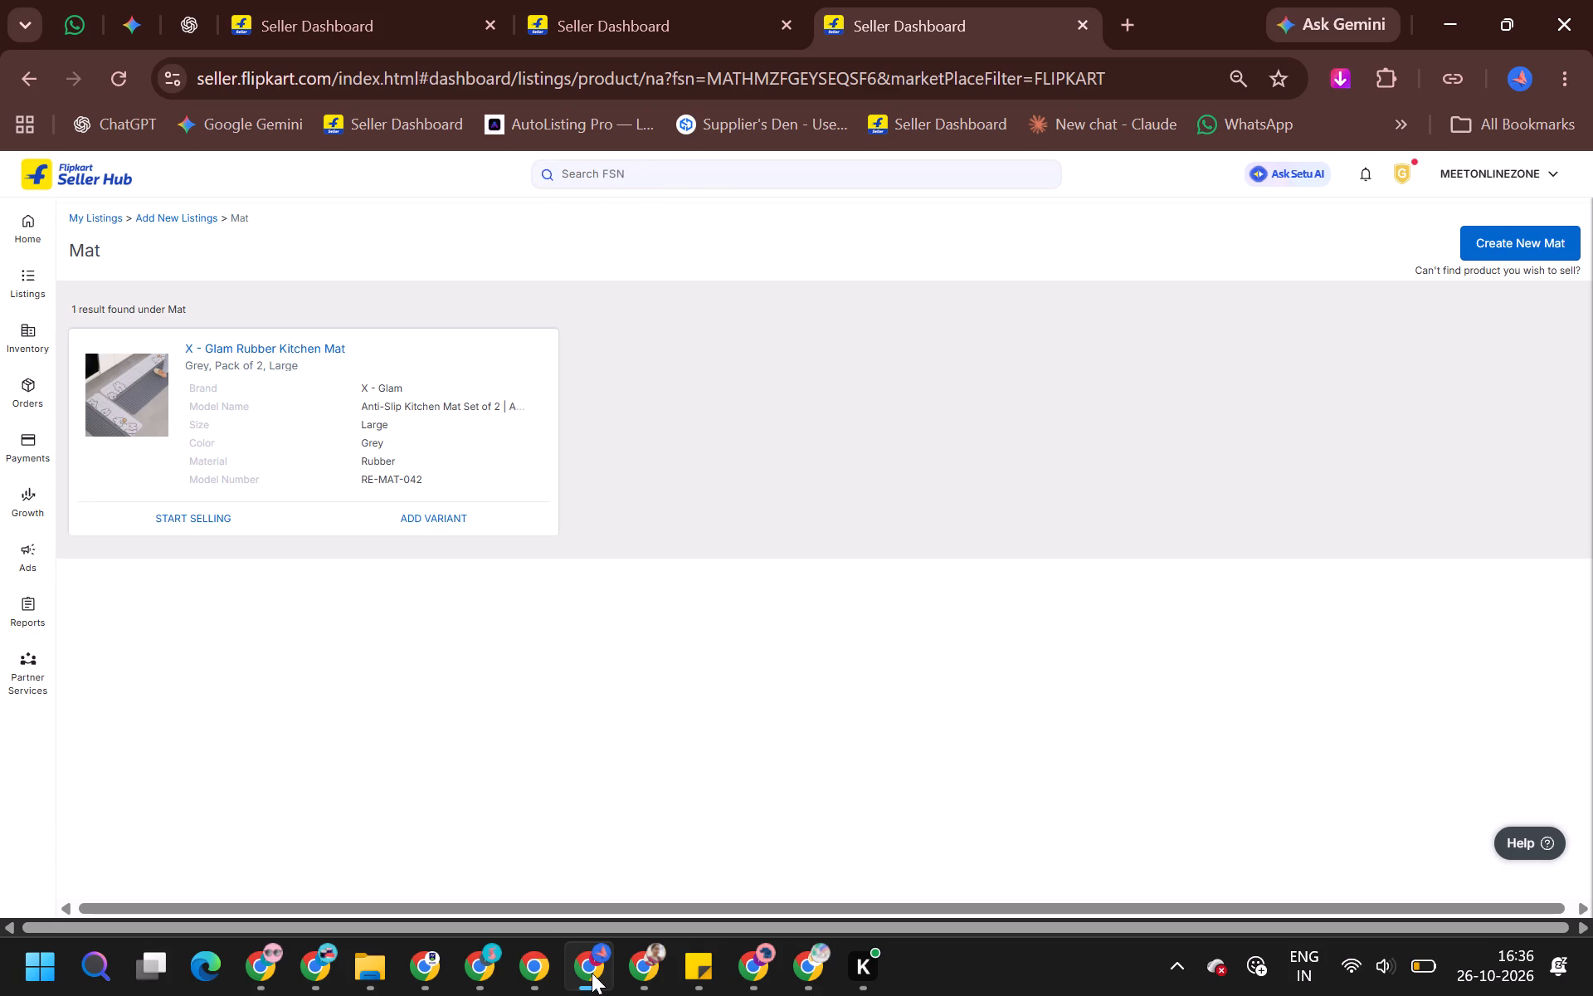
Switch to the Chrome window with the ROHANCART seller account and look over its Campaign Manager page.
{"action": "left_click", "coordinate": [640, 984]}
{"action": "scroll", "coordinate": [635, 463], "scroll_direction": "down", "scroll_amount": 4}
{"action": "scroll", "coordinate": [685, 476], "scroll_direction": "up", "scroll_amount": 5}
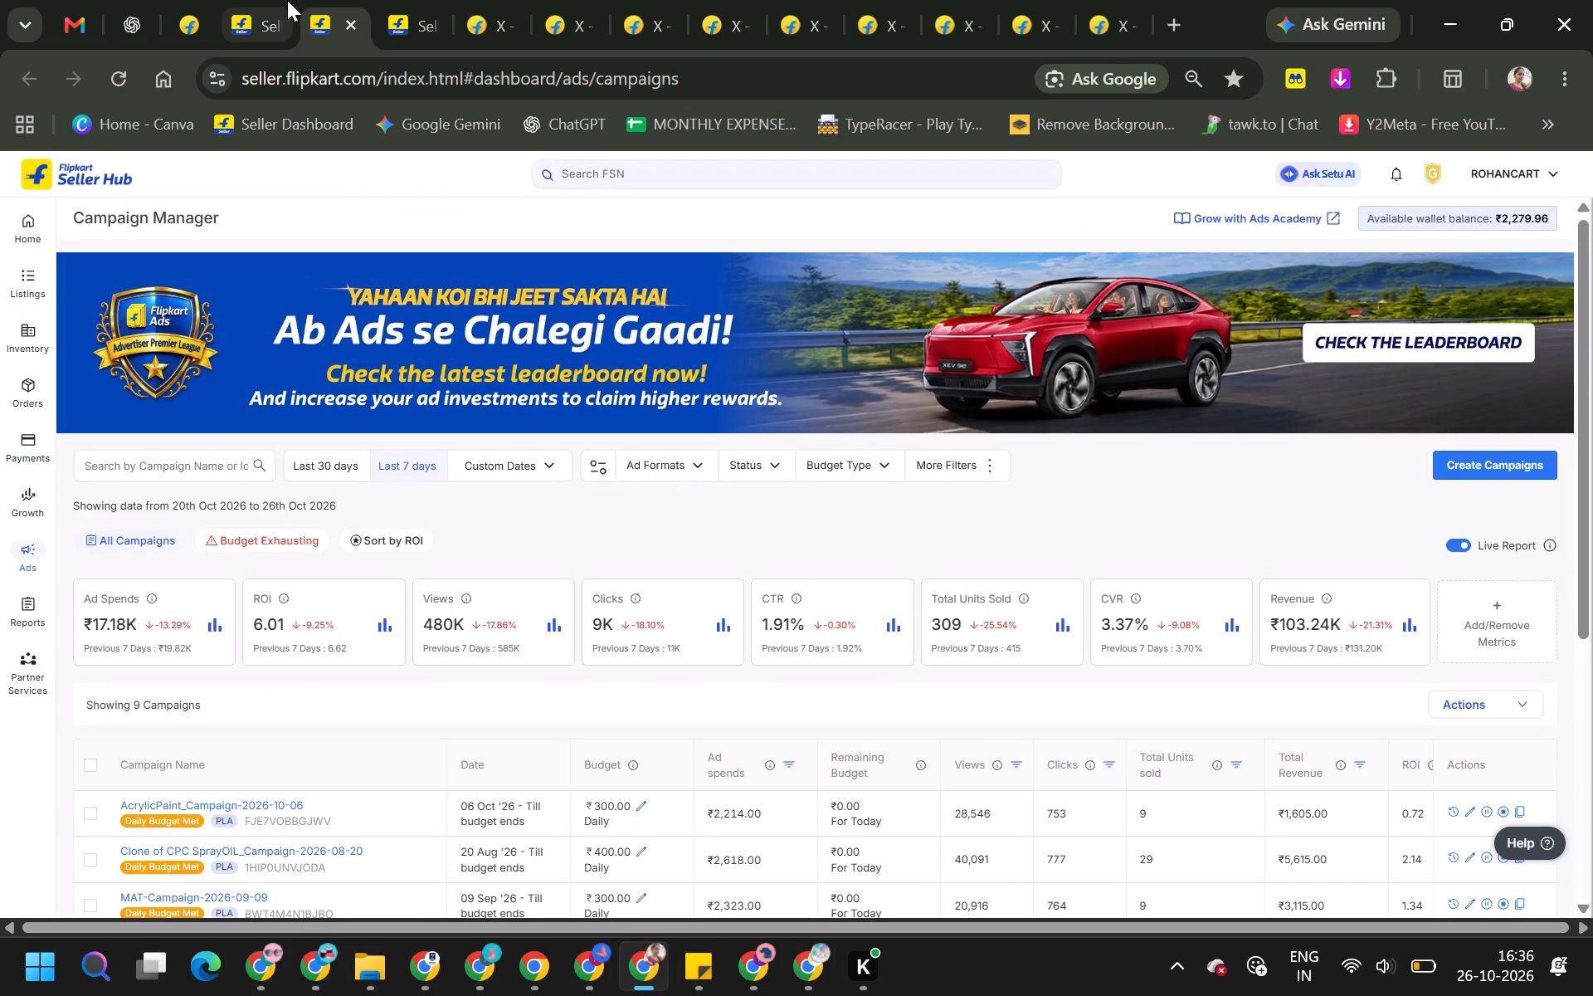
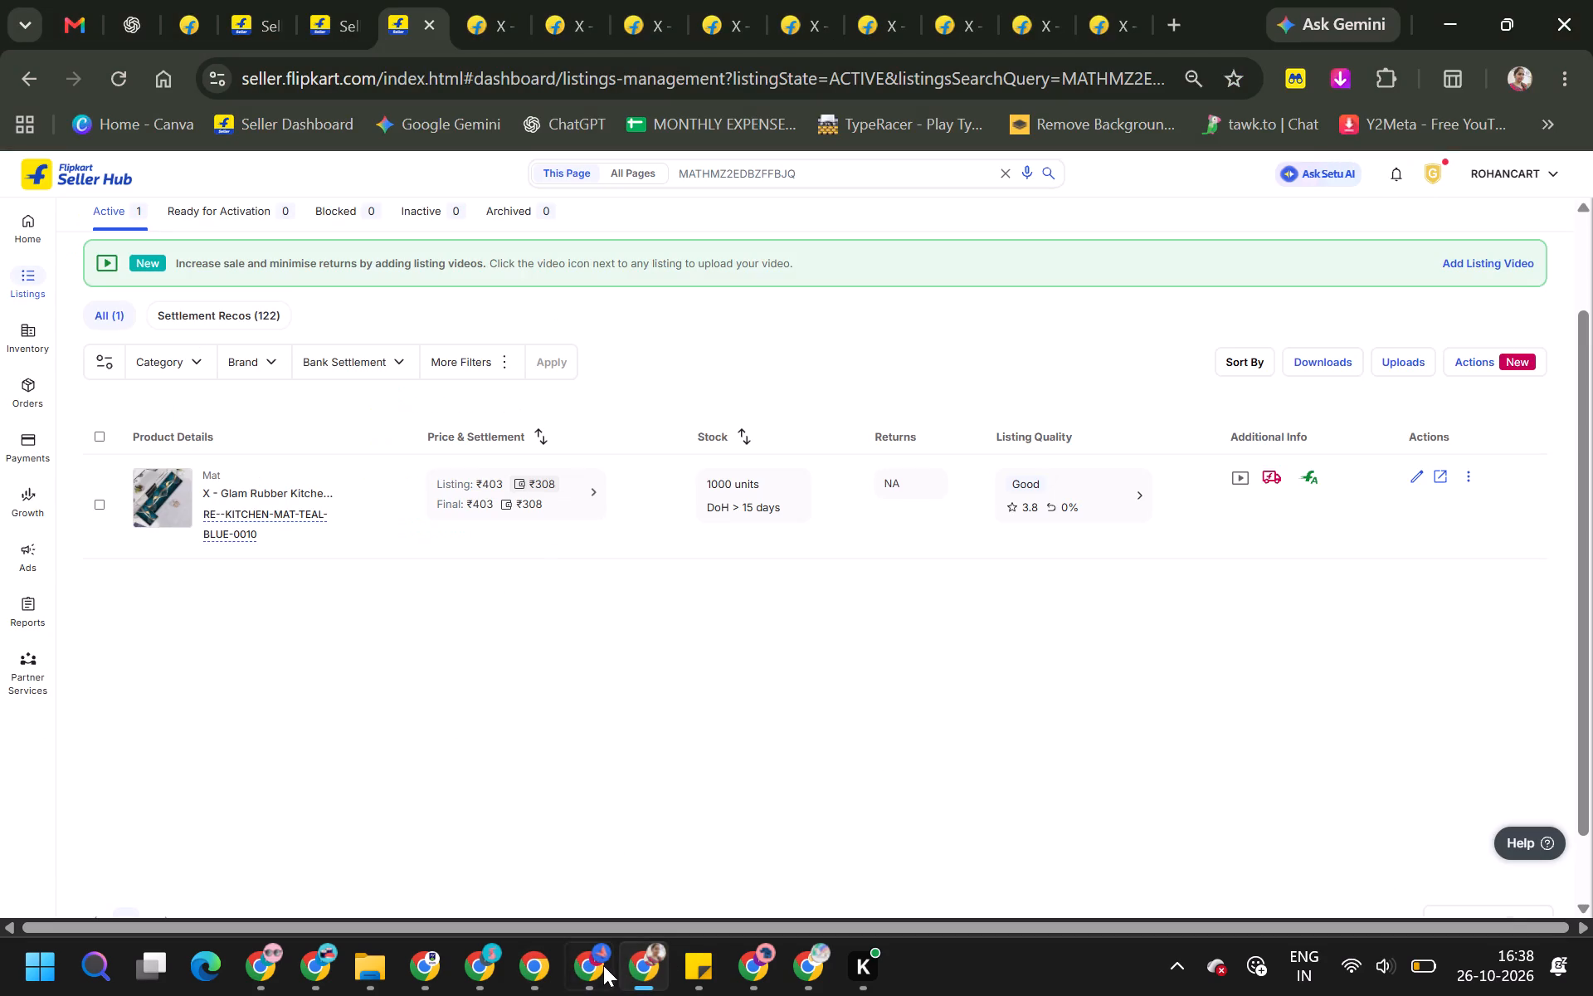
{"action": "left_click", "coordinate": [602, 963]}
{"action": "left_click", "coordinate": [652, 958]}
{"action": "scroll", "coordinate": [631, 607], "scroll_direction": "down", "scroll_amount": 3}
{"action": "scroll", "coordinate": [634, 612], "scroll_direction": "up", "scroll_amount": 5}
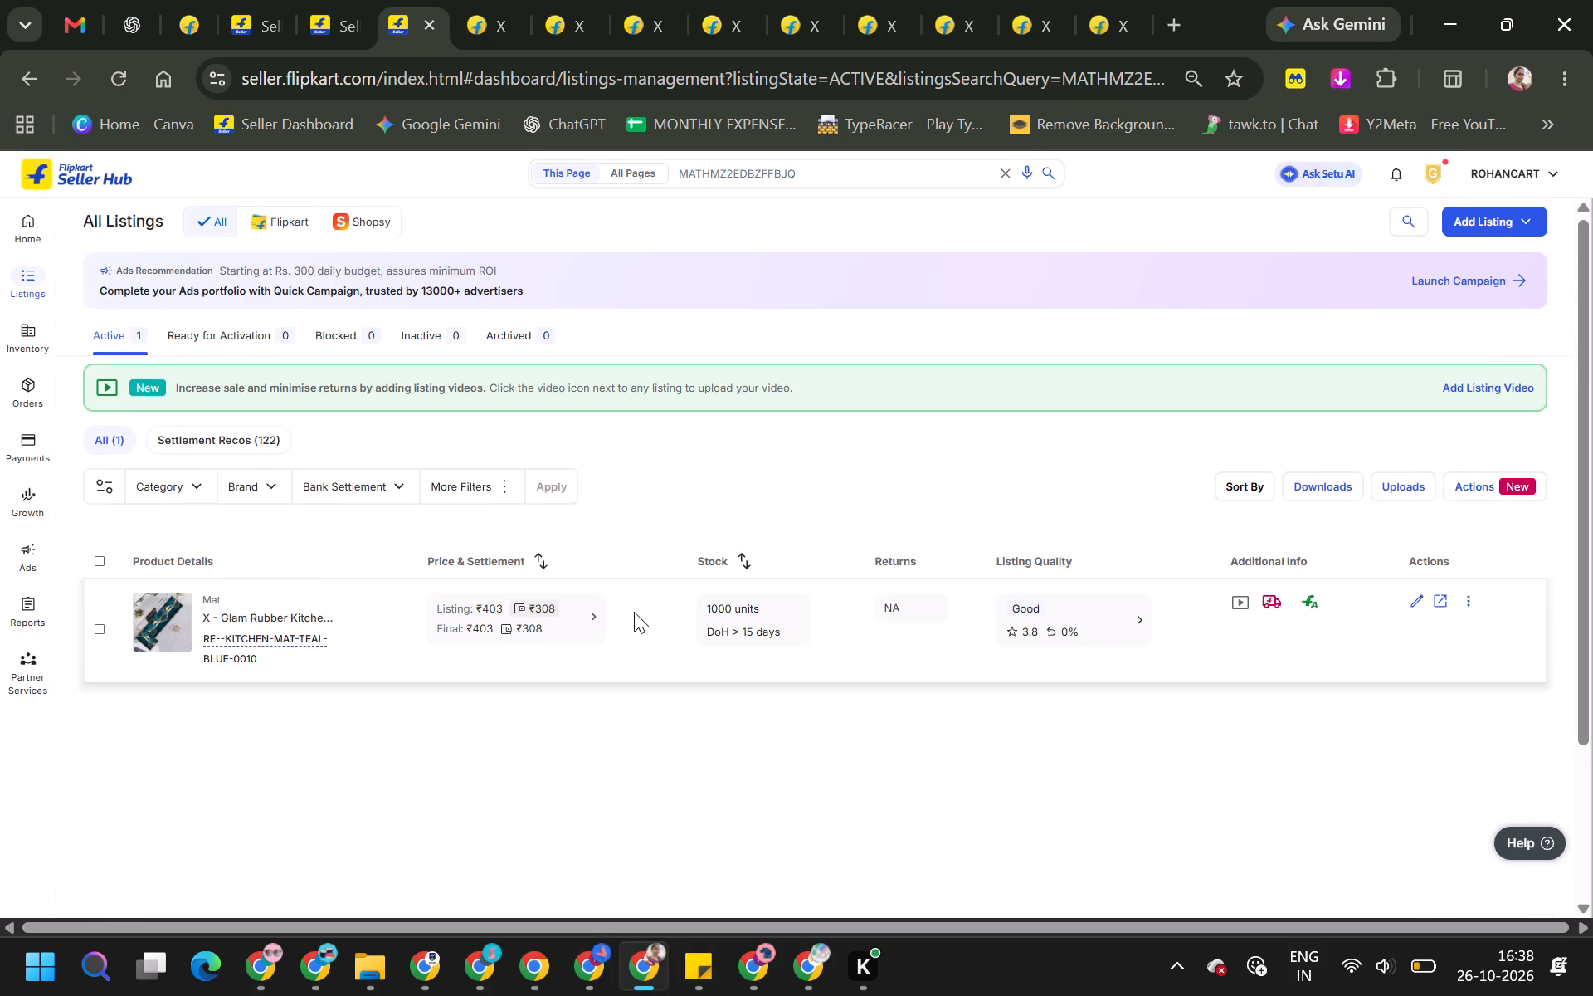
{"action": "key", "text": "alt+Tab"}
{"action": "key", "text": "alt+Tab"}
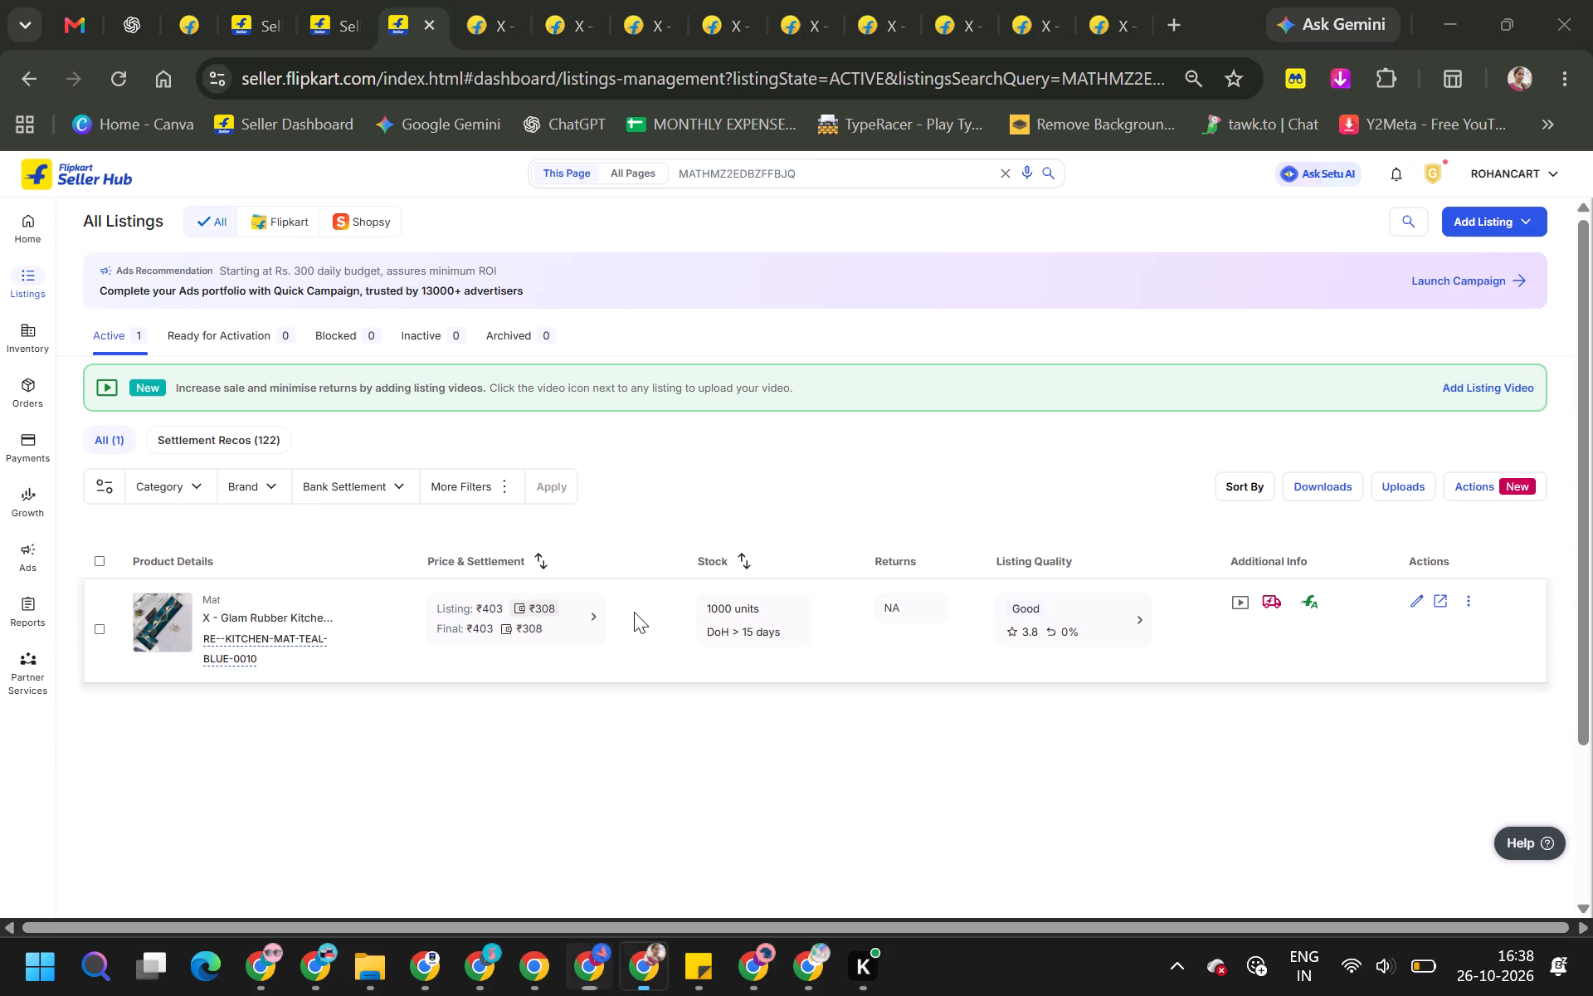
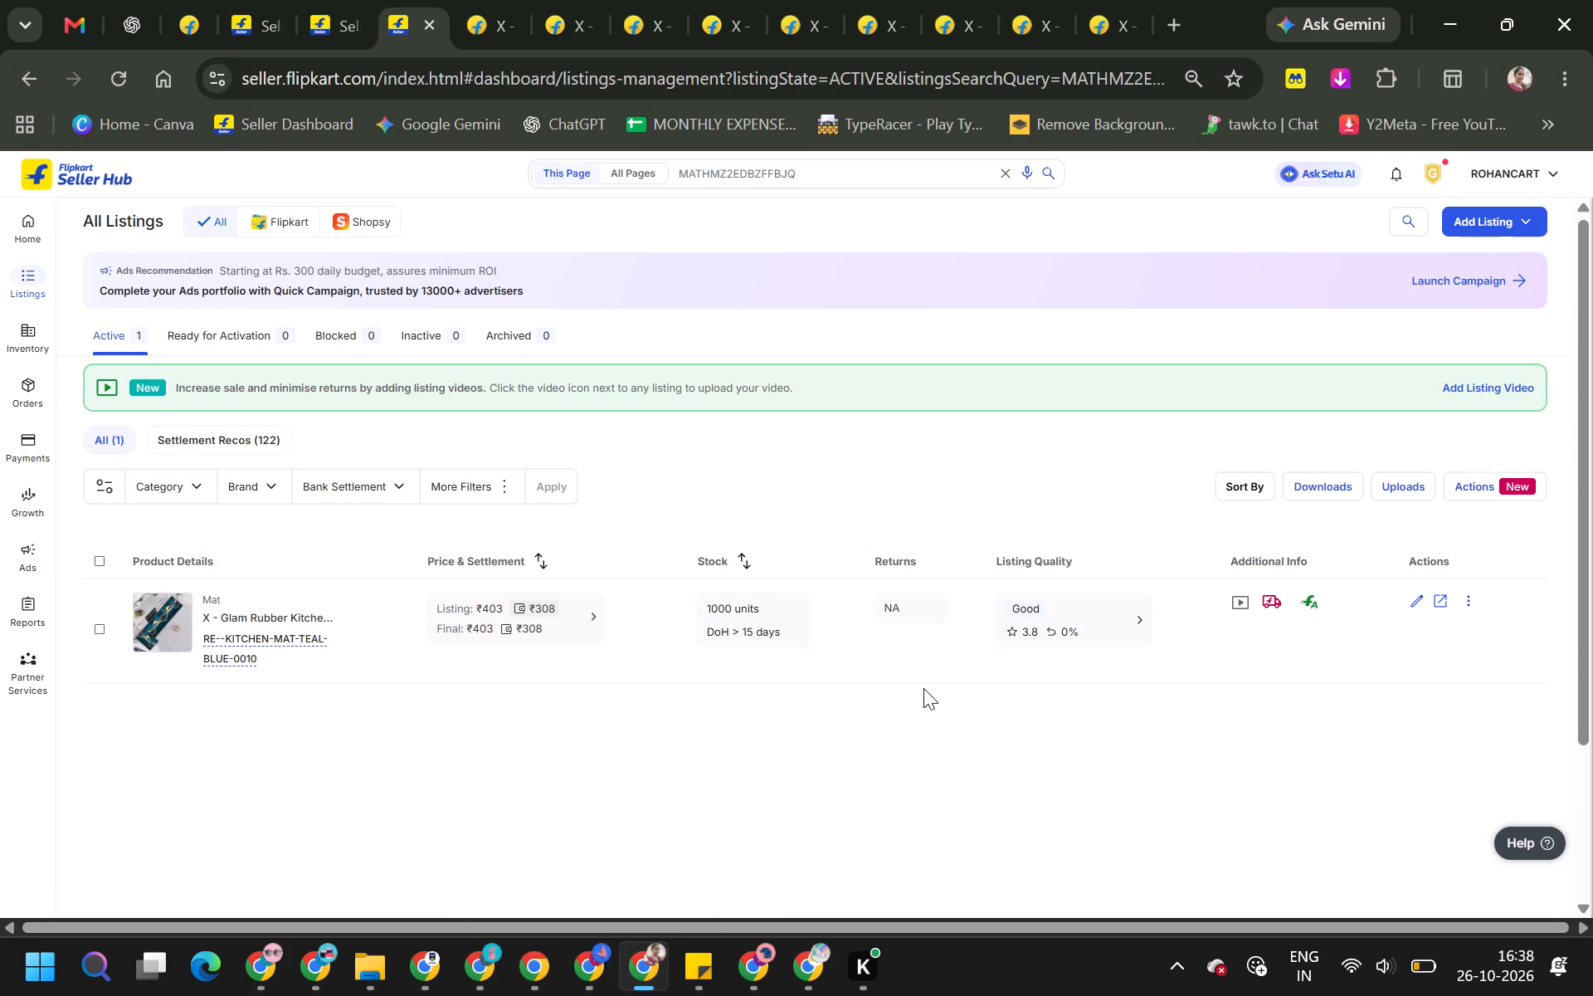
Go through the open Seller Hub pages and on to the X - Glam rubber kitchen mat's Flipkart product page.
{"action": "left_click", "coordinate": [337, 0]}
{"action": "left_click", "coordinate": [395, 0]}
Look over the X - Glam Rubber Kitchen Mat product page and its active ROHANCART listing, MATHMZ2EDBZFFBJQ.
{"action": "left_click", "coordinate": [517, 0]}
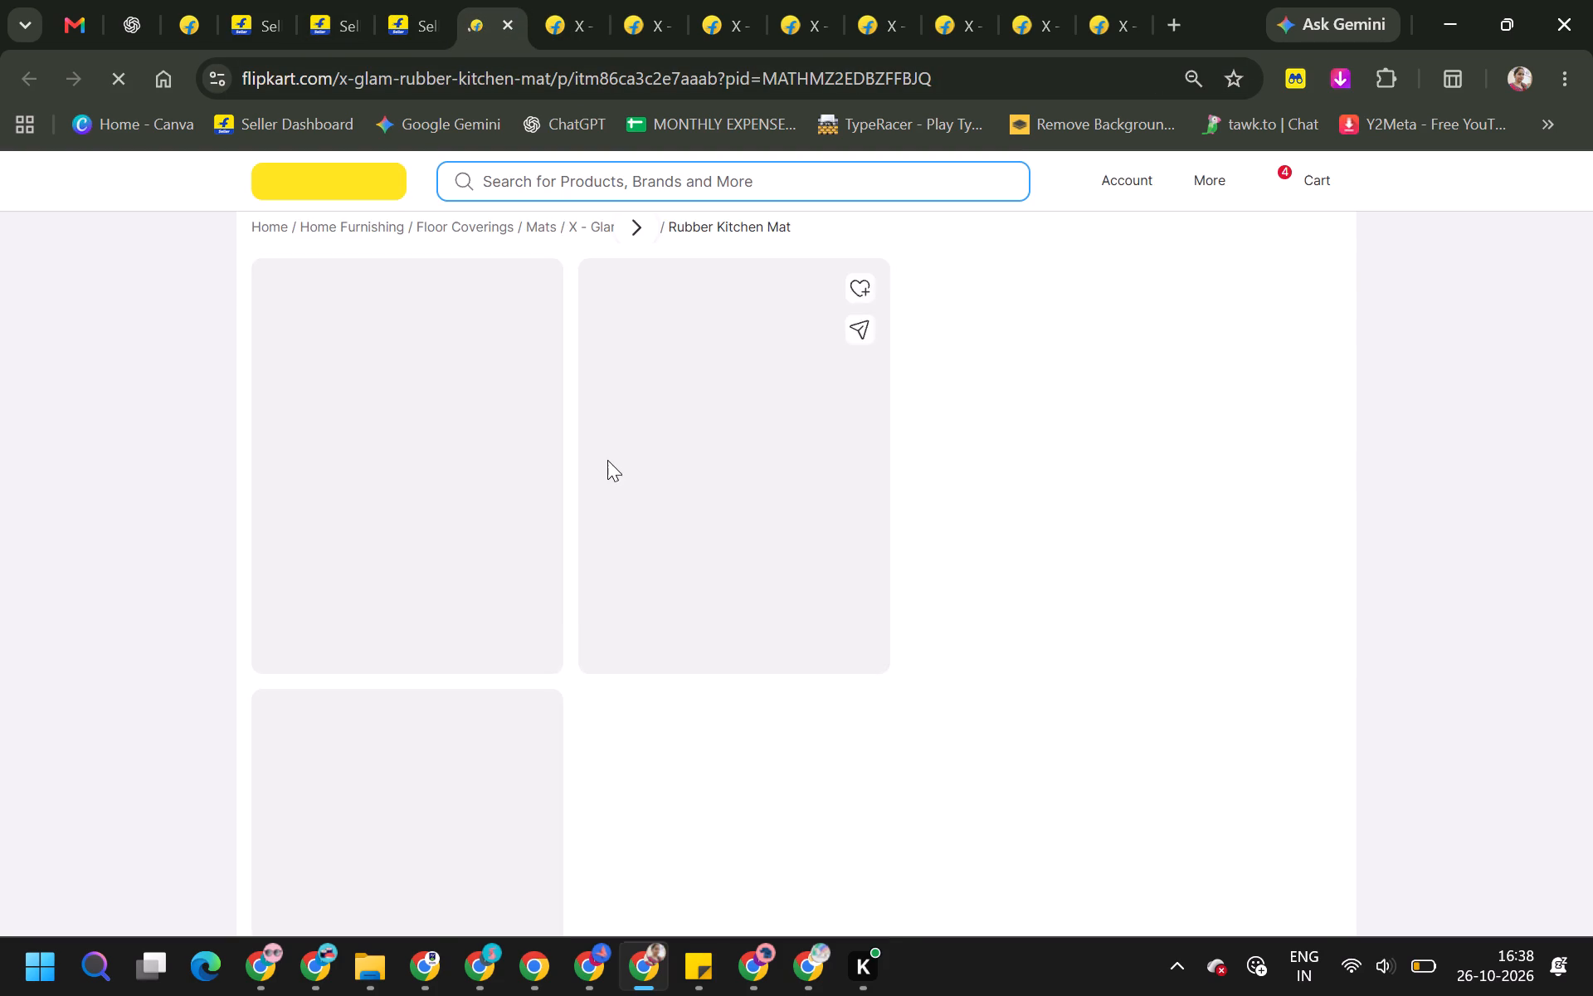
{"action": "scroll", "coordinate": [607, 460], "scroll_direction": "down", "scroll_amount": 3}
{"action": "scroll", "coordinate": [607, 460], "scroll_direction": "up", "scroll_amount": 5}
{"action": "left_click", "coordinate": [397, 4]}
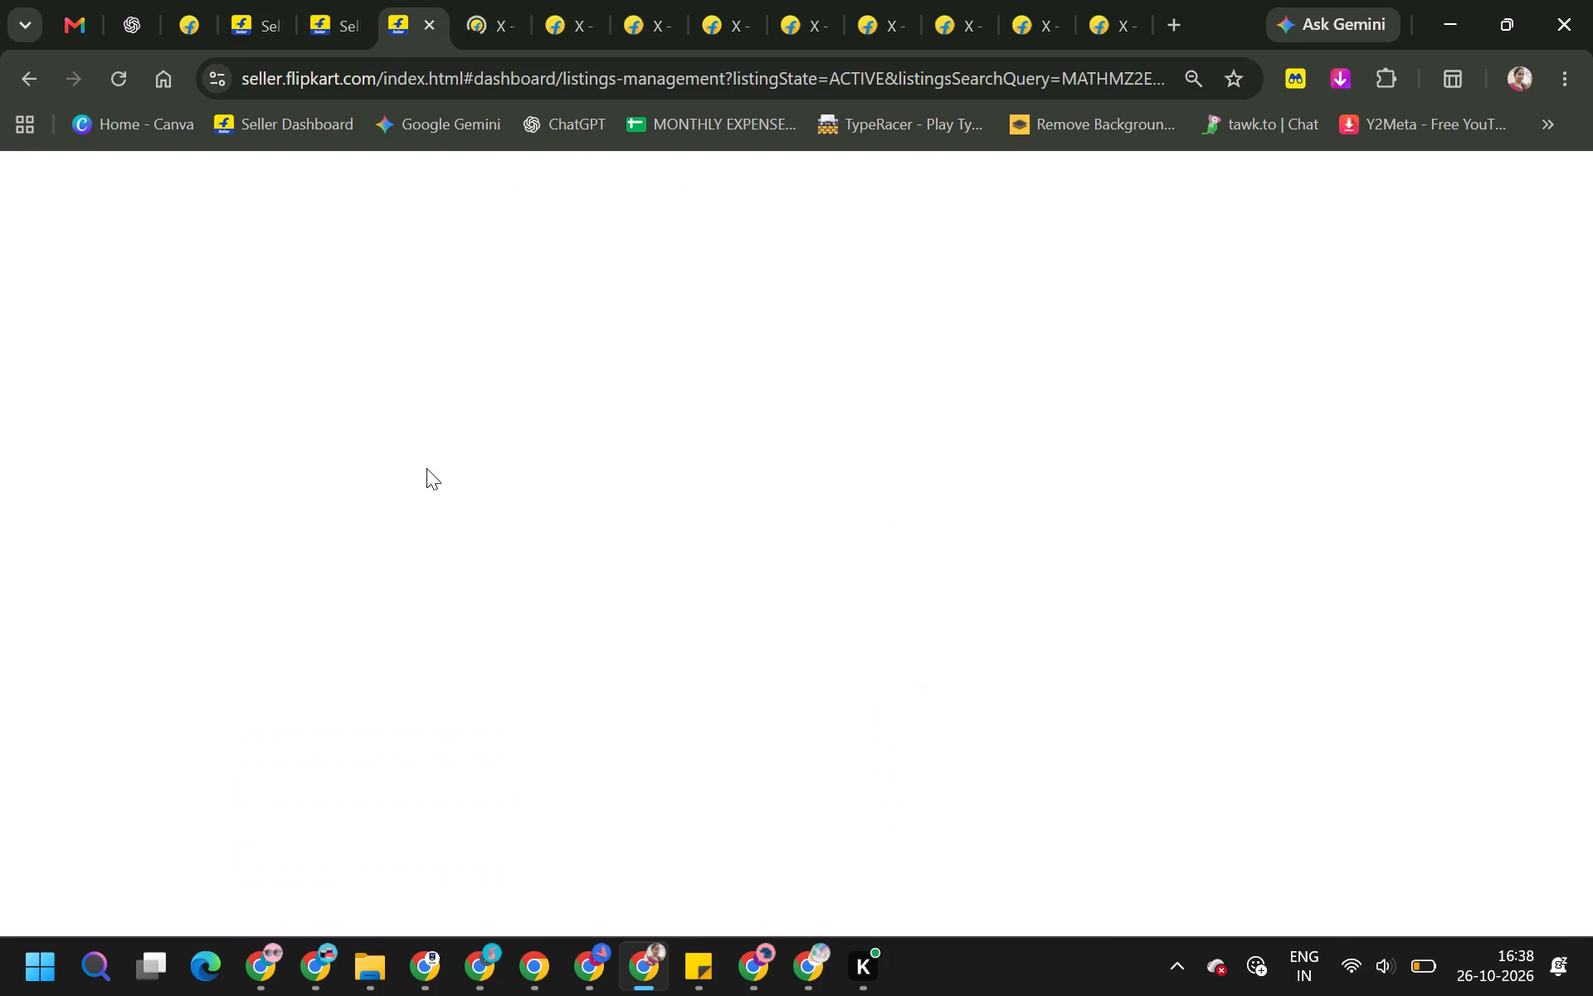
{"action": "scroll", "coordinate": [352, 542], "scroll_direction": "up", "scroll_amount": 5}
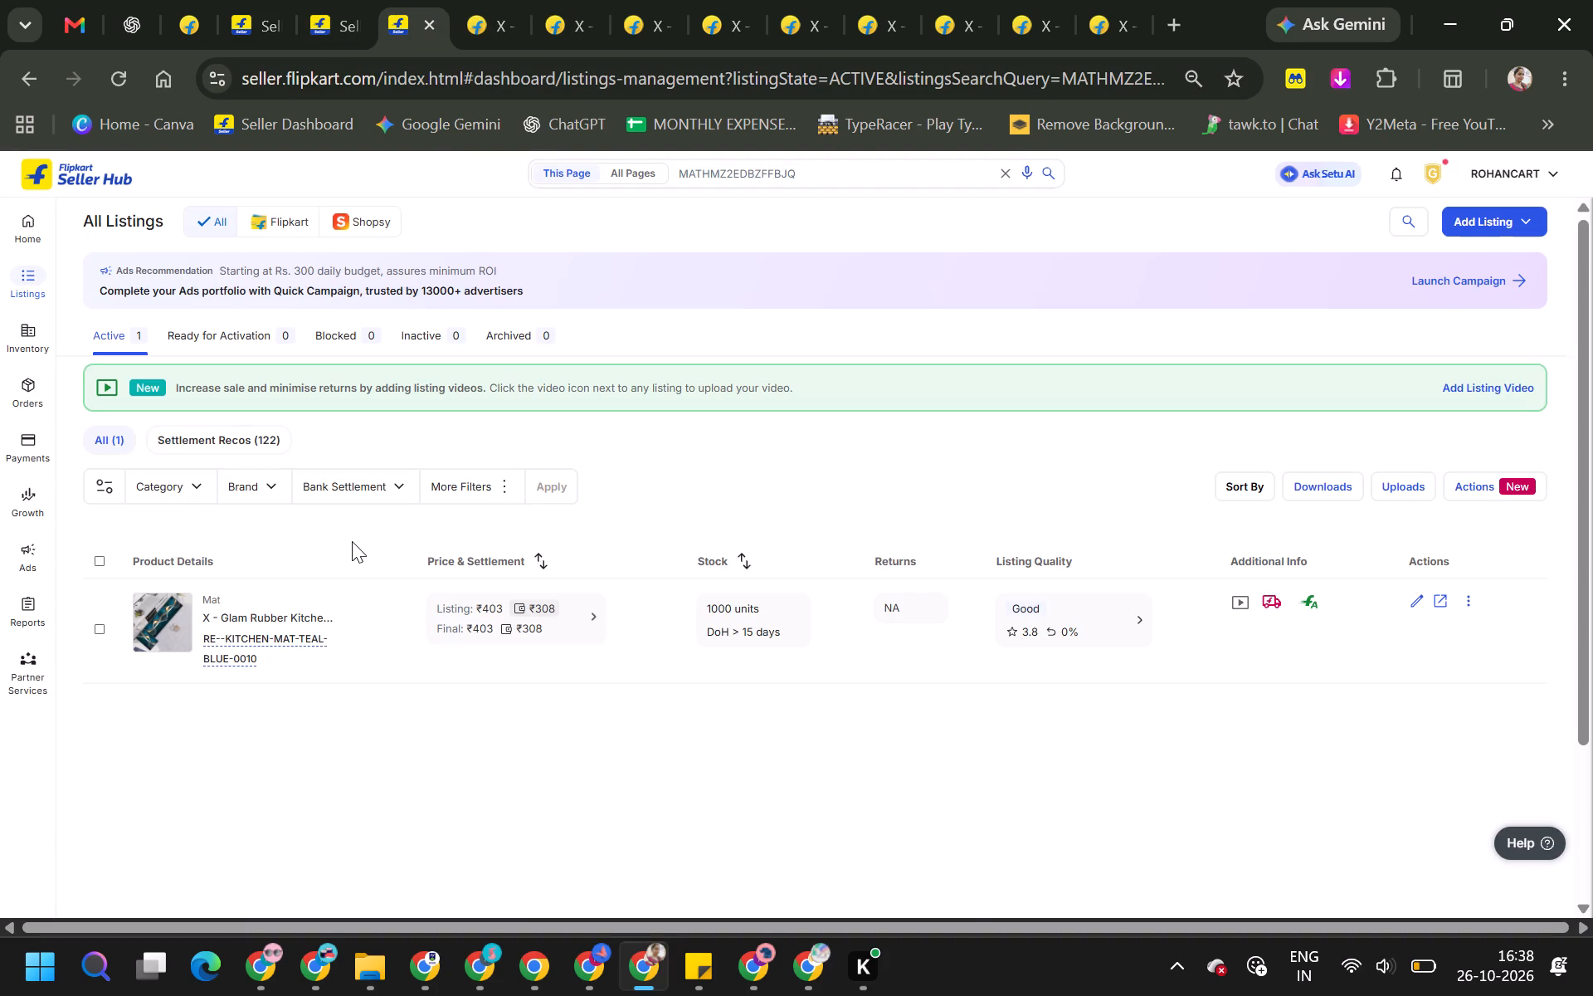
{"action": "scroll", "coordinate": [352, 541], "scroll_direction": "up", "scroll_amount": 3}
{"action": "scroll", "coordinate": [647, 431], "scroll_direction": "up", "scroll_amount": 2}
{"action": "scroll", "coordinate": [647, 431], "scroll_direction": "down", "scroll_amount": 2}
{"action": "scroll", "coordinate": [647, 431], "scroll_direction": "up", "scroll_amount": 1}
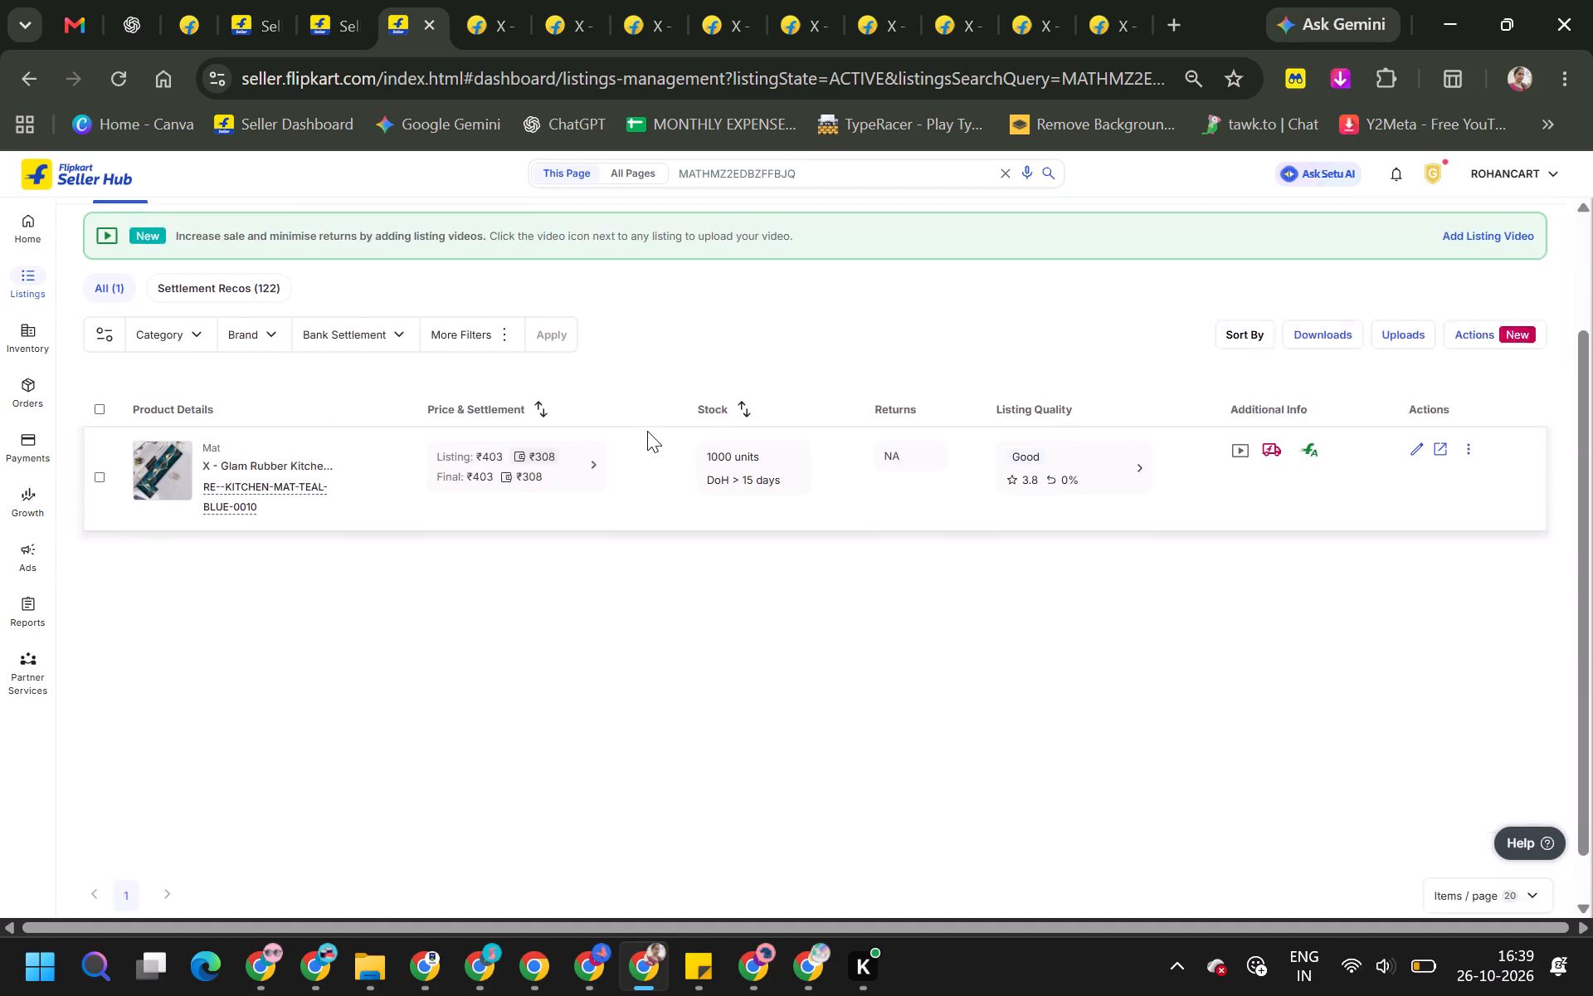
{"action": "scroll", "coordinate": [647, 431], "scroll_direction": "up", "scroll_amount": 3}
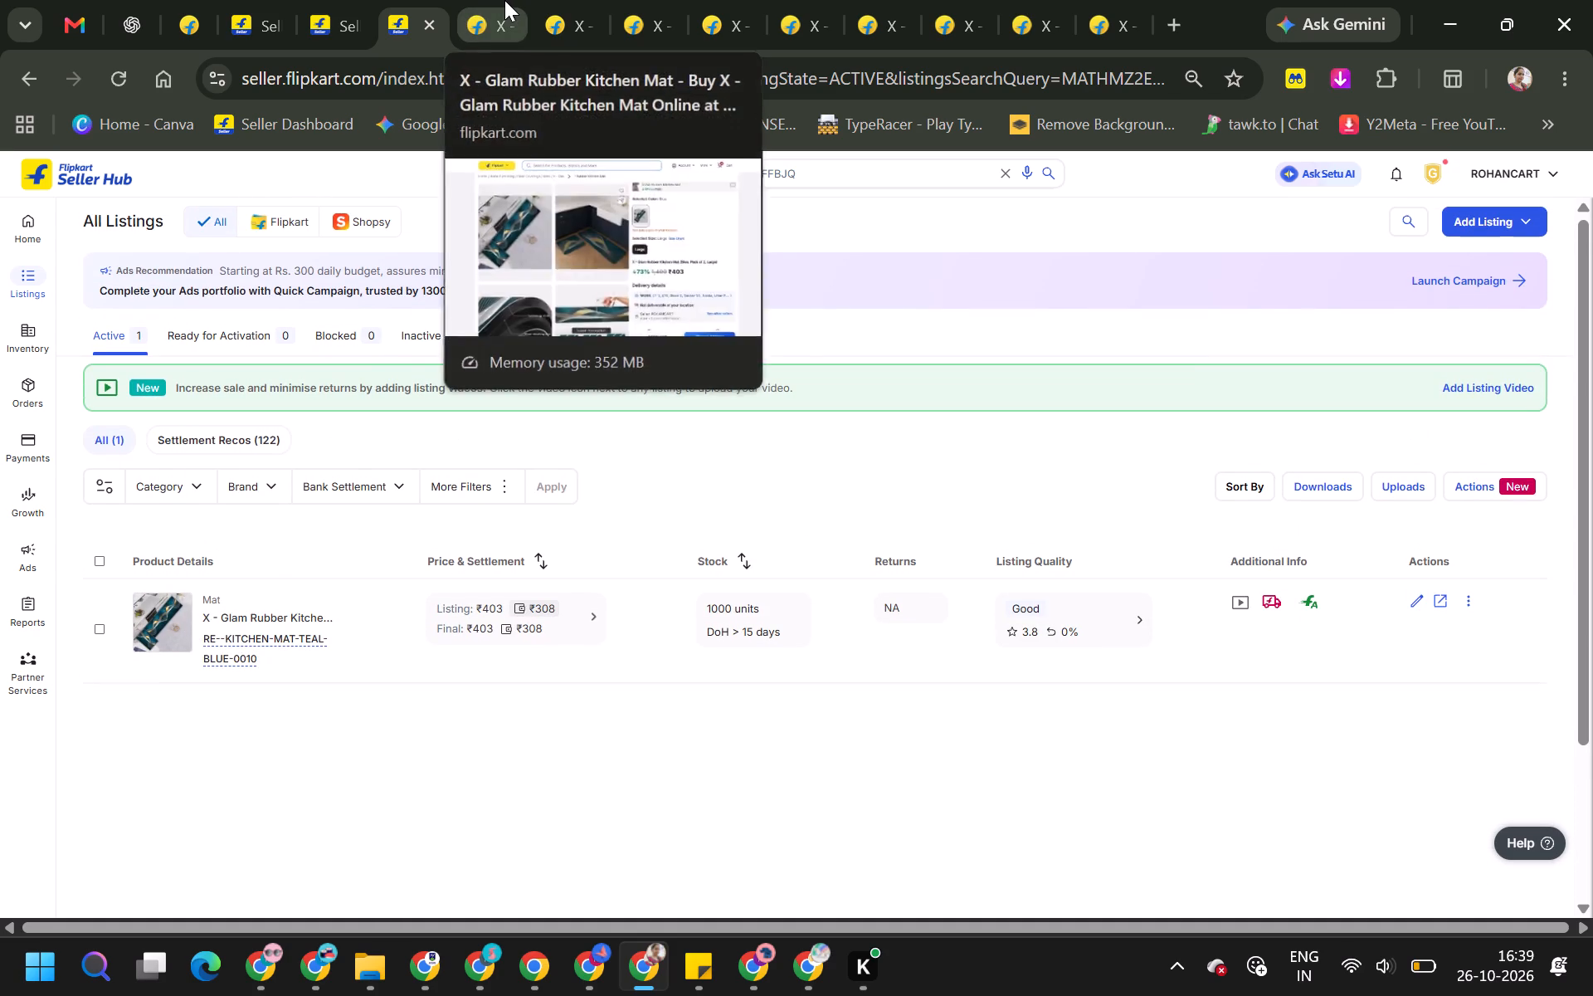
Open the ROHANCART kitchen mat listing MATHMZ2EDBZFFBJQ for editing and view its price details.
{"action": "left_click", "coordinate": [1415, 605]}
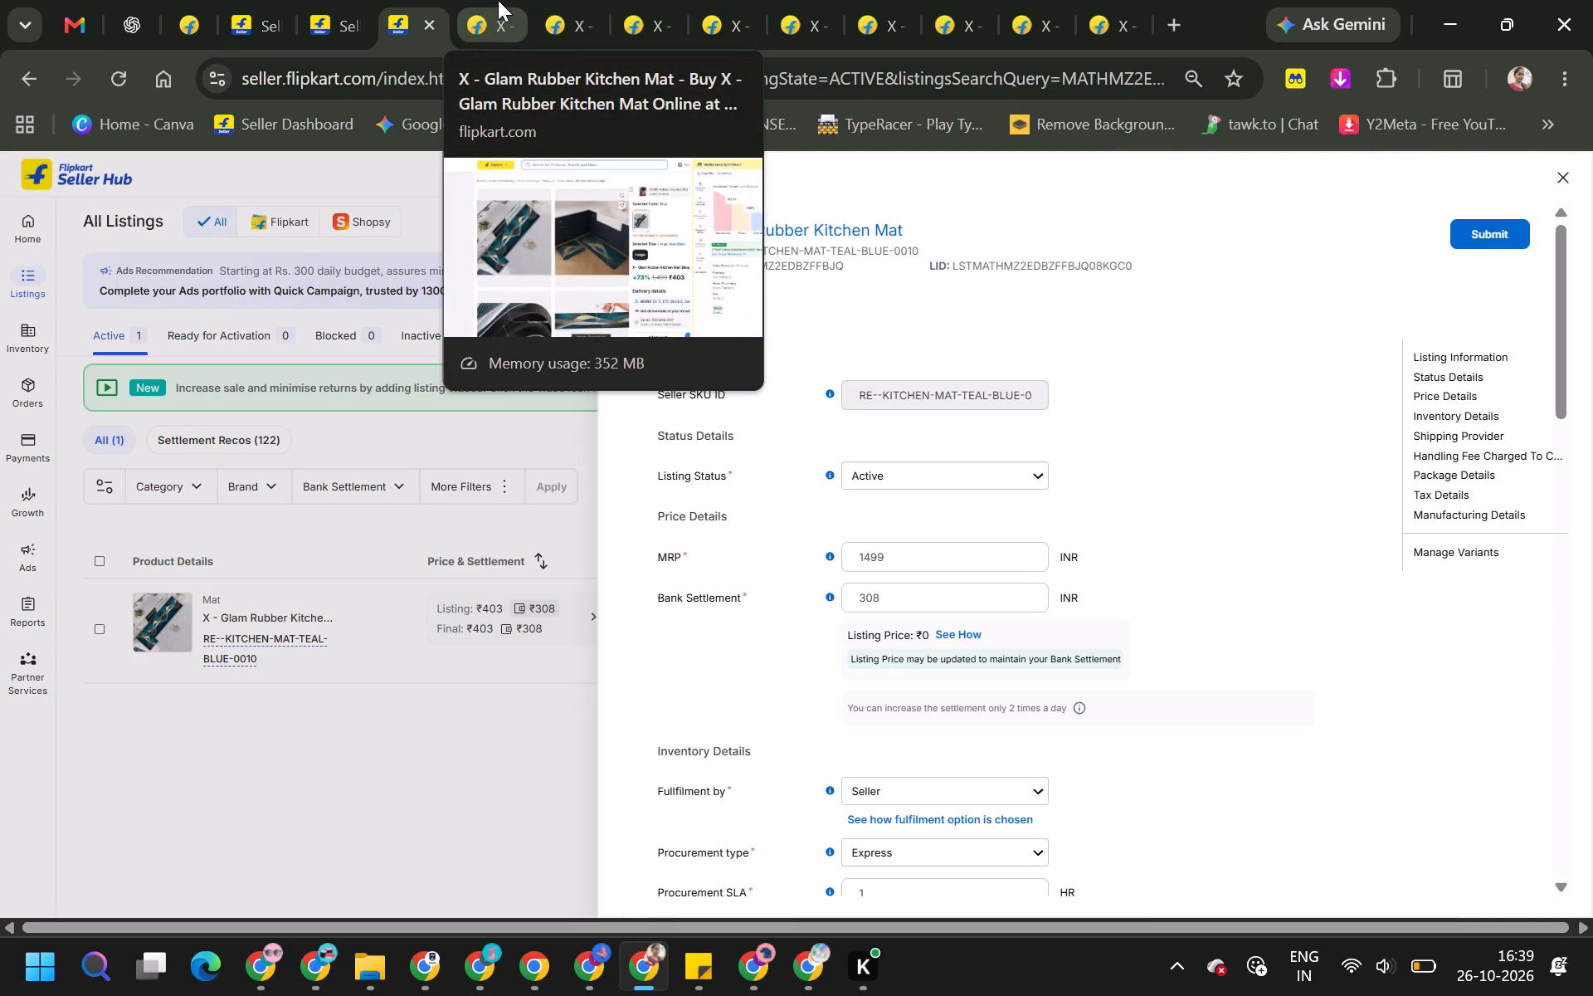
{"action": "left_click", "coordinate": [498, 0]}
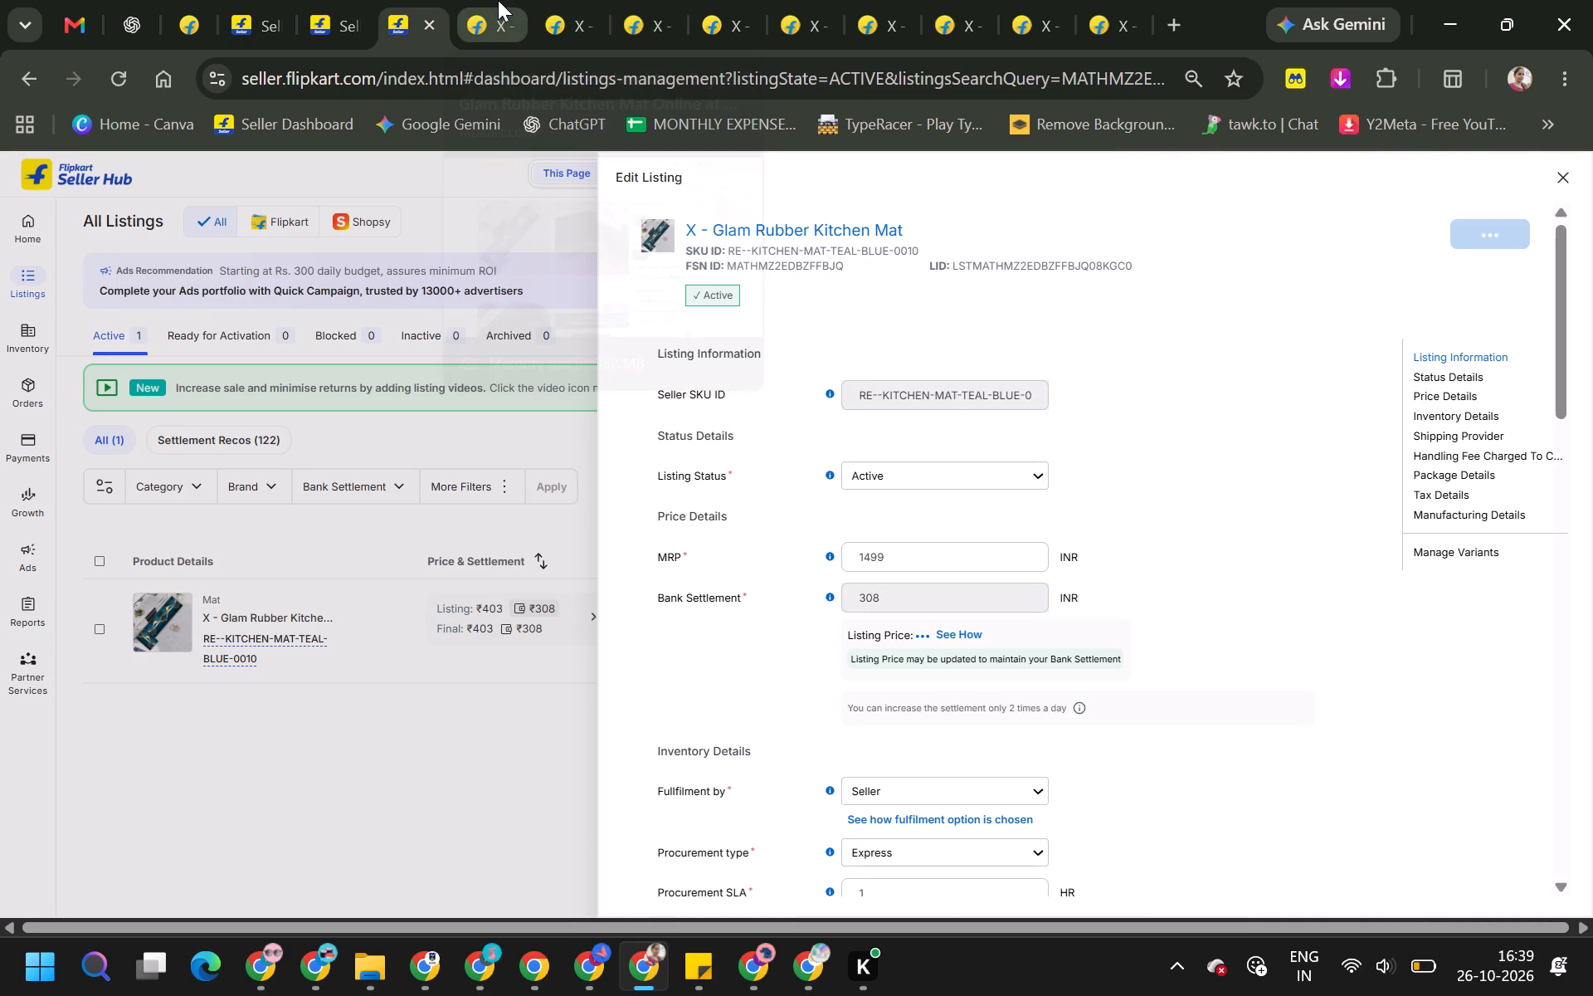
{"action": "left_click", "coordinate": [425, 0]}
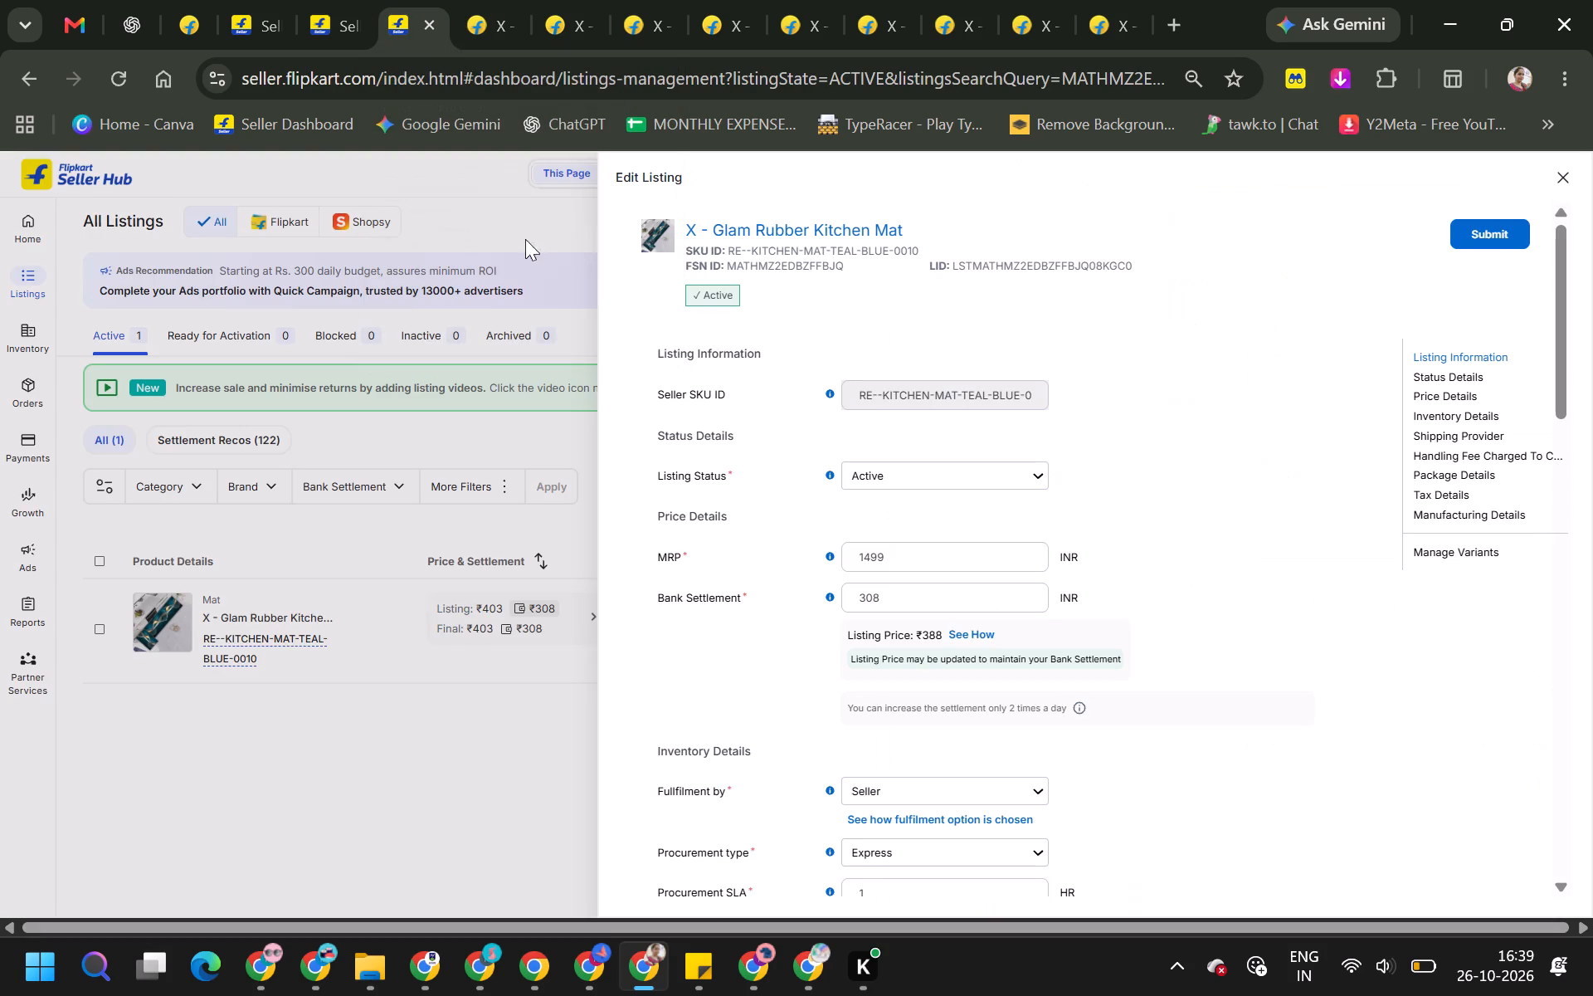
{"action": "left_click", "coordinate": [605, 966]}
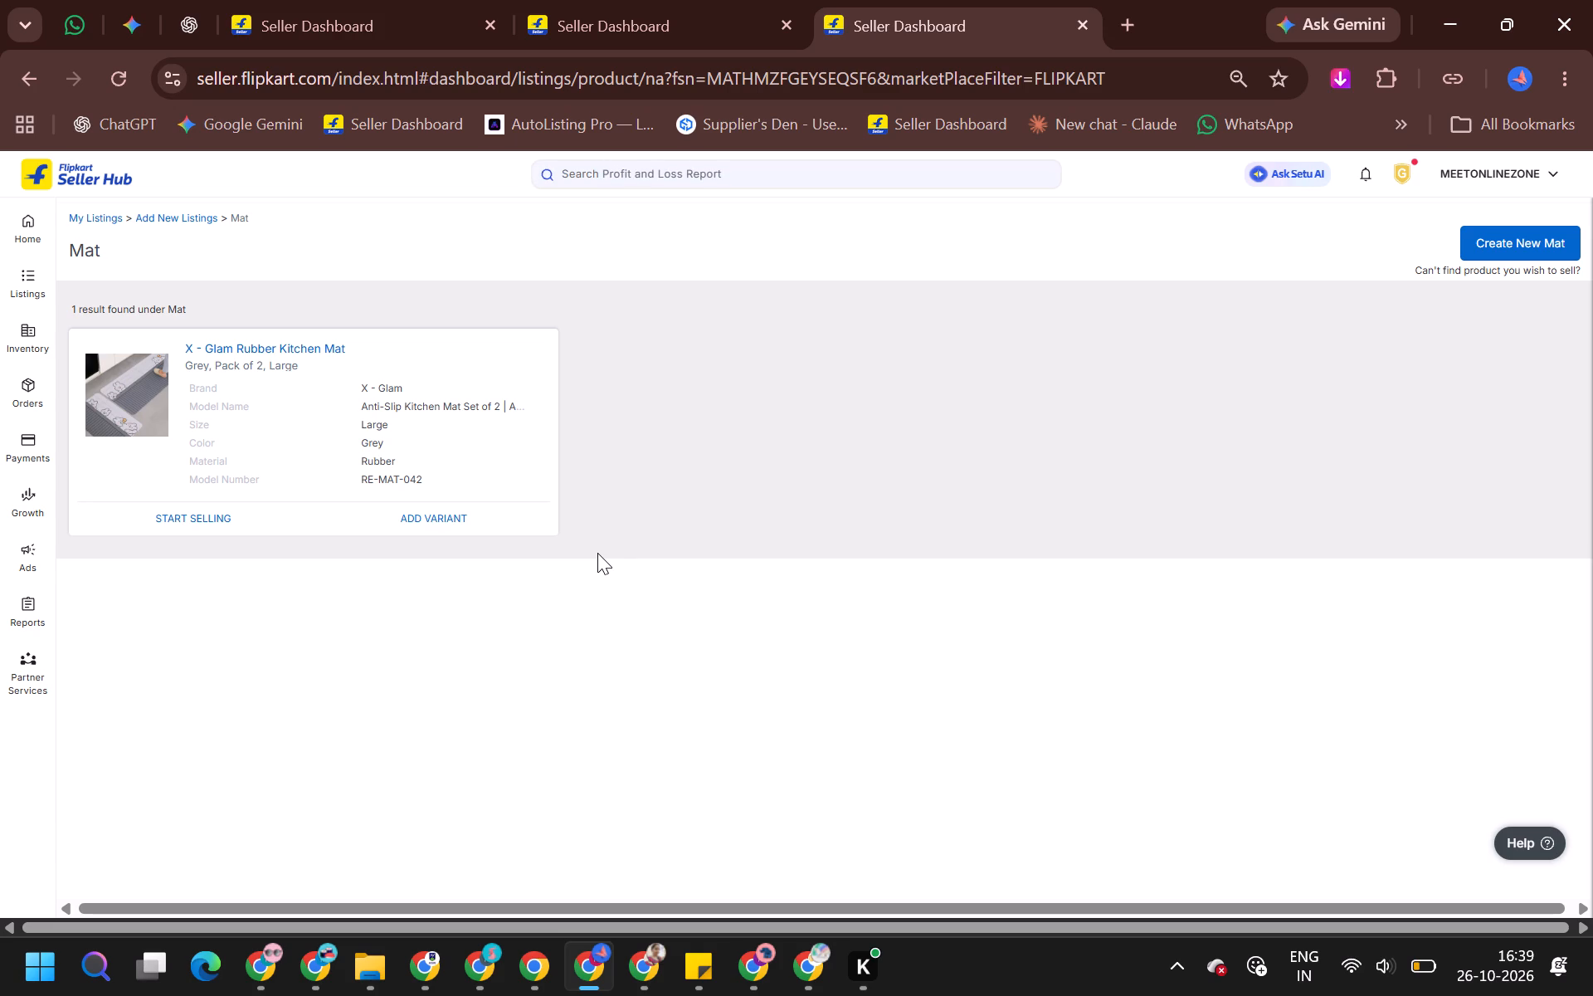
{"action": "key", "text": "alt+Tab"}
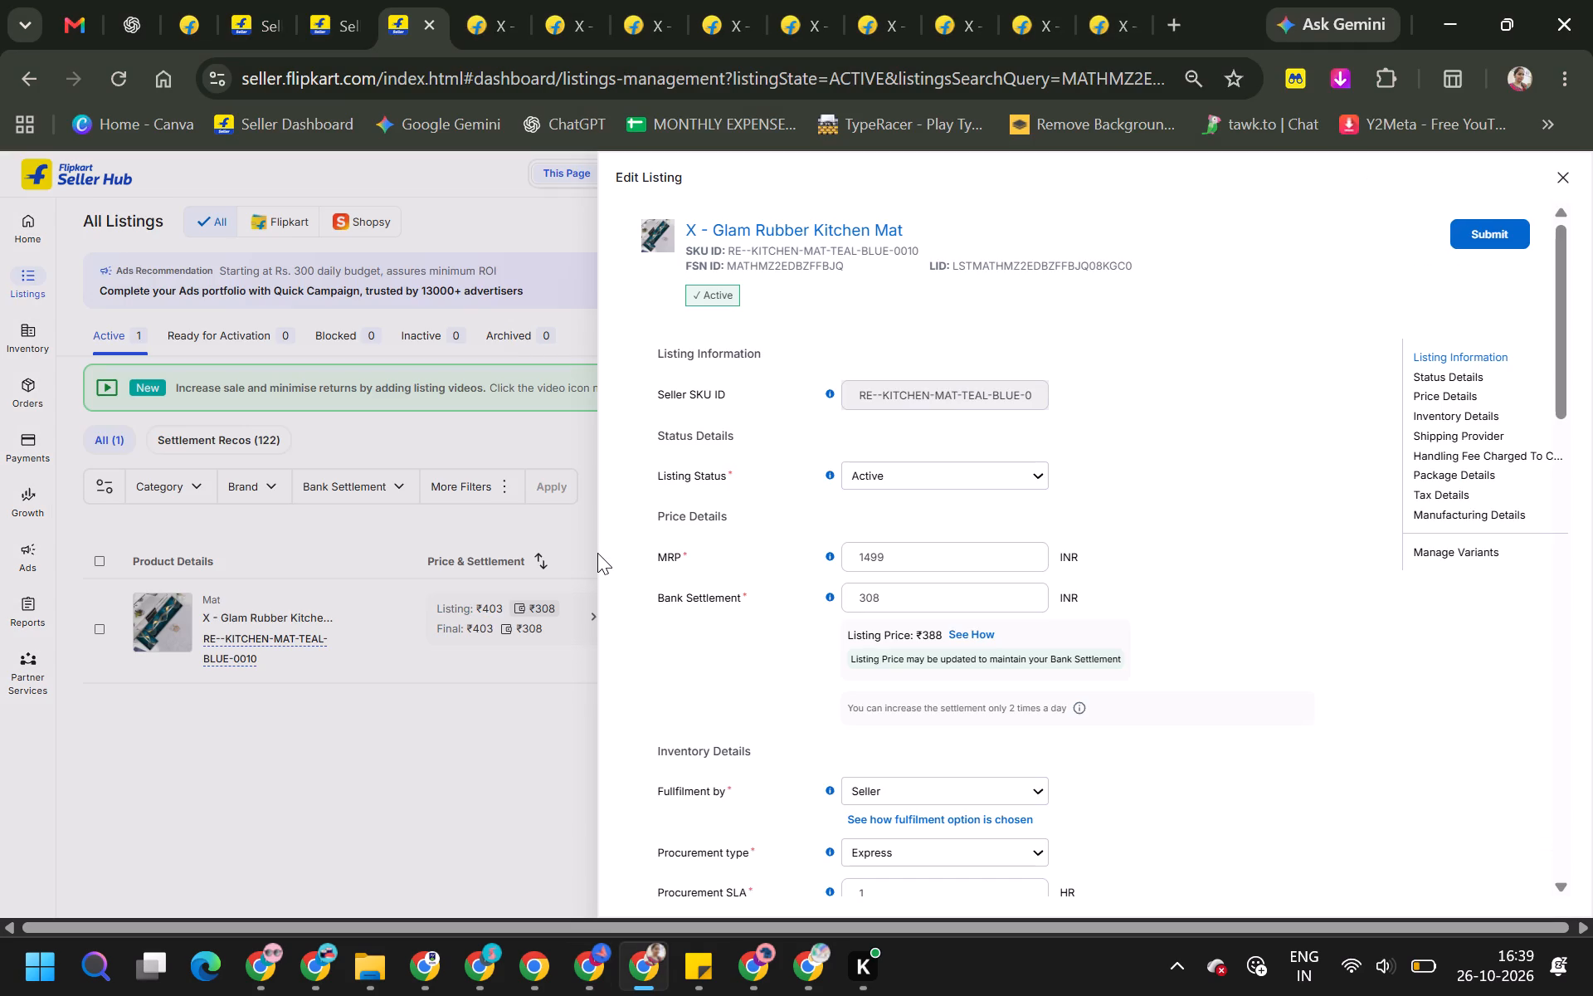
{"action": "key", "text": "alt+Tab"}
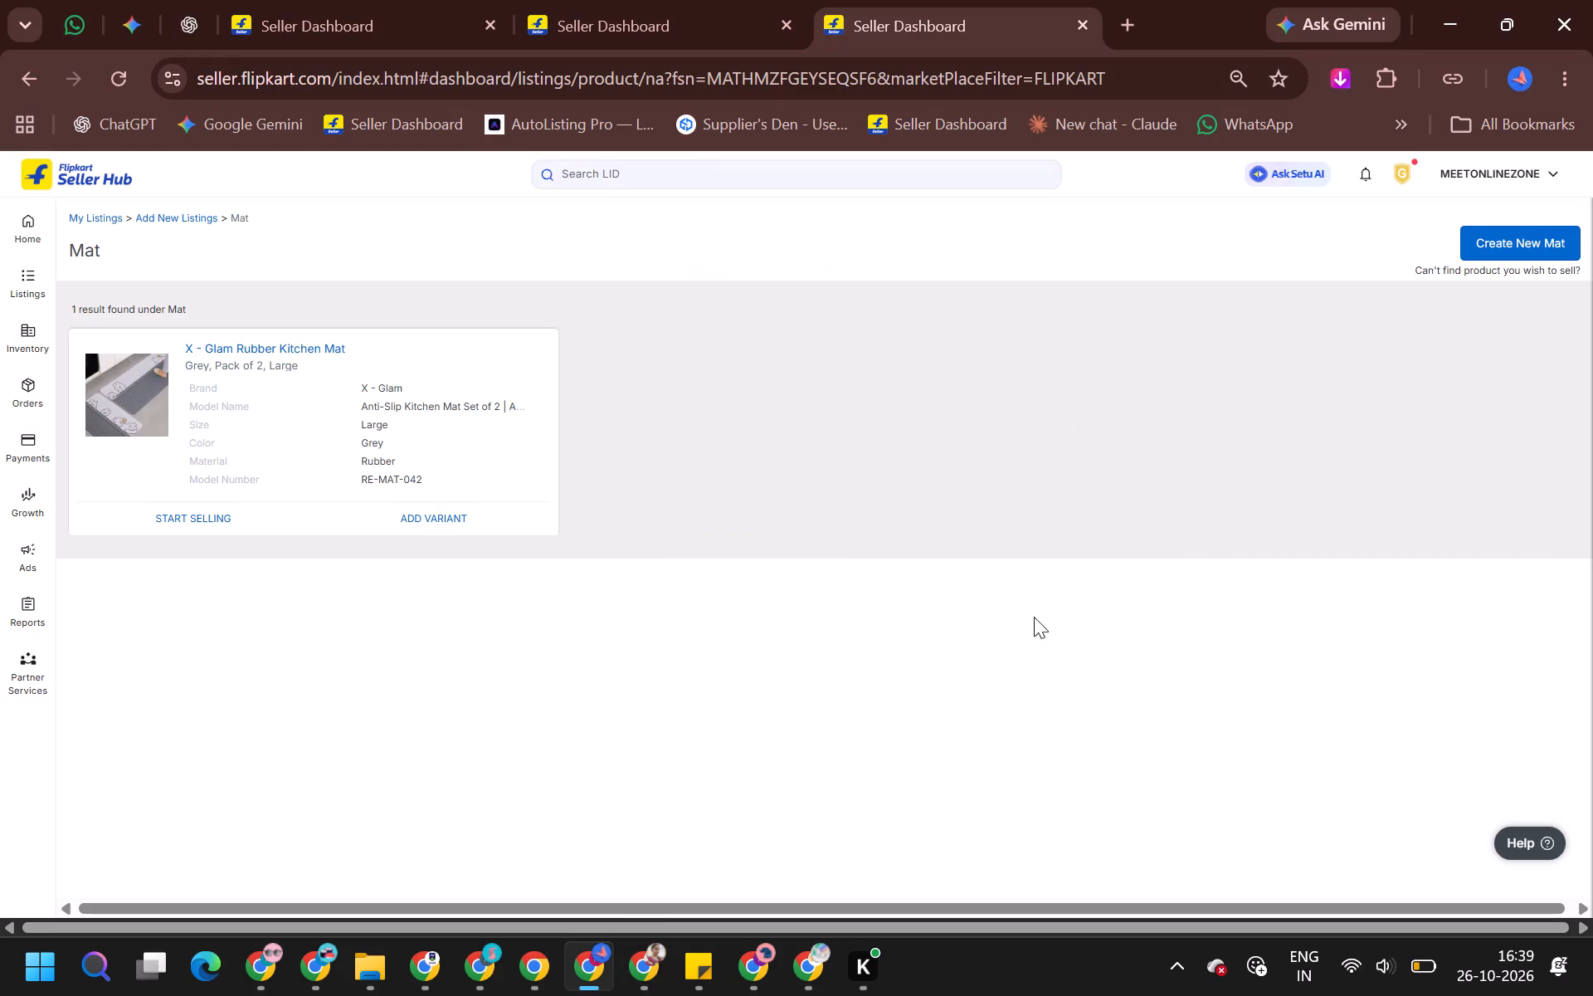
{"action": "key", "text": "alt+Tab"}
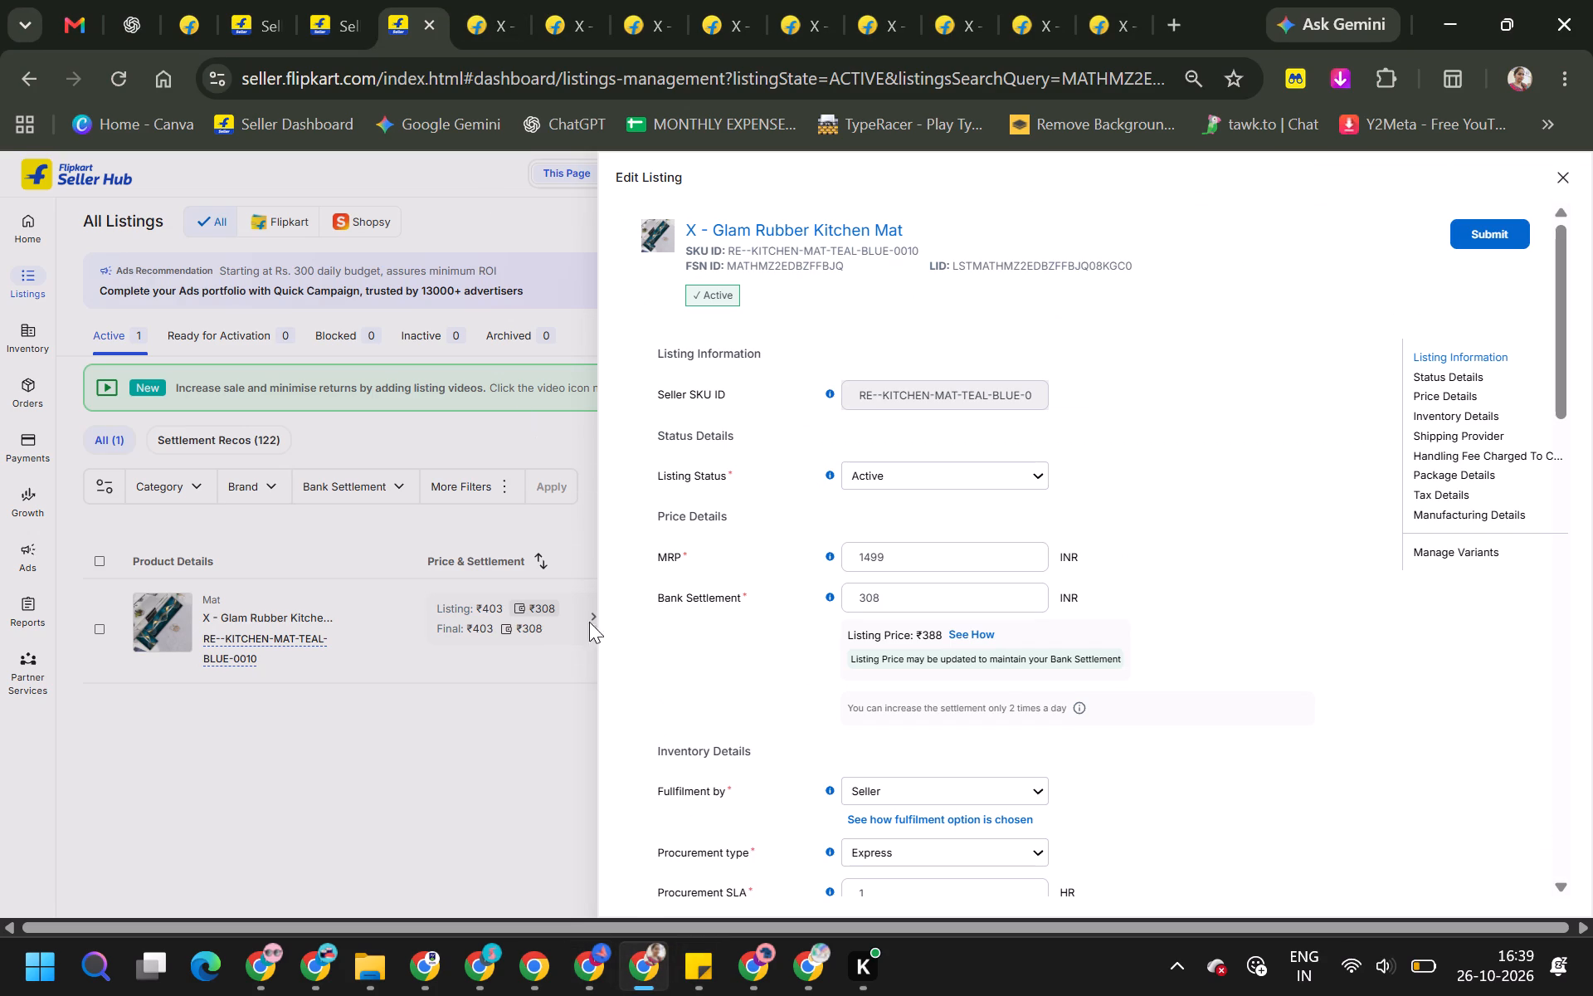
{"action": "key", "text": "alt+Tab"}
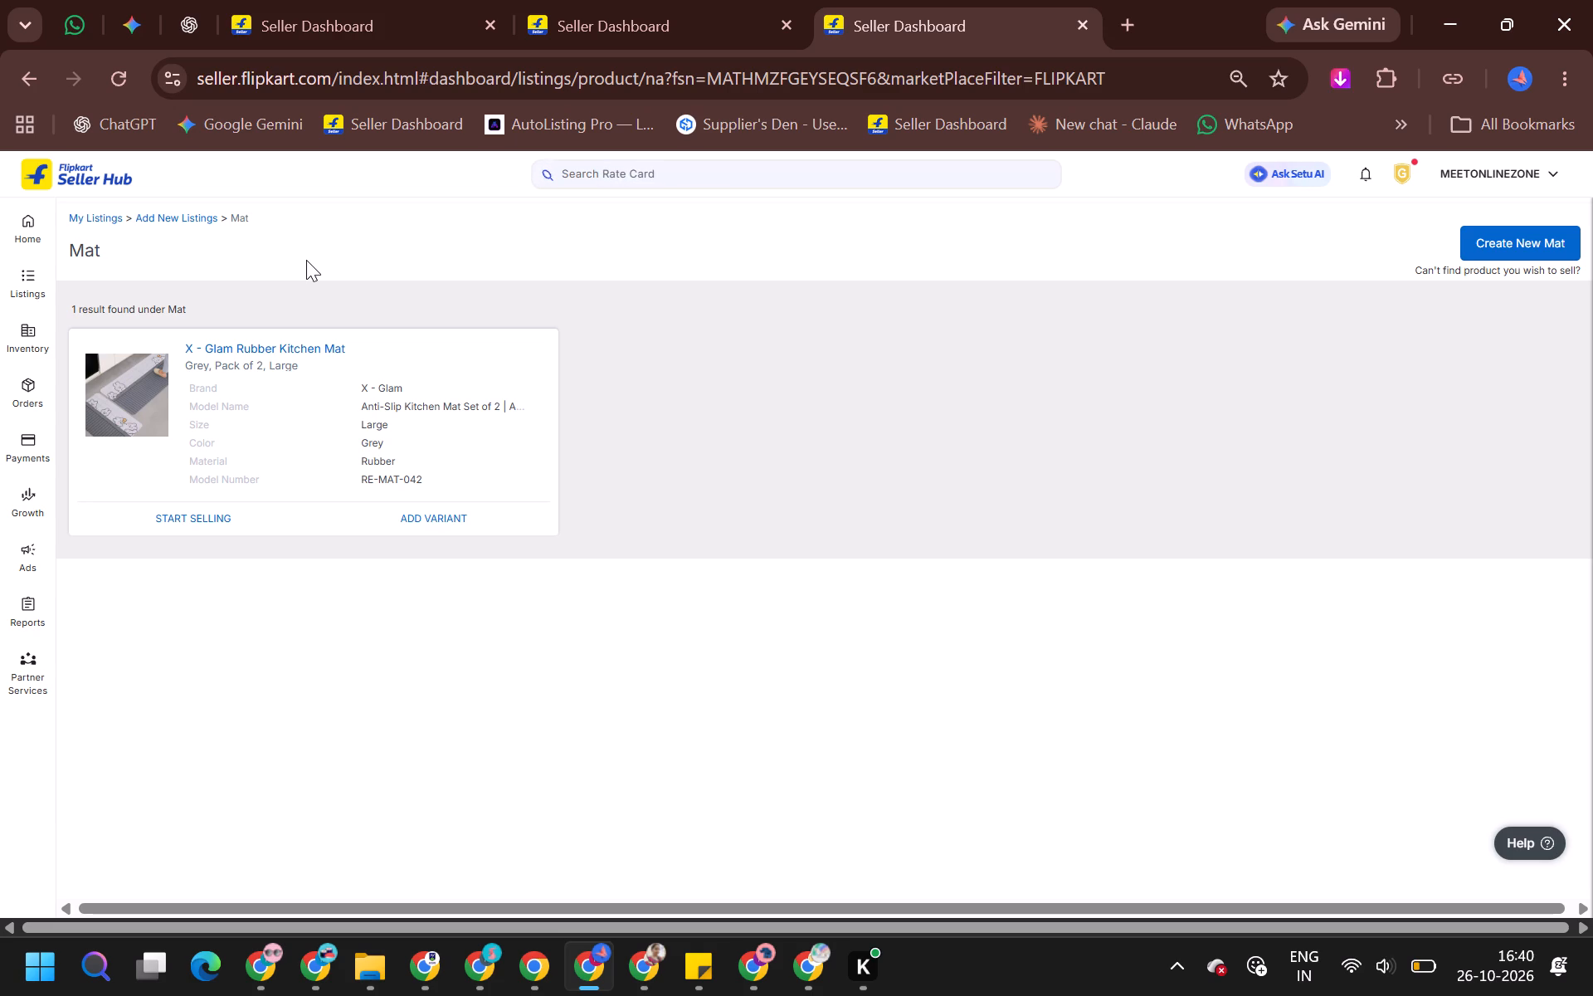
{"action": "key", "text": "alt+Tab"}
On MEETONLINEZONE's Add New Listings page, find the mat by FSN MATHMZ2EDBZFFBJQ, copied from its product page address, and start selling it.
{"action": "key", "text": "alt+Tab"}
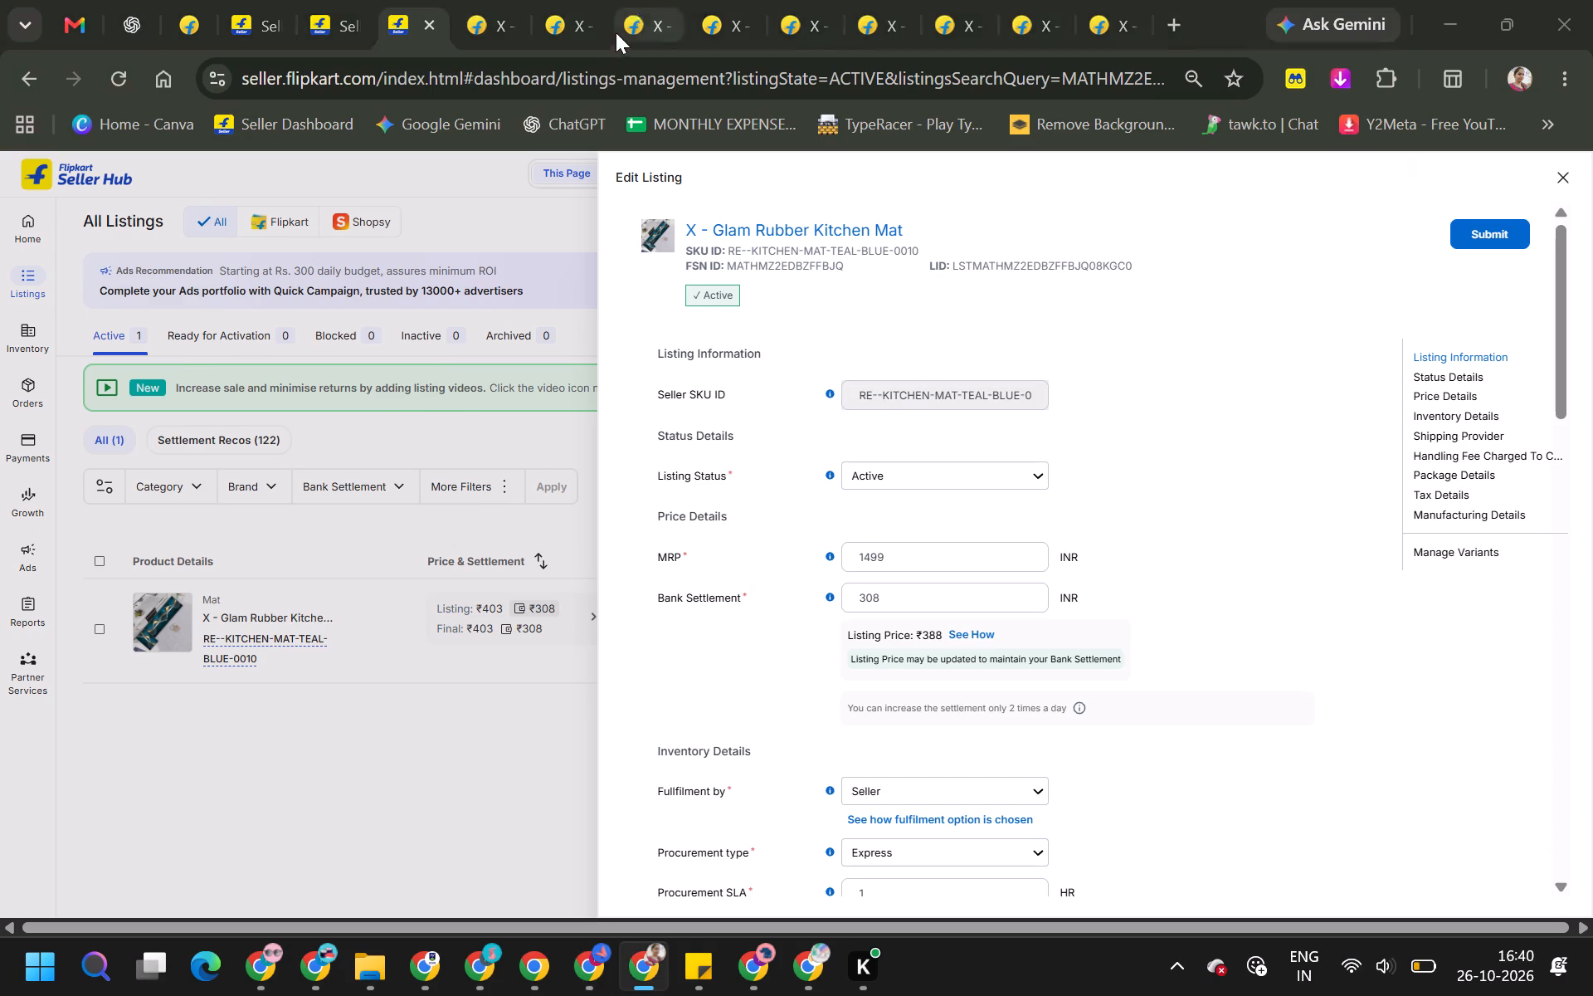
{"action": "left_click", "coordinate": [104, 306]}
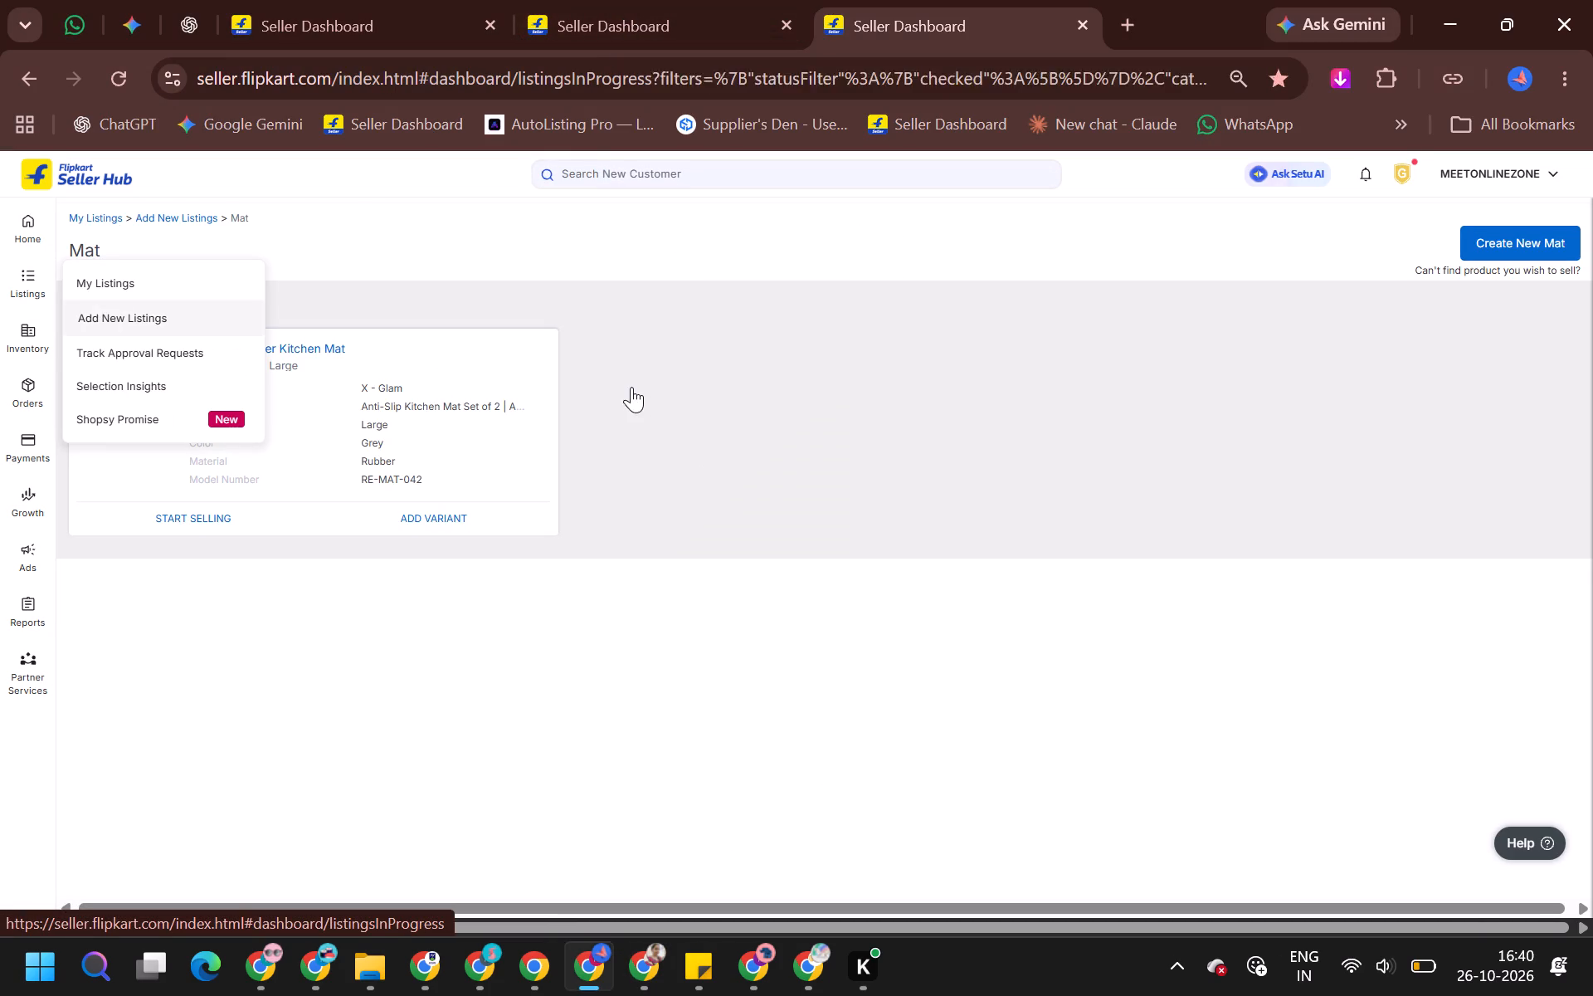
{"action": "left_click", "coordinate": [511, 292]}
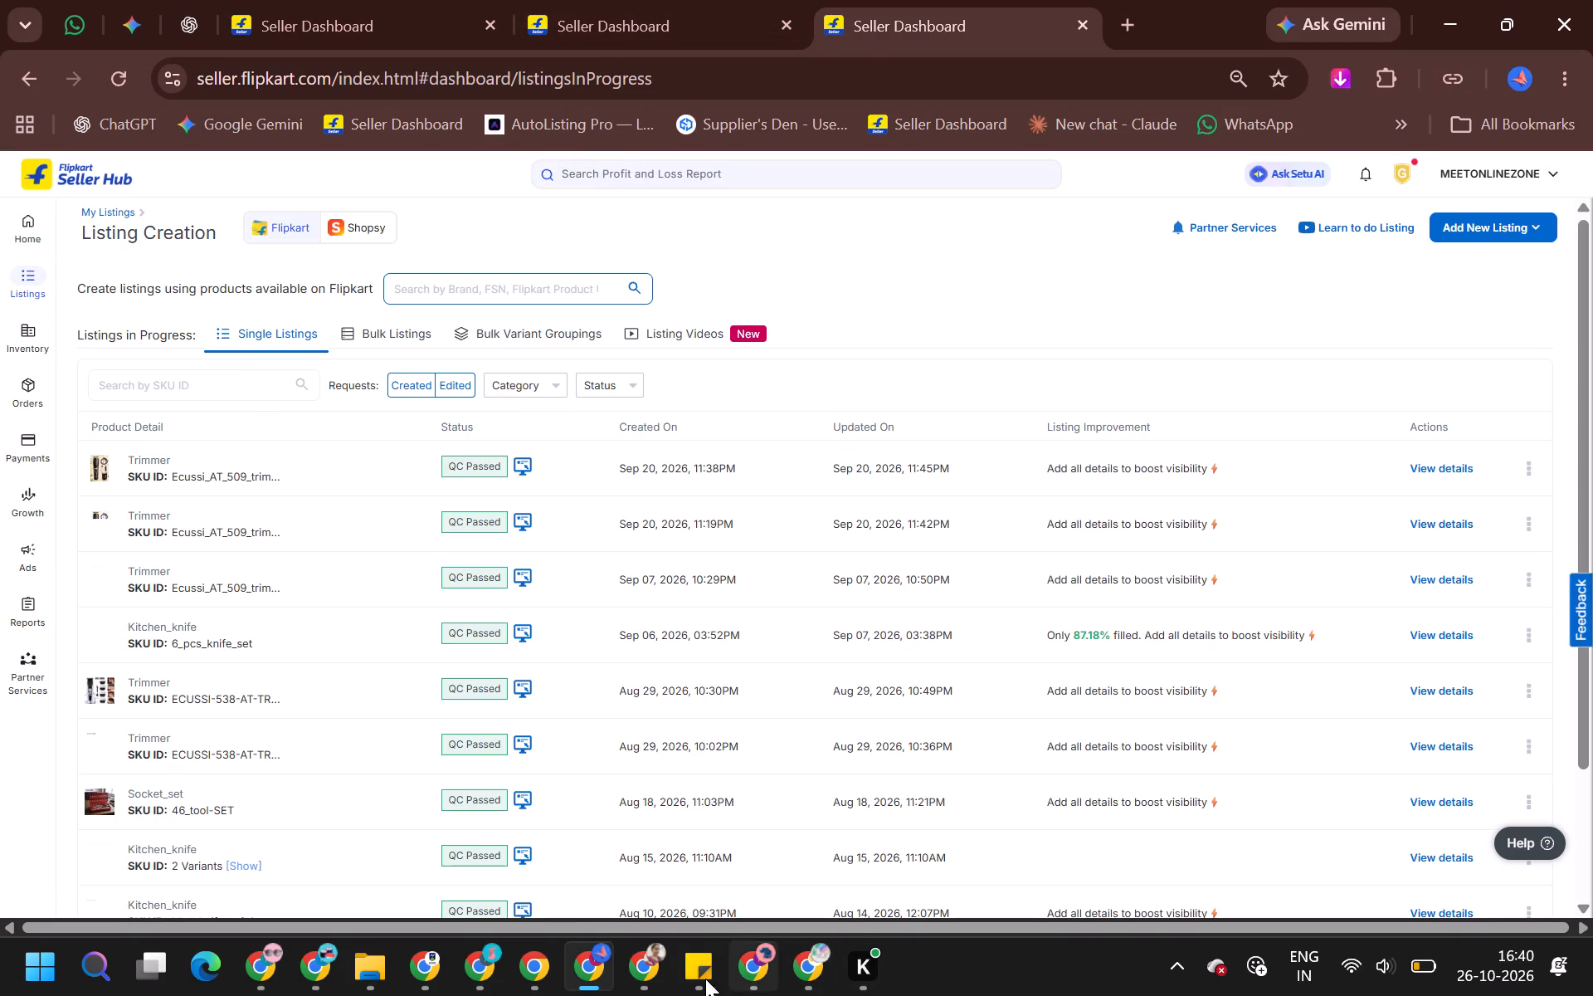
{"action": "left_click", "coordinate": [636, 973]}
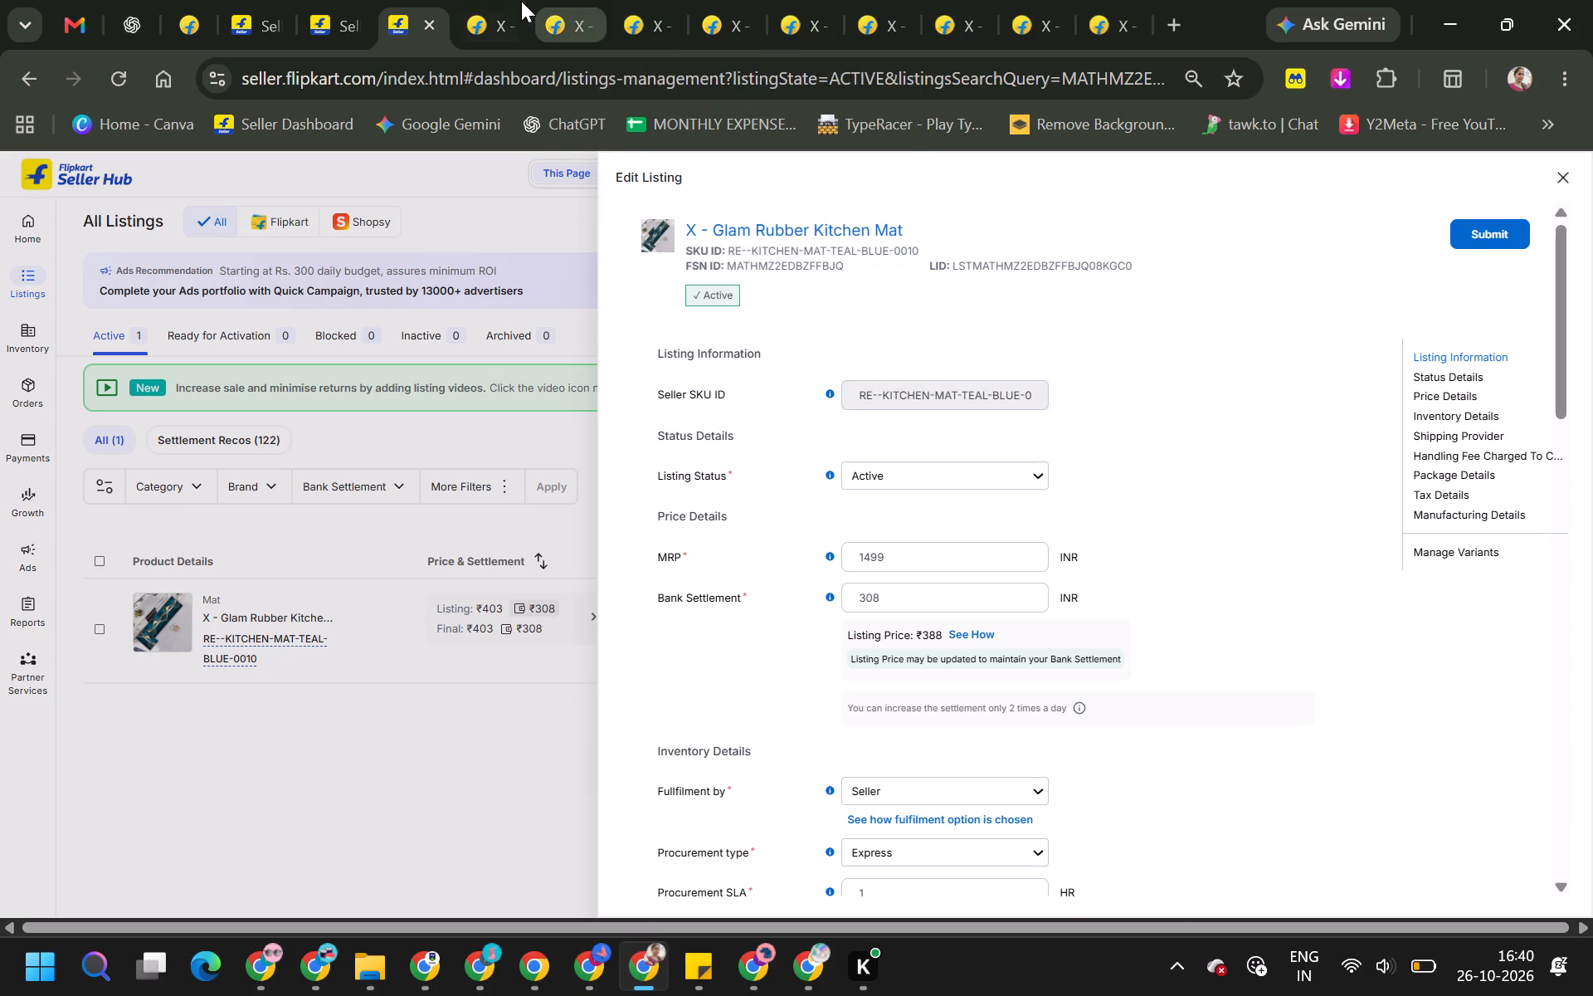
{"action": "left_click", "coordinate": [499, 0]}
{"action": "double_click", "coordinate": [878, 81]}
{"action": "key", "text": "ctrl+c"}
{"action": "key", "text": "alt+Tab"}
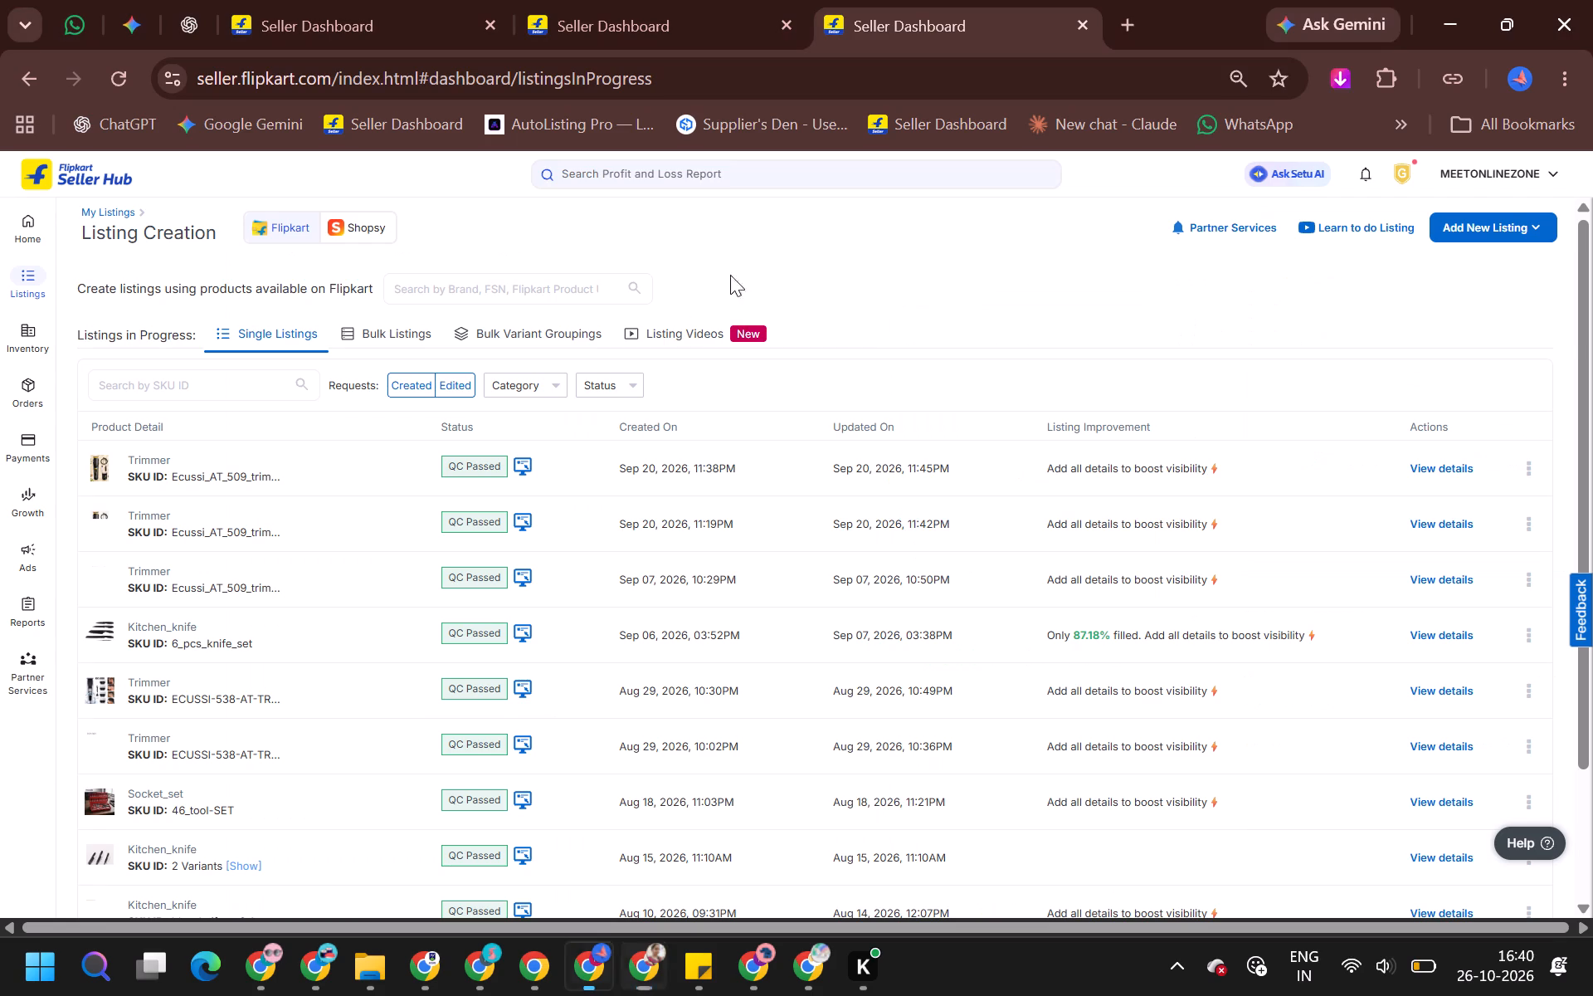
{"action": "left_click", "coordinate": [539, 291]}
{"action": "key", "text": "ctrl+v"}
{"action": "key", "text": "Return"}
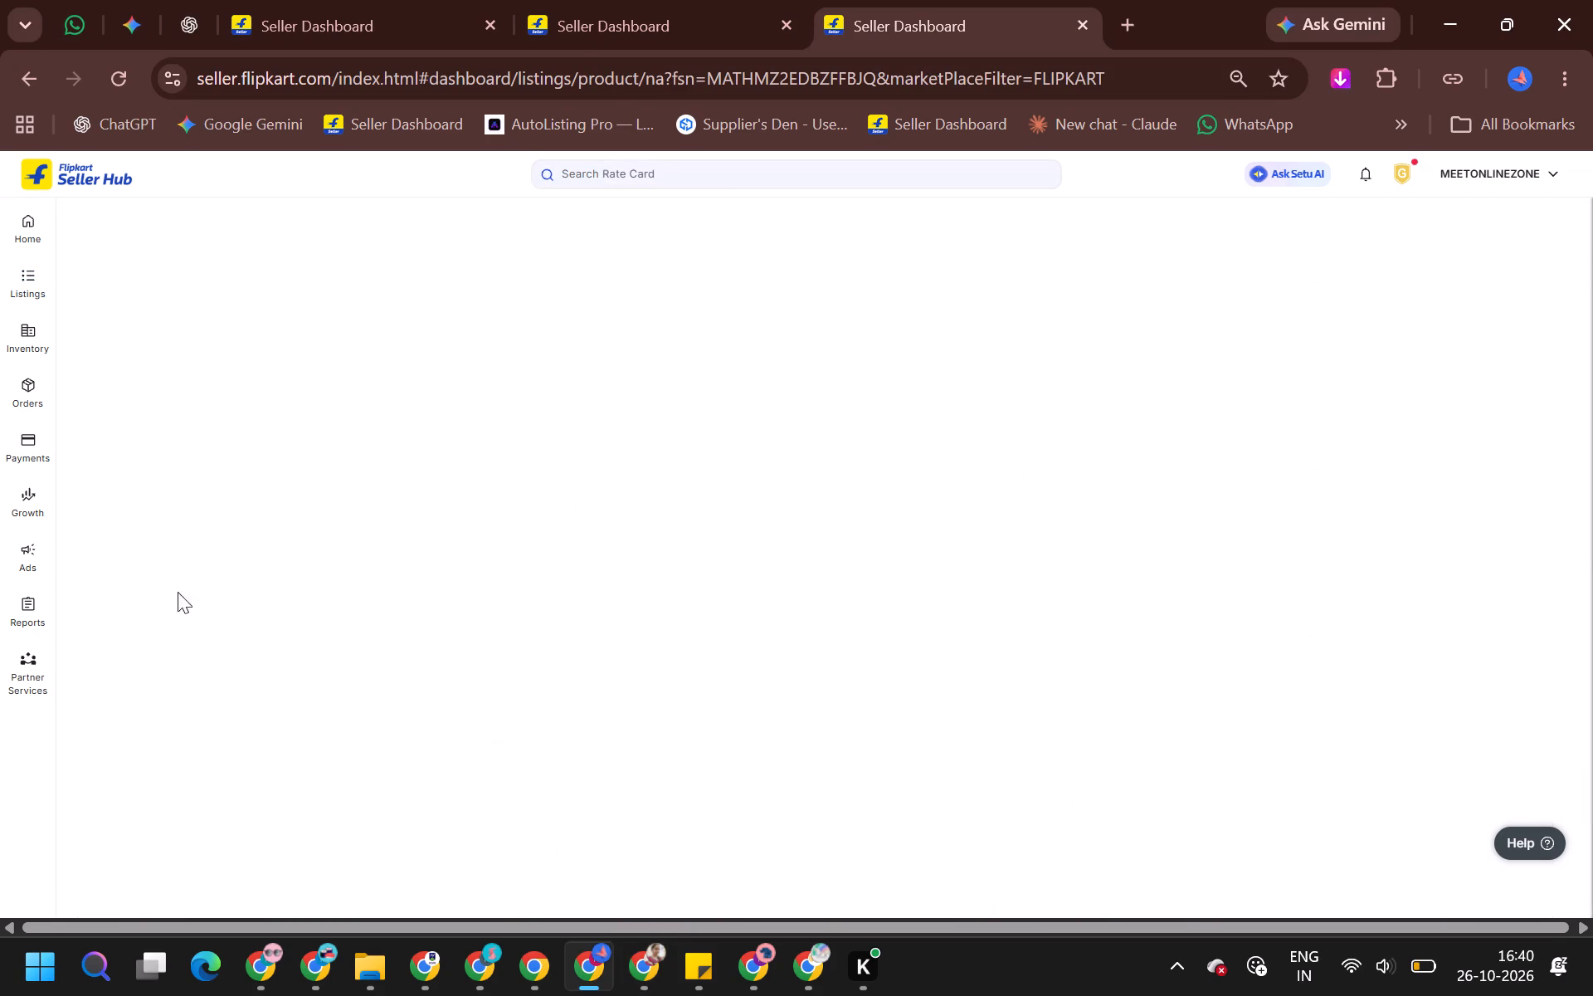
{"action": "left_click", "coordinate": [246, 520]}
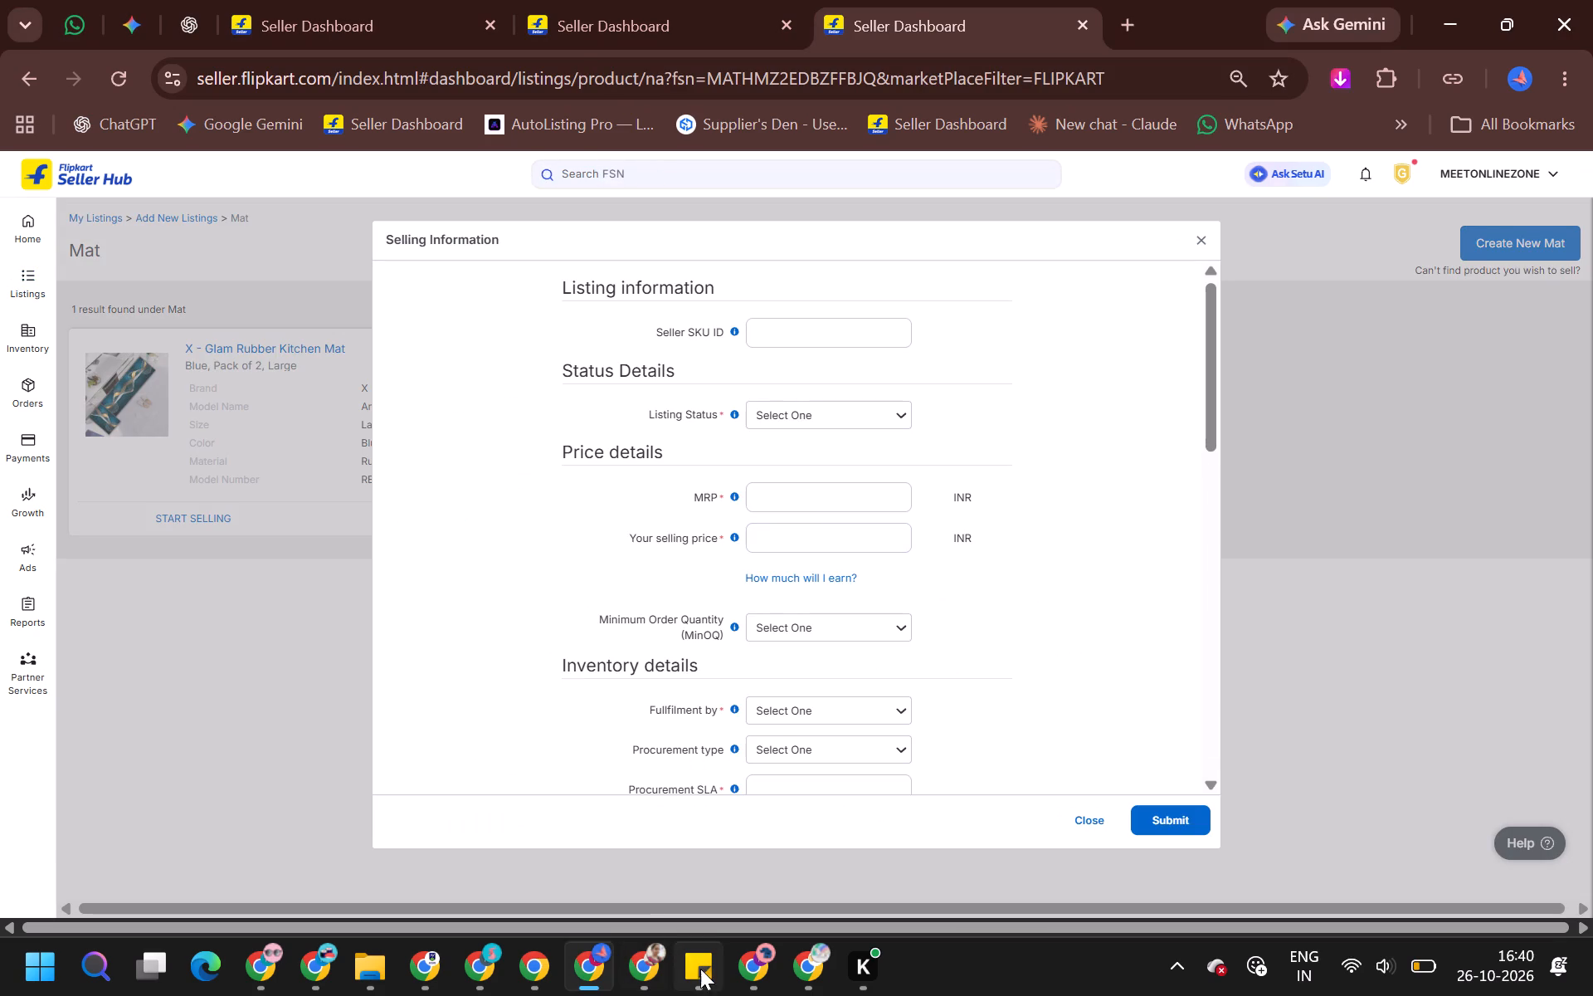
In the sticky note of mapped Rohan listings, add R-TealBlue-Mat02 as a new last line, based on the R-TealBlue-Mat entry.
{"action": "left_click", "coordinate": [709, 969]}
{"action": "left_click", "coordinate": [422, 275]}
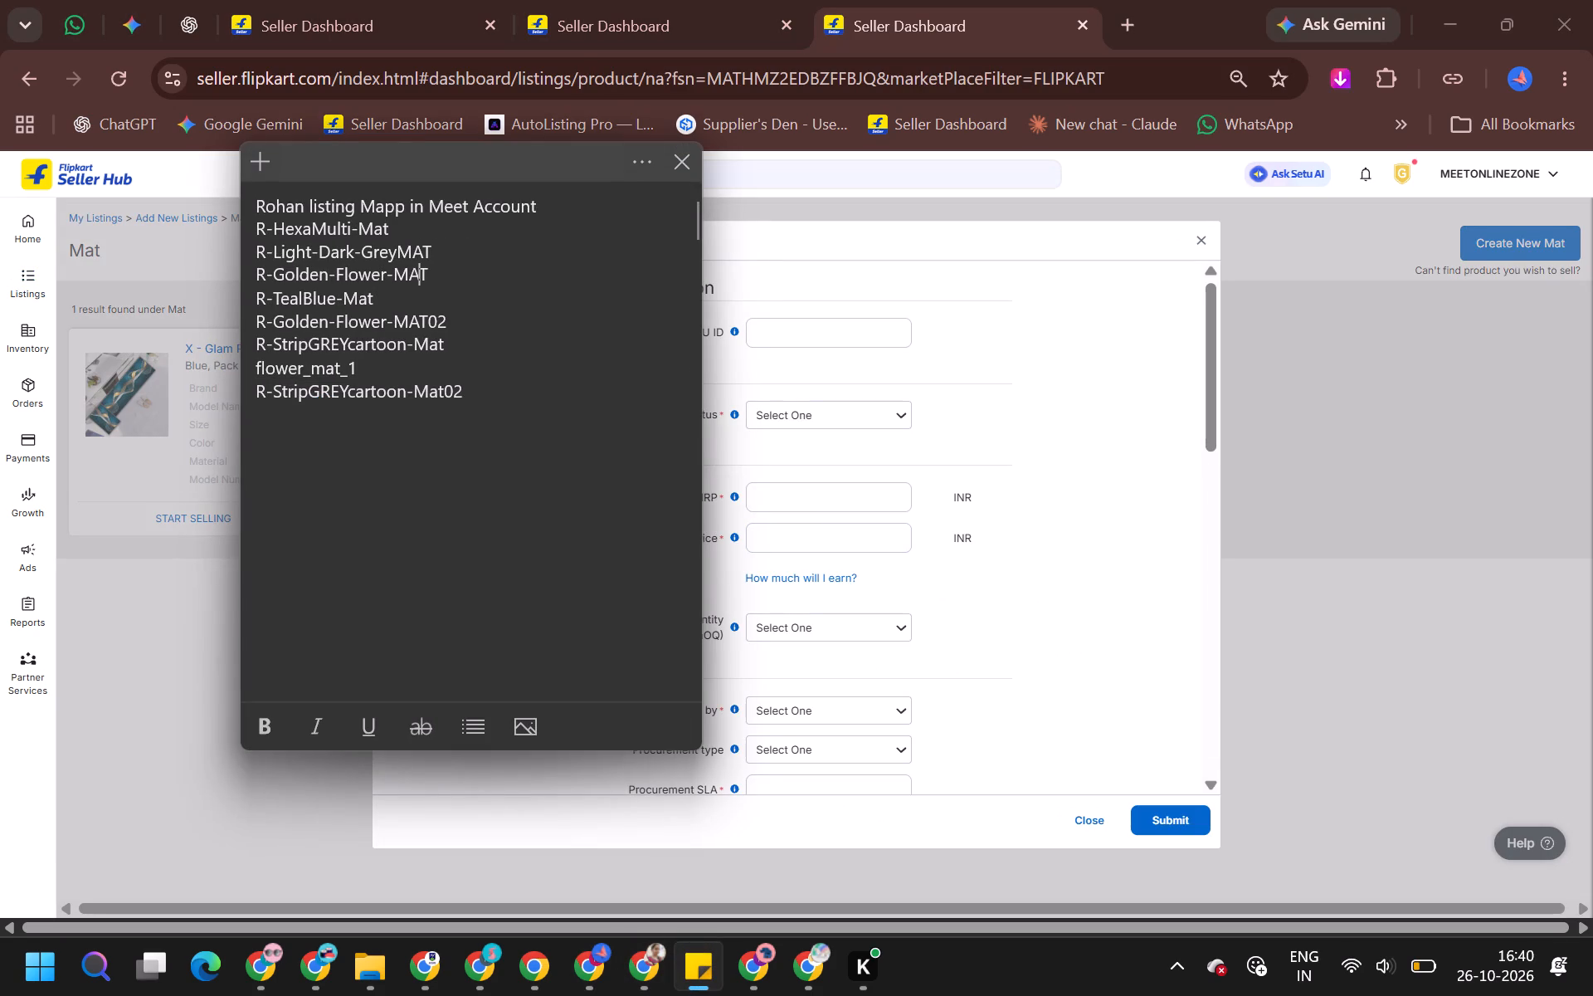
{"action": "triple_click", "coordinate": [429, 306]}
{"action": "key", "text": "ctrl+c"}
{"action": "left_click", "coordinate": [392, 432]}
{"action": "left_click", "coordinate": [390, 424]}
{"action": "key", "text": "ctrl+v"}
{"action": "left_click", "coordinate": [401, 405]}
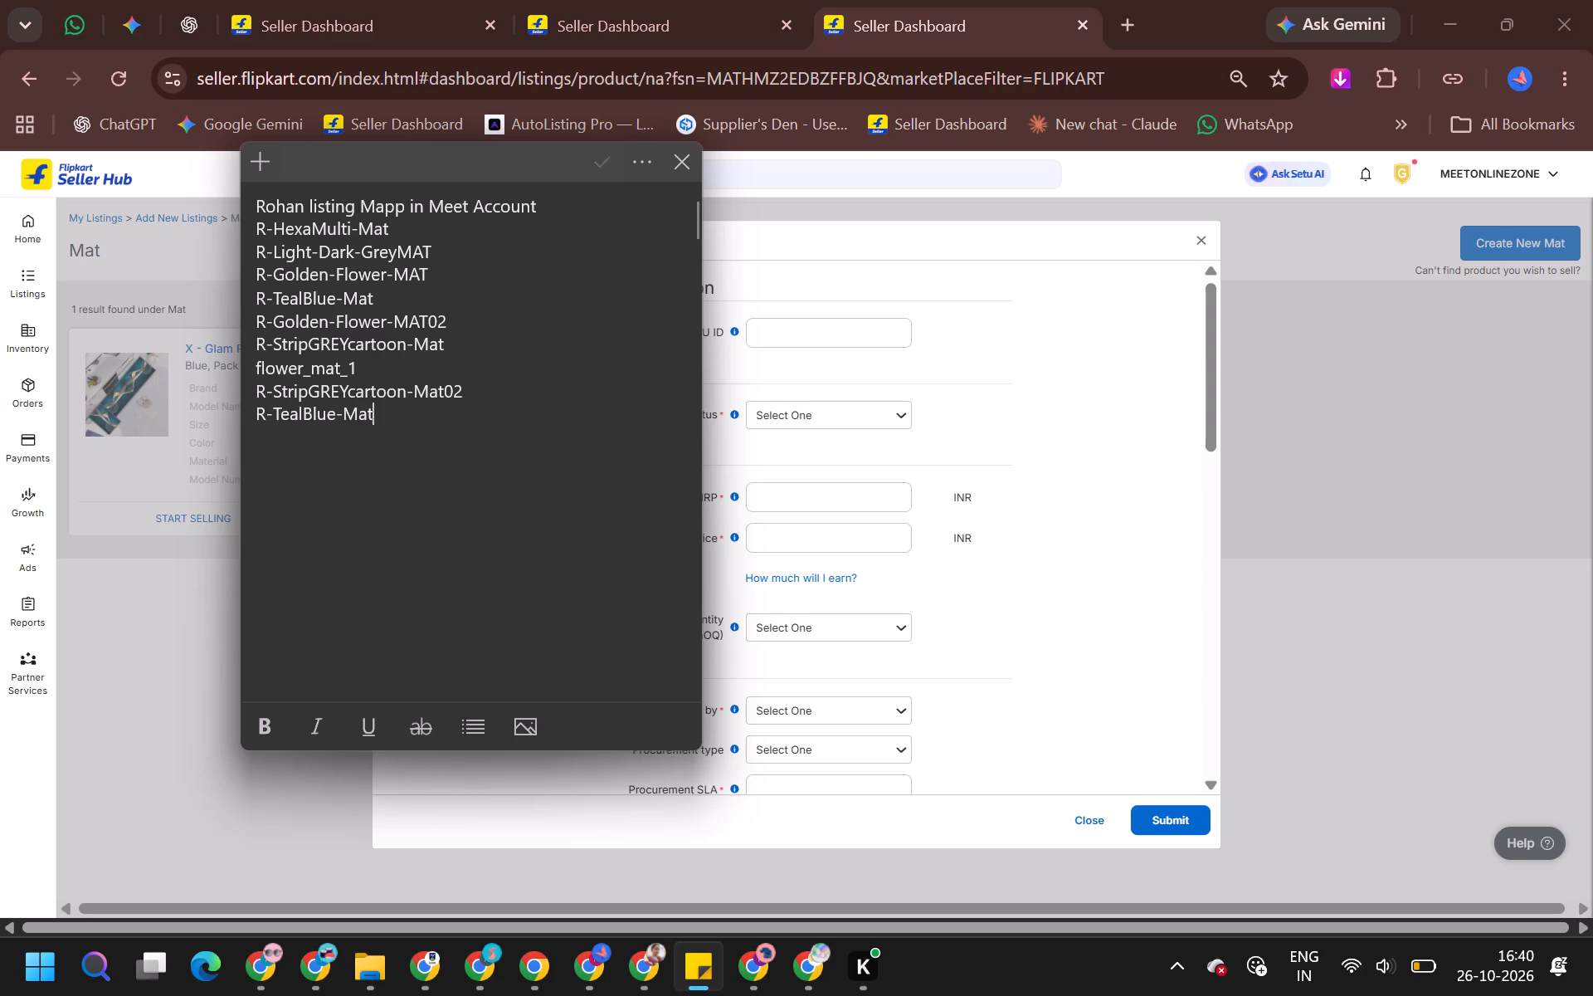
{"action": "type", "text": "02"}
Enter R-TealBlue-Mat02 from the sticky note as the Seller SKU ID in the mat's Selling Information form.
{"action": "left_click", "coordinate": [817, 346]}
{"action": "key", "text": "ctrl+v"}
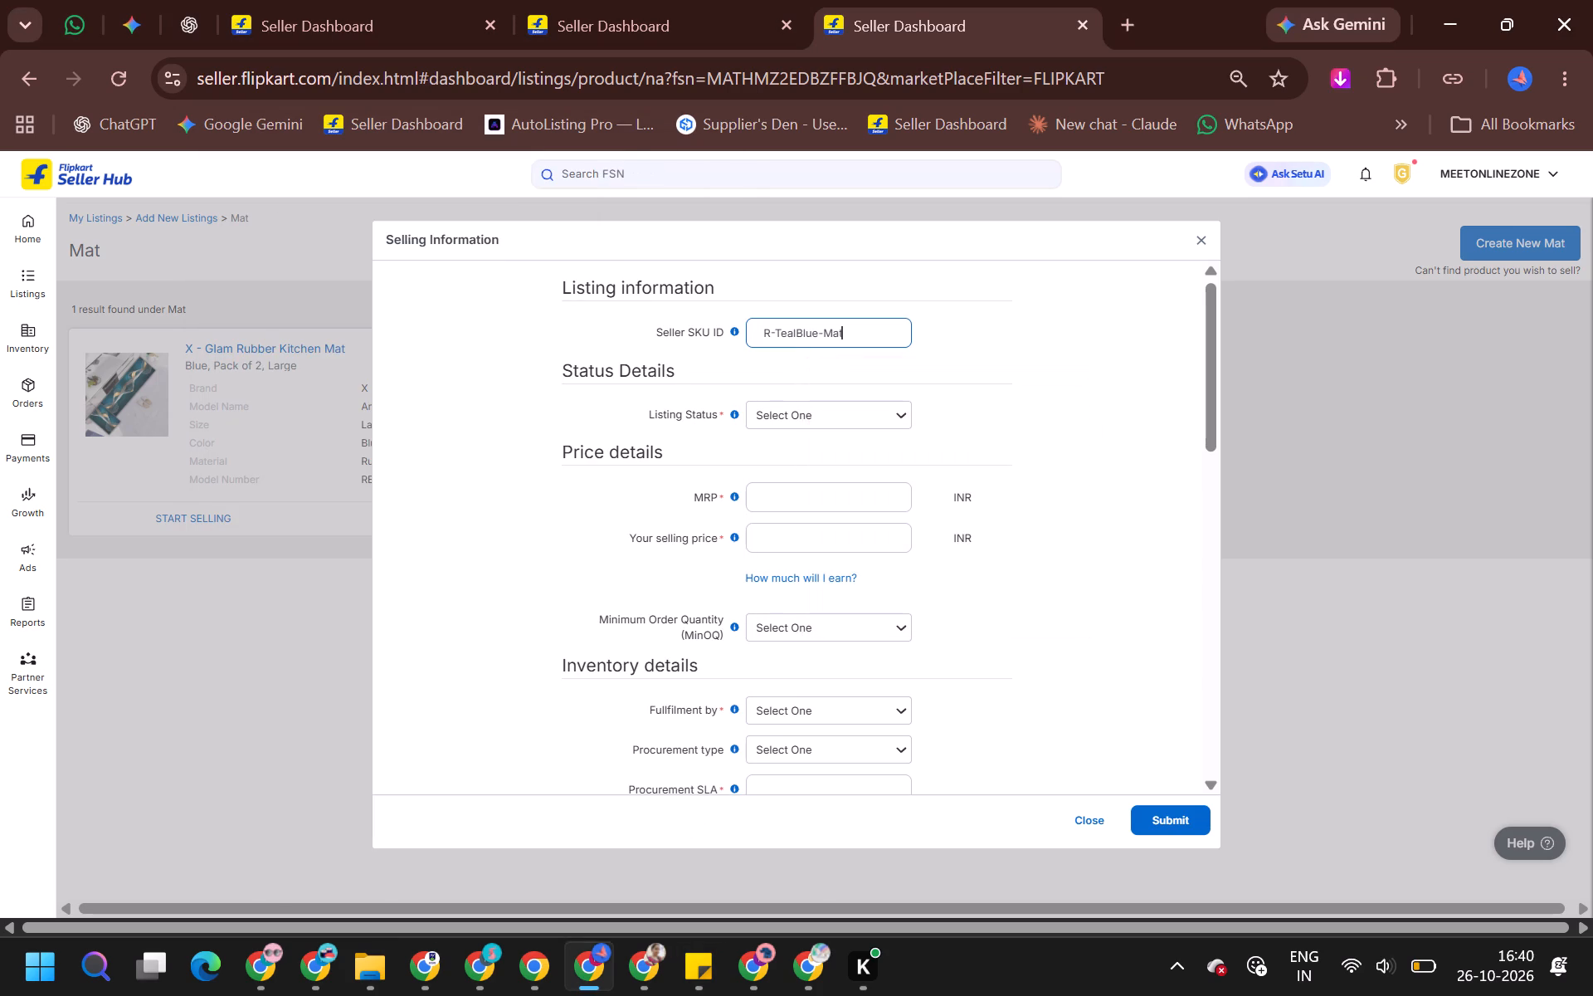
{"action": "key", "text": "alt+Tab"}
{"action": "triple_click", "coordinate": [373, 411]}
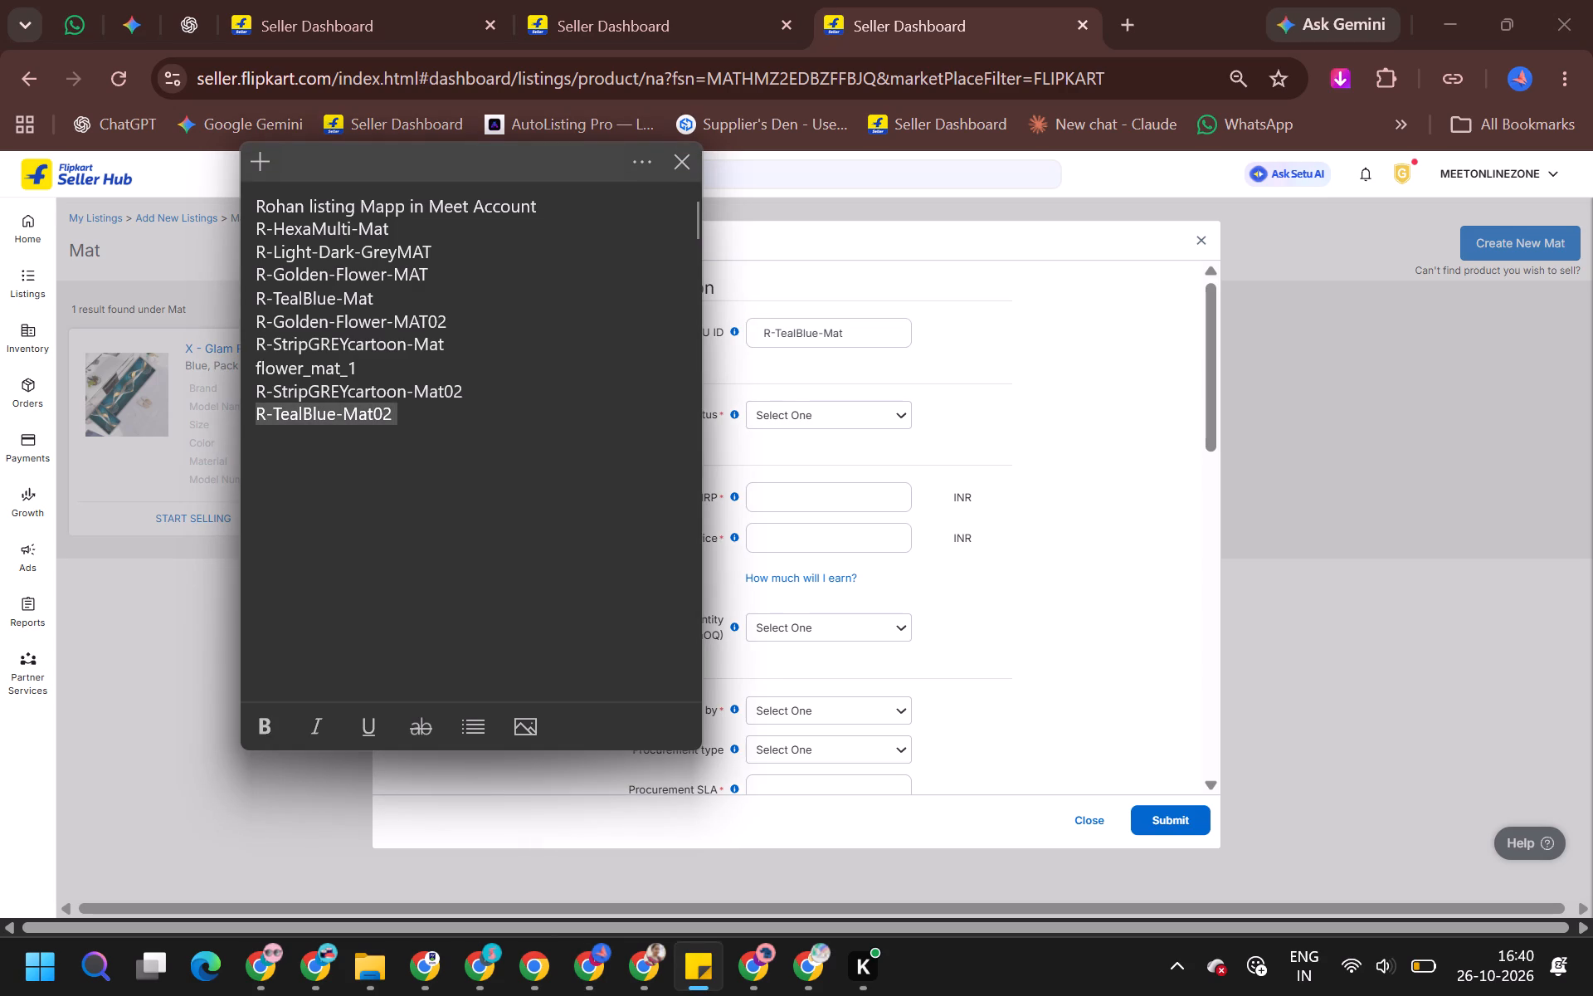
{"action": "key", "text": "ctrl+c"}
{"action": "triple_click", "coordinate": [753, 345]}
{"action": "key", "text": "ctrl+v"}
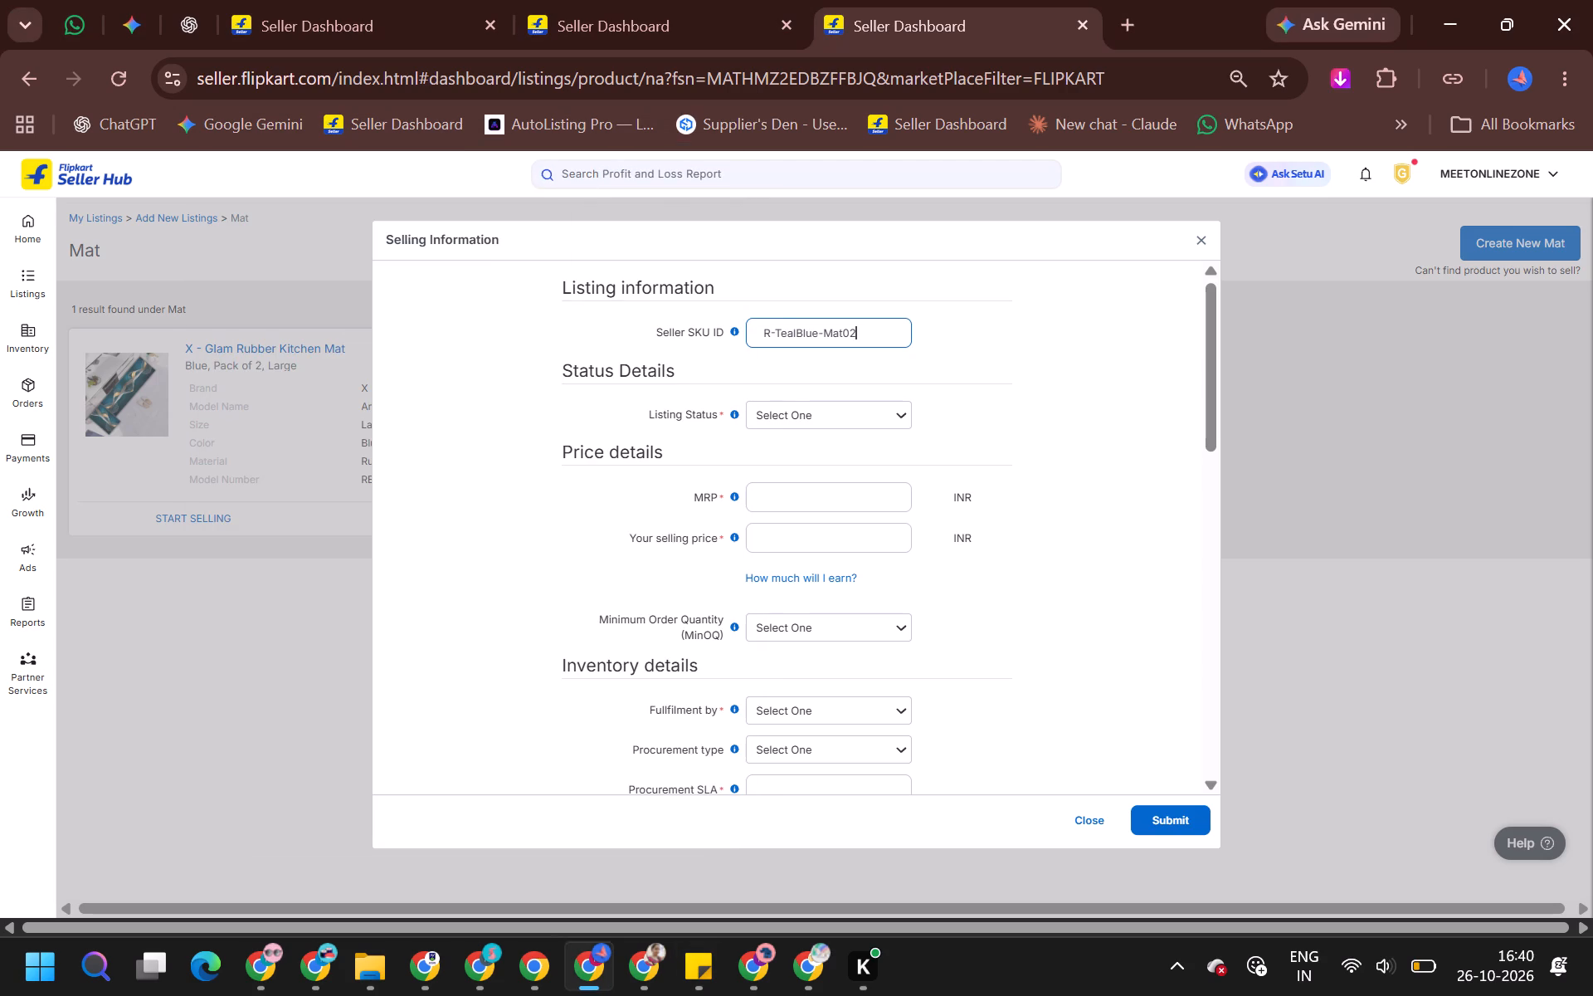
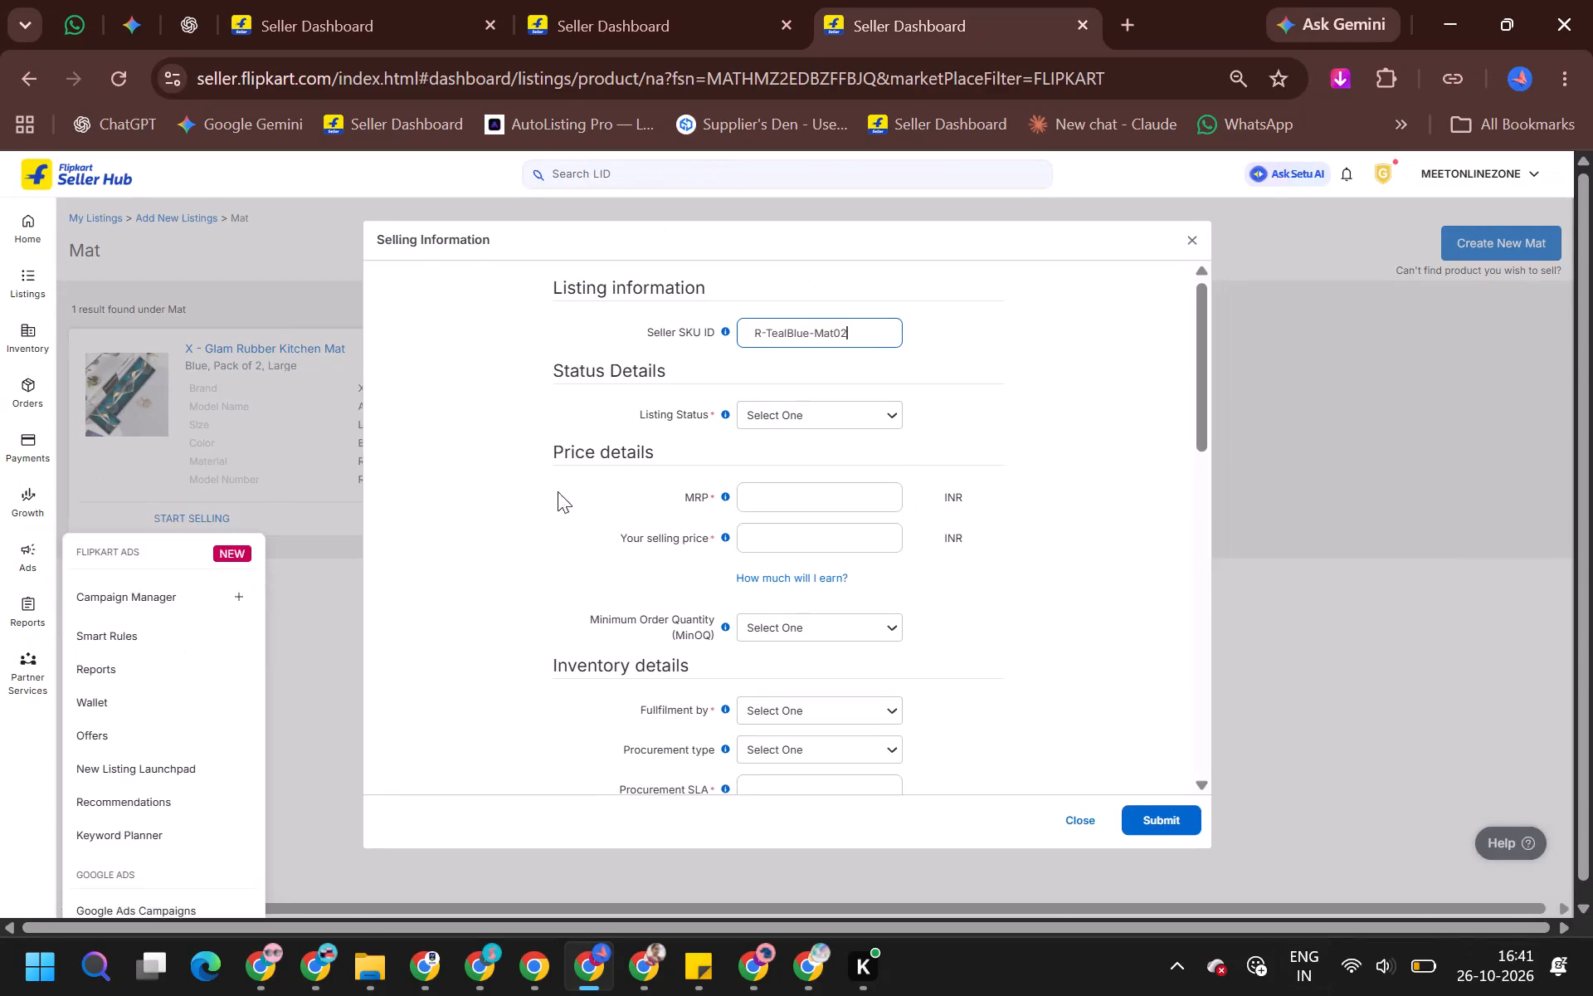
Set the Listing Status of the R-TealBlue-Mat02 listing to Active.
{"action": "left_click", "coordinate": [850, 417]}
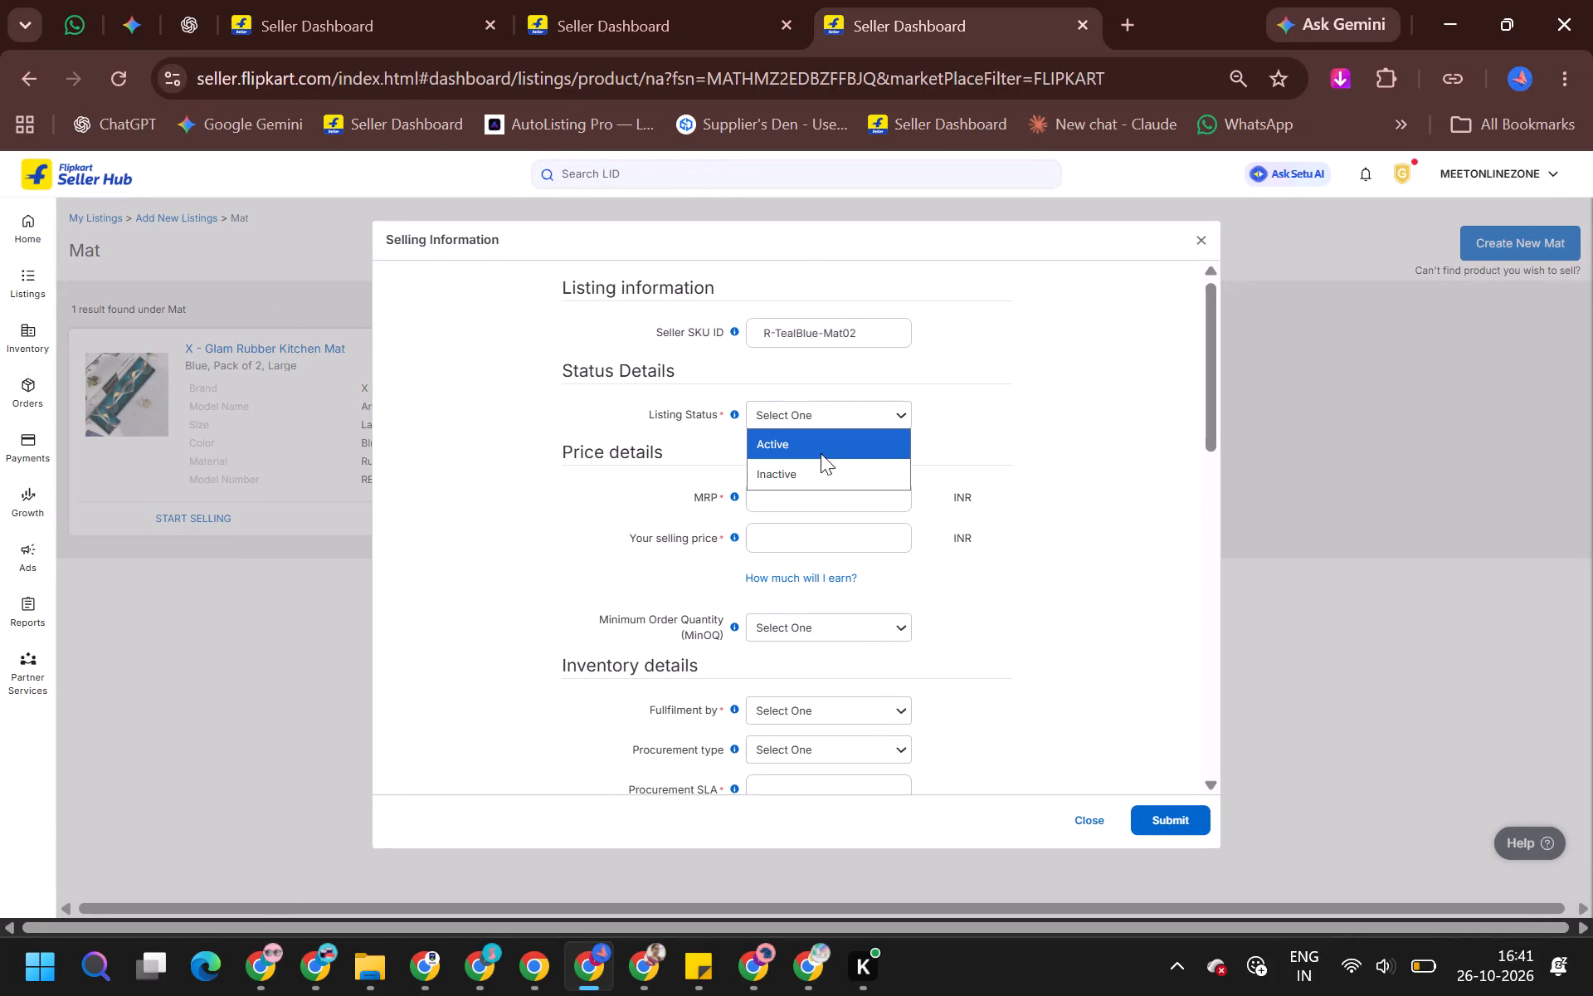
{"action": "left_click", "coordinate": [816, 457]}
{"action": "key", "text": "Tab"}
{"action": "key", "text": "Tab"}
Enter an MRP of 1499 INR and a selling price of 499 INR in the mat's price details.
{"action": "left_click", "coordinate": [806, 482]}
{"action": "key", "text": "alt+Tab"}
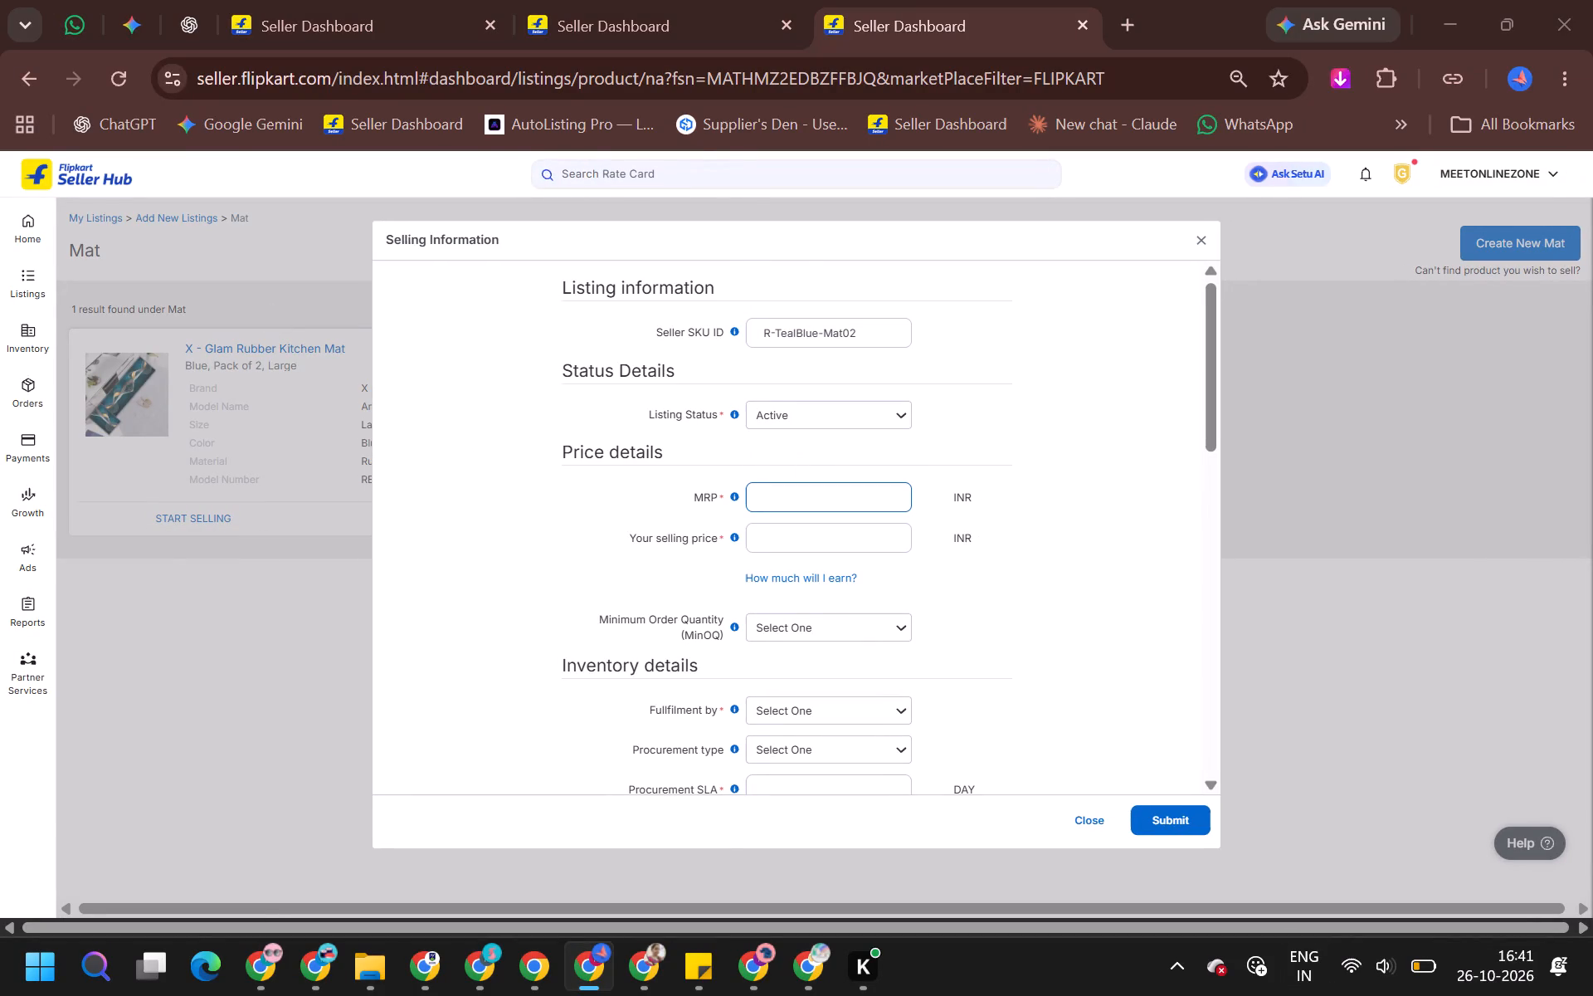
{"action": "left_click", "coordinate": [1108, 366]}
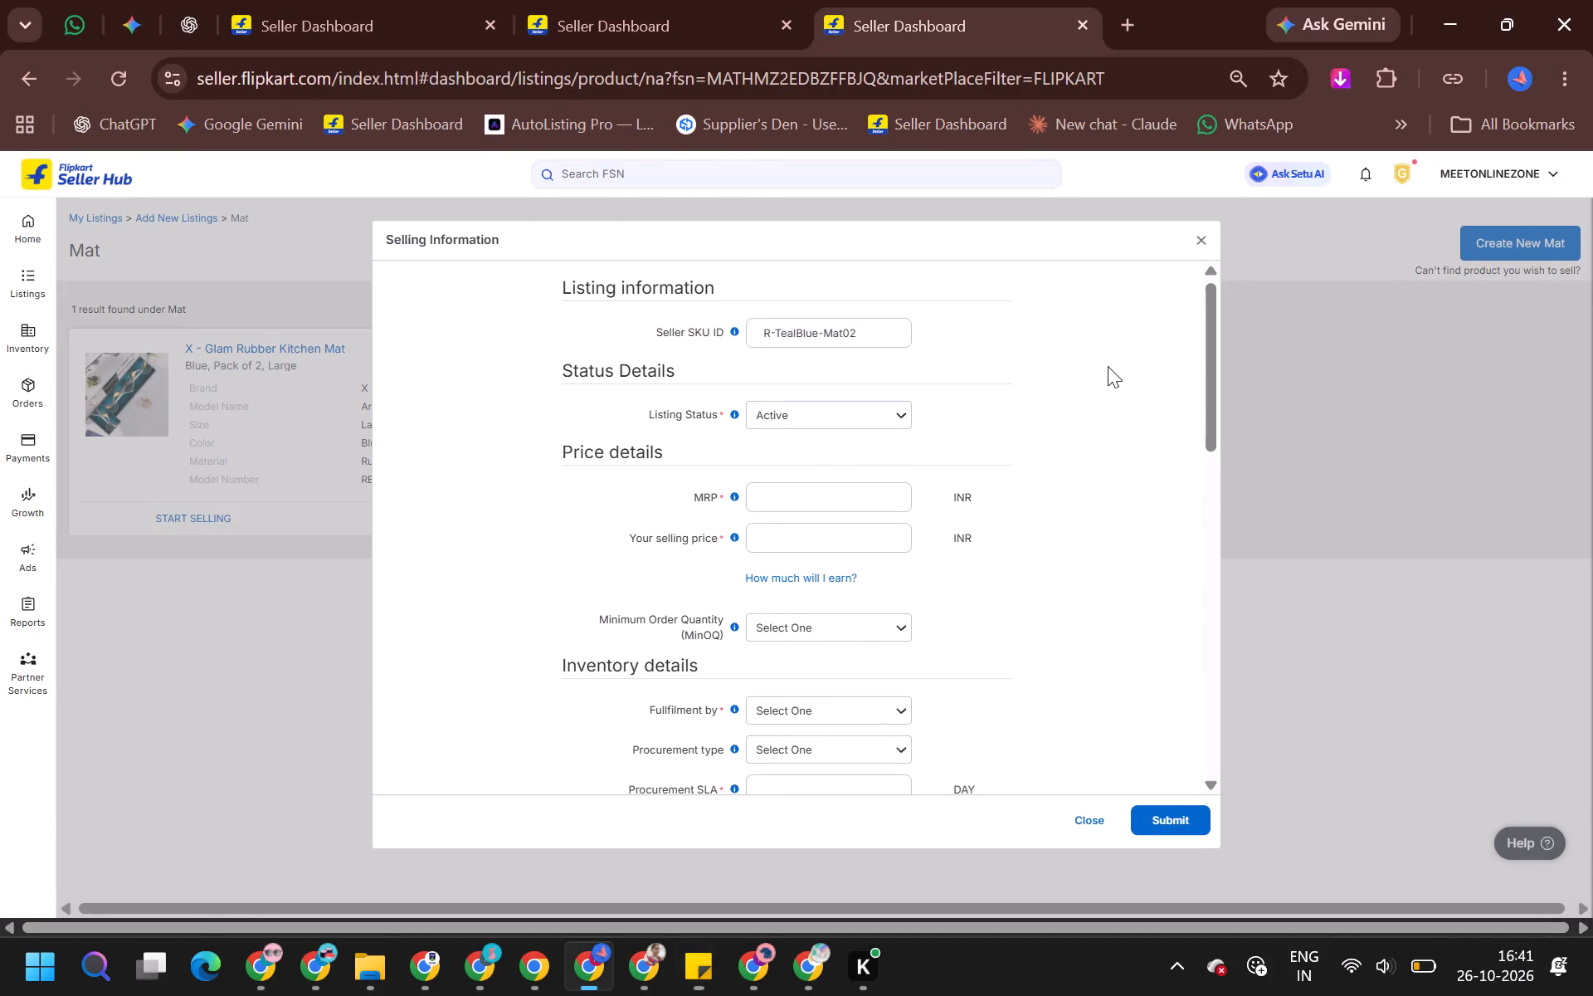
{"action": "key", "text": "alt+Tab"}
{"action": "key", "text": "alt+Tab"}
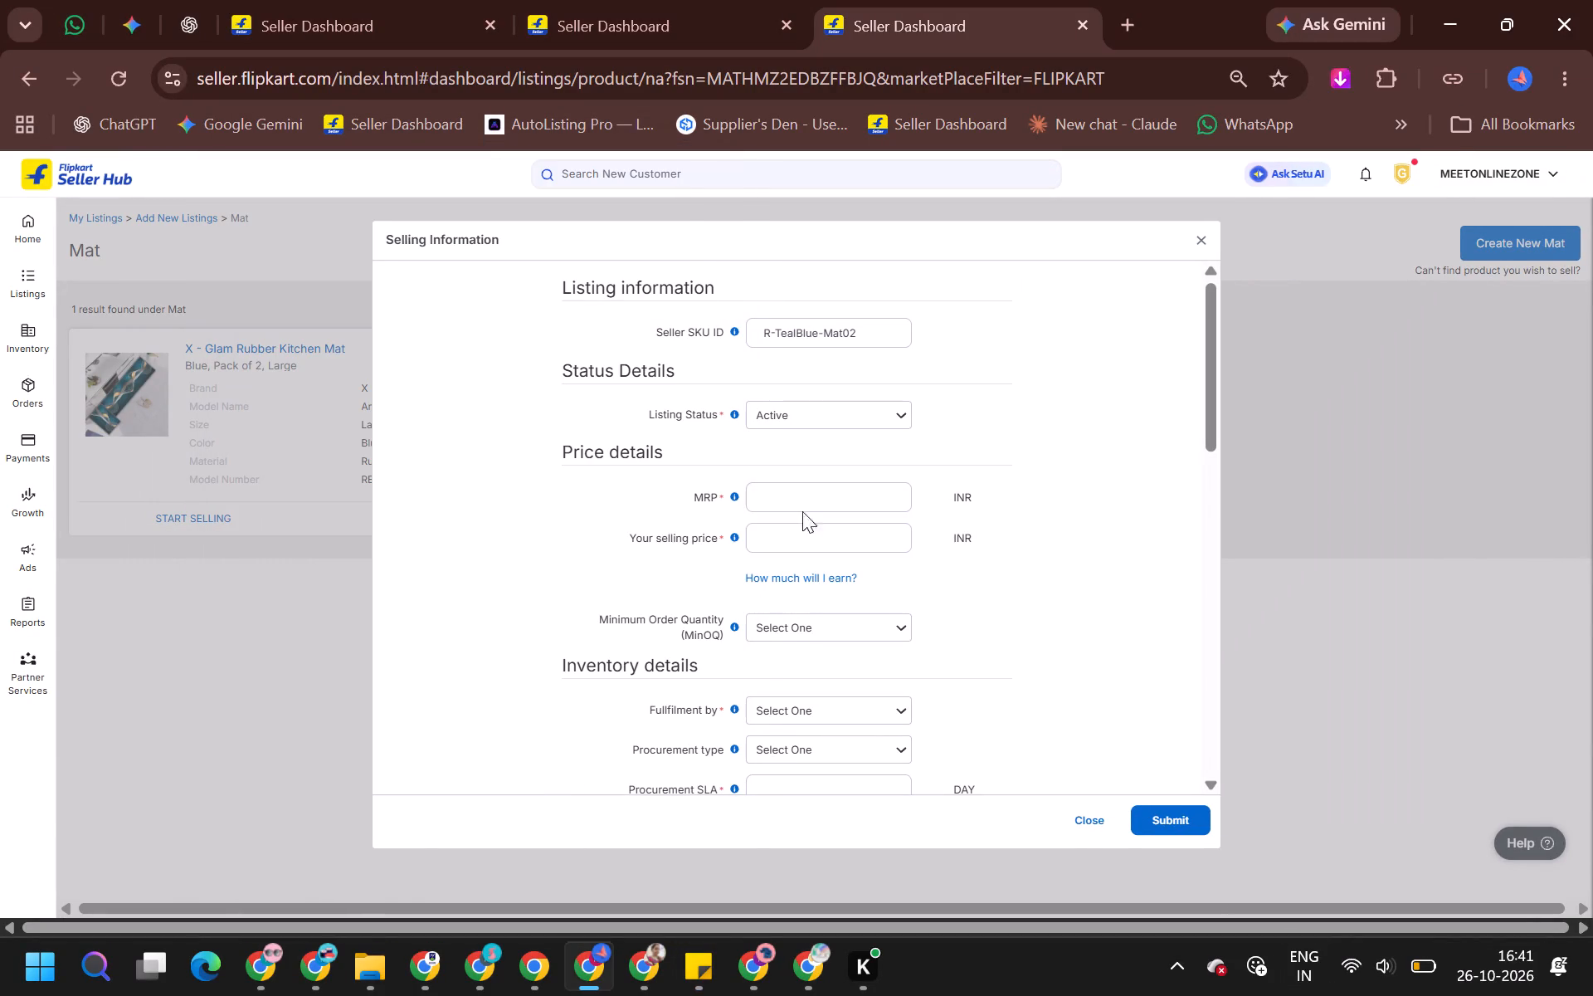
{"action": "left_click", "coordinate": [801, 505]}
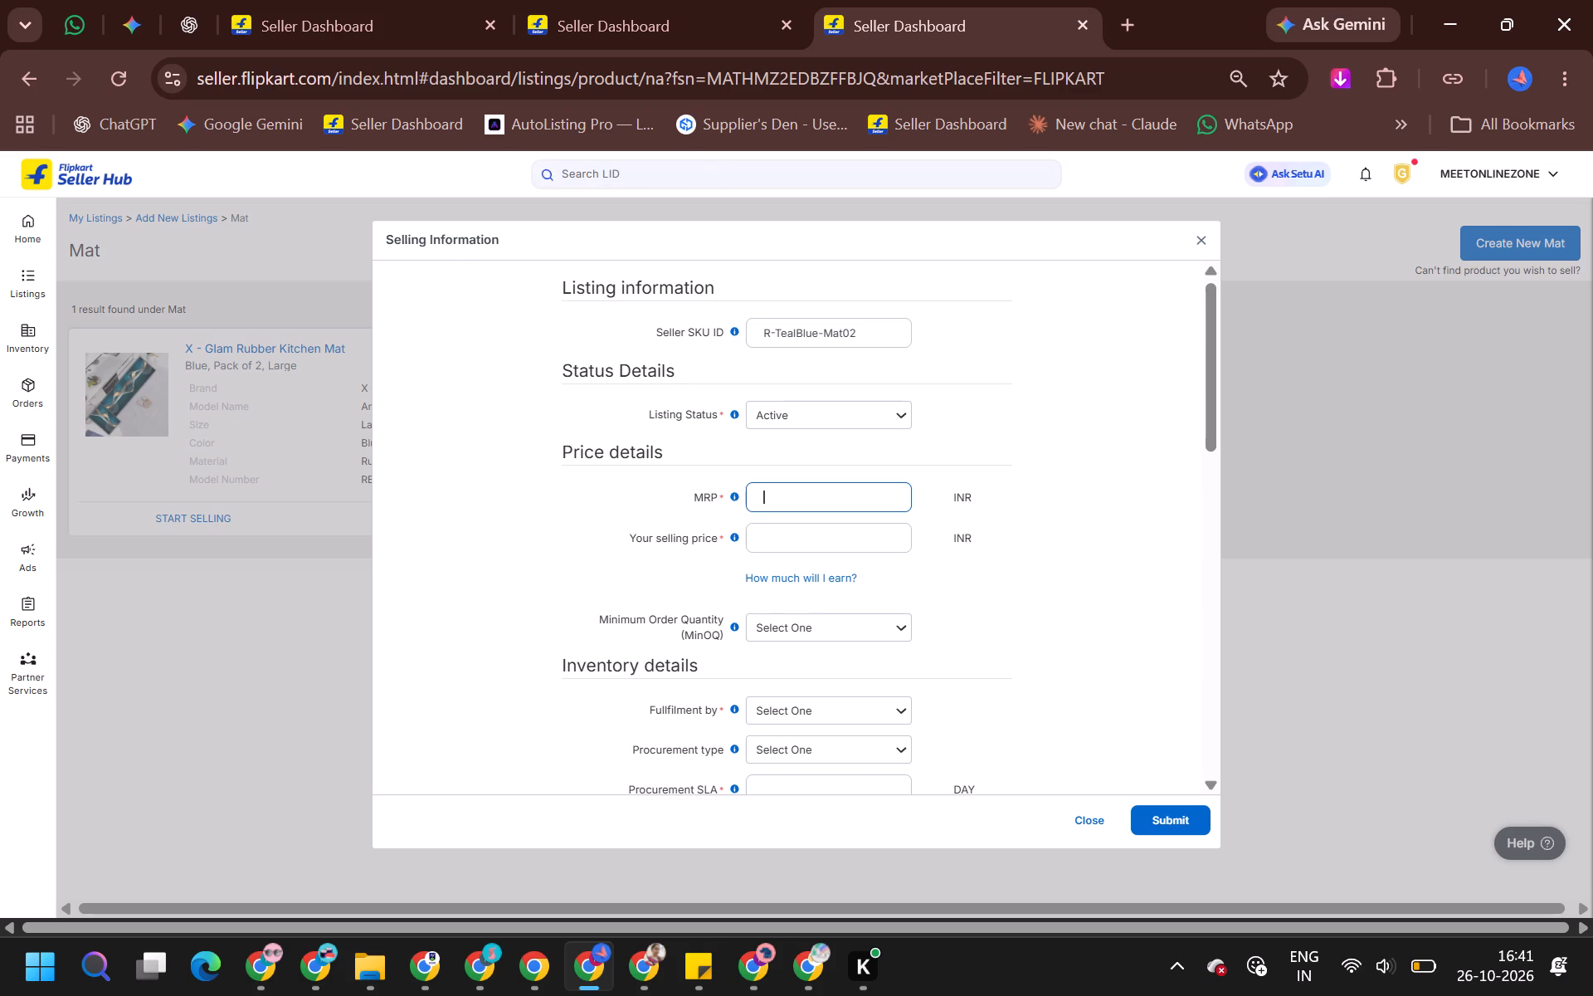
{"action": "key", "text": "alt+Tab"}
{"action": "key", "text": "alt+Tab"}
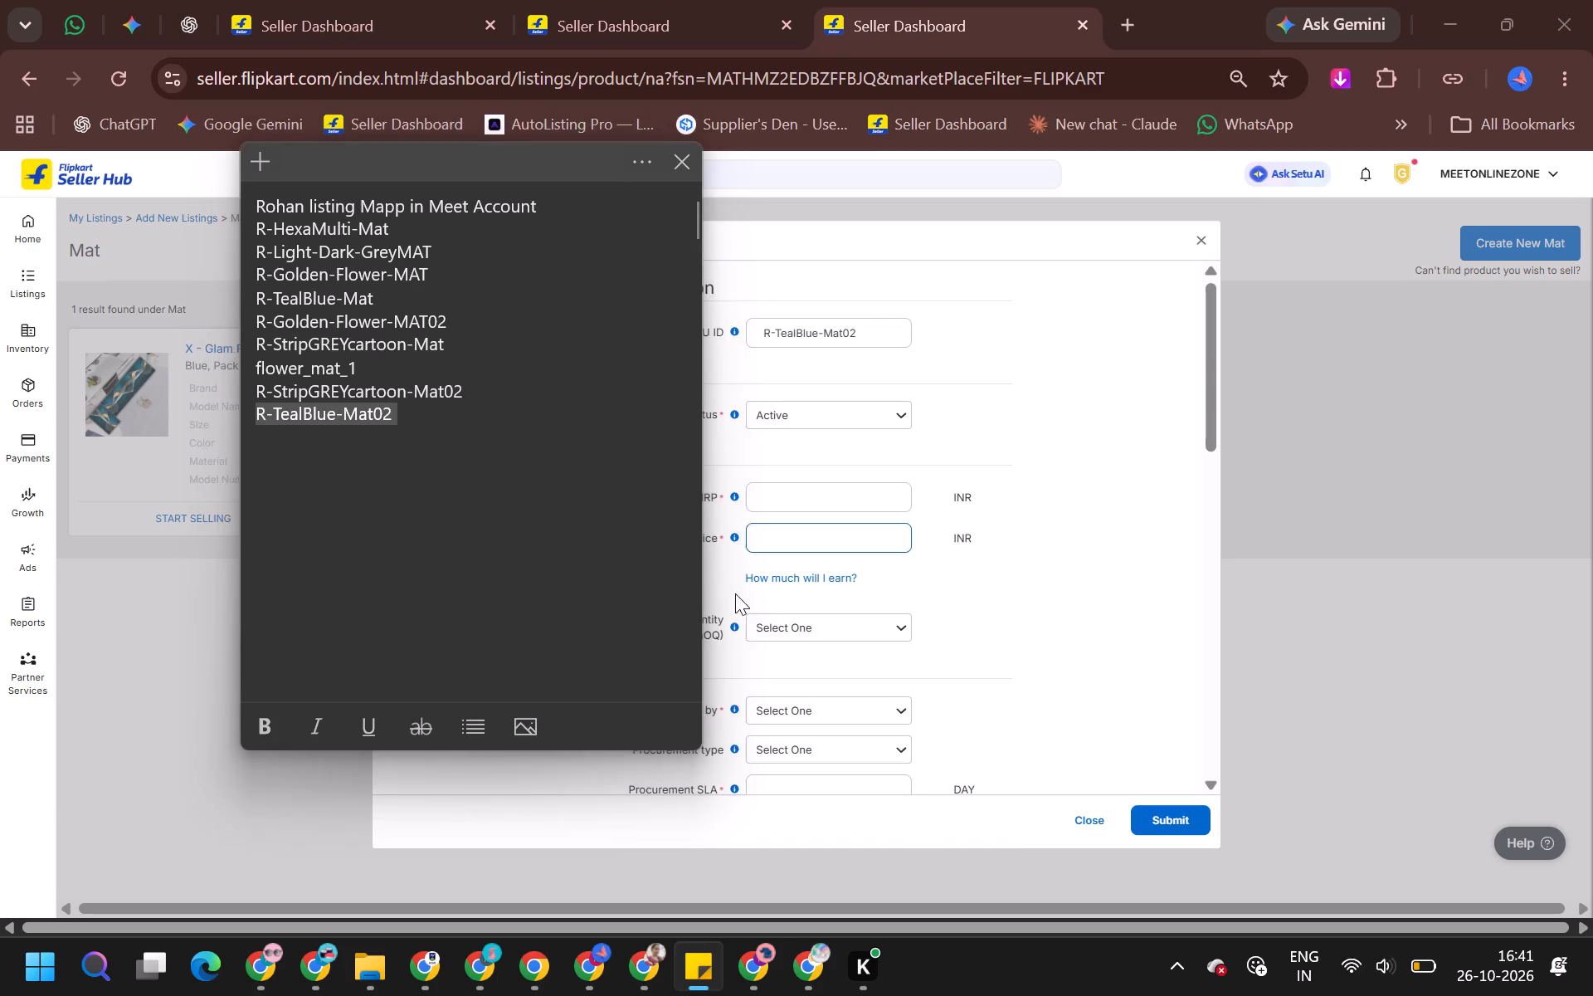
{"action": "left_click", "coordinate": [644, 962]}
{"action": "key", "text": "alt+Tab"}
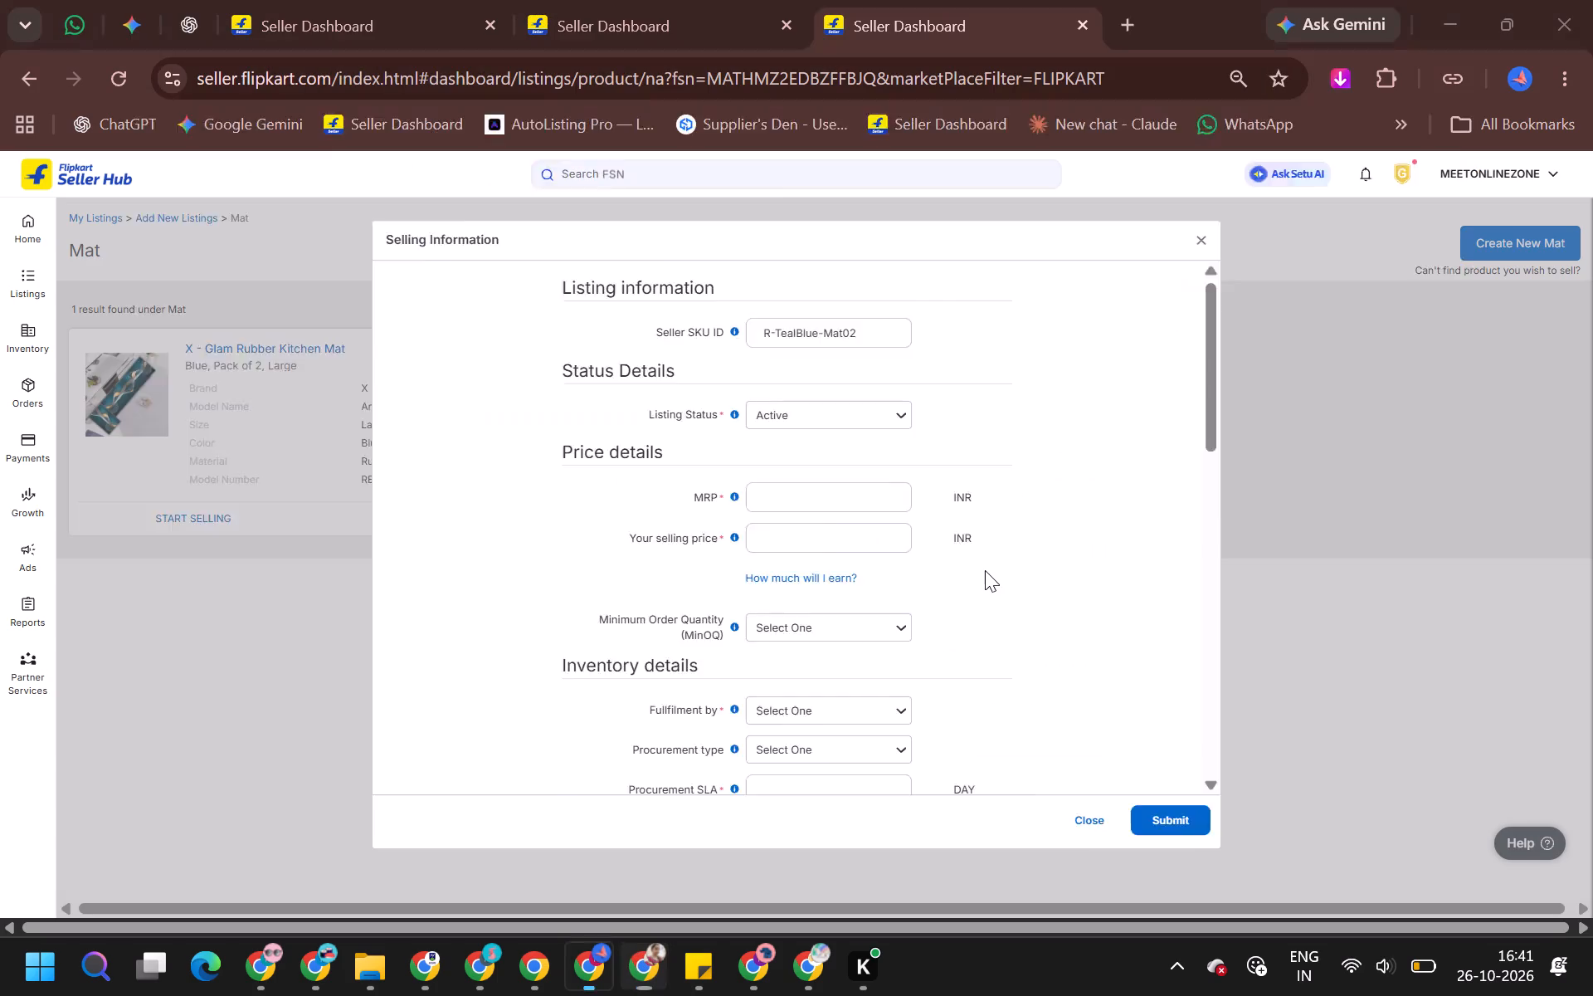
{"action": "type", "text": "1499"}
{"action": "key", "text": "Tab"}
{"action": "key", "text": "alt+Tab"}
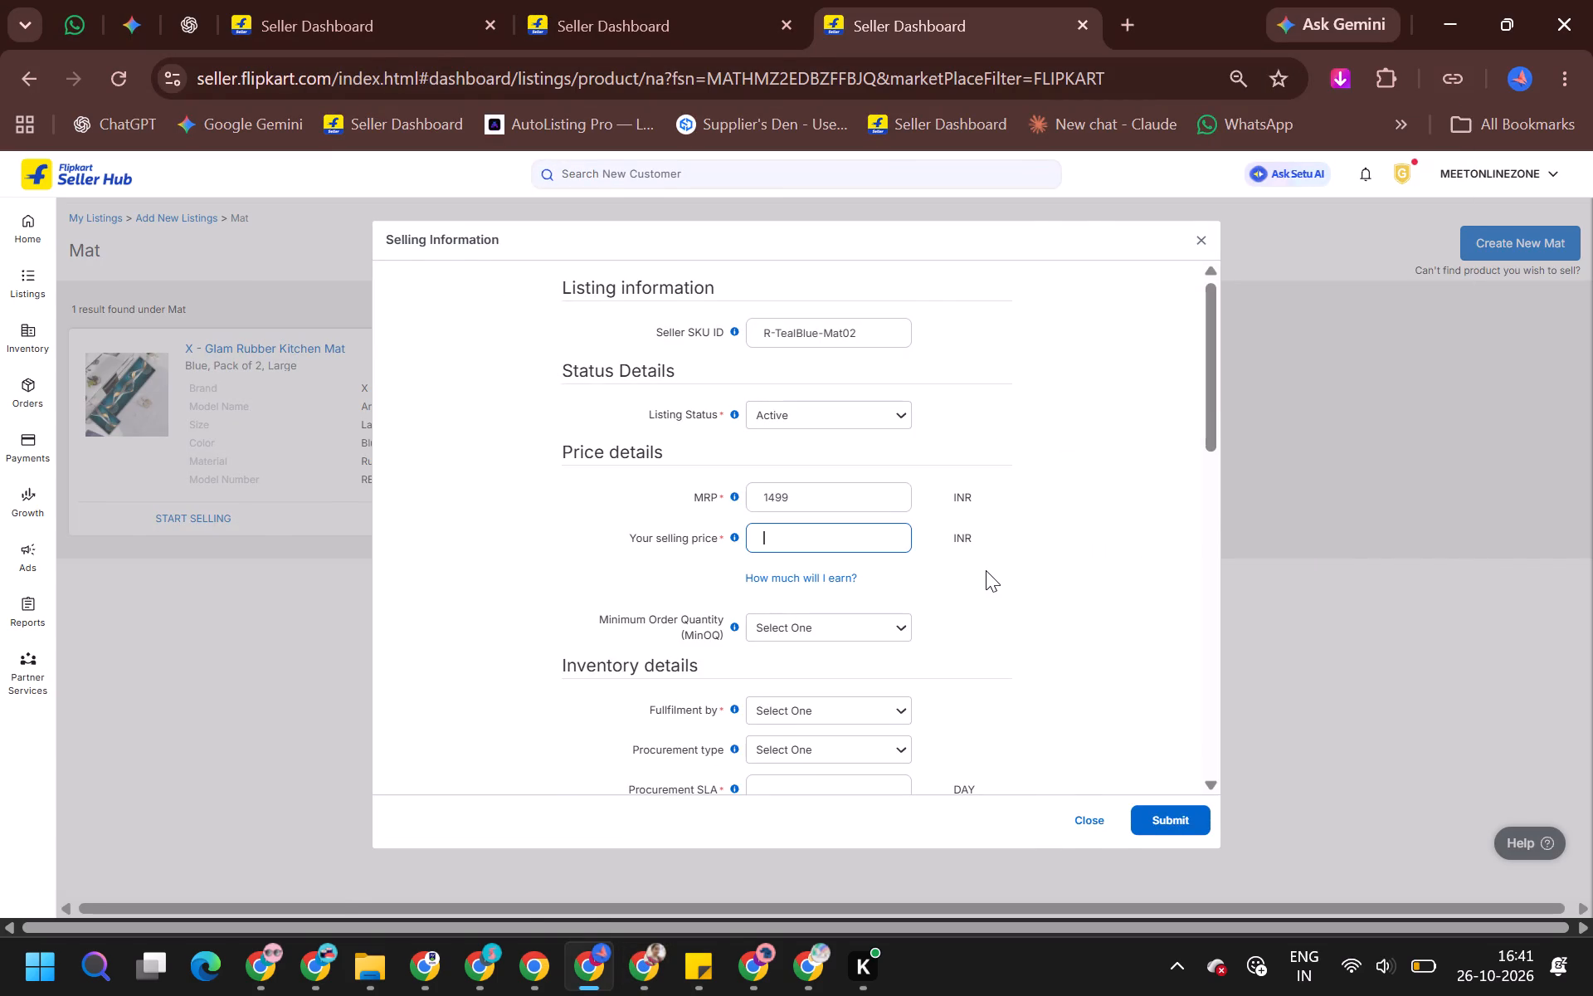
{"action": "key", "text": "alt+Tab"}
{"action": "type", "text": "499"}
{"action": "key", "text": "Tab"}
Fill in the inventory details: fulfilment by Seller, procurement type Instock, procurement SLA 1 day and stock 1.
{"action": "key", "text": "Tab"}
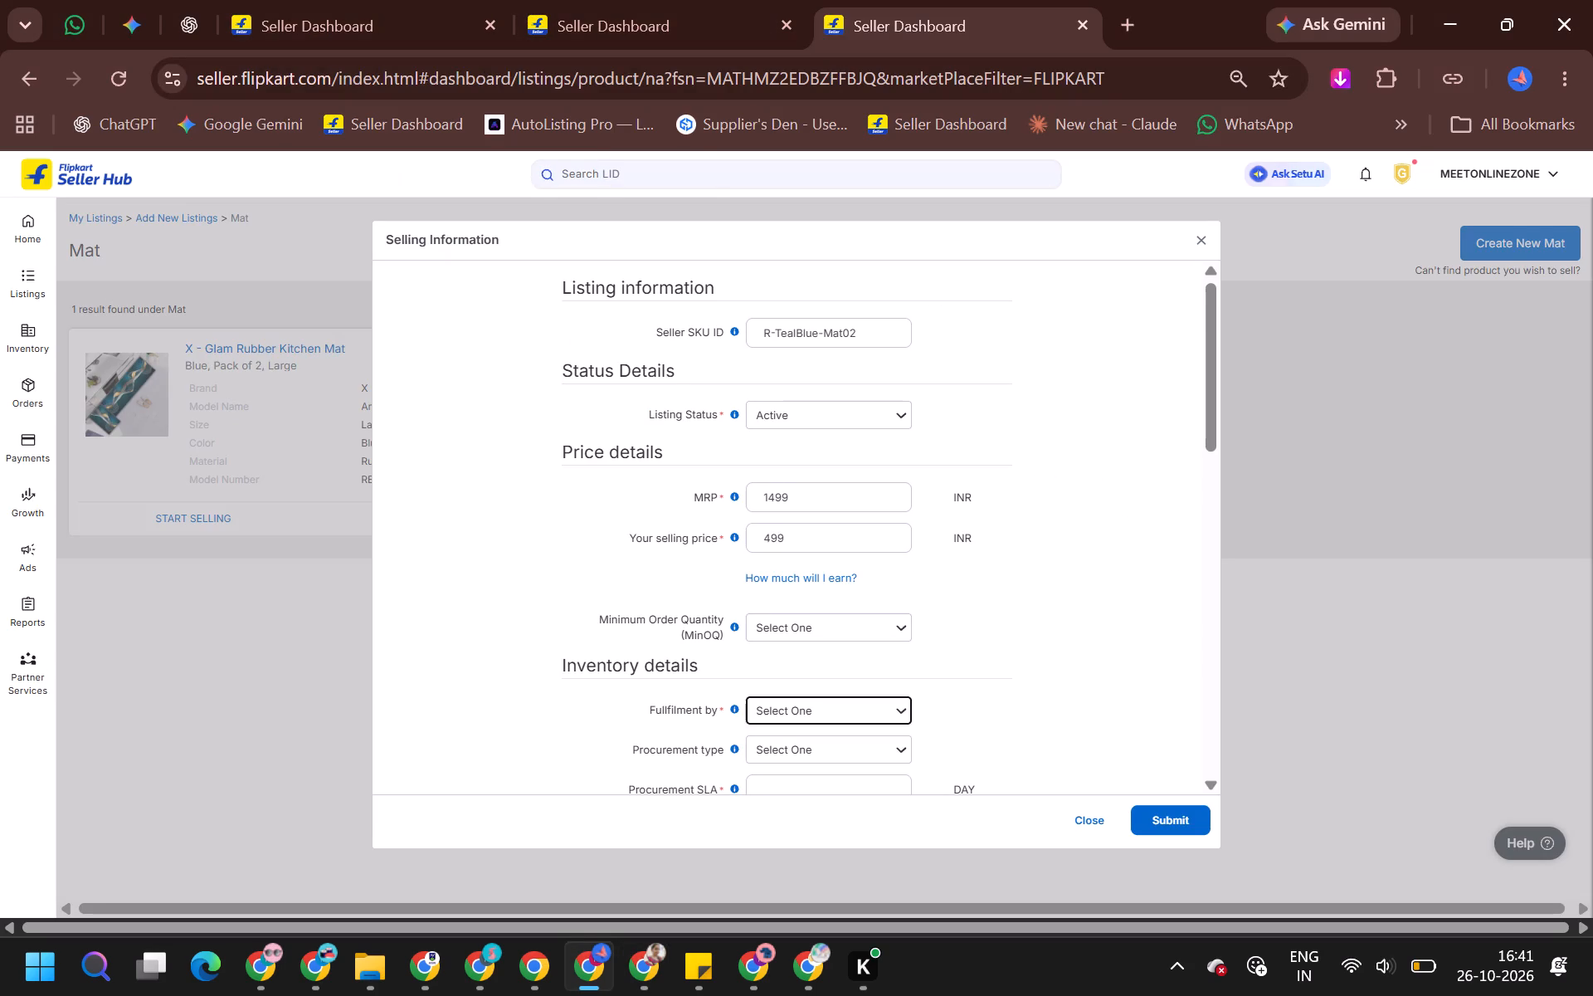
{"action": "key", "text": "Down"}
{"action": "key", "text": "Up"}
{"action": "key", "text": "Tab"}
{"action": "key", "text": "Down"}
{"action": "key", "text": "Tab"}
{"action": "key", "text": "1"}
{"action": "key", "text": "Tab"}
{"action": "key", "text": "1"}
{"action": "key", "text": "Tab"}
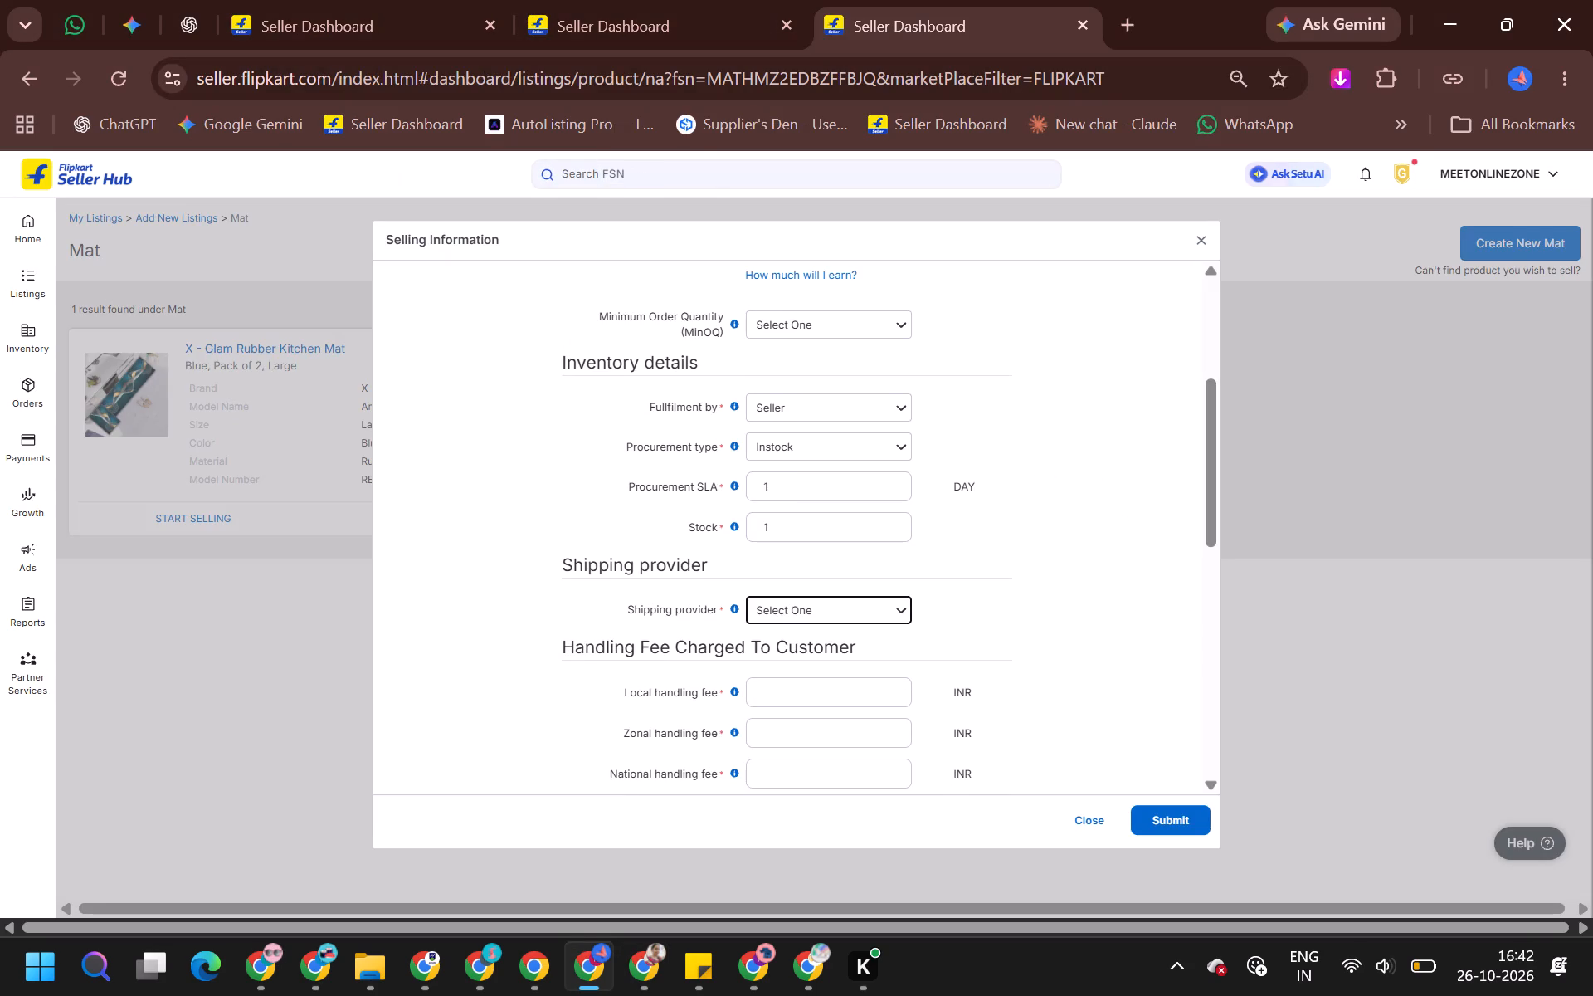
Set the shipping provider to Flipkart and the local, zonal and national handling fees to 0 INR.
{"action": "key", "text": "Tab"}
{"action": "scroll", "coordinate": [957, 569], "scroll_direction": "up", "scroll_amount": 1}
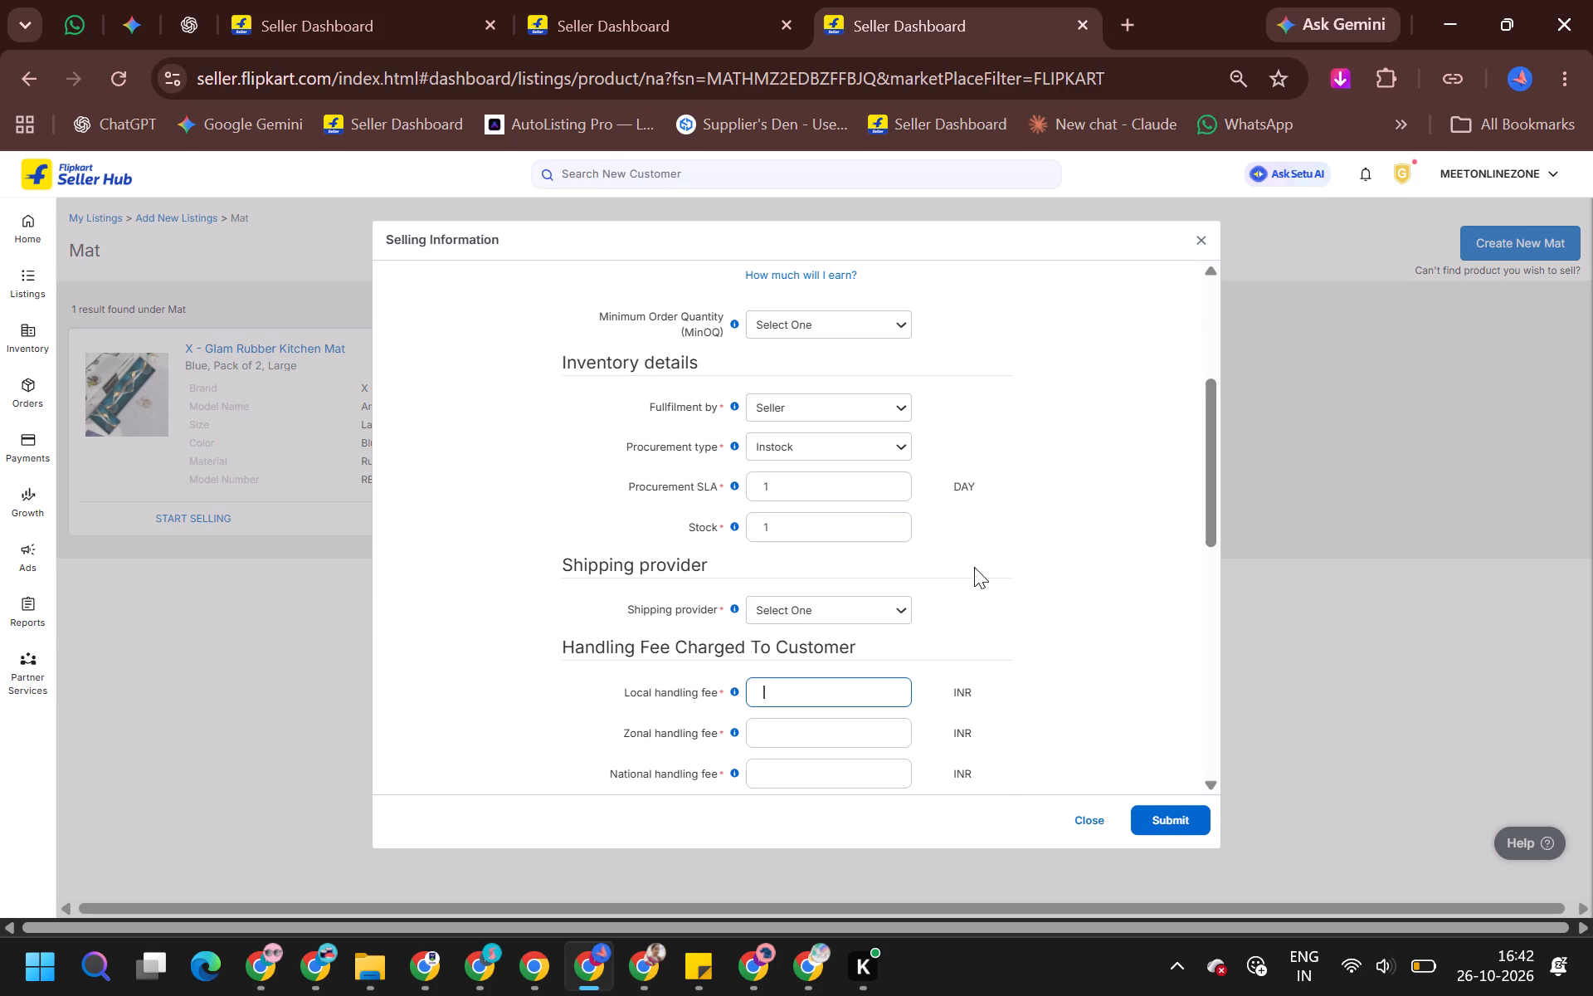
{"action": "scroll", "coordinate": [810, 625], "scroll_direction": "down", "scroll_amount": 1}
{"action": "left_click", "coordinate": [806, 609]}
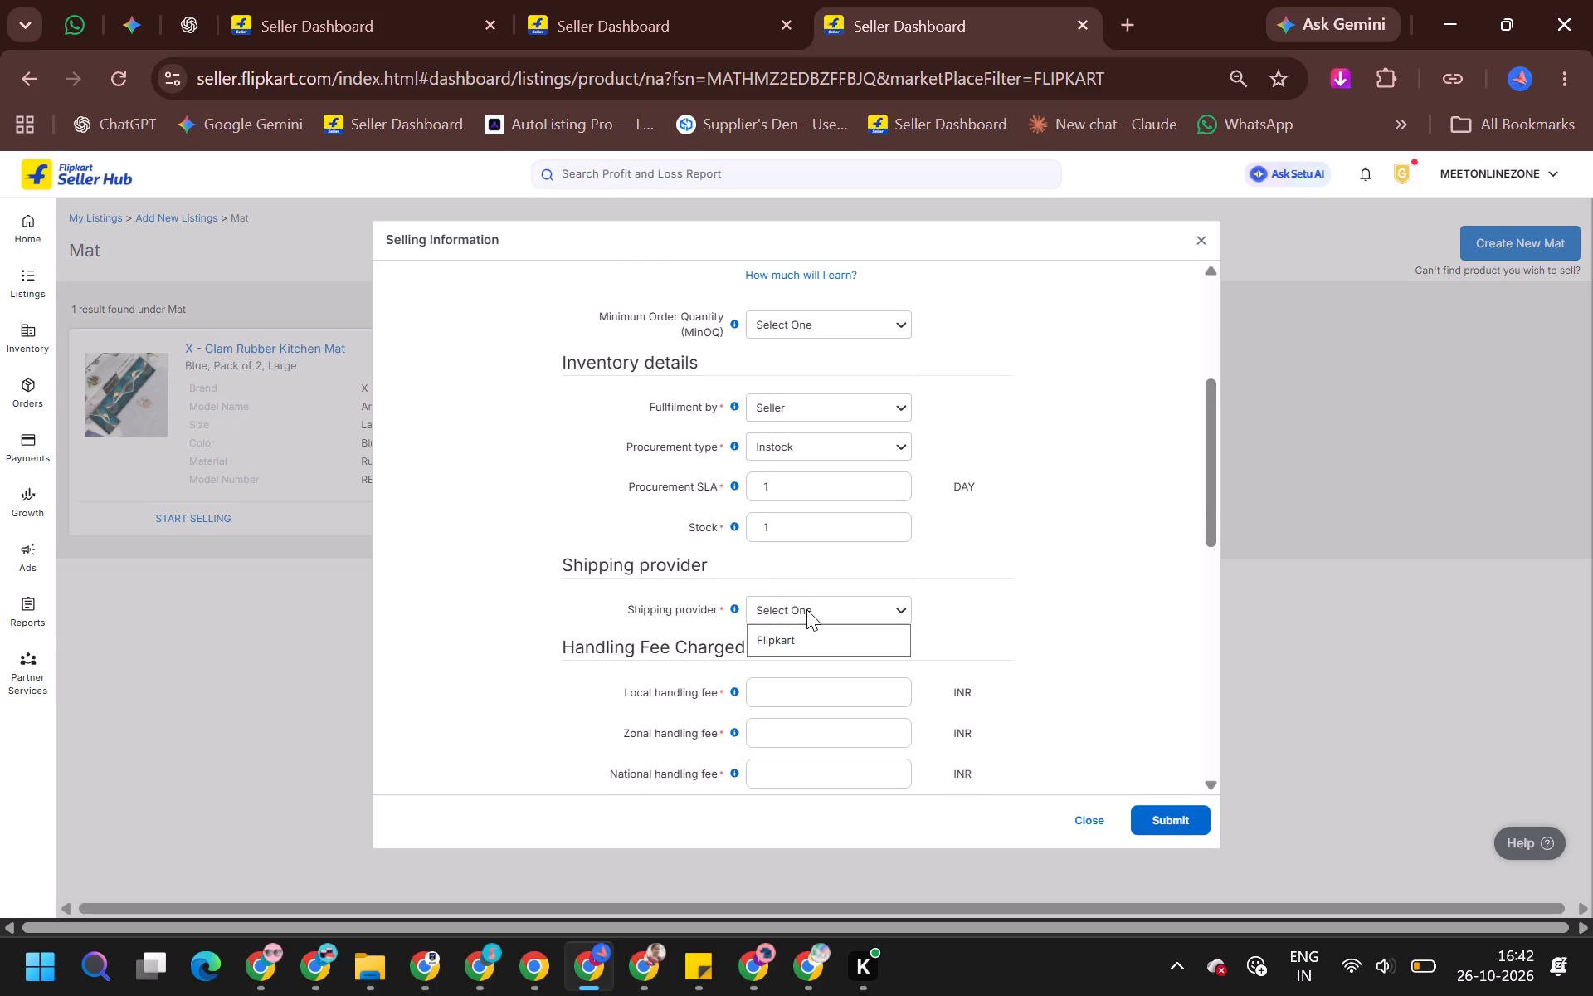
{"action": "key", "text": "Down"}
{"action": "key", "text": "Tab"}
{"action": "key", "text": "Tab"}
{"action": "key", "text": "0"}
{"action": "key", "text": "Tab"}
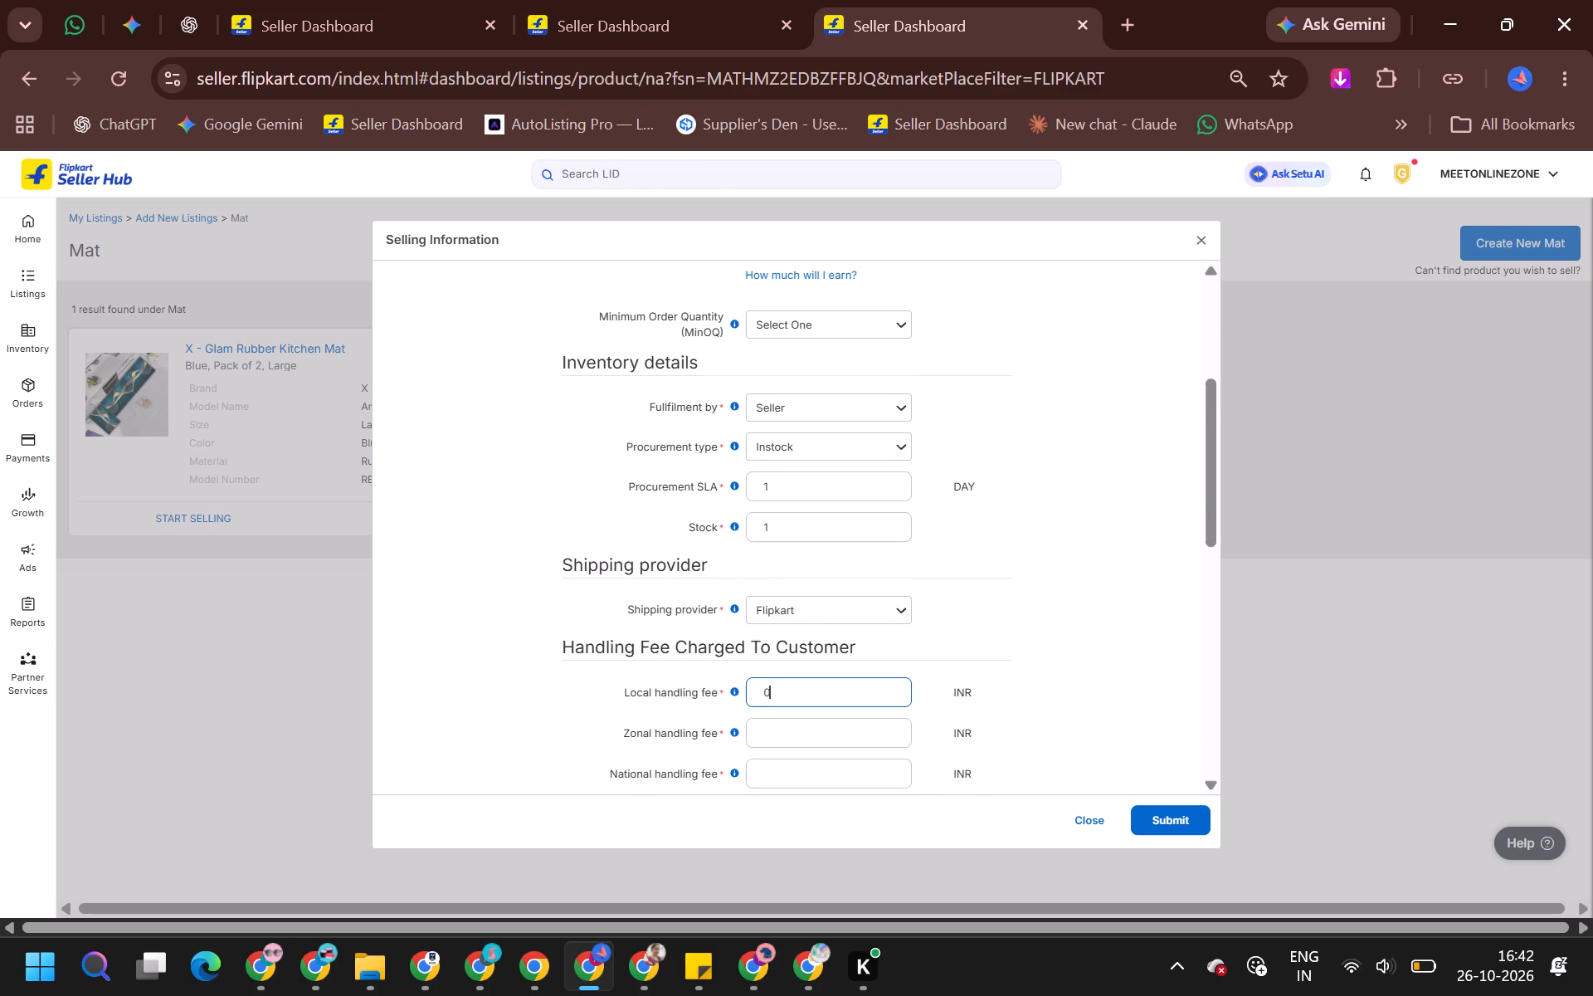
{"action": "key", "text": "0"}
{"action": "key", "text": "Tab"}
{"action": "key", "text": "0"}
{"action": "key", "text": "Tab"}
Enter the package length of 45 cm and breadth of 120 cm, taken from the mat's ROHANCART listing.
{"action": "key", "text": "alt+Tab"}
{"action": "scroll", "coordinate": [895, 598], "scroll_direction": "down", "scroll_amount": 2}
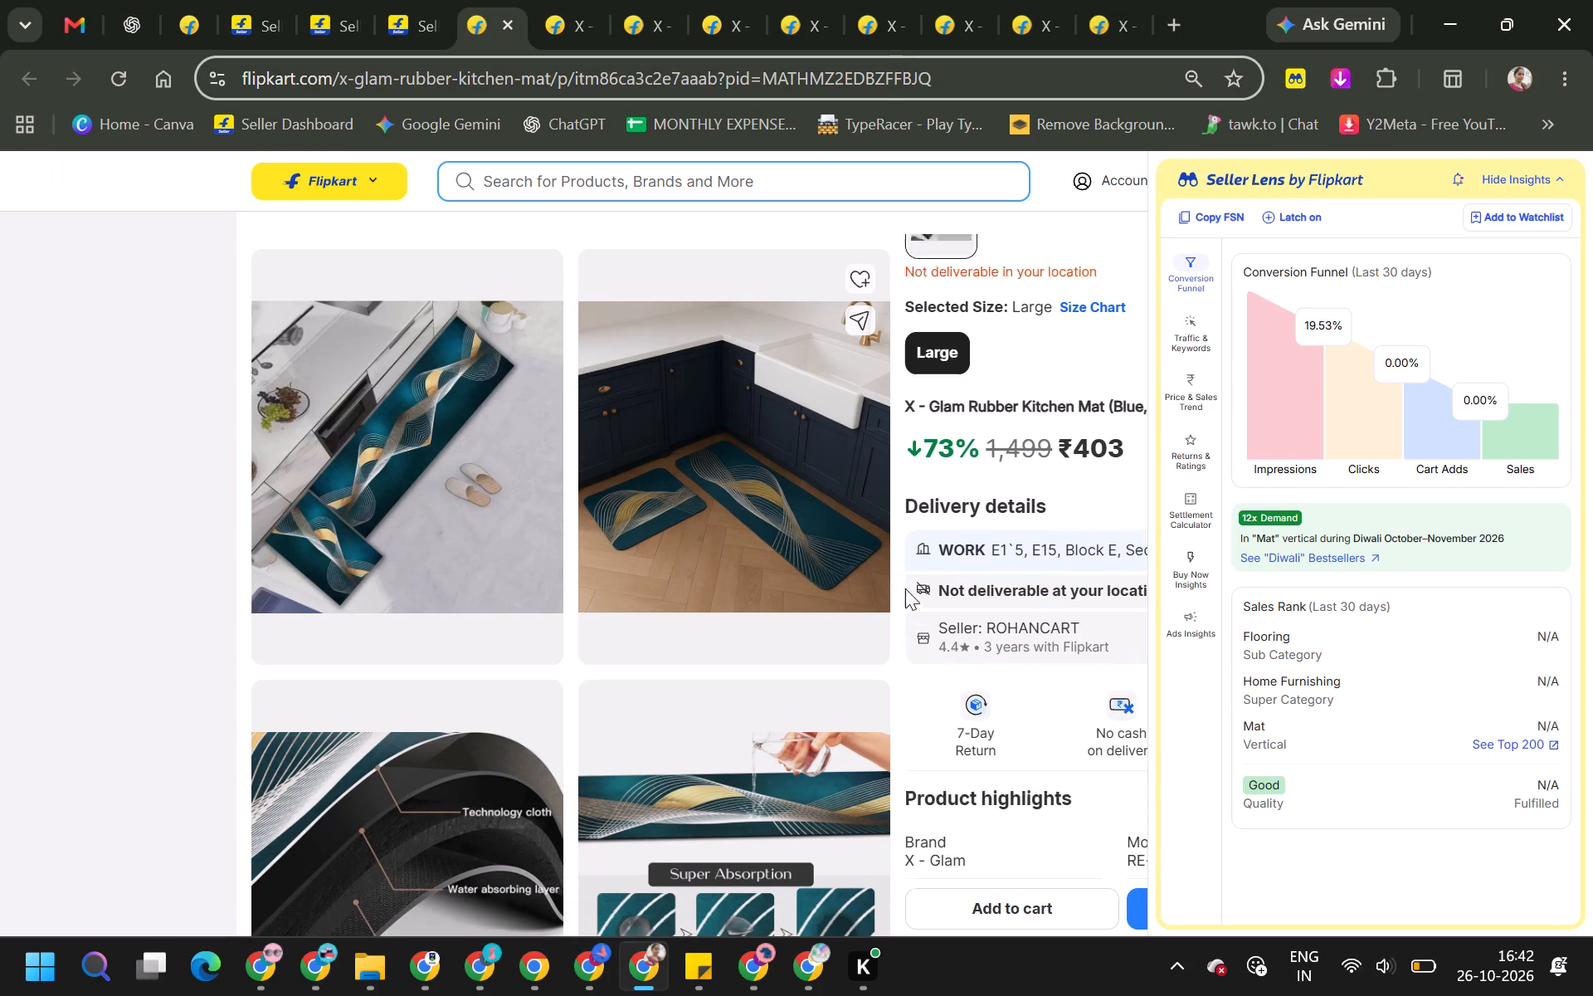
{"action": "left_click", "coordinate": [413, 0]}
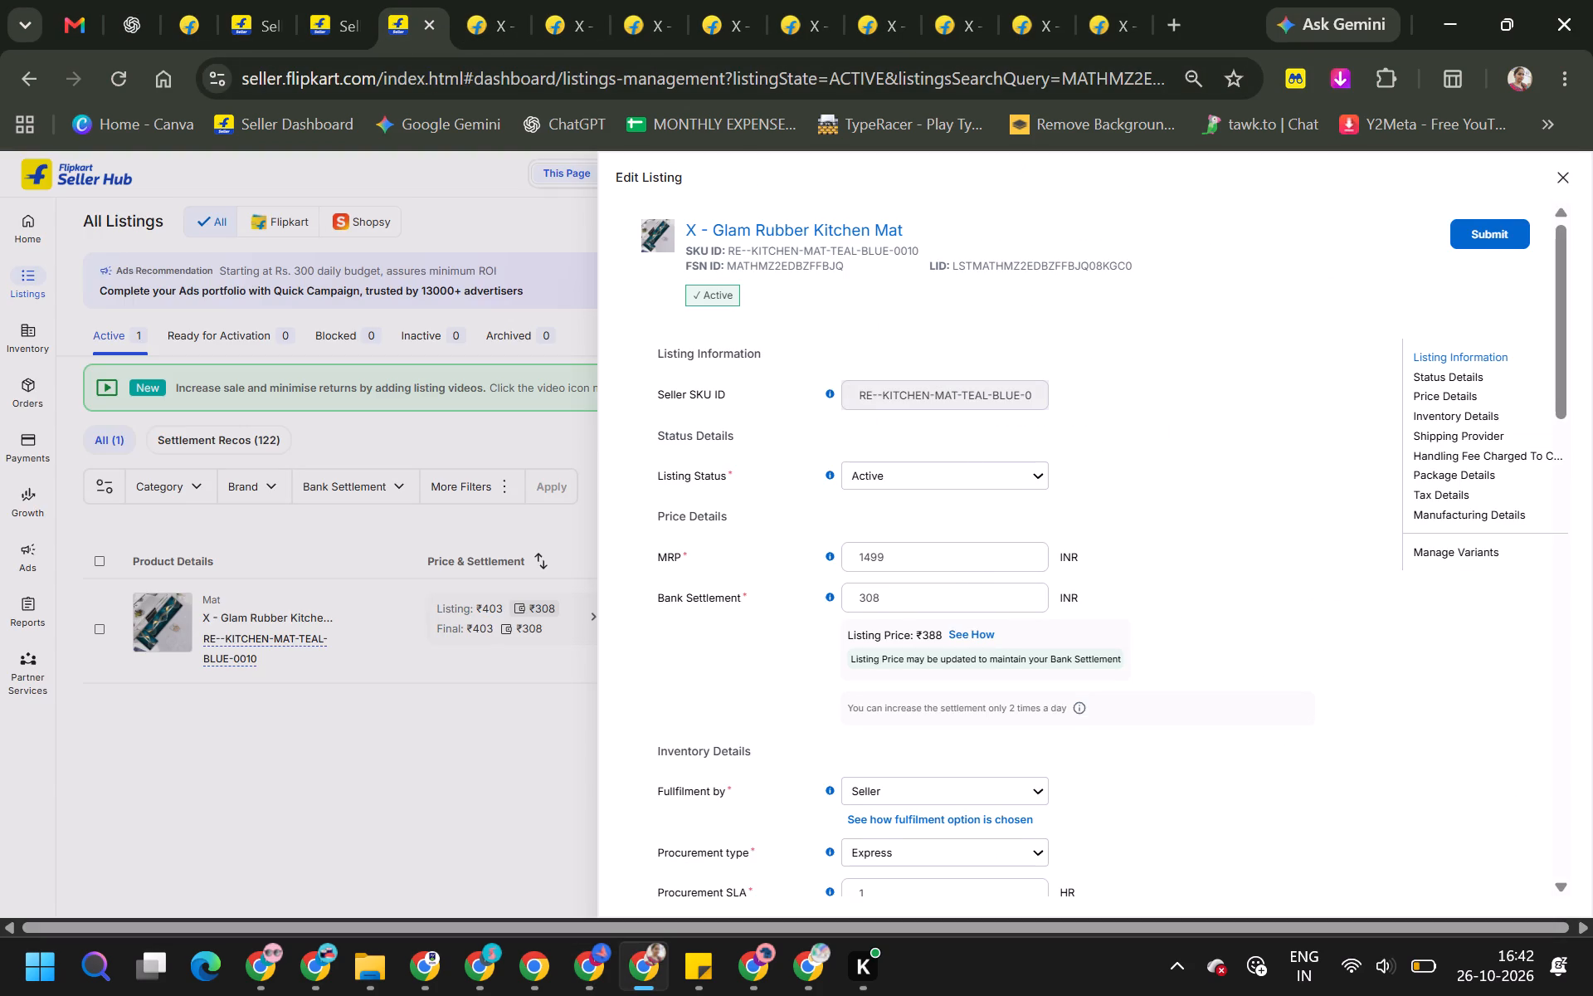
{"action": "scroll", "coordinate": [957, 564], "scroll_direction": "down", "scroll_amount": 6}
{"action": "triple_click", "coordinate": [893, 562]}
{"action": "key", "text": "ctrl+c"}
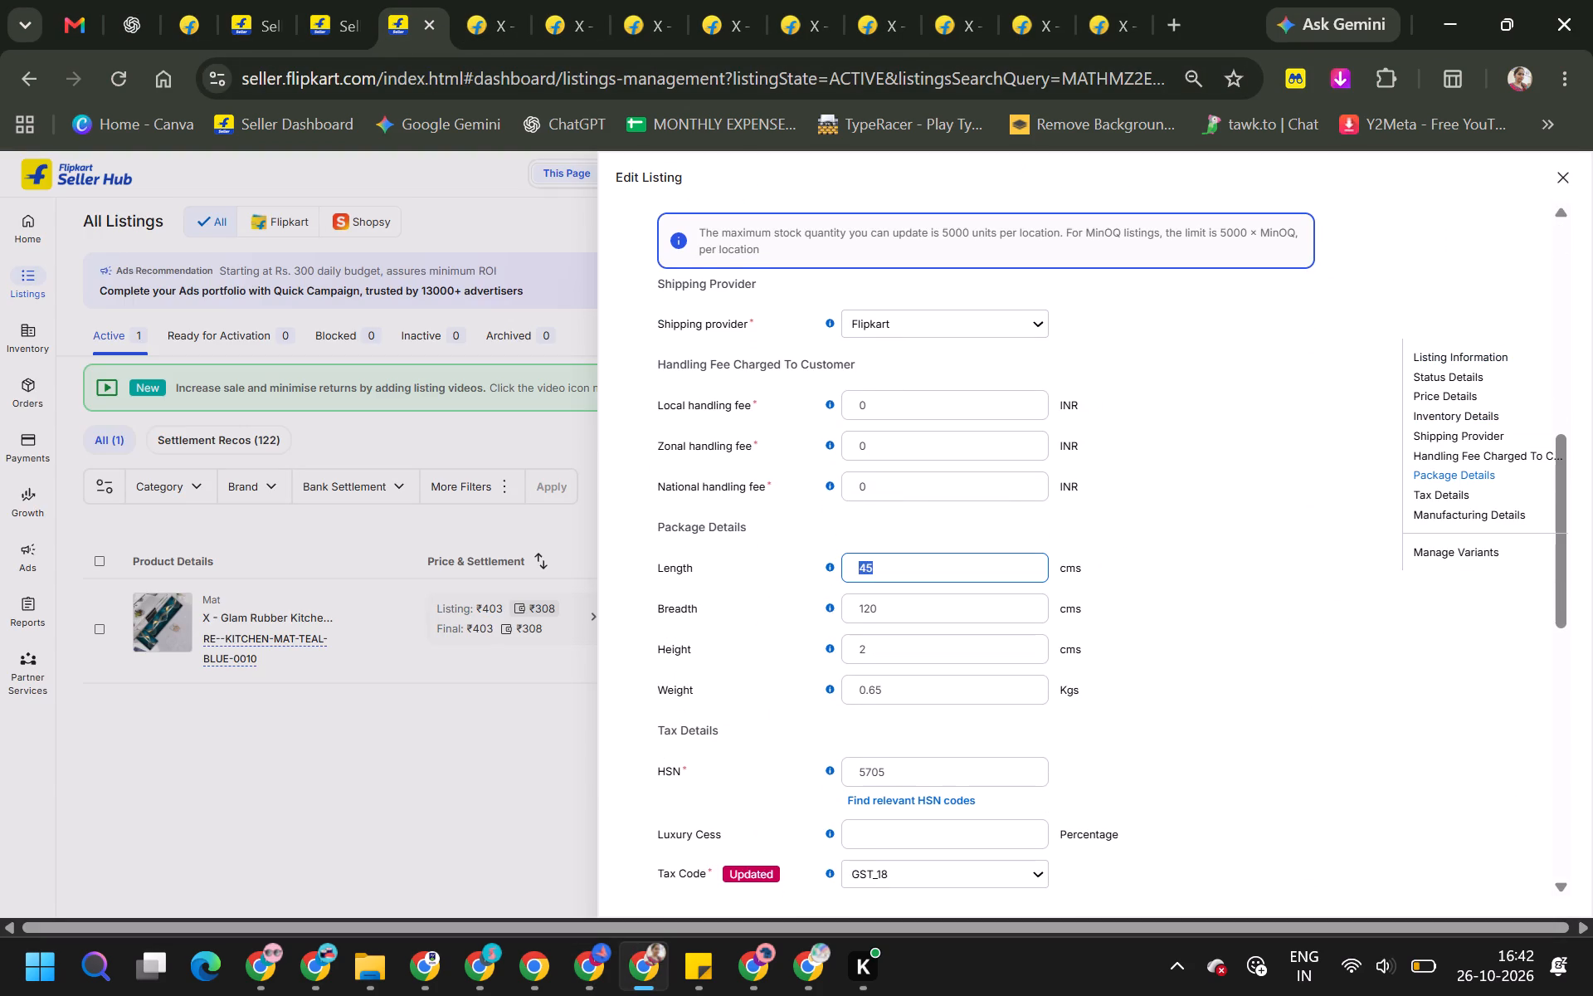
{"action": "key", "text": "alt+Tab"}
{"action": "key", "text": "ctrl+v"}
{"action": "key", "text": "Tab"}
{"action": "type", "text": "12"}
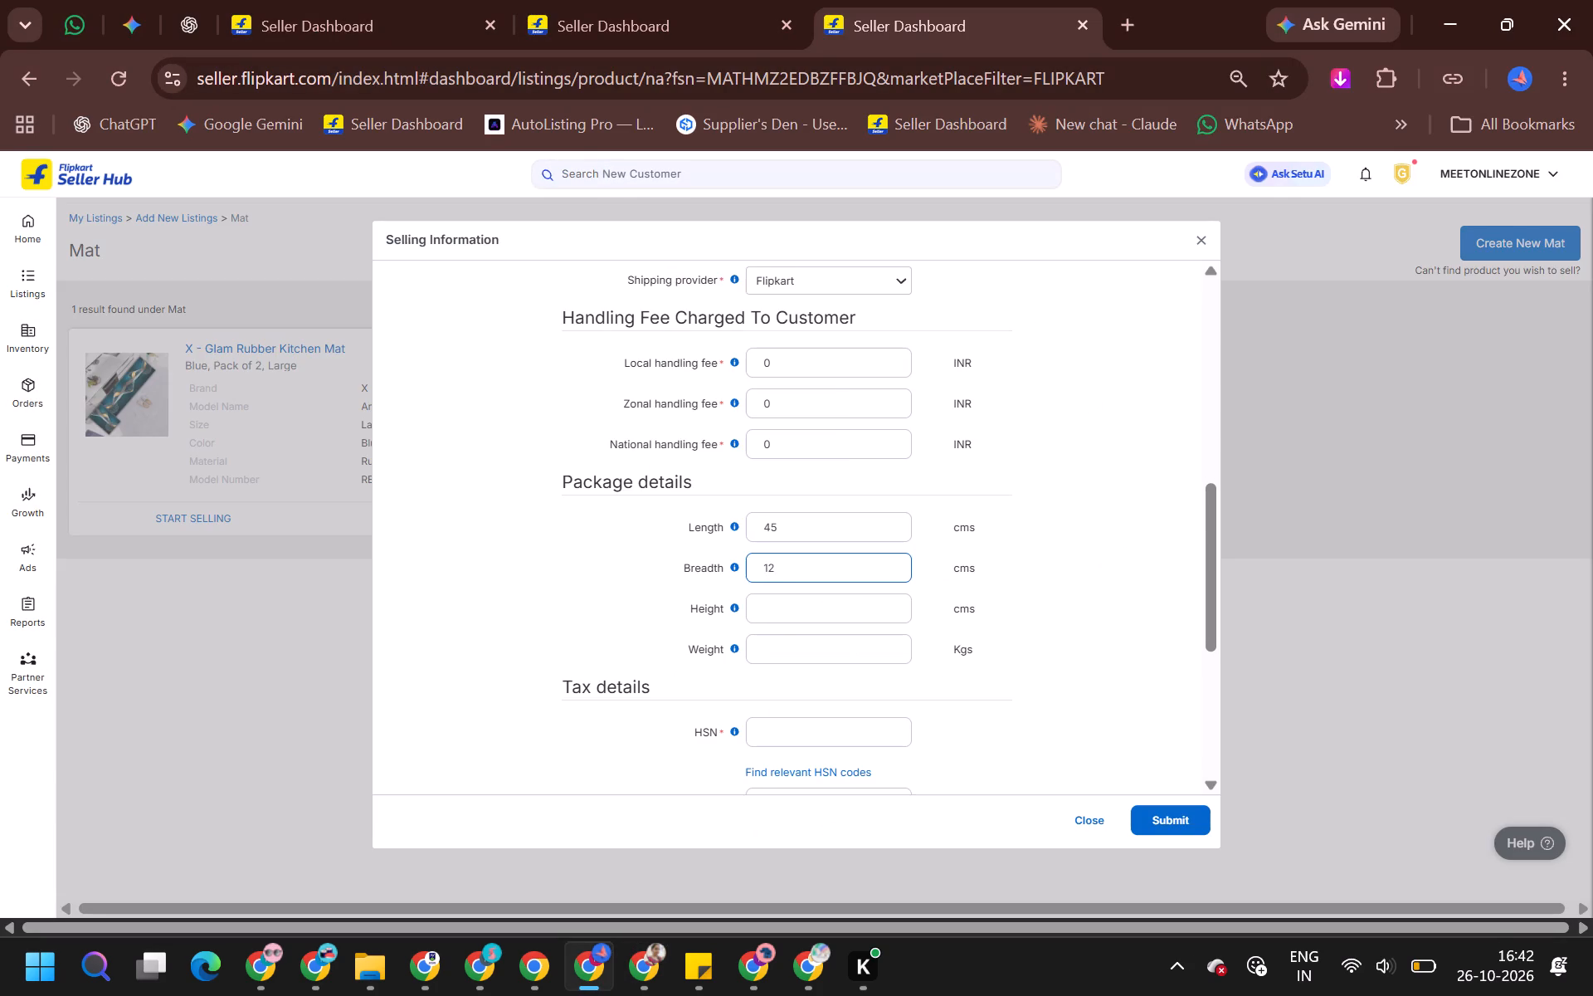
{"action": "key", "text": "0"}
{"action": "key", "text": "Tab"}
Copy the package height of 2 cm and weight of 0.65 kg from the ROHANCART listing into the form.
{"action": "key", "text": "alt+Tab"}
{"action": "left_click", "coordinate": [882, 588]}
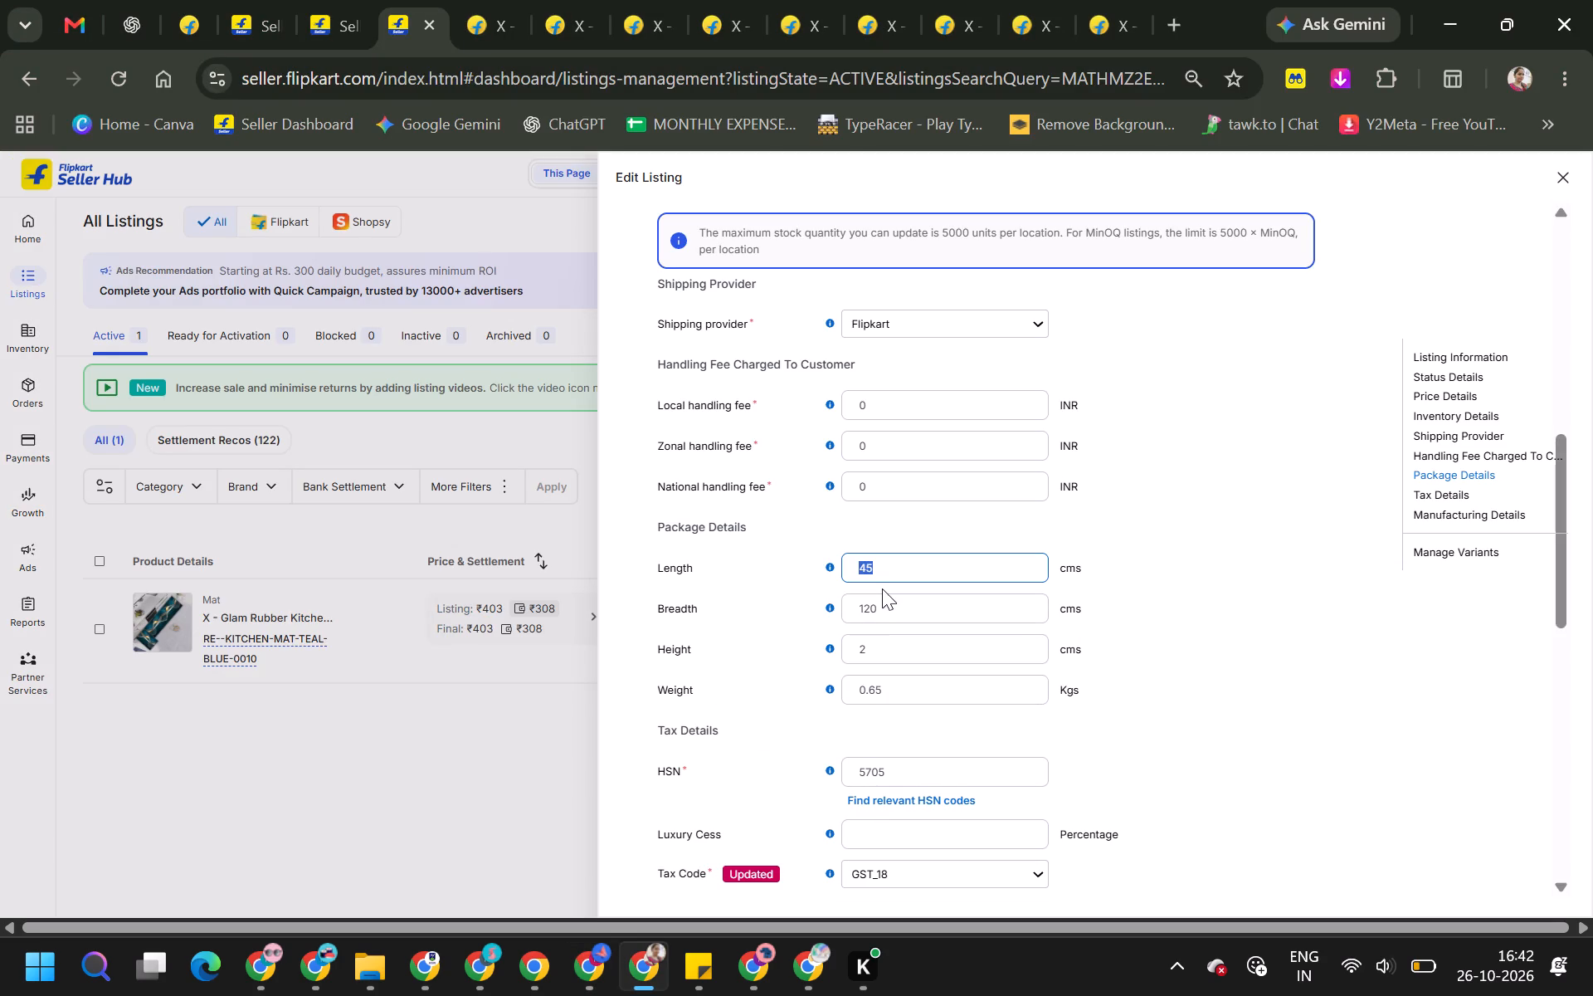
{"action": "triple_click", "coordinate": [886, 647]}
{"action": "key", "text": "ctrl+c"}
{"action": "key", "text": "alt+Tab"}
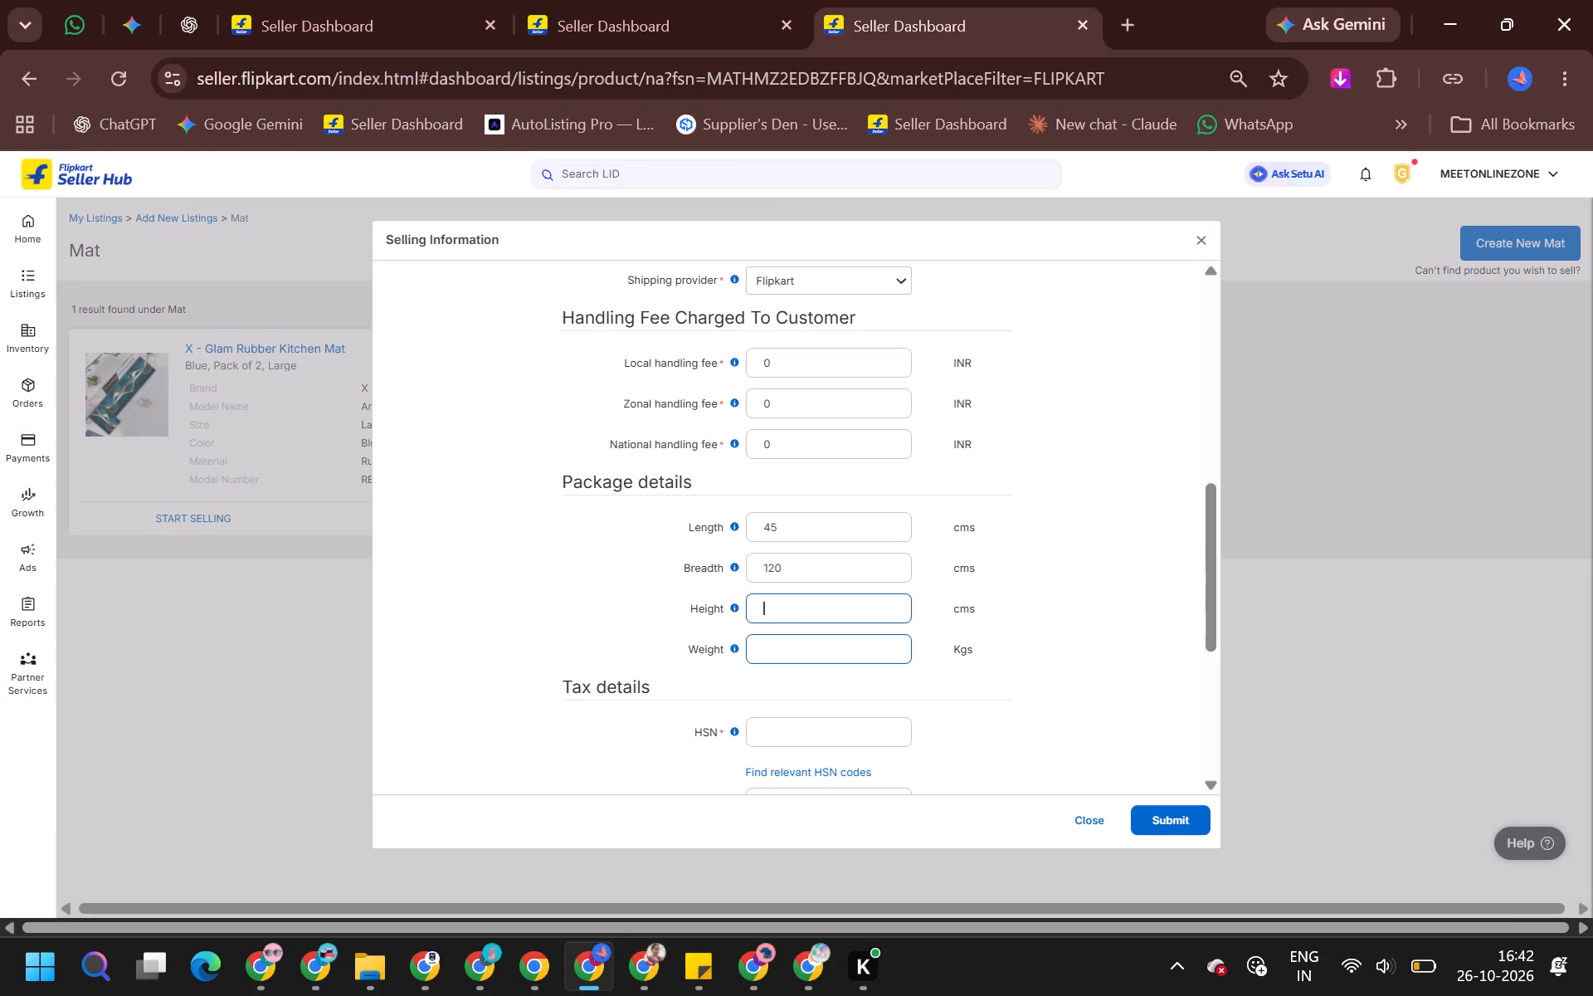
{"action": "key", "text": "ctrl+v"}
{"action": "key", "text": "Tab"}
{"action": "key", "text": "alt+Tab"}
{"action": "triple_click", "coordinate": [883, 680]}
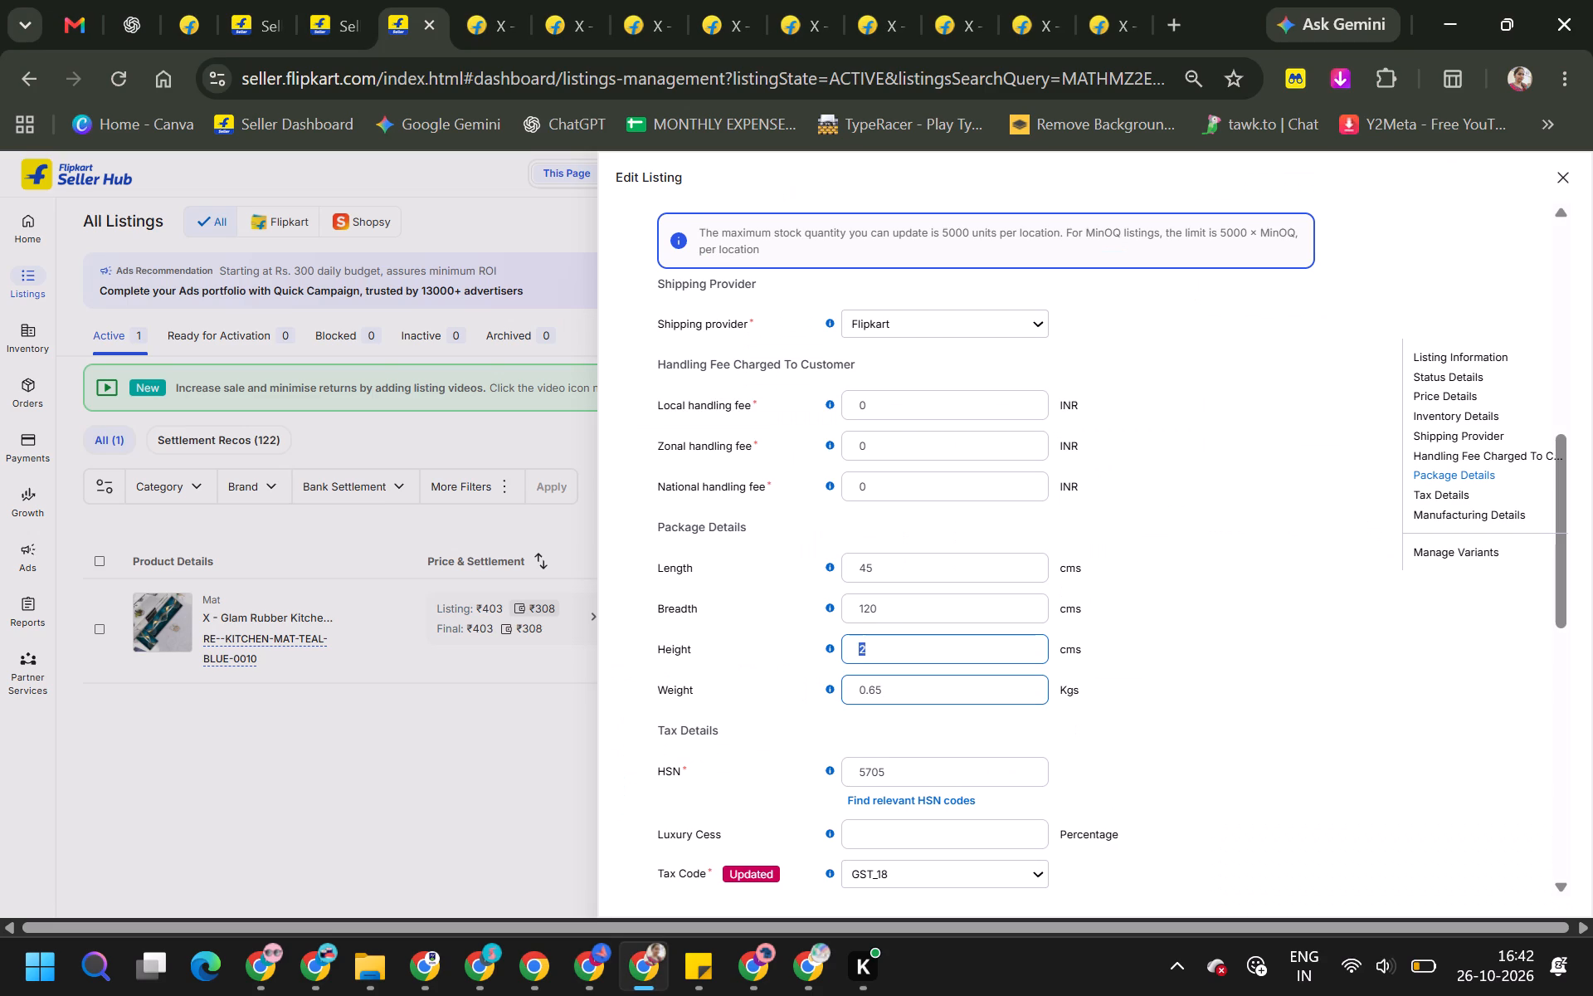
{"action": "key", "text": "ctrl+c"}
{"action": "key", "text": "alt+Tab"}
{"action": "key", "text": "ctrl+v"}
{"action": "key", "text": "Tab"}
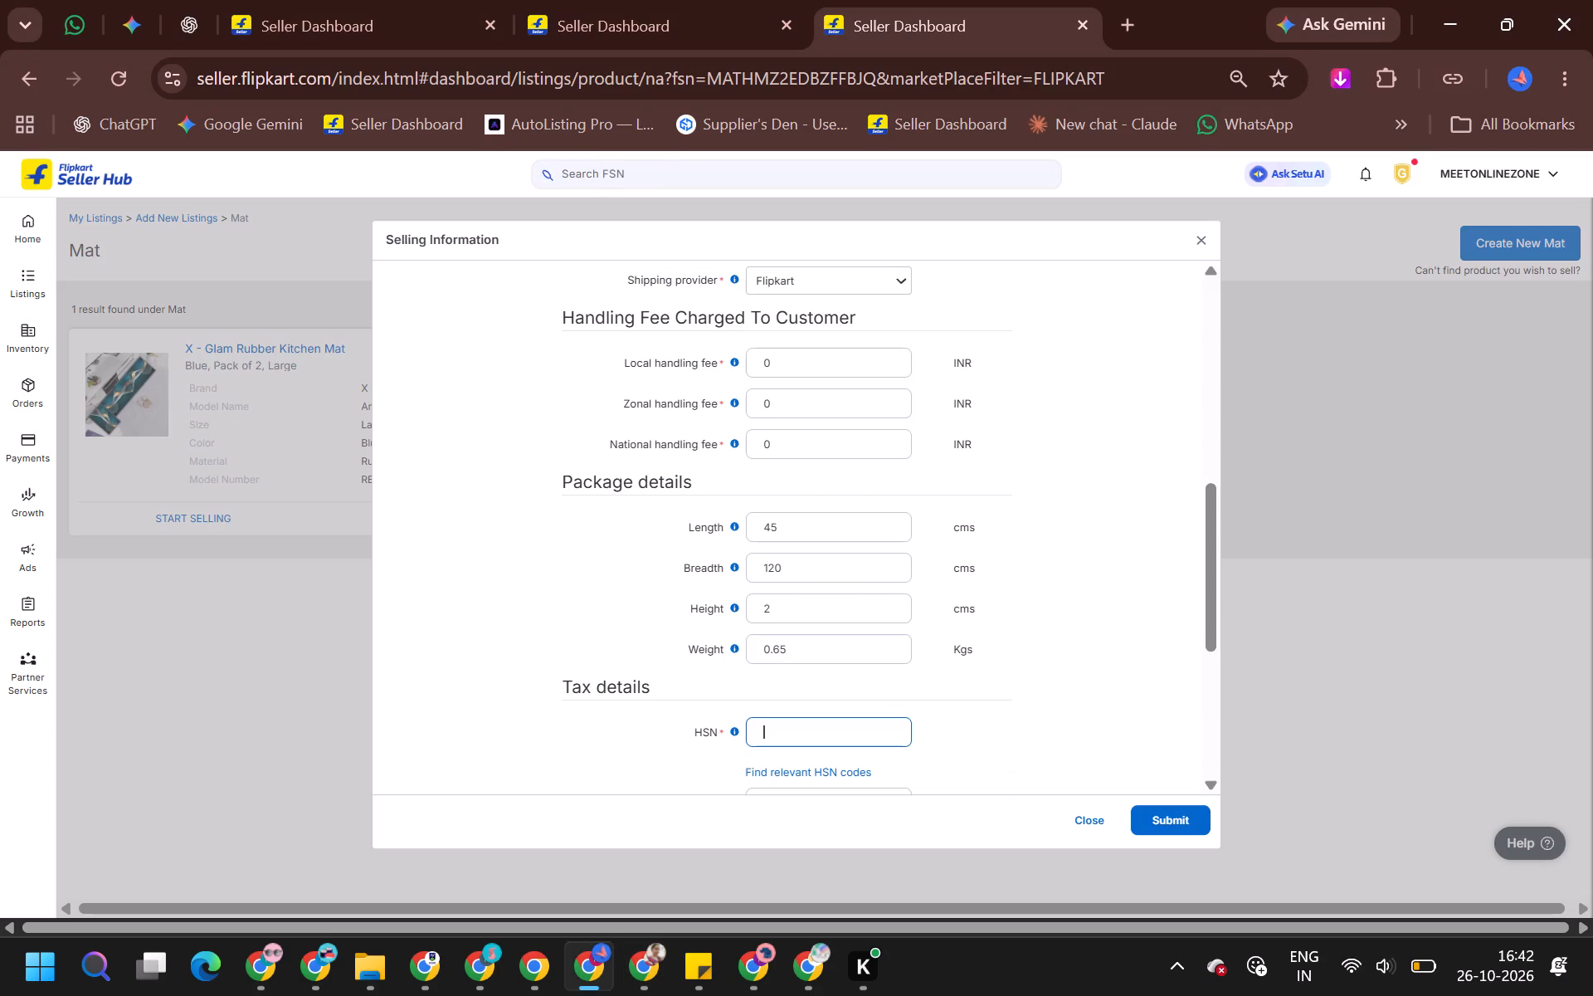
Fill in the tax details with HSN 5705, copied from the ROHANCART listing, and tax code GST_18.
{"action": "key", "text": "alt+Tab"}
{"action": "scroll", "coordinate": [843, 689], "scroll_direction": "down", "scroll_amount": 1}
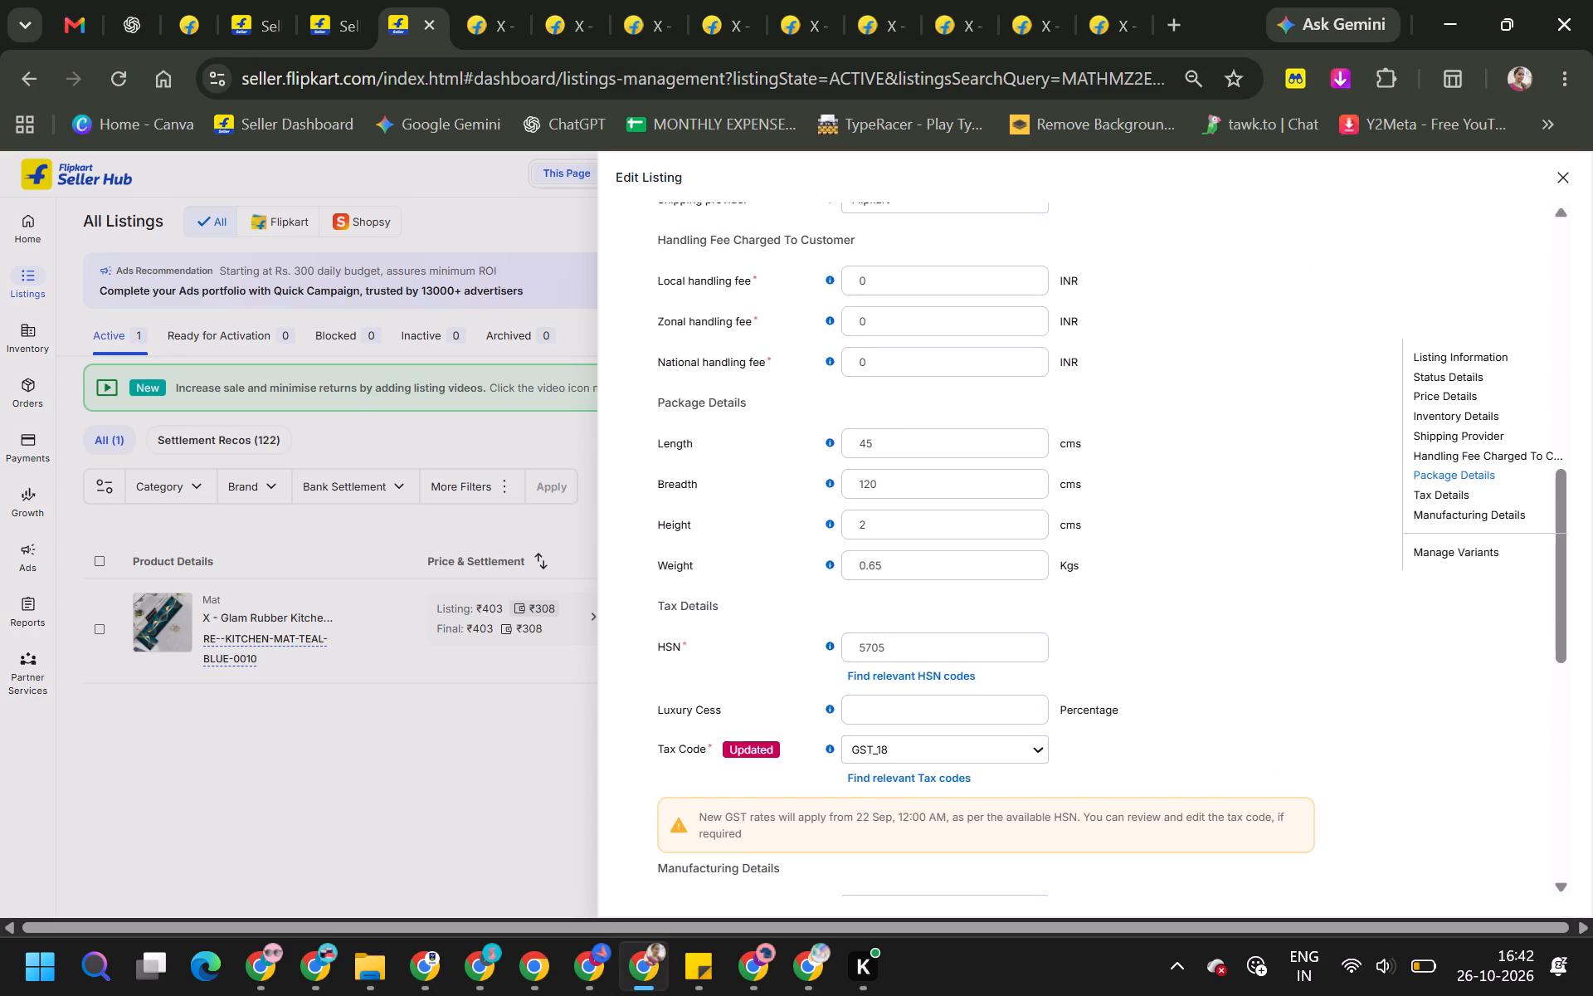
{"action": "triple_click", "coordinate": [874, 638]}
{"action": "key", "text": "ctrl+c"}
{"action": "key", "text": "alt+Tab"}
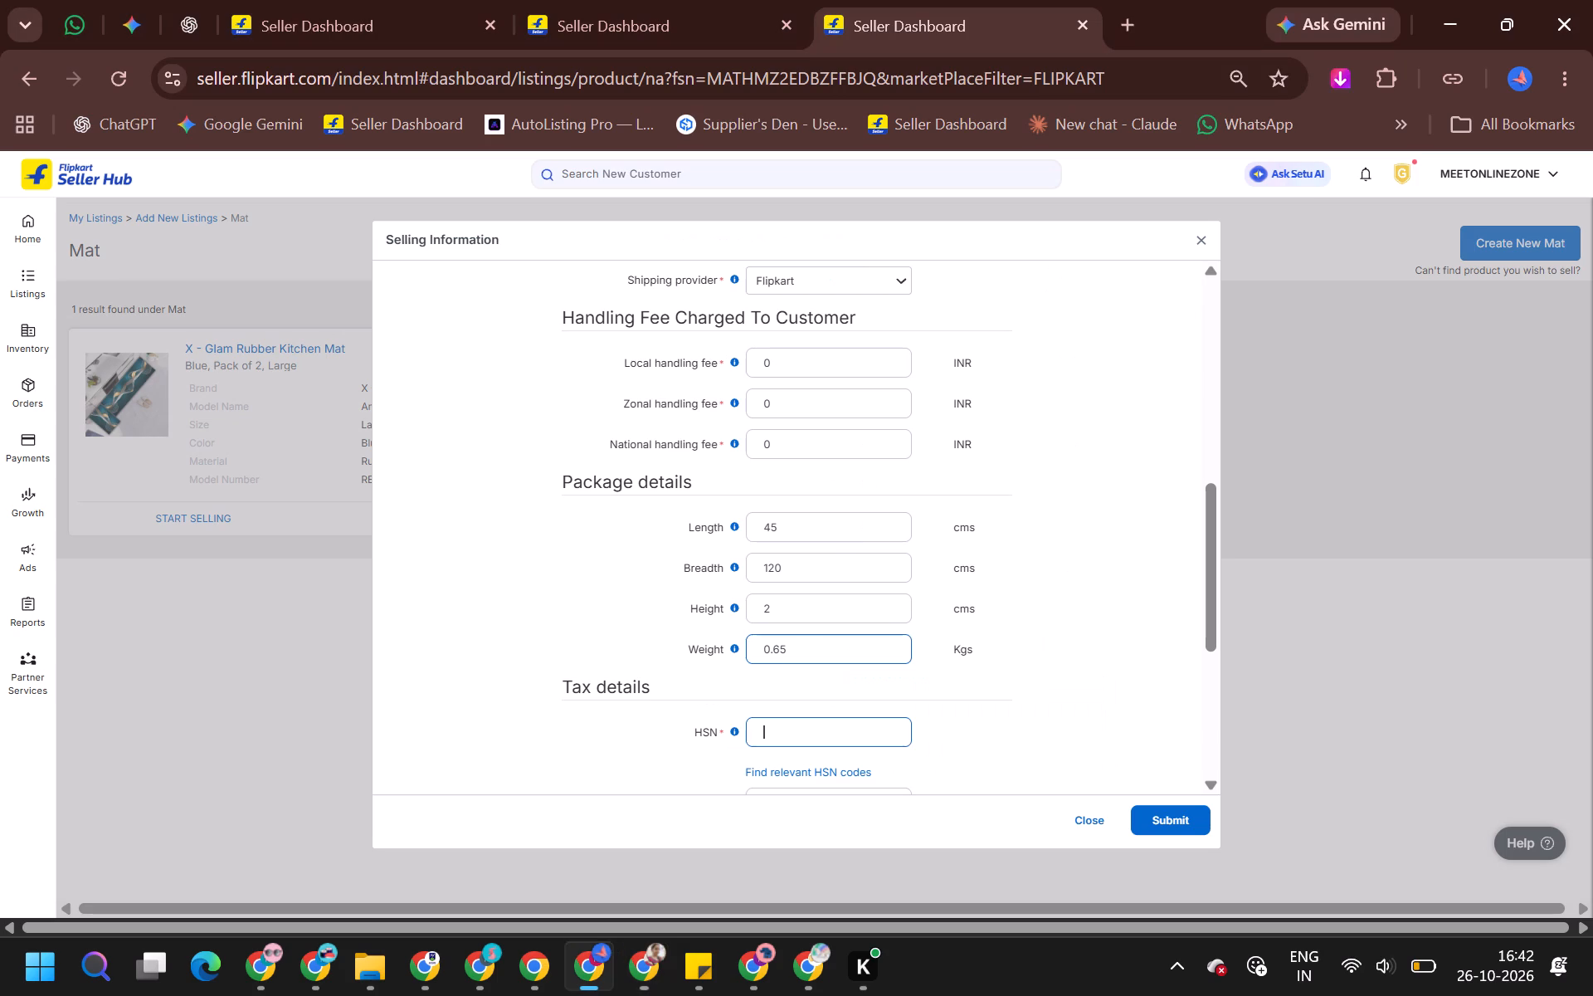
{"action": "key", "text": "ctrl+c"}
{"action": "key", "text": "ctrl+v"}
{"action": "key", "text": "Tab"}
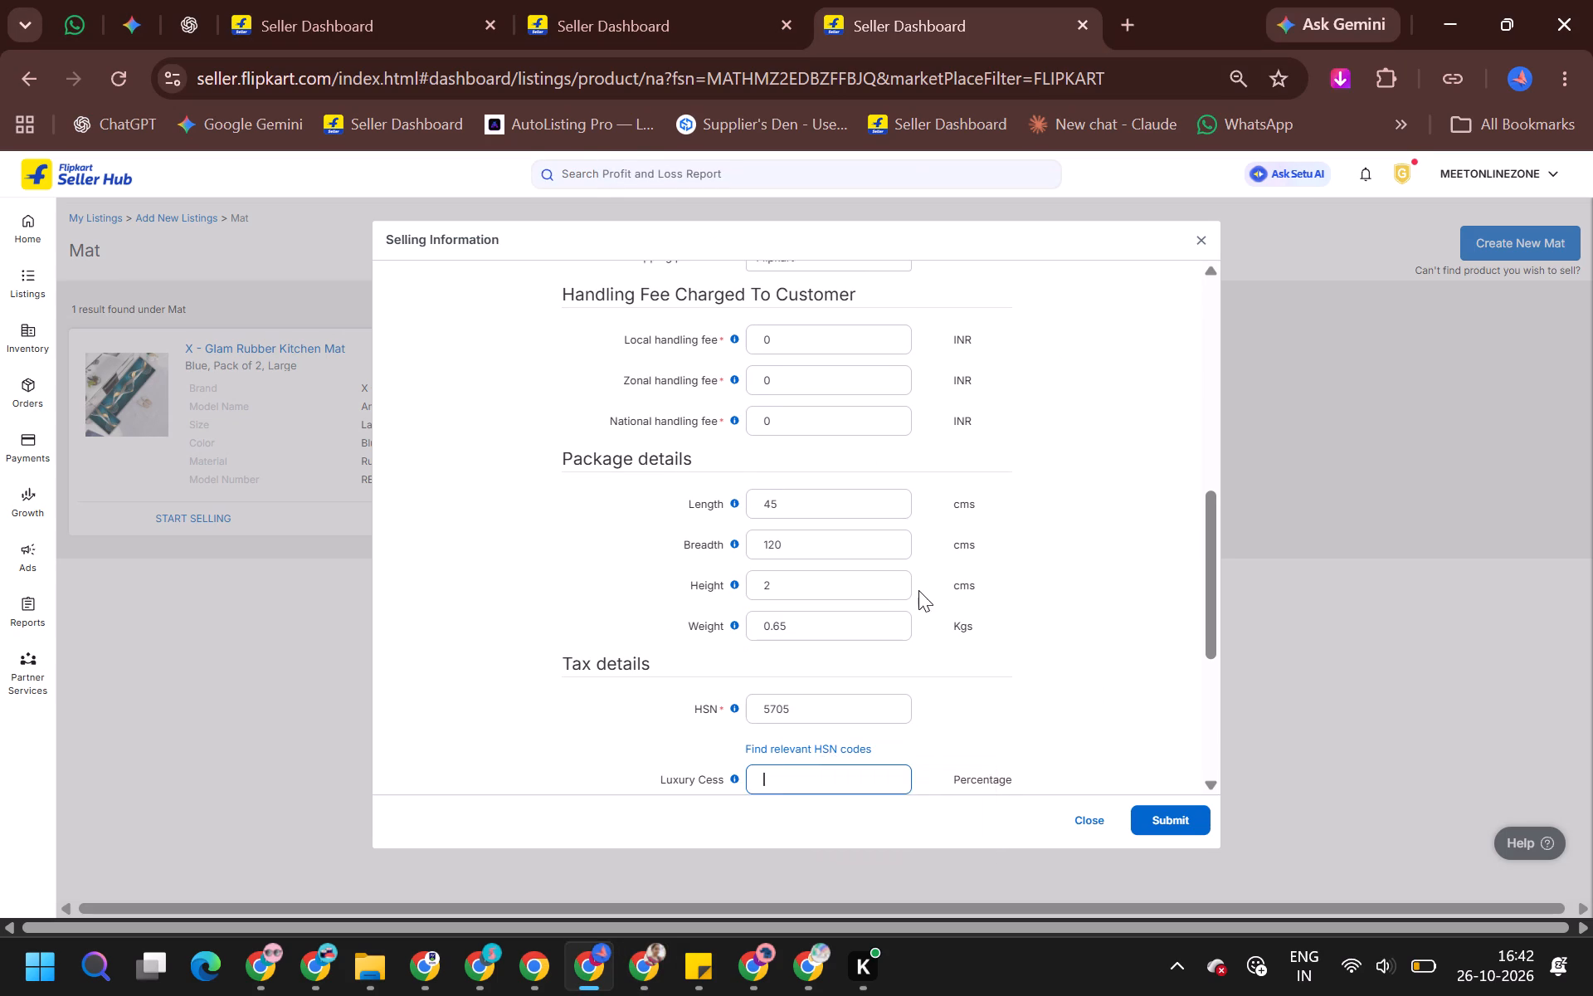
{"action": "scroll", "coordinate": [909, 601], "scroll_direction": "down", "scroll_amount": 2}
{"action": "key", "text": "alt+Tab"}
{"action": "key", "text": "alt+Tab"}
{"action": "key", "text": "Tab"}
{"action": "key", "text": "Down"}
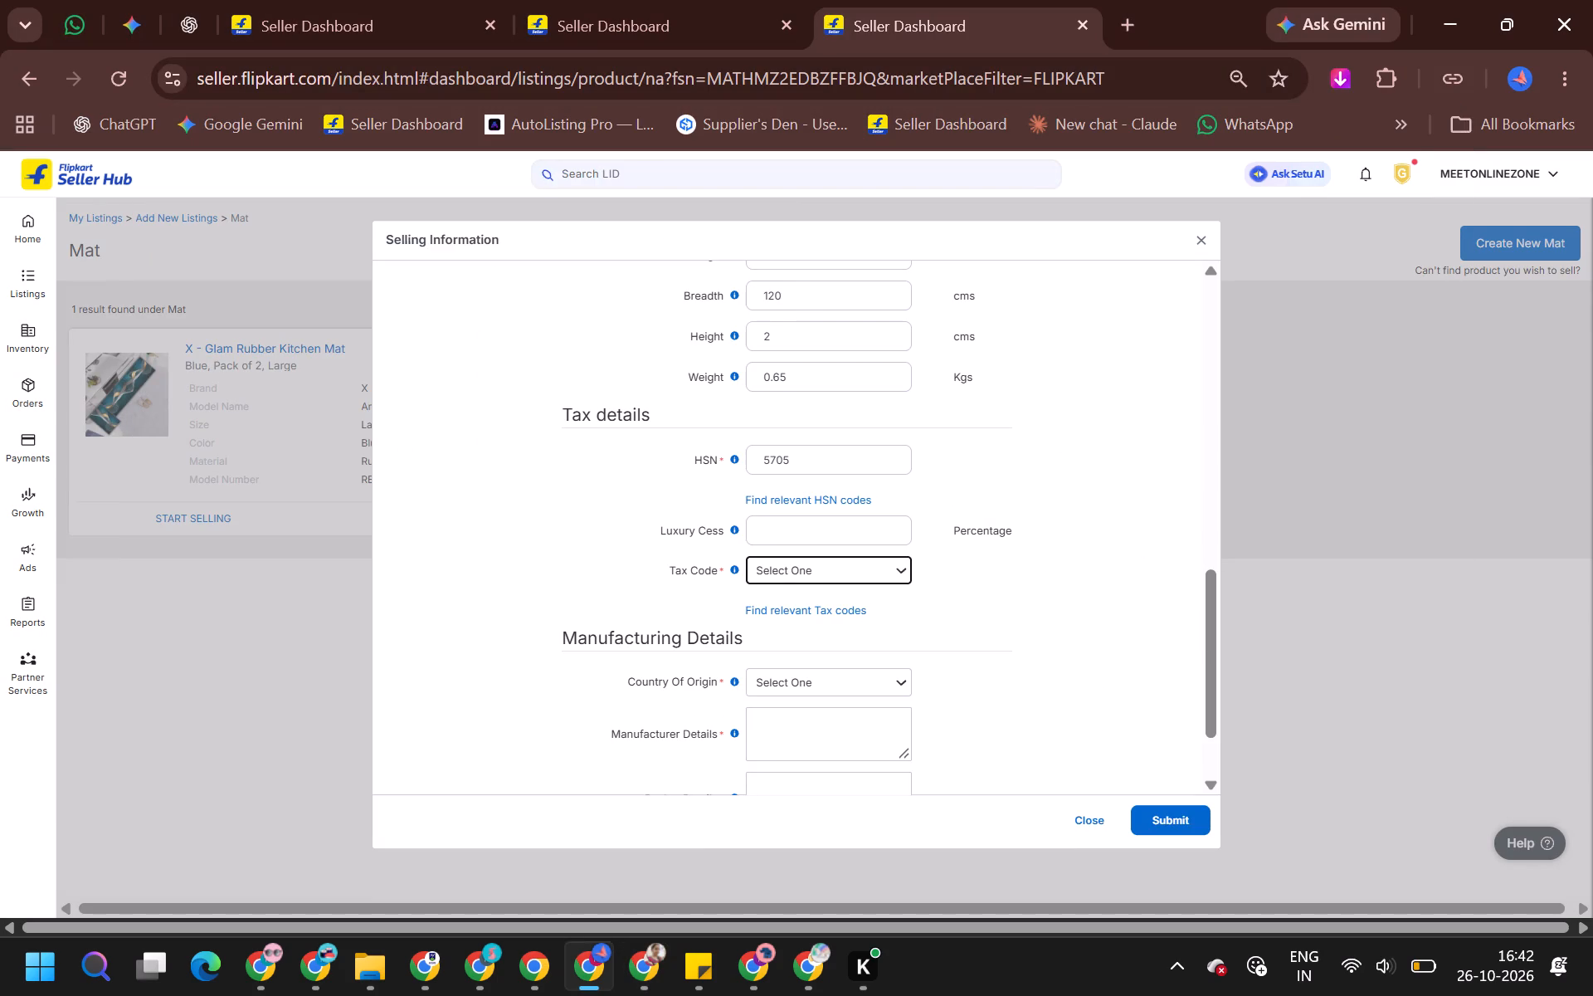
{"action": "key", "text": "Down"}
{"action": "key", "text": "Down"}
{"action": "key", "text": "Tab"}
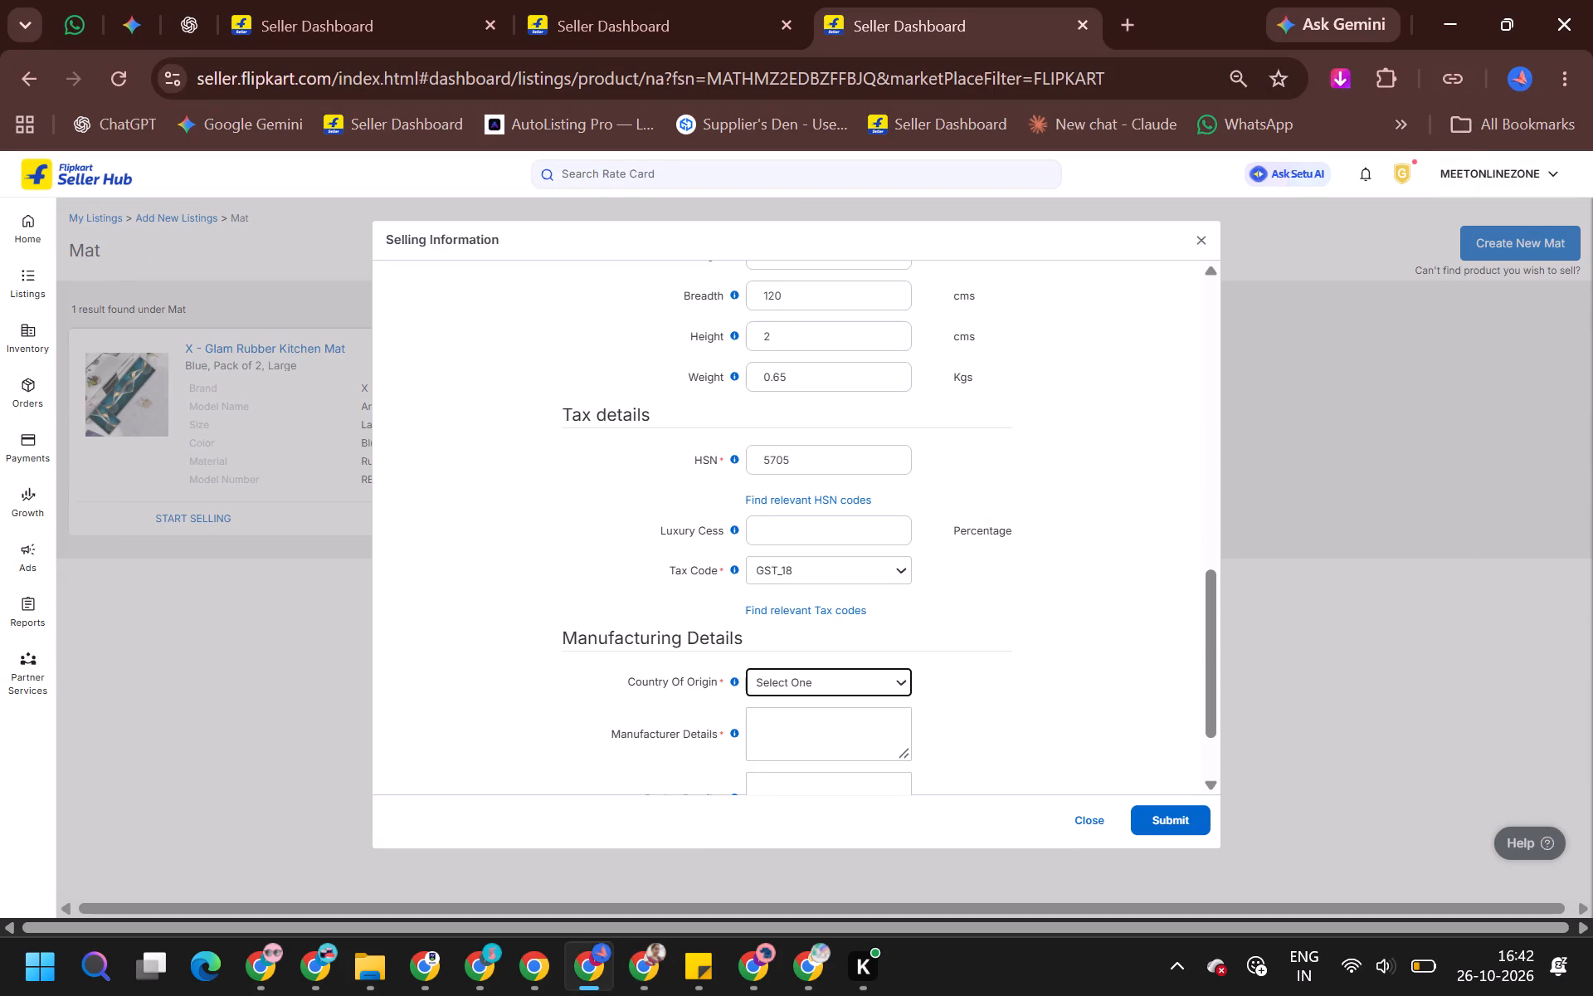
Set the country of origin to India and copy MEET ENTERPISES from the open weighing scale listing as manufacturer and packer details.
{"action": "type", "text": "in"}
{"action": "key", "text": "Tab"}
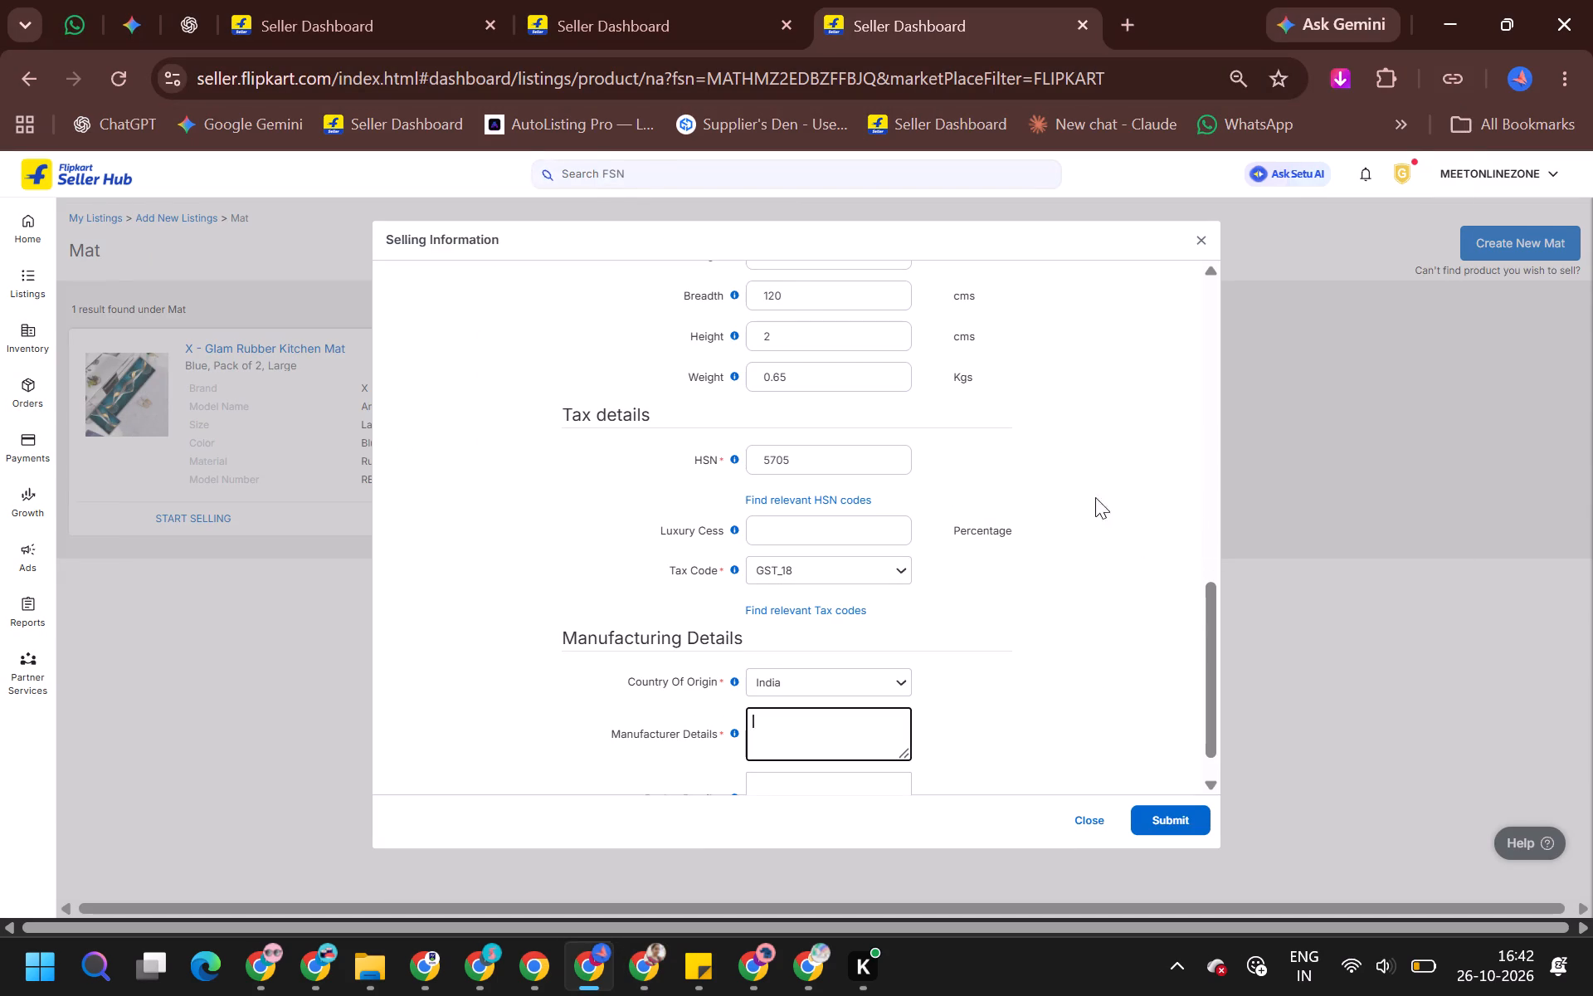
{"action": "scroll", "coordinate": [1054, 608], "scroll_direction": "down", "scroll_amount": 2}
{"action": "left_click", "coordinate": [719, 0]}
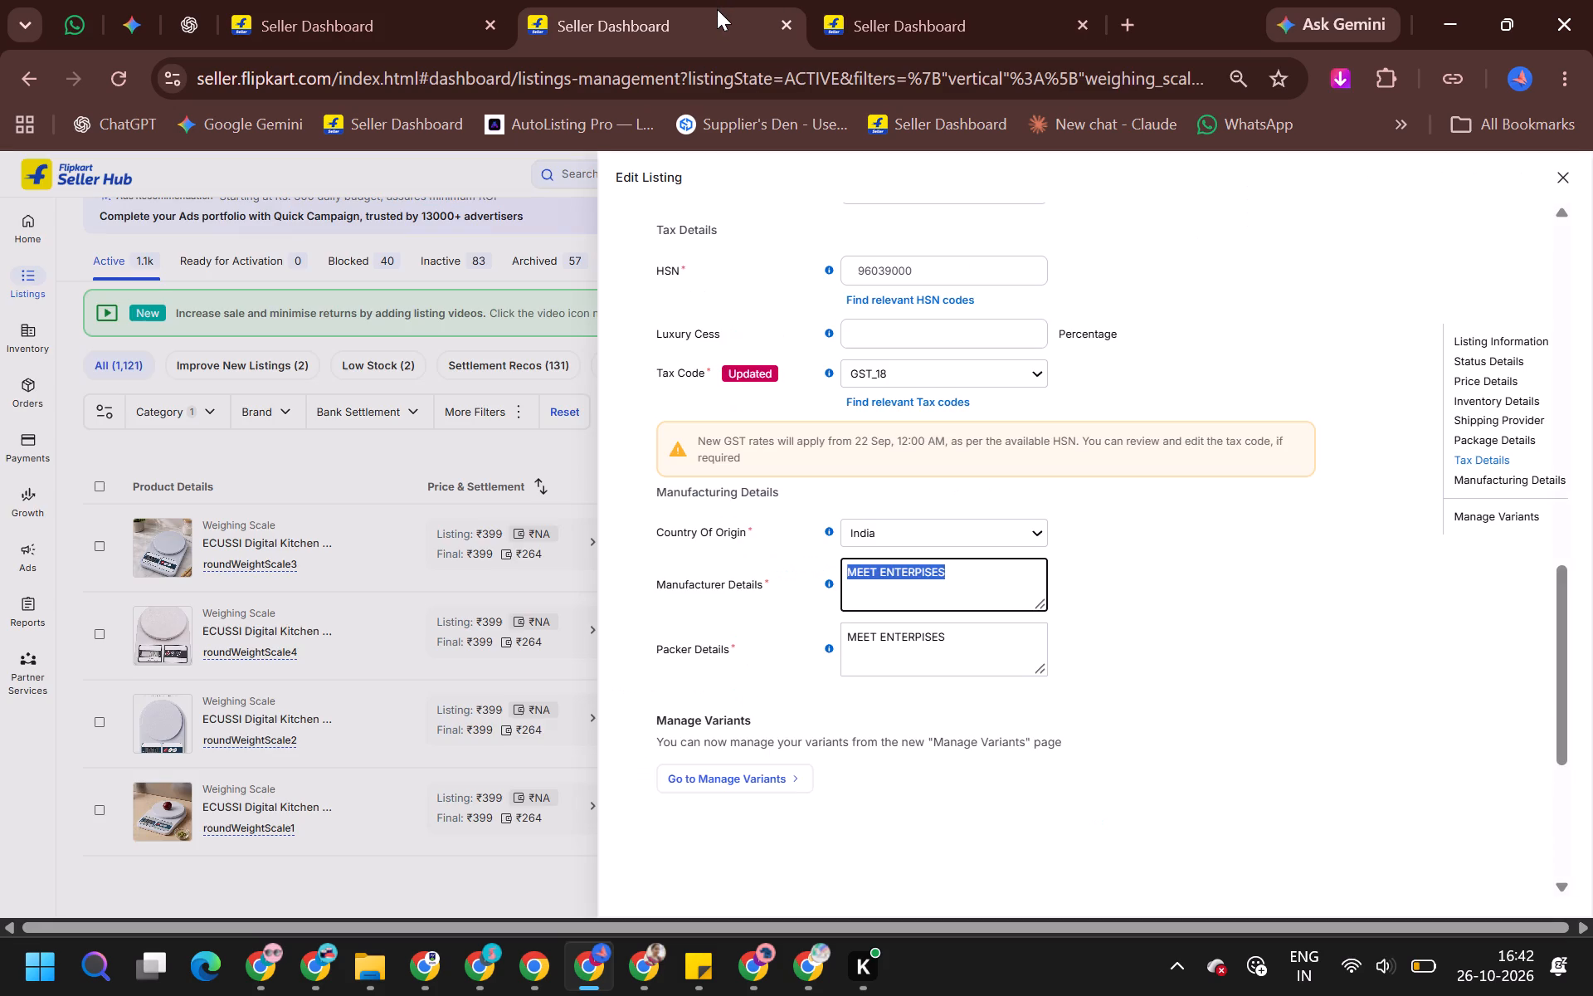
{"action": "key", "text": "ctrl+c"}
{"action": "left_click", "coordinate": [844, 0]}
{"action": "key", "text": "ctrl+v"}
{"action": "key", "text": "Tab"}
{"action": "key", "text": "ctrl+v"}
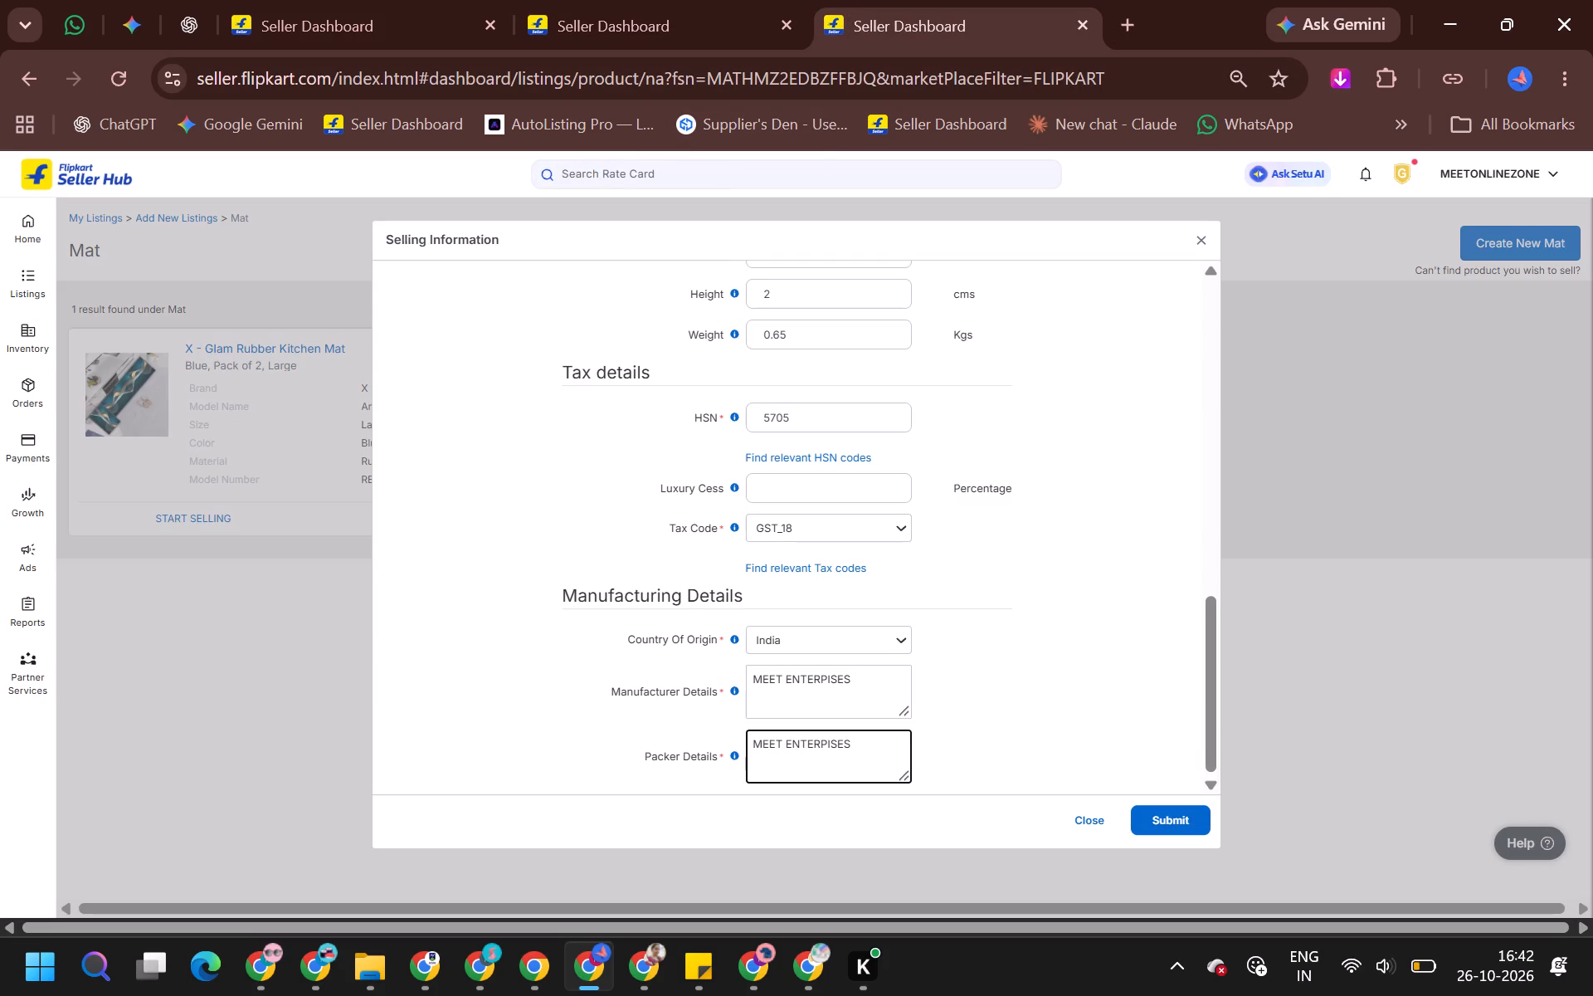
{"action": "key", "text": "Tab"}
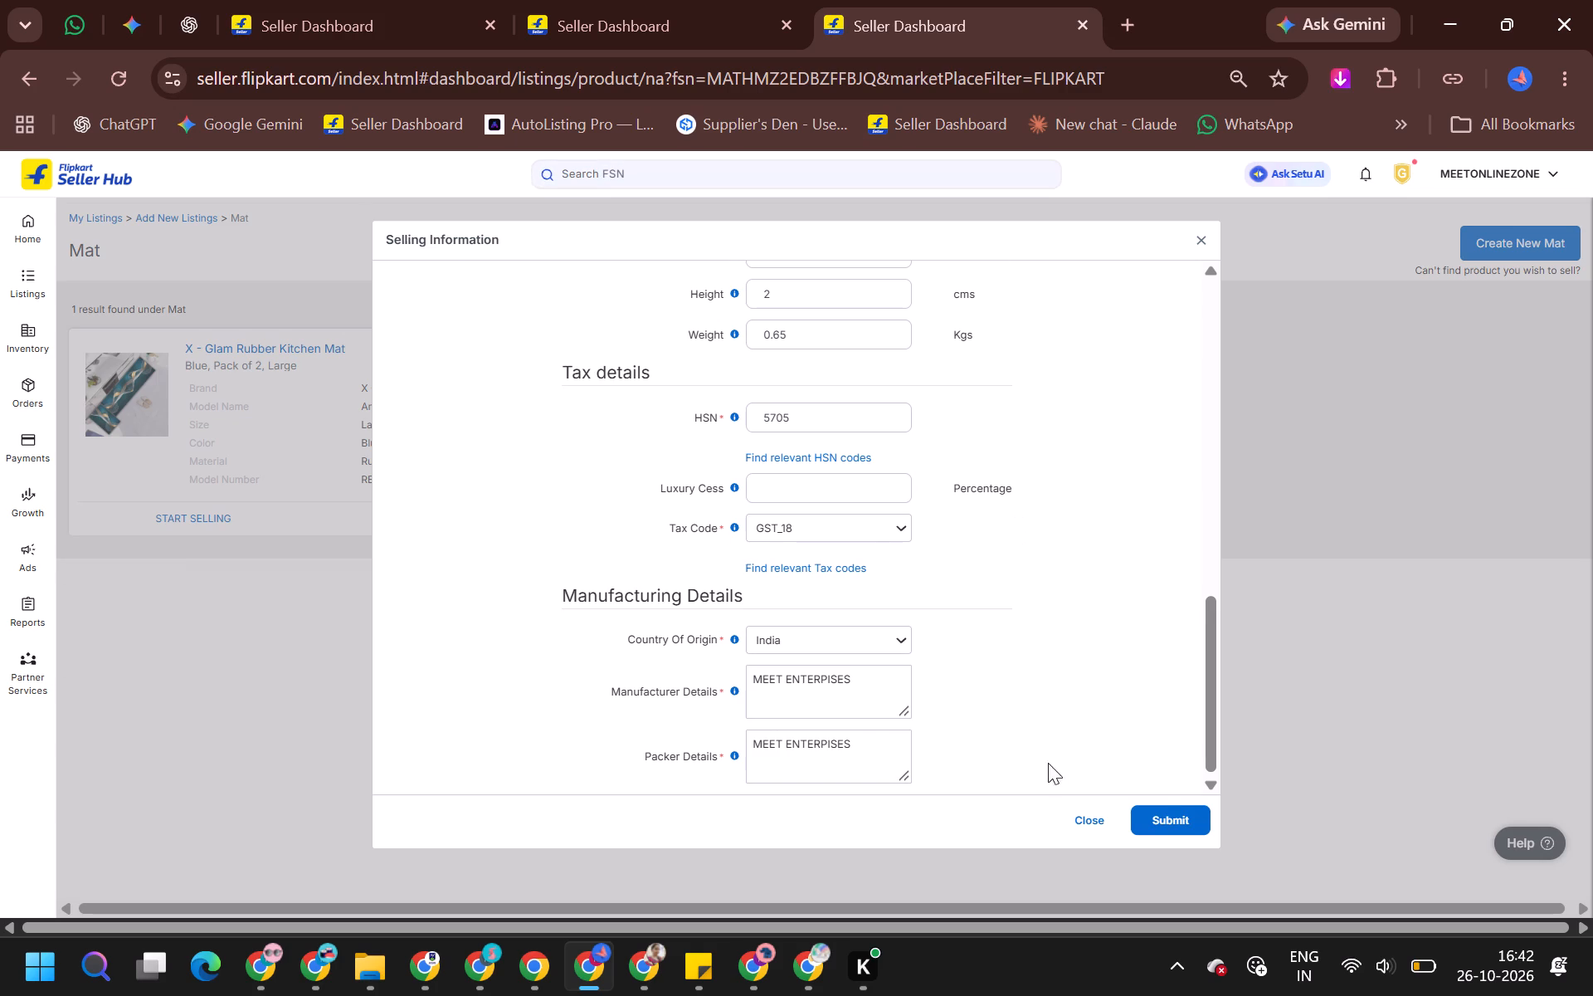
Submit the completed selling information for the R-TealBlue-Mat02 listing.
{"action": "left_click", "coordinate": [1170, 812]}
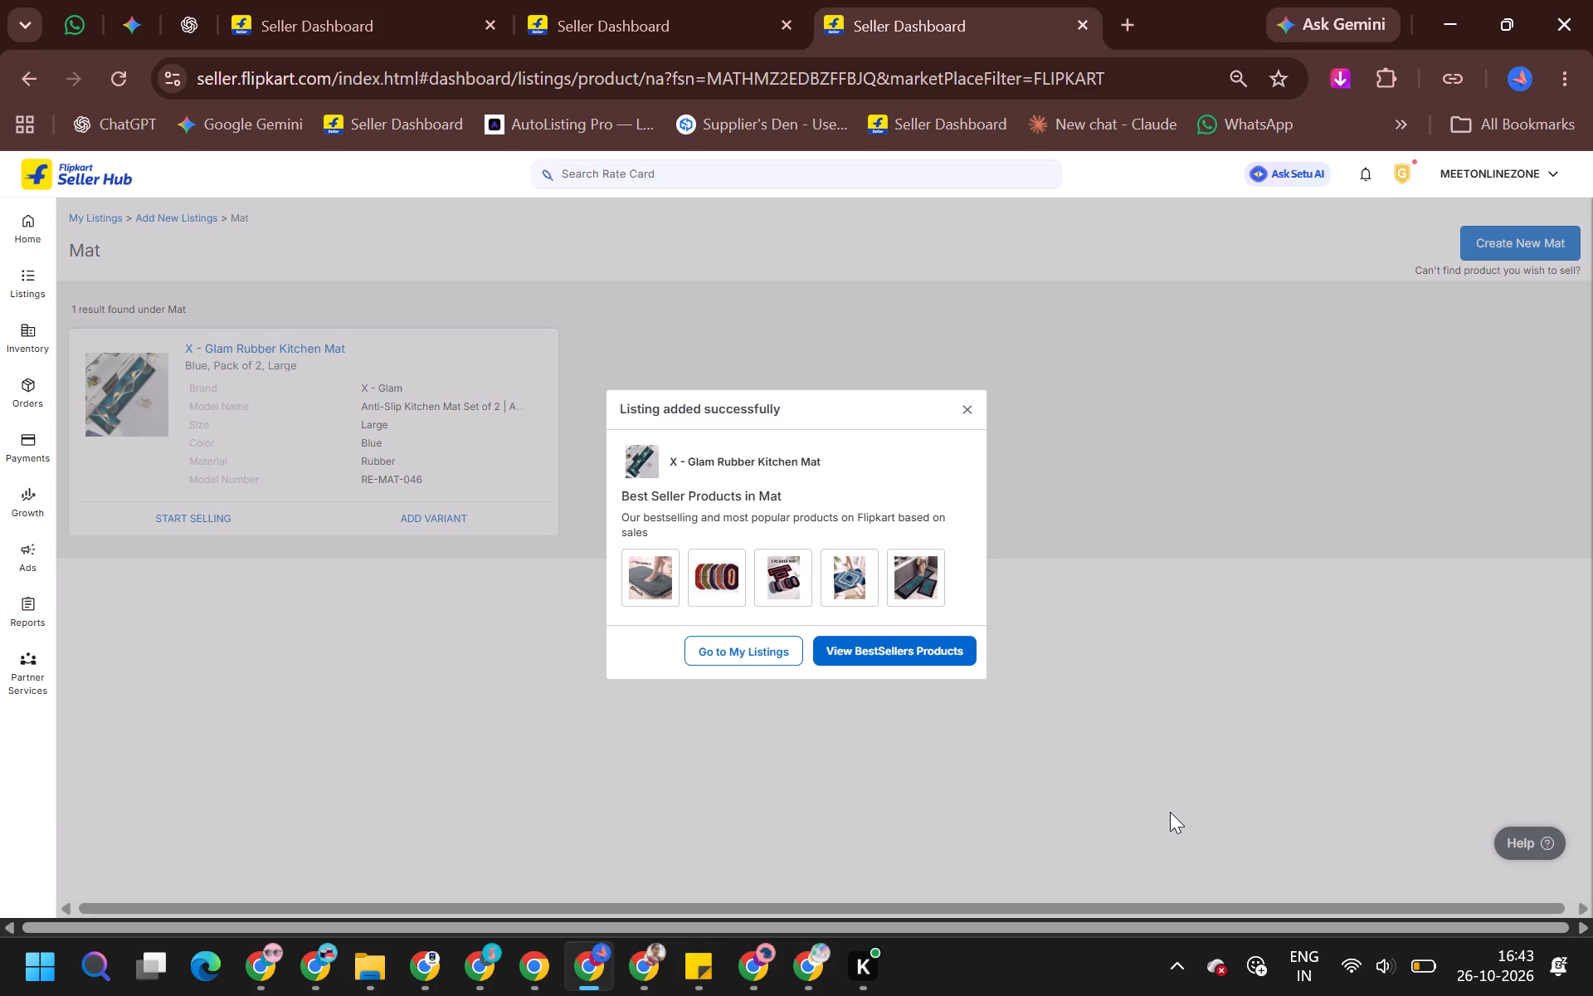
Switch to the ROHANCART browser window and close the product page of the mat that has just been listed.
{"action": "key", "text": "alt+Tab"}
{"action": "scroll", "coordinate": [984, 466], "scroll_direction": "down", "scroll_amount": 6}
{"action": "scroll", "coordinate": [960, 535], "scroll_direction": "up", "scroll_amount": 6}
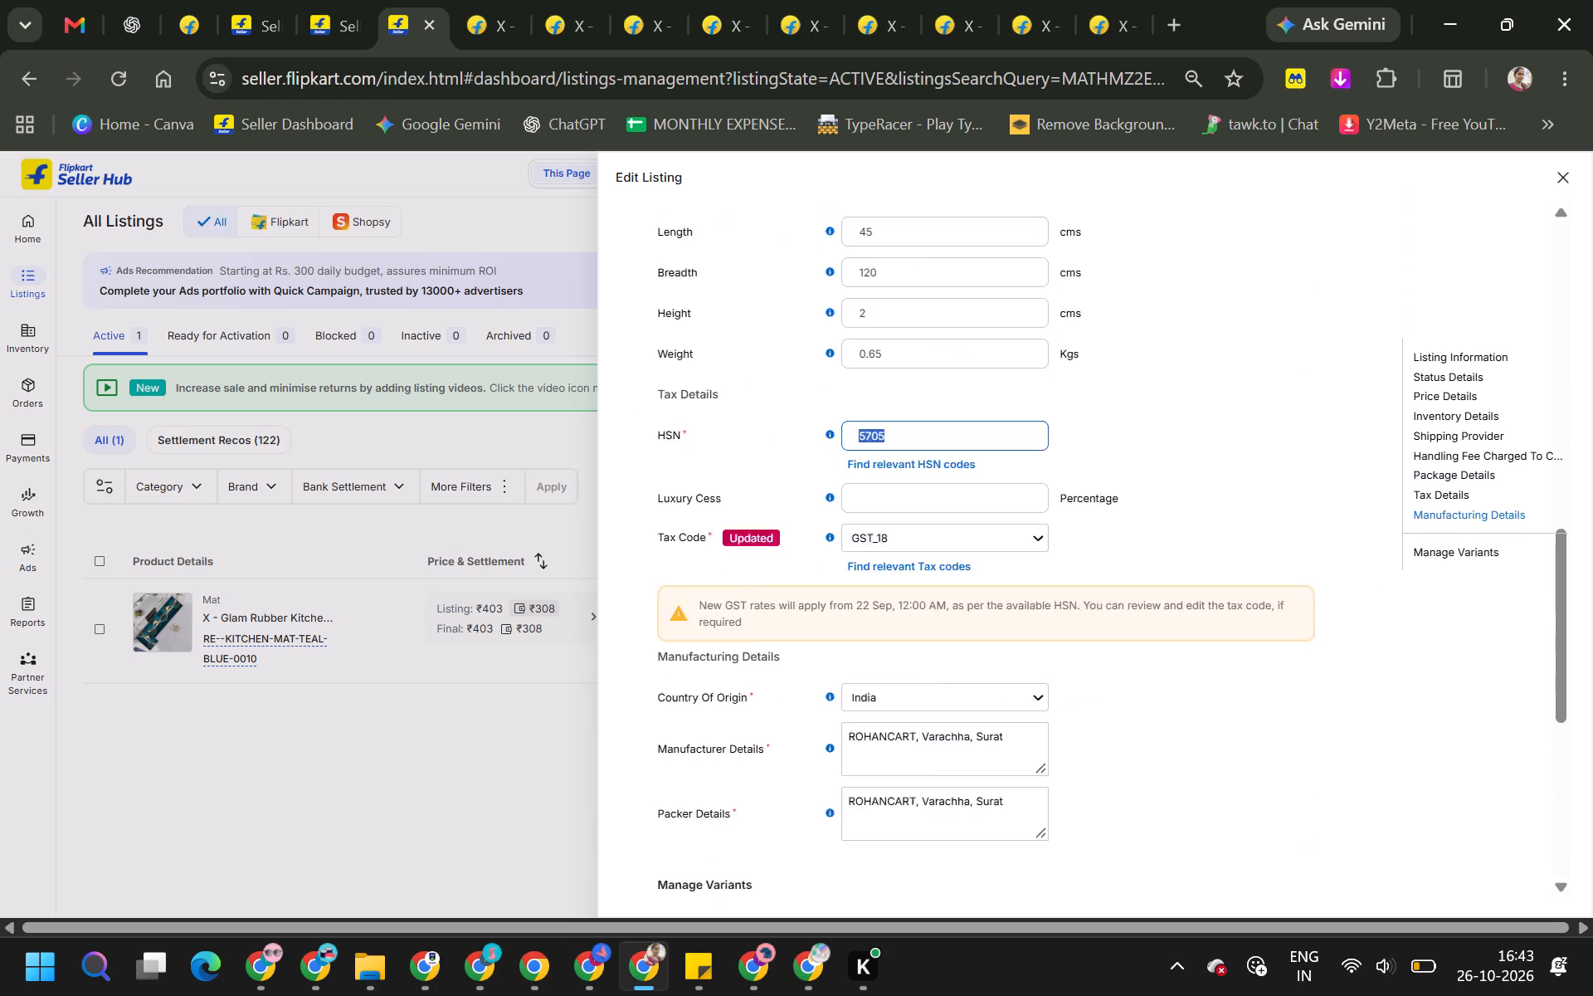
{"action": "scroll", "coordinate": [959, 535], "scroll_direction": "up", "scroll_amount": 5}
{"action": "left_click", "coordinate": [504, 0]}
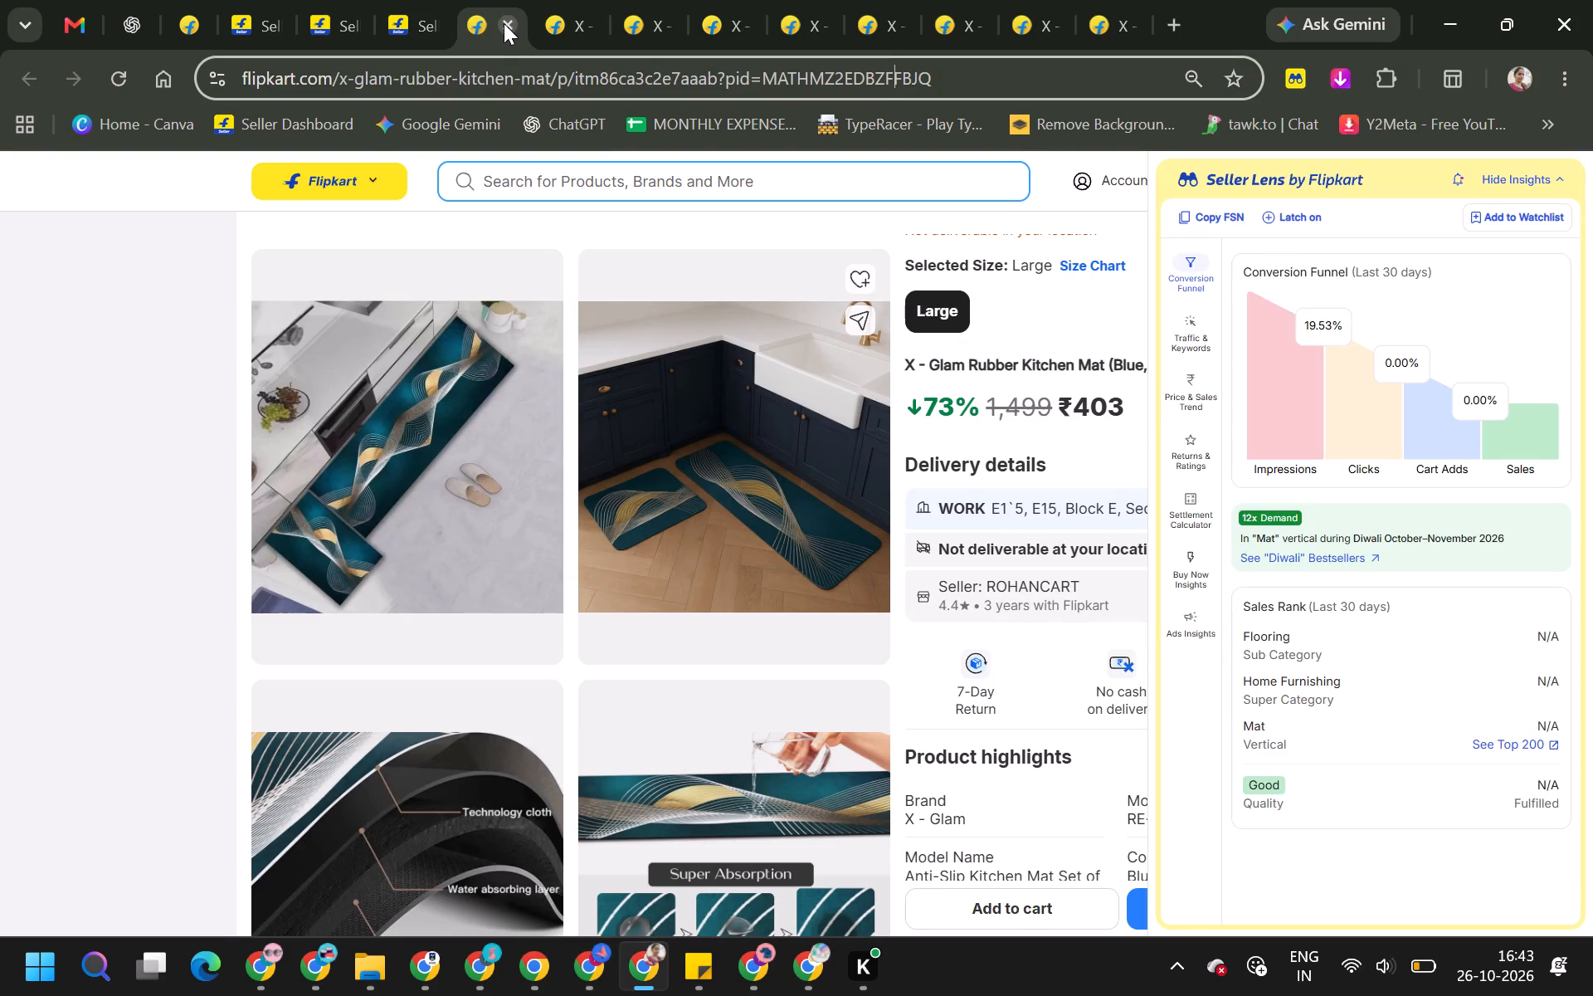
{"action": "left_click", "coordinate": [504, 24]}
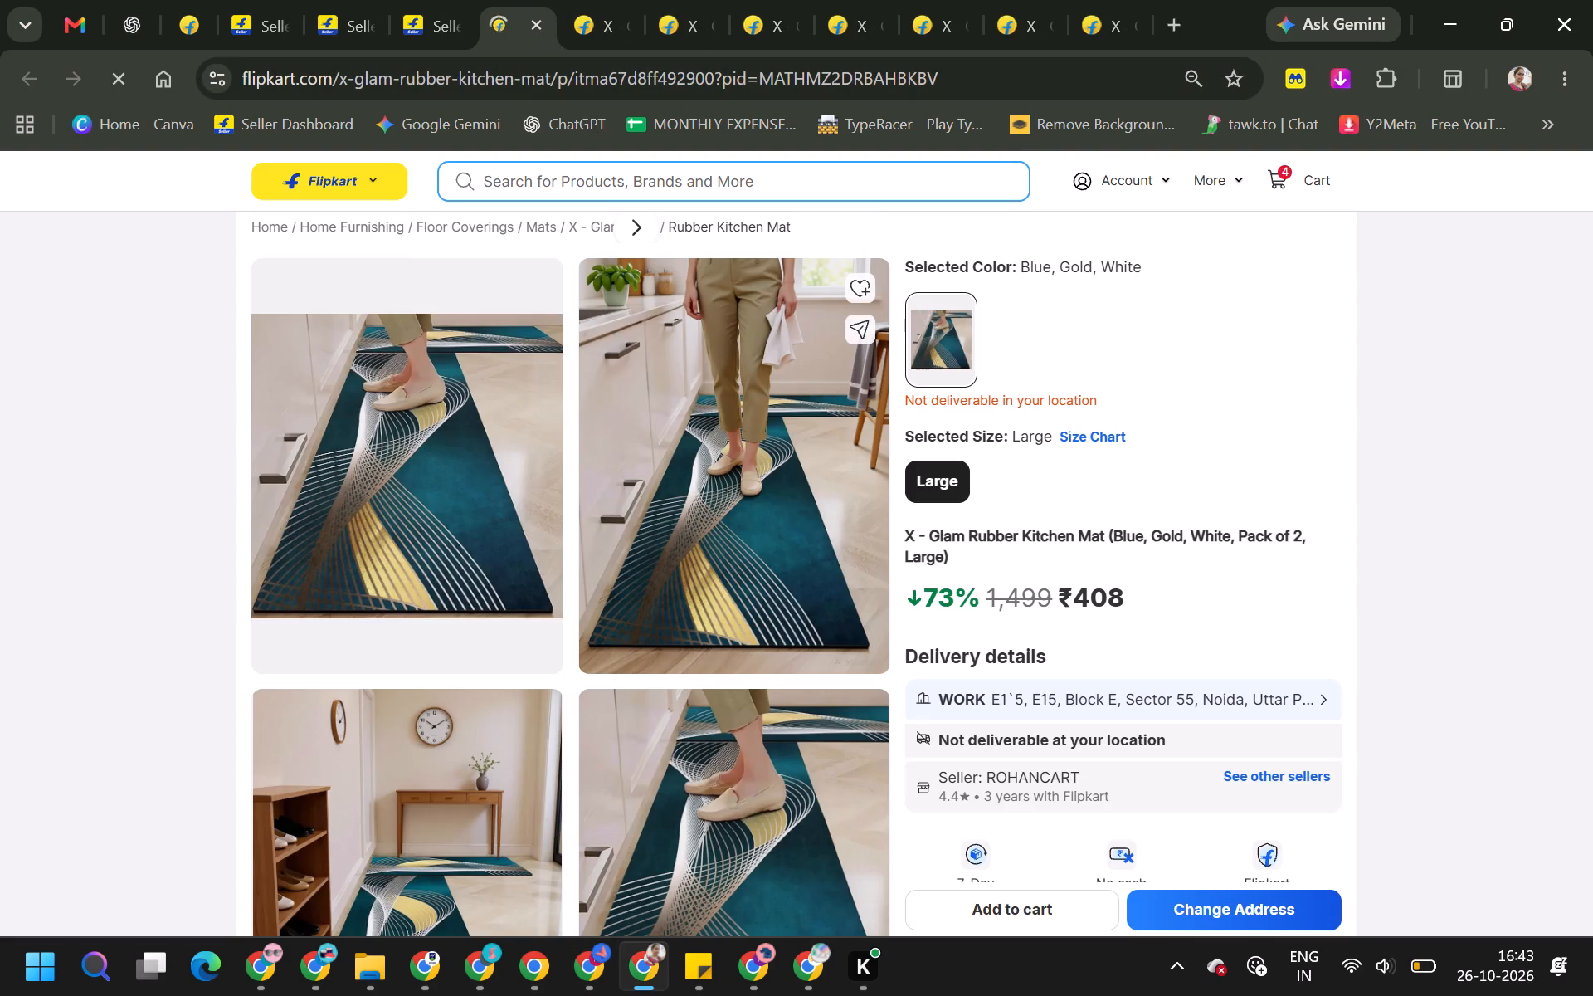
Copy product ID MATHMZ2DRBAHBKBV from the next kitchen mat page and search the ROHANCART listings for it, closing the old edit form.
{"action": "double_click", "coordinate": [856, 77]}
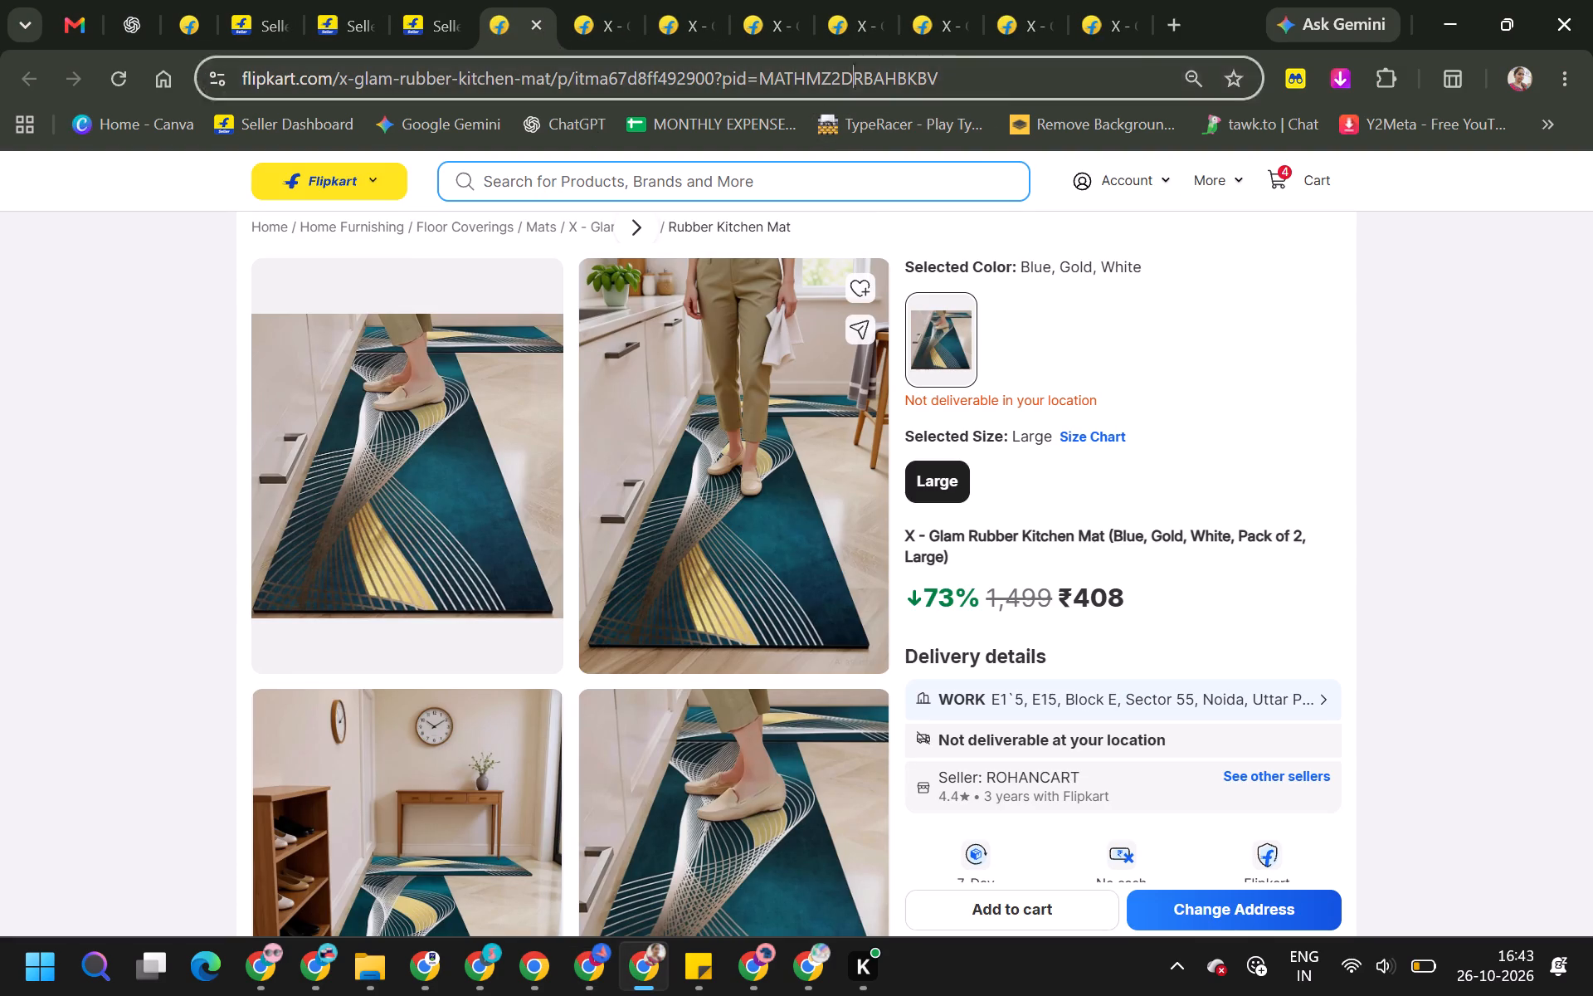
{"action": "key", "text": "ctrl+c"}
{"action": "left_click", "coordinate": [447, 0]}
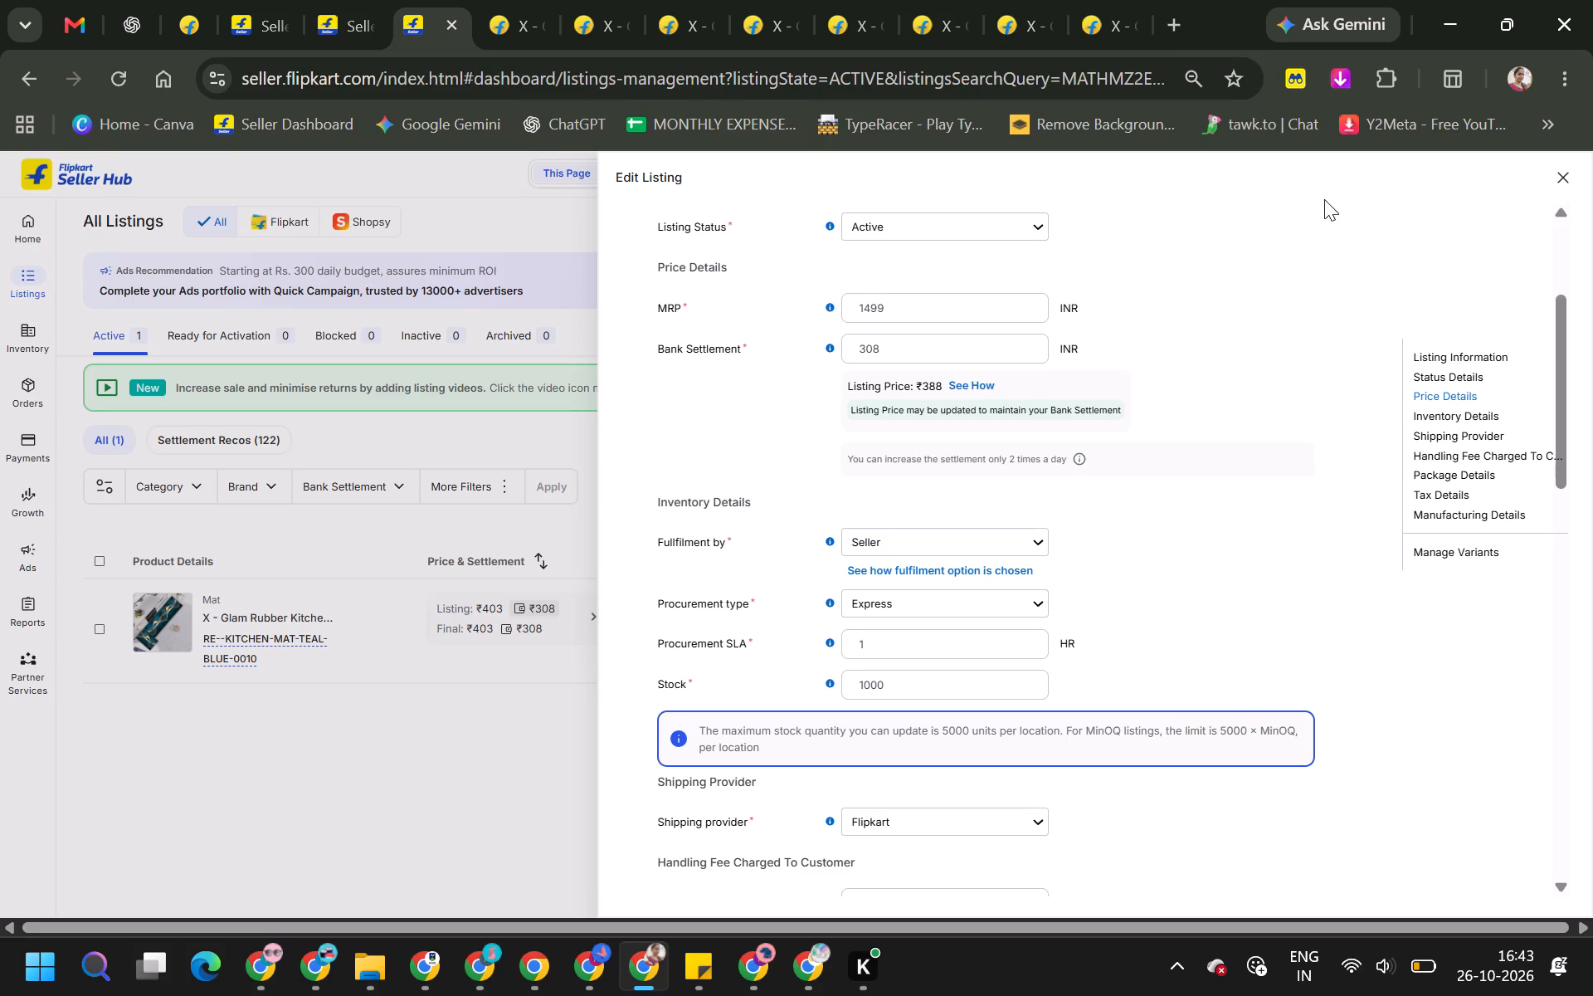
{"action": "left_click", "coordinate": [1561, 173]}
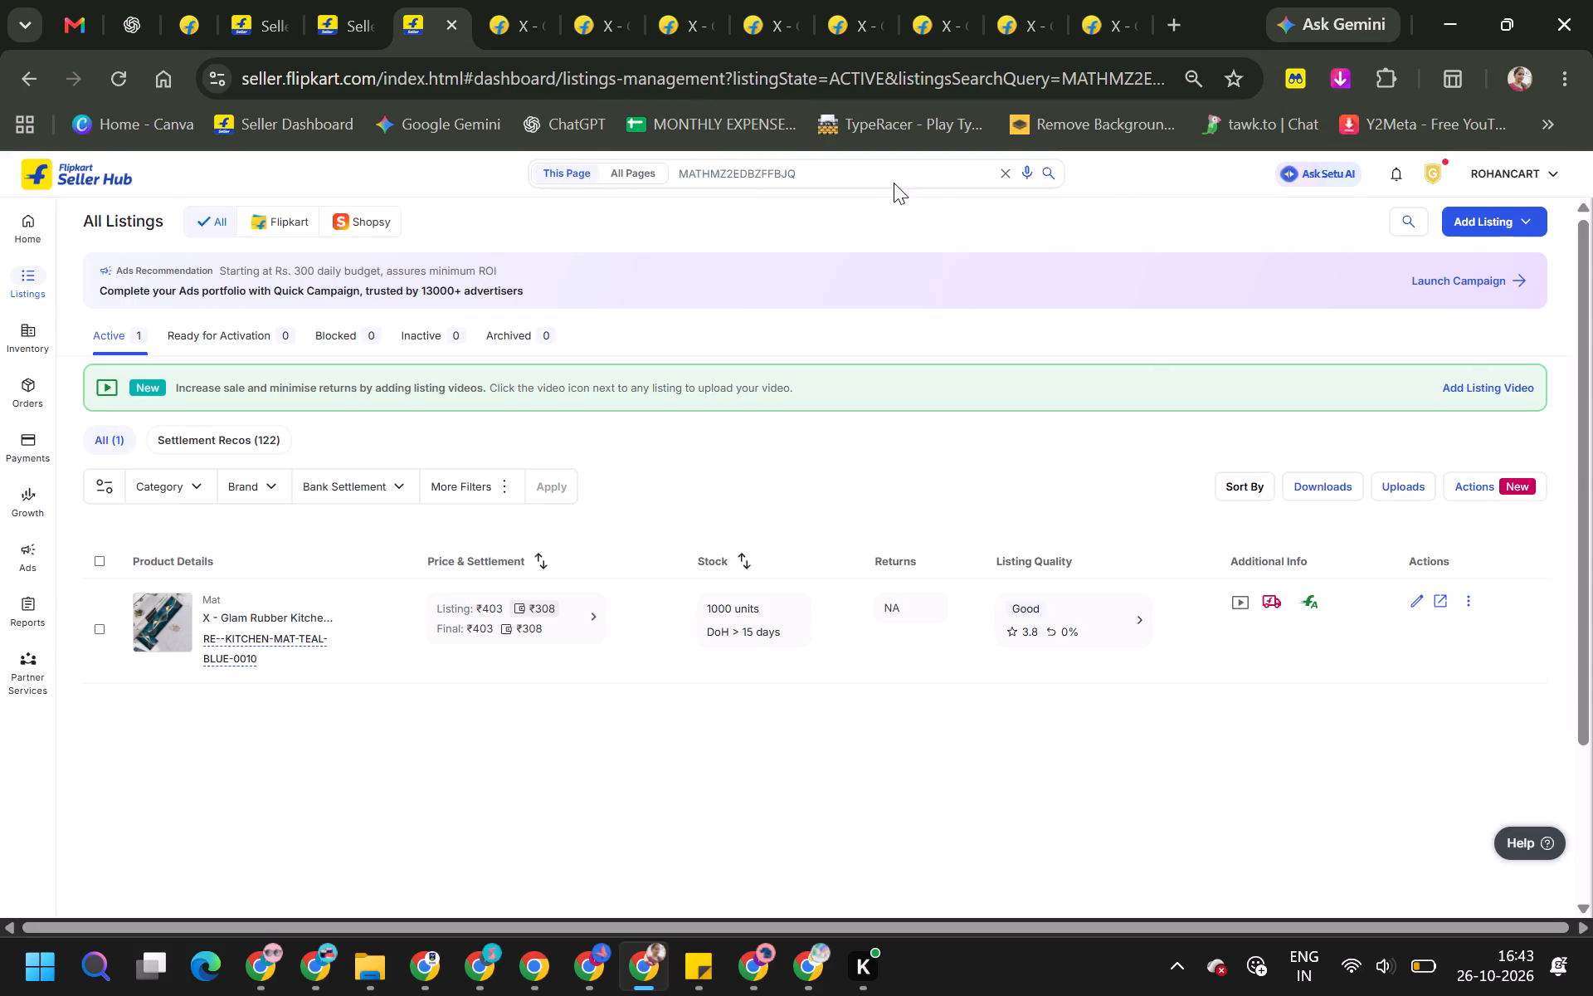
{"action": "triple_click", "coordinate": [831, 174]}
{"action": "key", "text": "ctrl+v"}
{"action": "key", "text": "Return"}
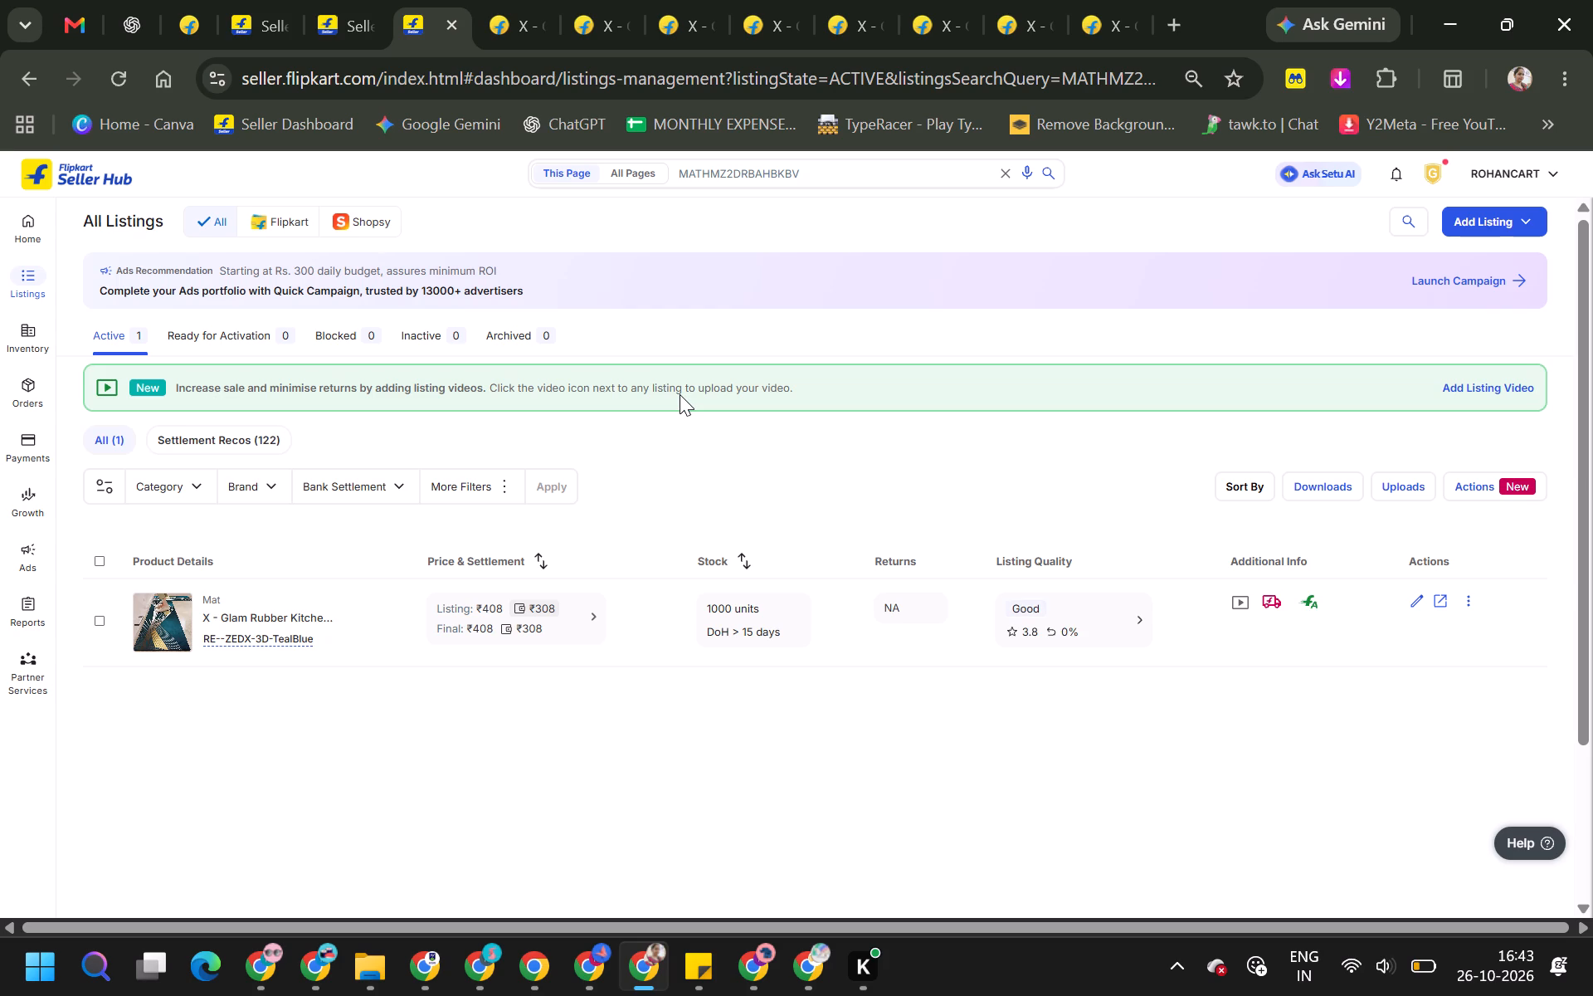
In the MEETONLINEZONE account, start adding a new listing and look up product MATHMZ2DRBAHBKBV.
{"action": "key", "text": "alt+Tab"}
{"action": "key", "text": "alt+Tab"}
{"action": "key", "text": "alt+Tab"}
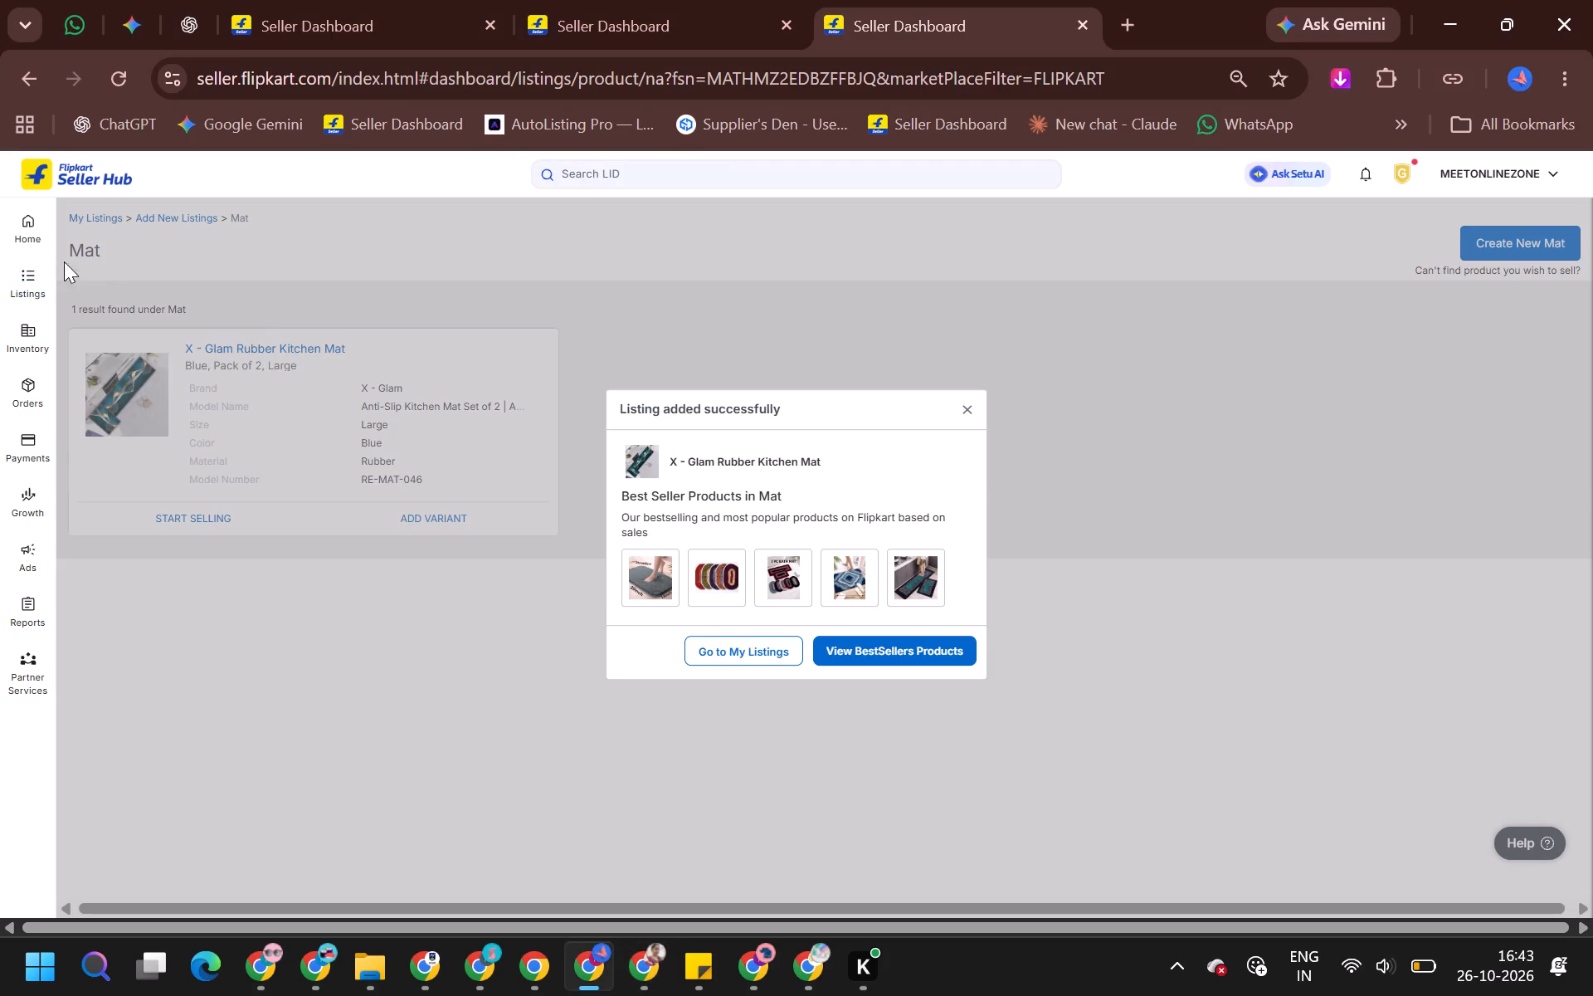
{"action": "left_click", "coordinate": [135, 313]}
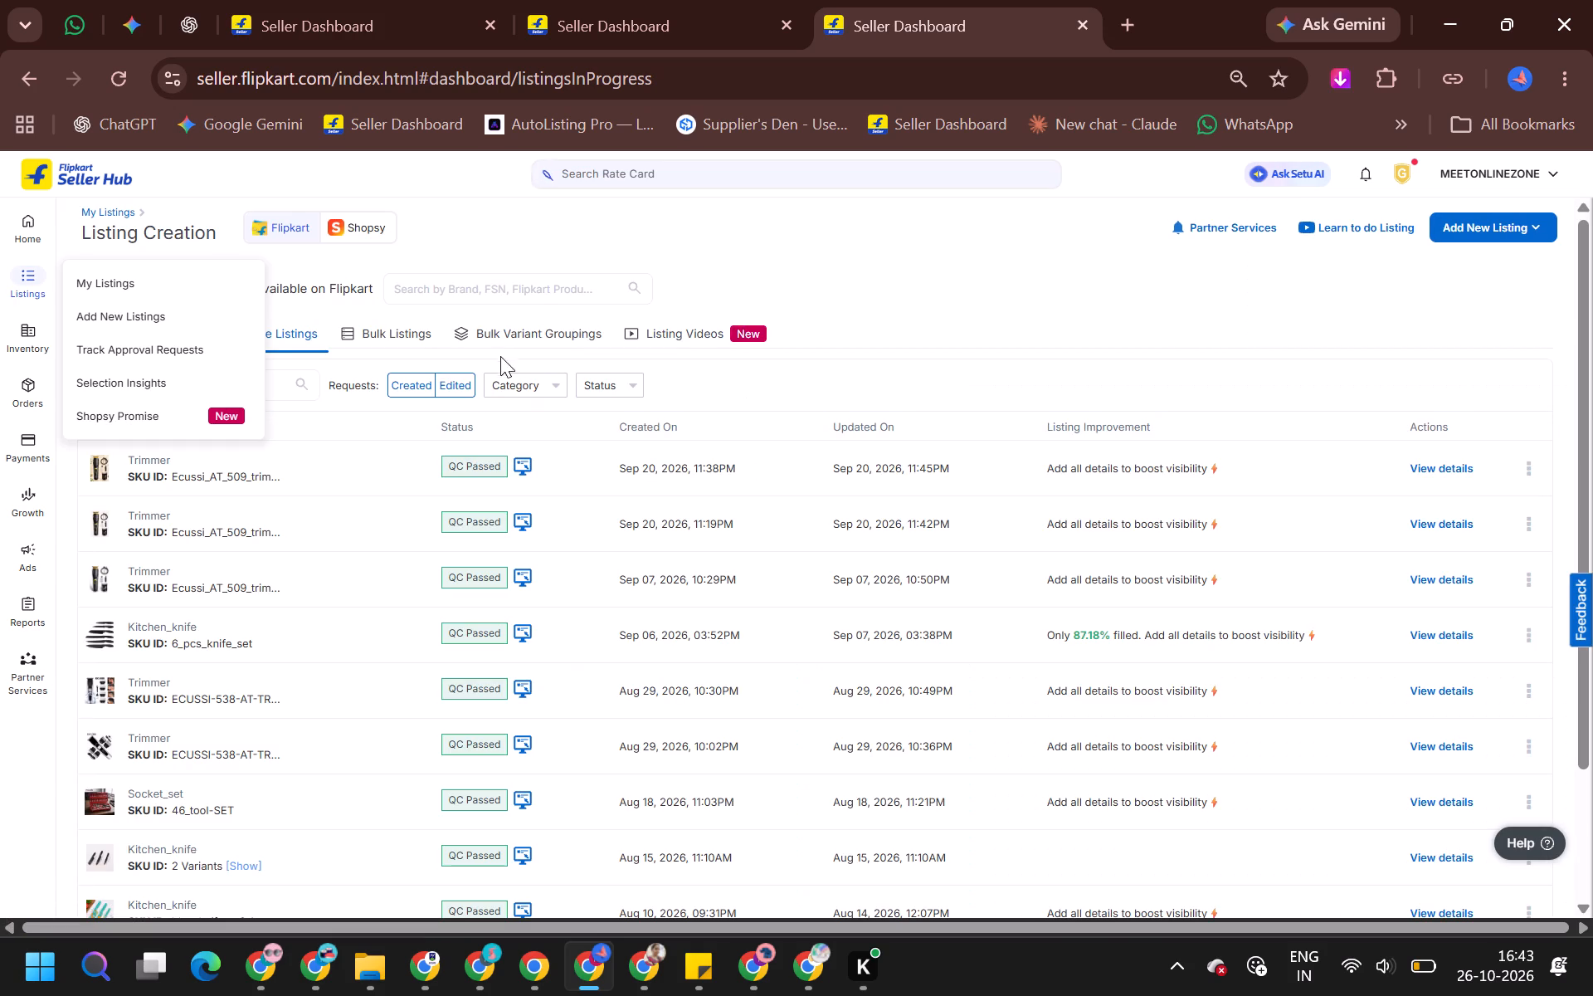
{"action": "left_click", "coordinate": [491, 283]}
{"action": "key", "text": "ctrl+v"}
{"action": "key", "text": "Return"}
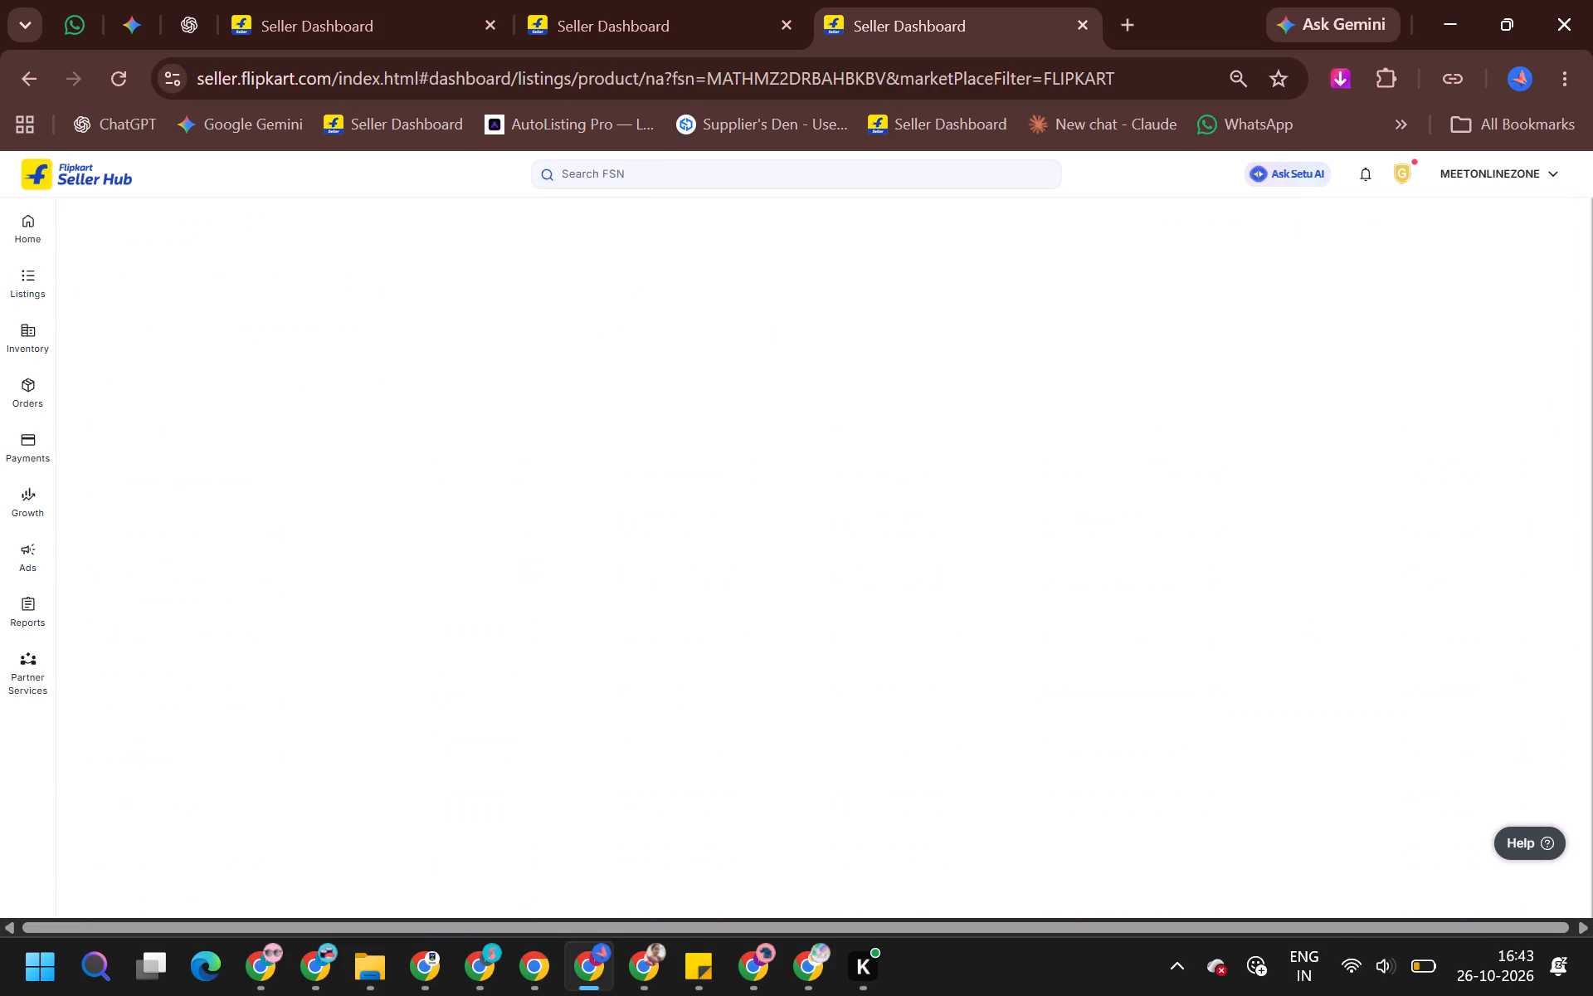
Add SKU R-TealBlue-Mat03 below R-TealBlue-Mat02 in the sticky note and copy it.
{"action": "key", "text": "alt+Tab"}
{"action": "key", "text": "alt+Tab"}
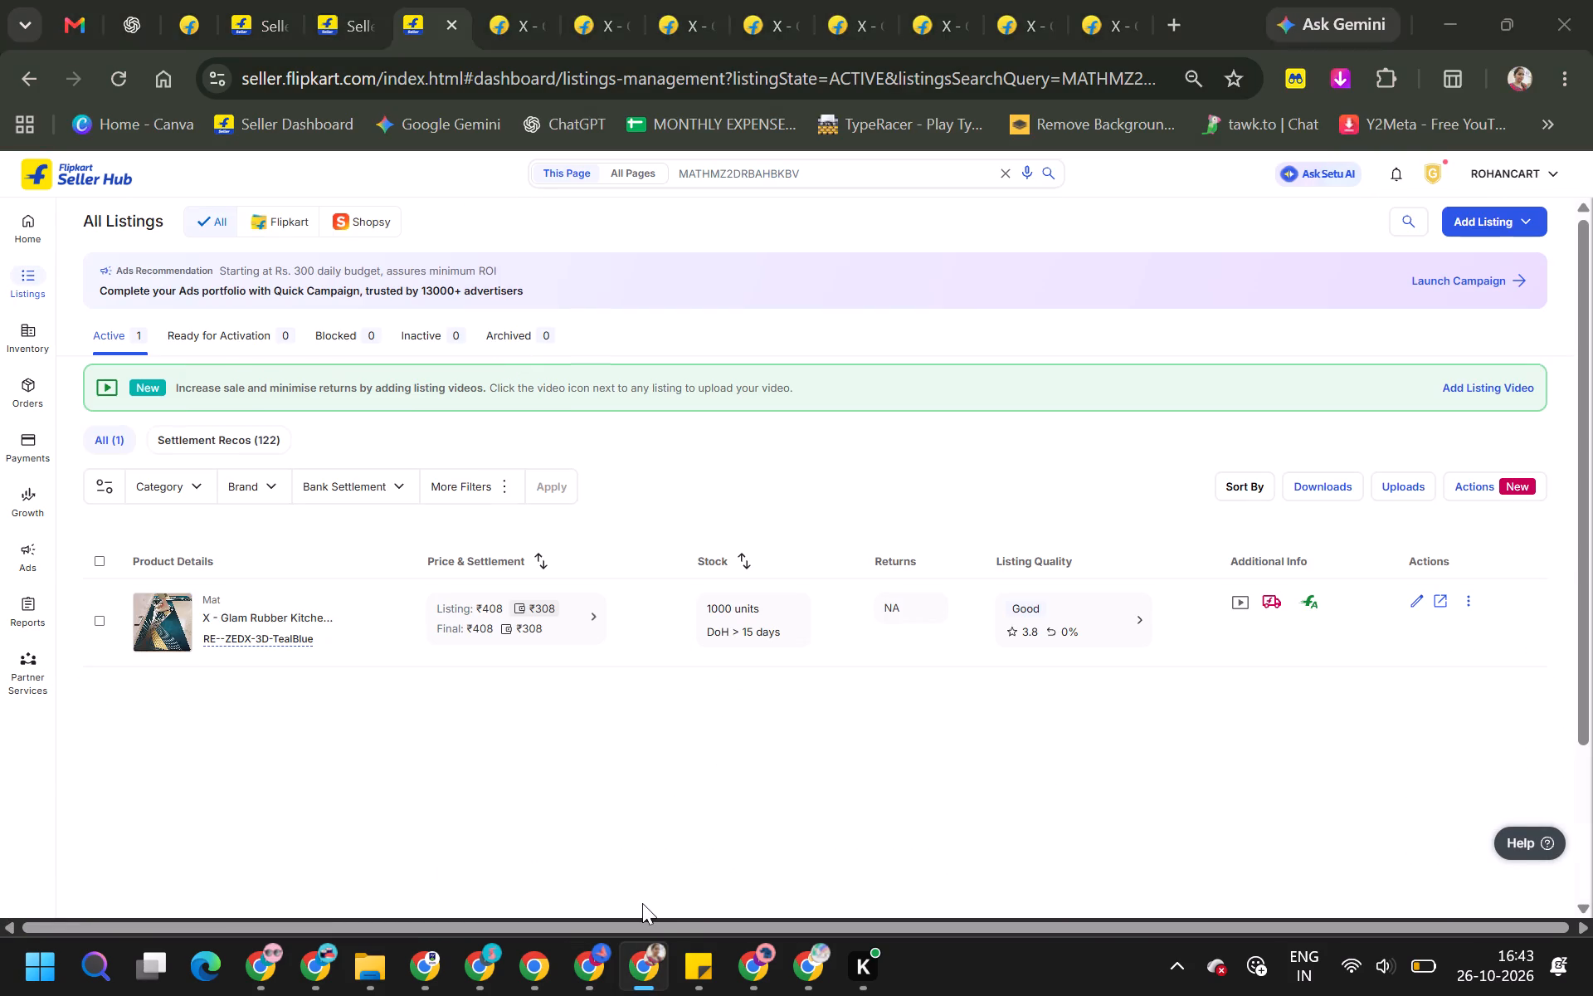
{"action": "left_click", "coordinate": [709, 969]}
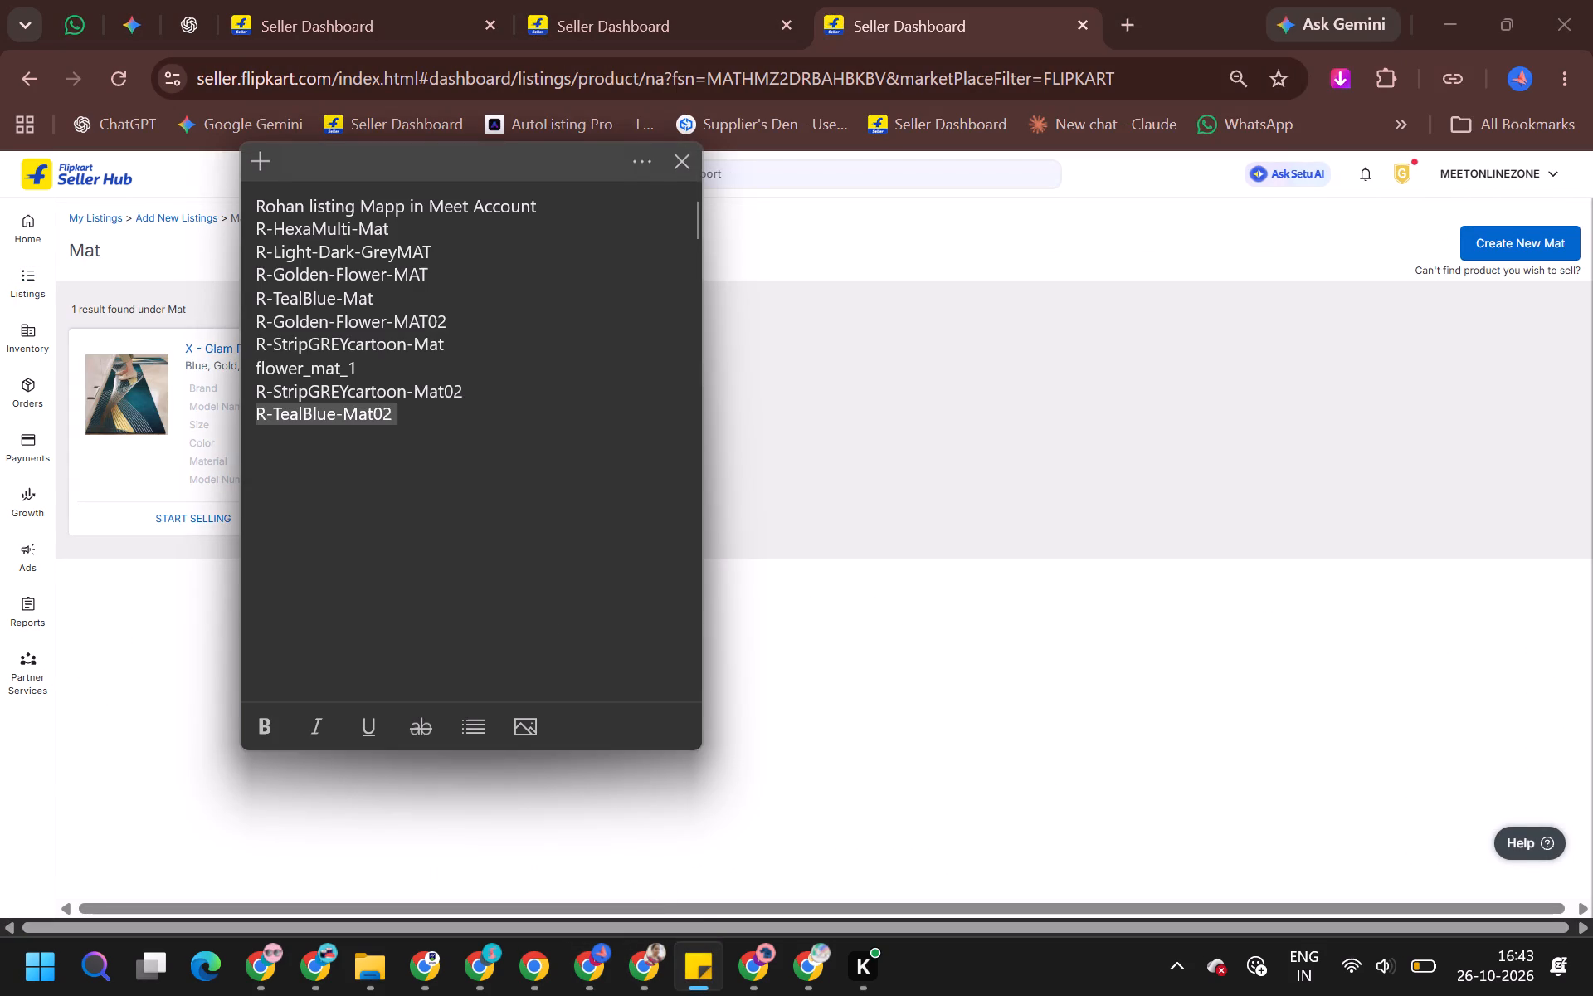
{"action": "key", "text": "ctrl+c"}
{"action": "left_click", "coordinate": [374, 437]}
{"action": "key", "text": "ctrl+v"}
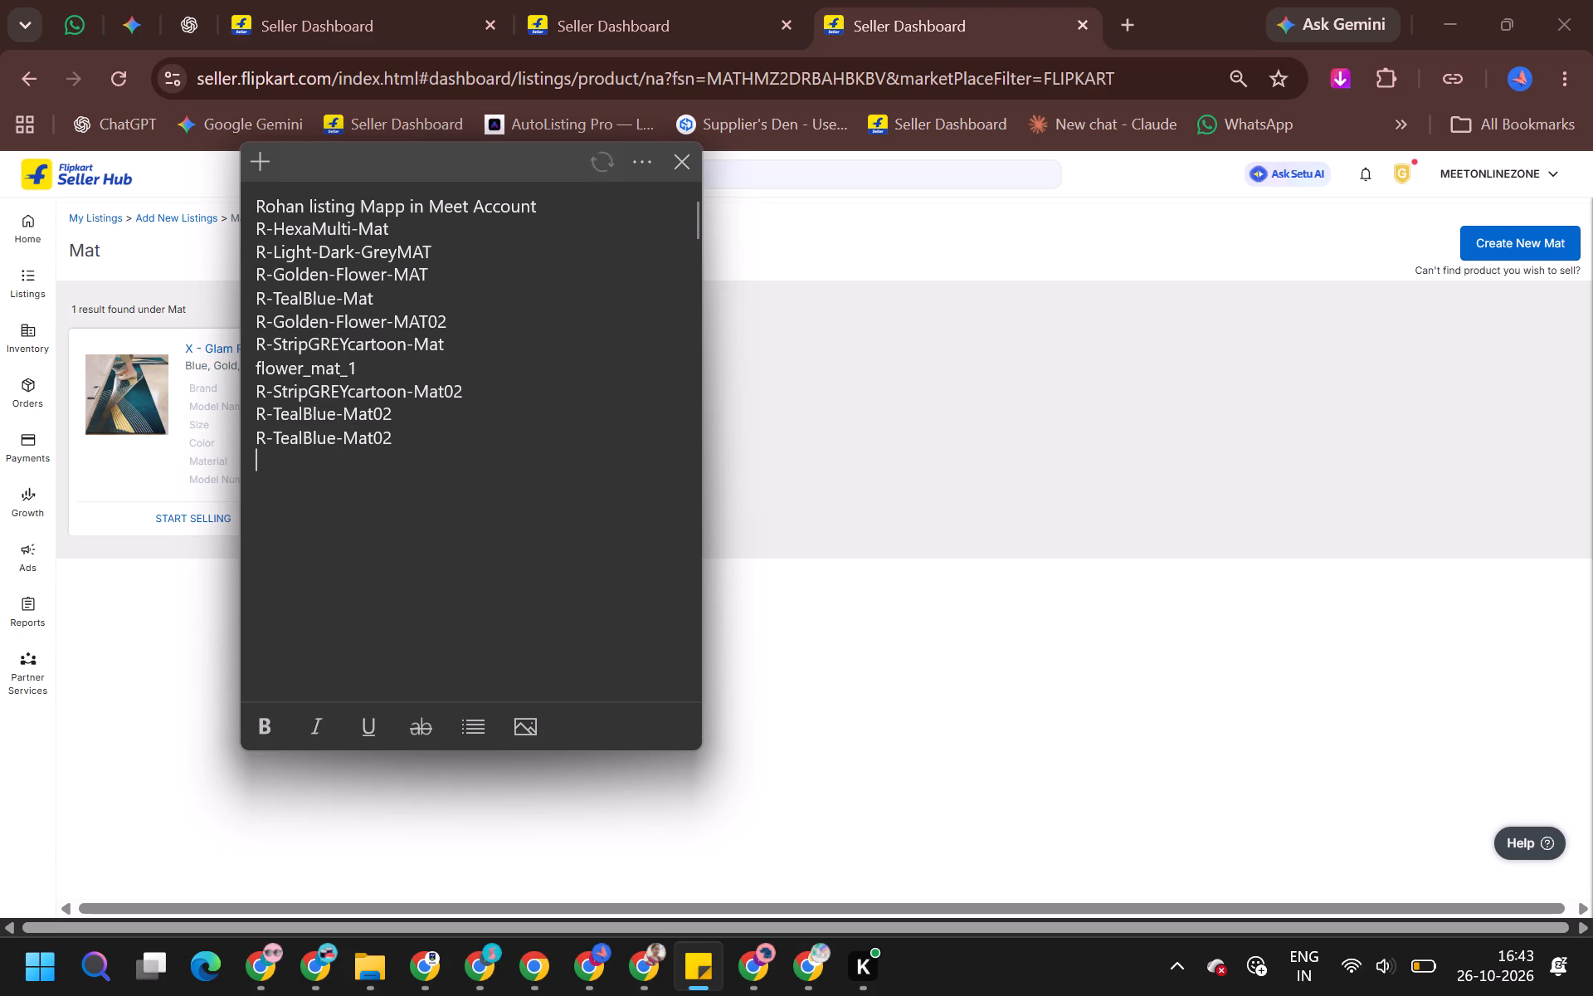
{"action": "key", "text": "BackSpace"}
{"action": "key", "text": "BackSpace"}
{"action": "key", "text": "3"}
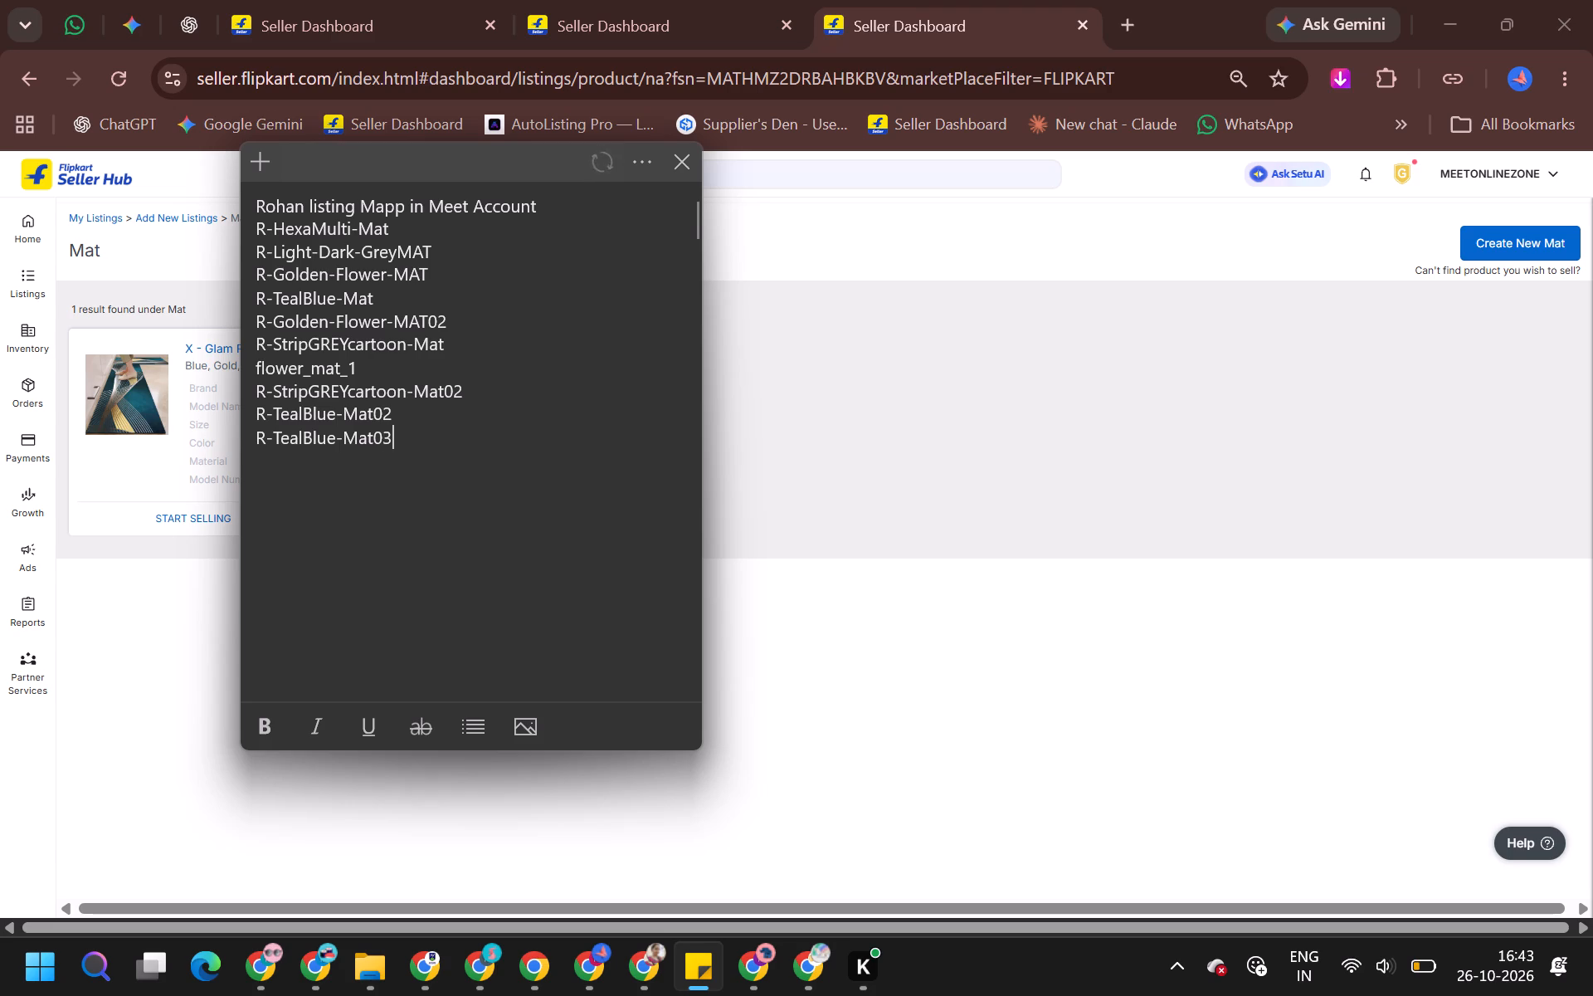
{"action": "triple_click", "coordinate": [384, 432]}
{"action": "key", "text": "ctrl+c"}
{"action": "left_click", "coordinate": [690, 448]}
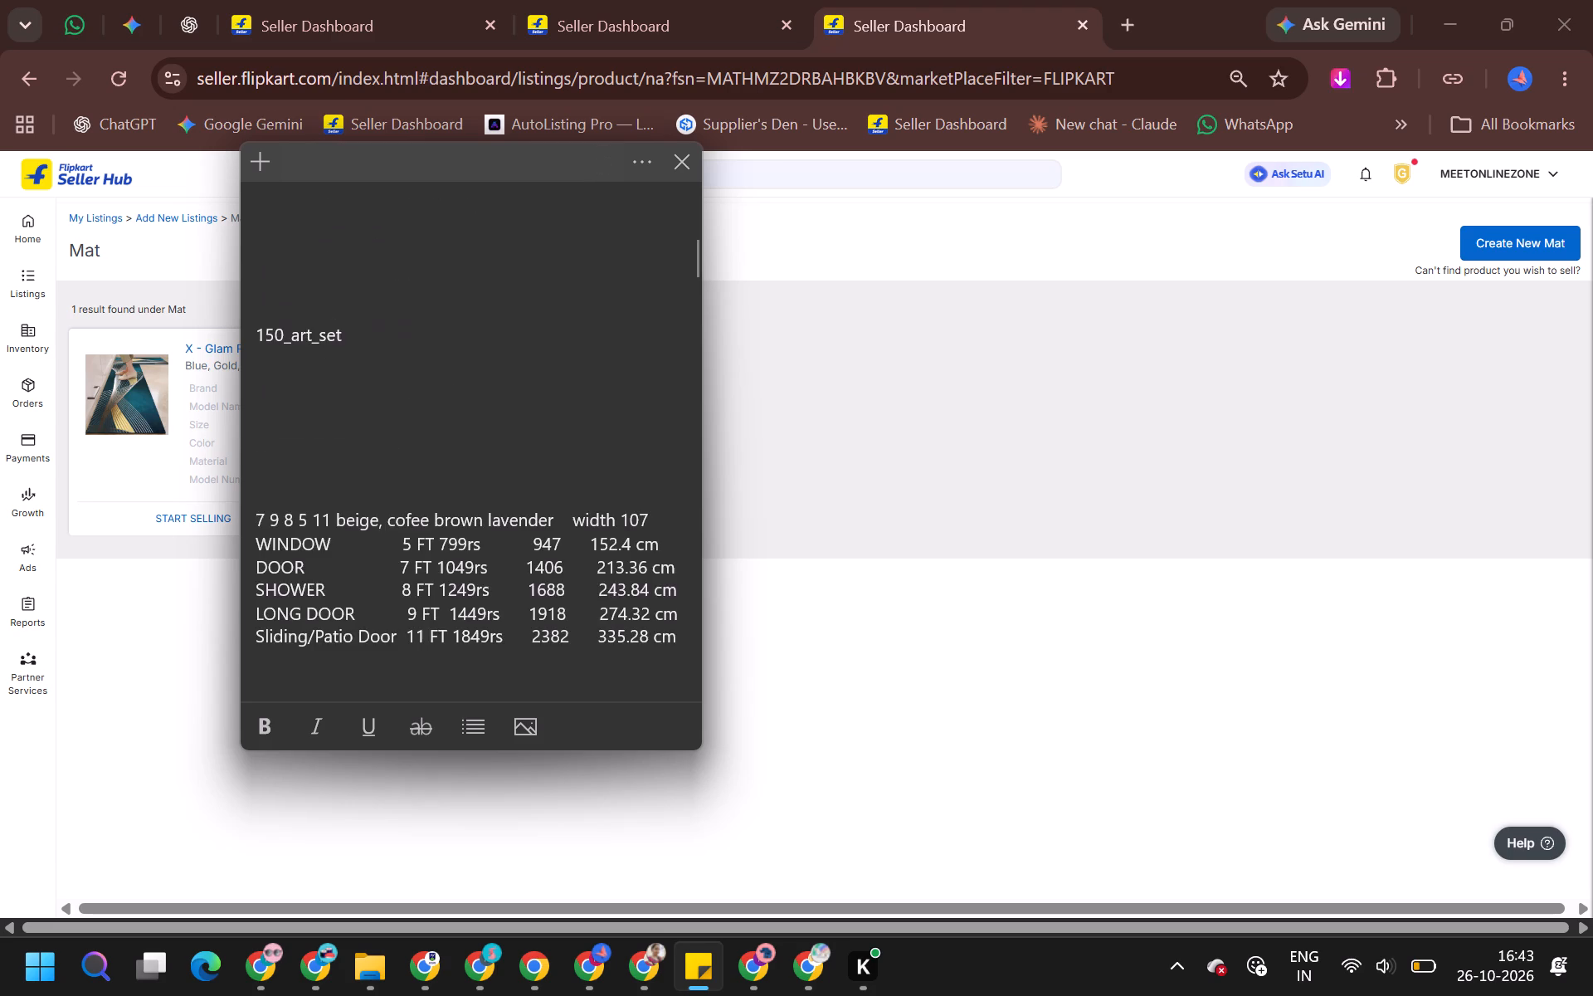
{"action": "left_click", "coordinate": [841, 469]}
{"action": "key", "text": "alt+Tab"}
{"action": "scroll", "coordinate": [543, 496], "scroll_direction": "up", "scroll_amount": 12}
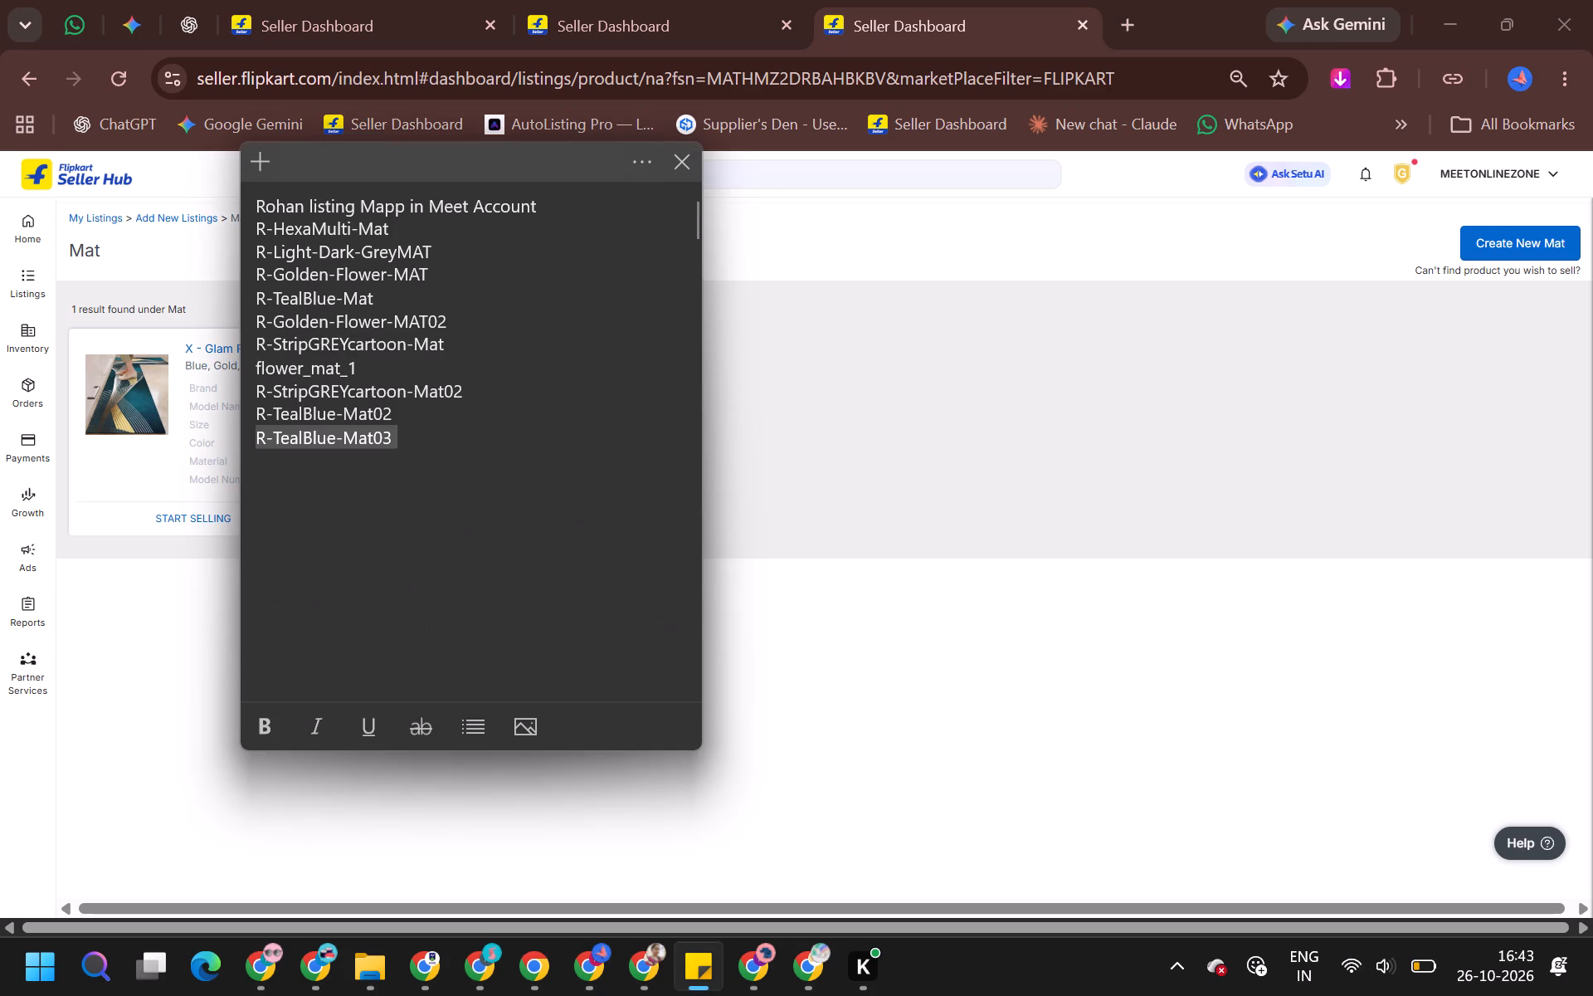
{"action": "scroll", "coordinate": [543, 496], "scroll_direction": "up", "scroll_amount": 4}
Start selling the found mat in MEETONLINEZONE with seller SKU ID R-TealBlue-Mat03 and listing status Active.
{"action": "left_click", "coordinate": [855, 440]}
{"action": "left_click", "coordinate": [192, 529]}
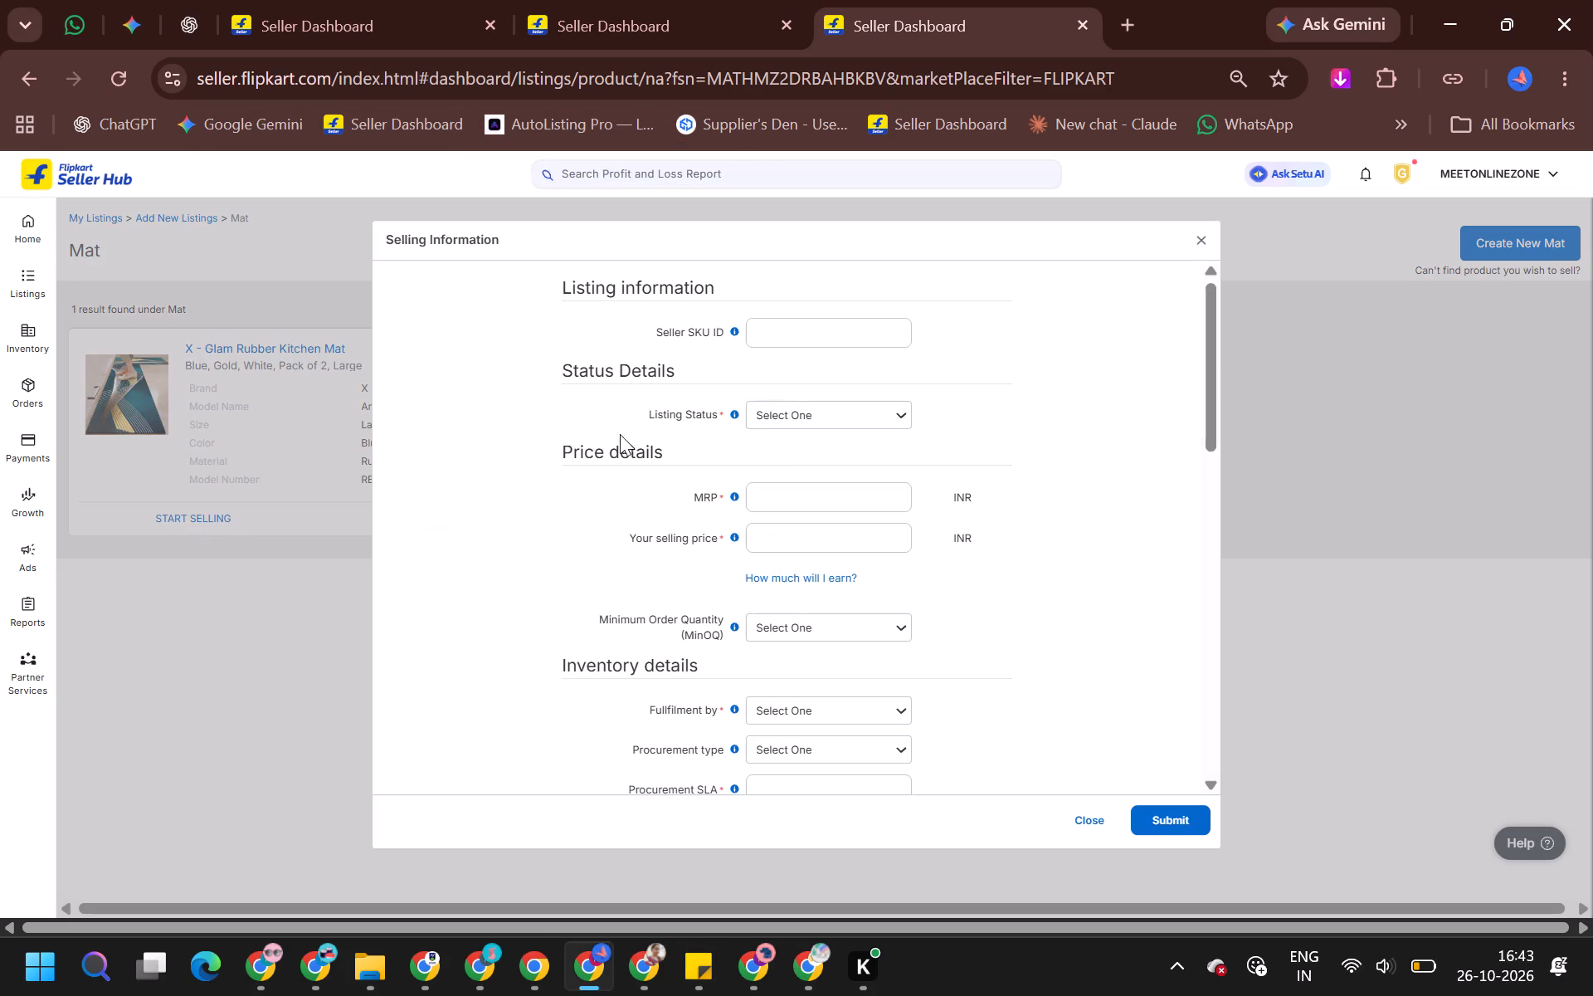
{"action": "left_click", "coordinate": [823, 327]}
{"action": "key", "text": "ctrl+v"}
{"action": "key", "text": "Tab"}
{"action": "left_click", "coordinate": [821, 418]}
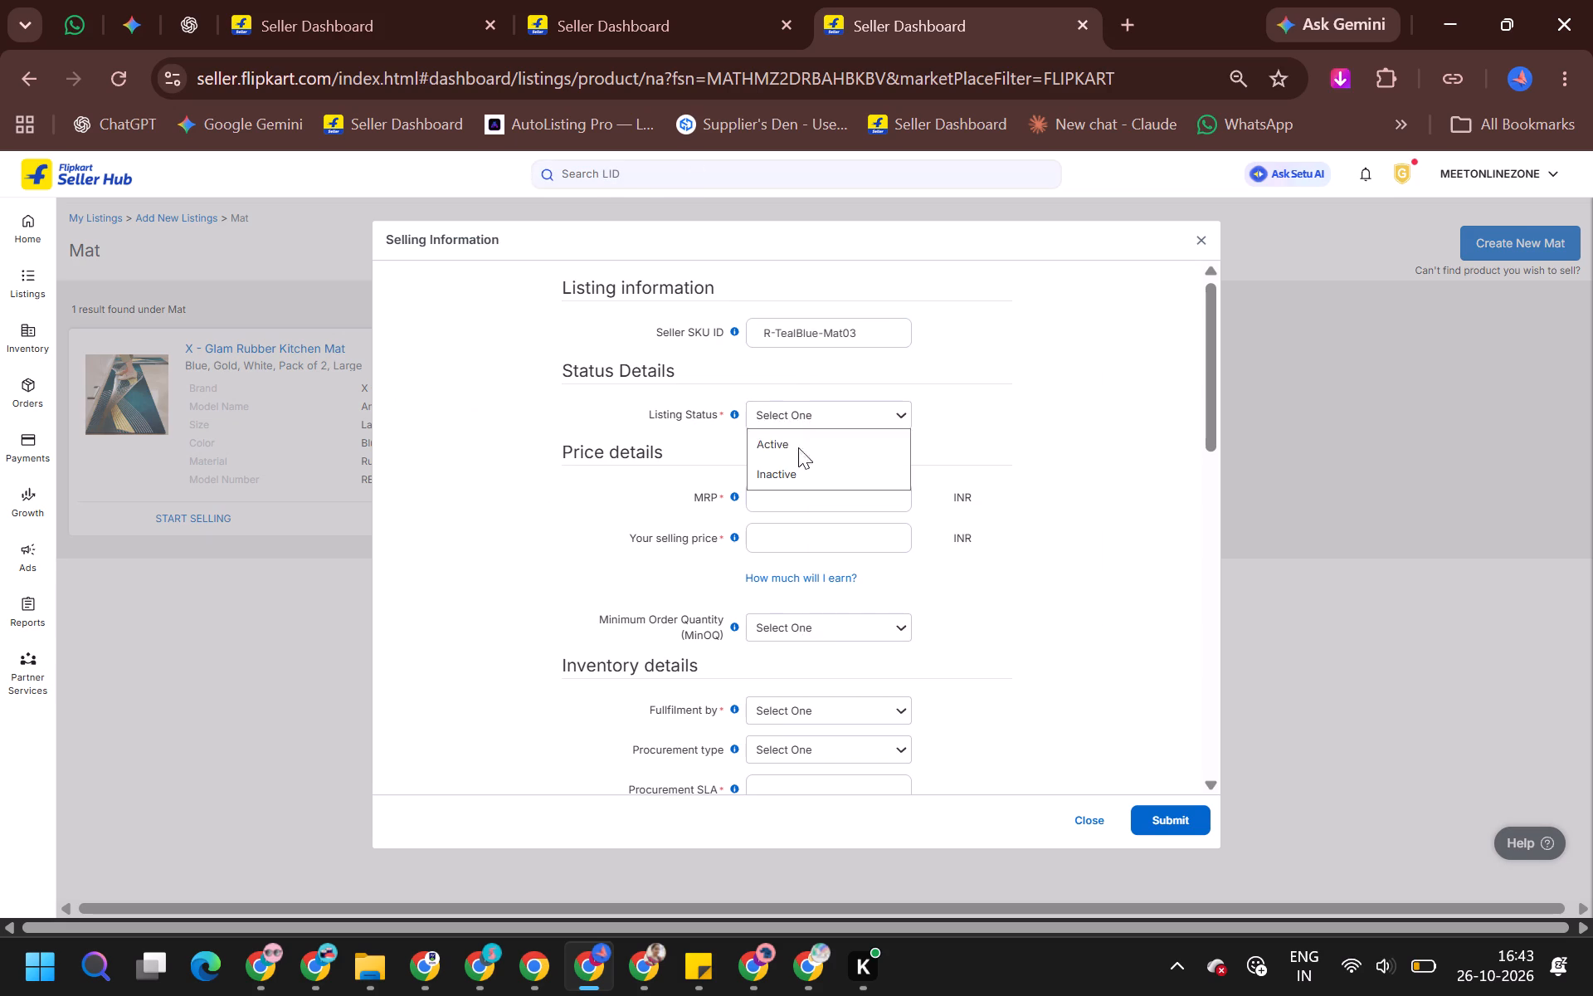
{"action": "left_click", "coordinate": [793, 443]}
{"action": "key", "text": "Tab"}
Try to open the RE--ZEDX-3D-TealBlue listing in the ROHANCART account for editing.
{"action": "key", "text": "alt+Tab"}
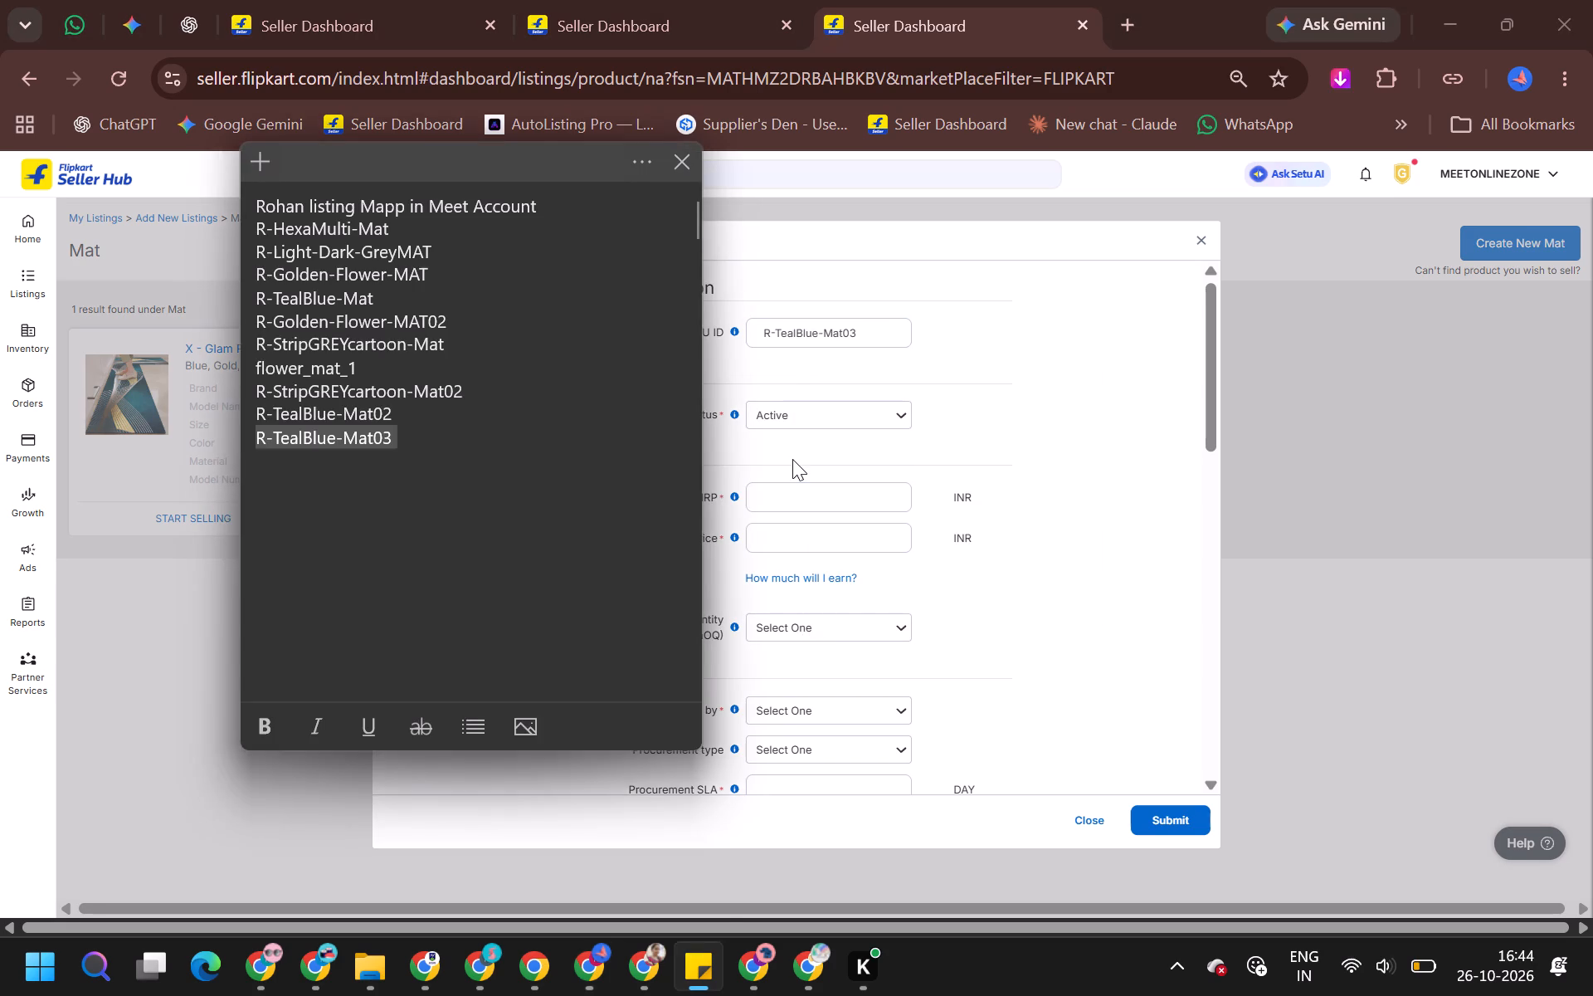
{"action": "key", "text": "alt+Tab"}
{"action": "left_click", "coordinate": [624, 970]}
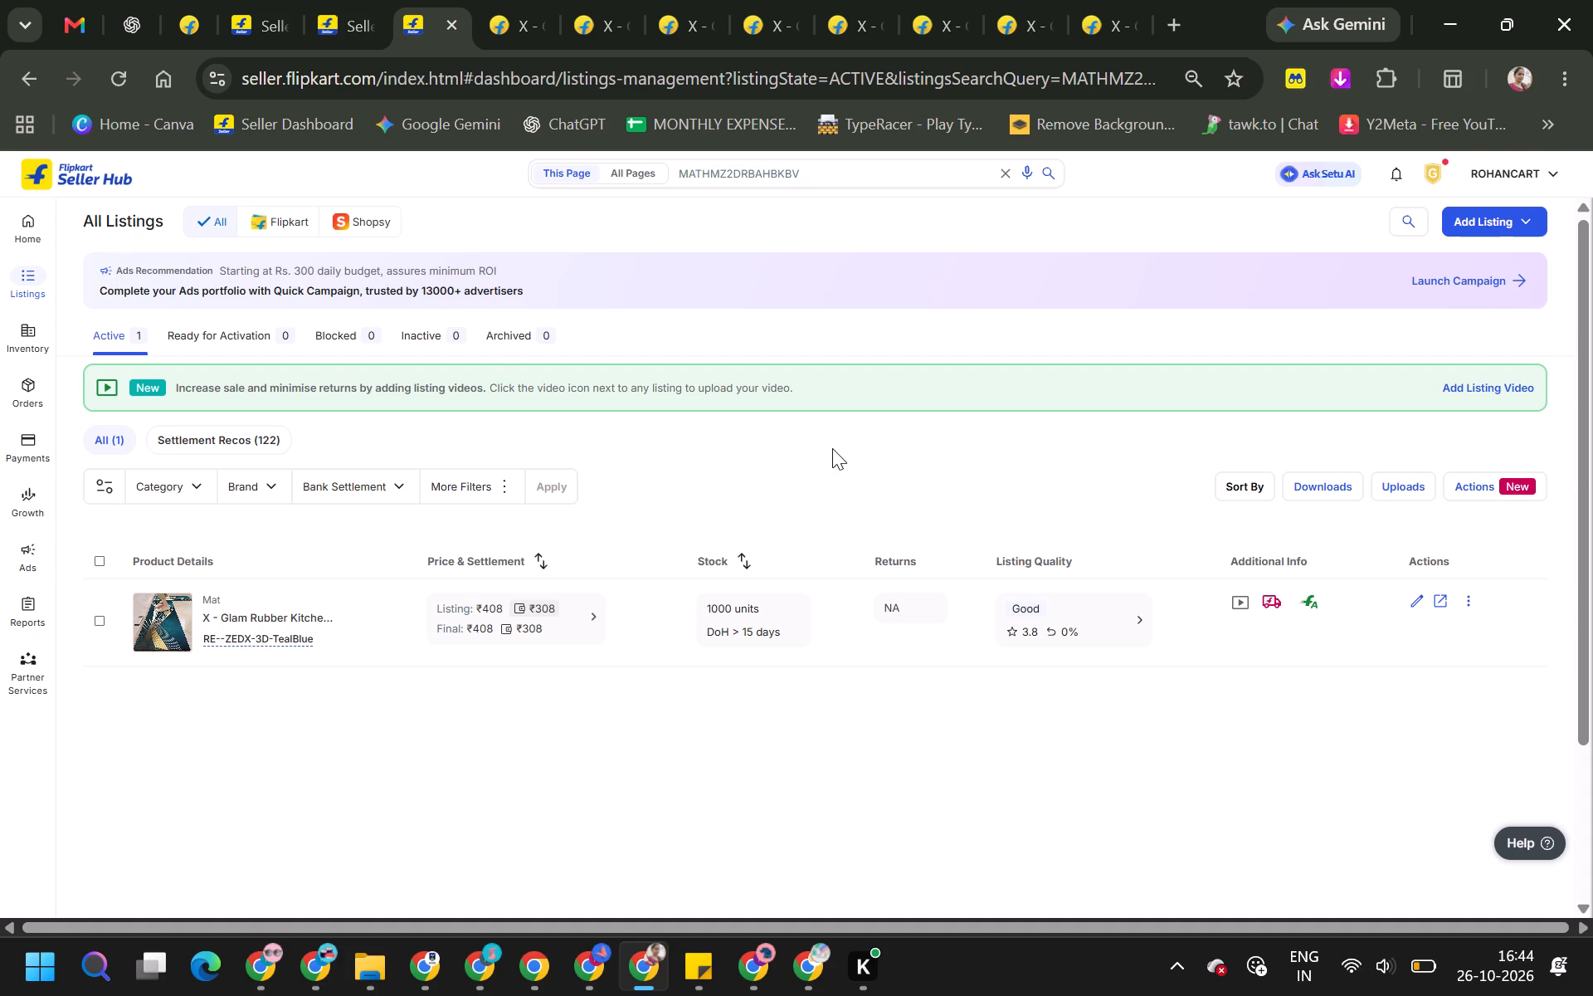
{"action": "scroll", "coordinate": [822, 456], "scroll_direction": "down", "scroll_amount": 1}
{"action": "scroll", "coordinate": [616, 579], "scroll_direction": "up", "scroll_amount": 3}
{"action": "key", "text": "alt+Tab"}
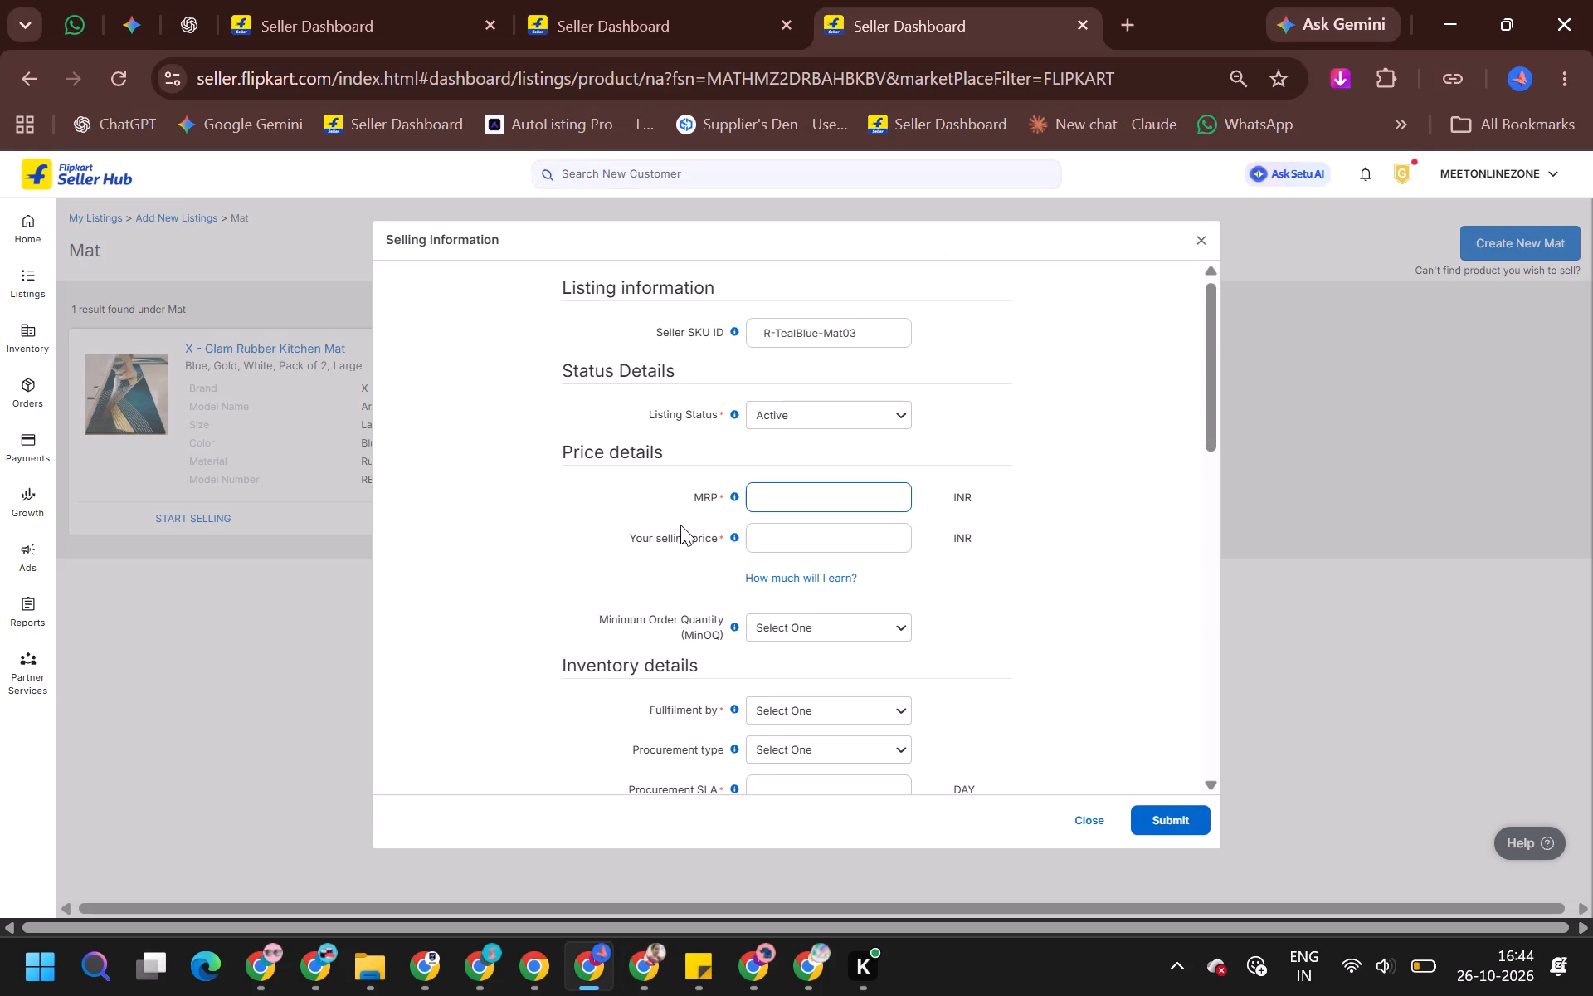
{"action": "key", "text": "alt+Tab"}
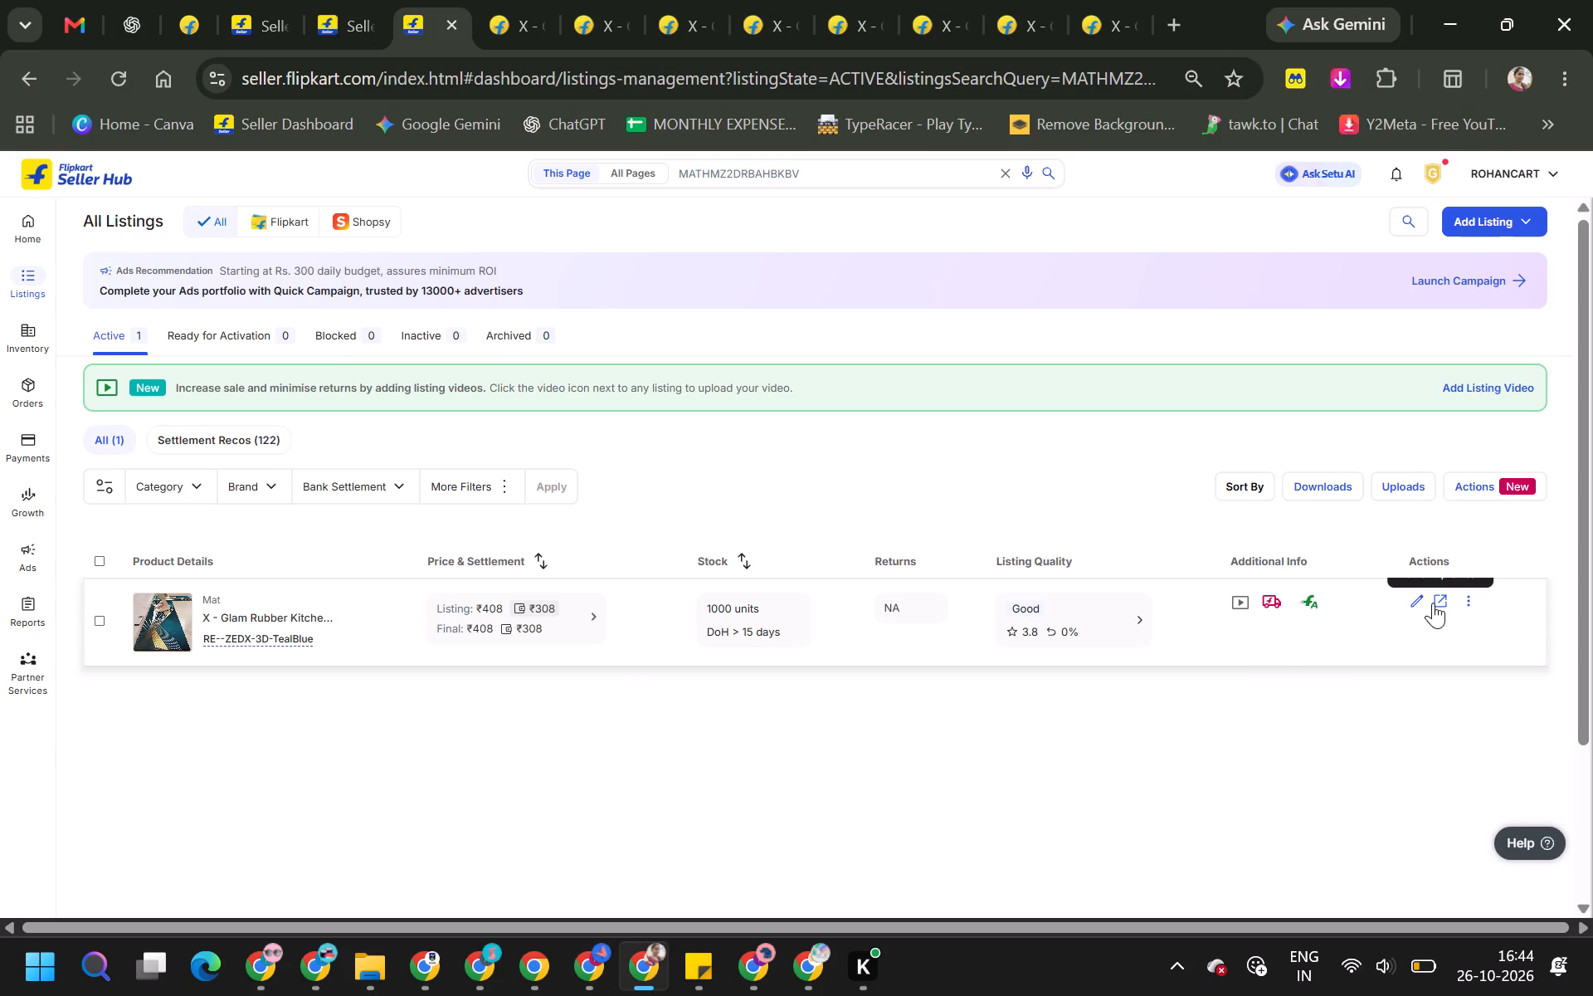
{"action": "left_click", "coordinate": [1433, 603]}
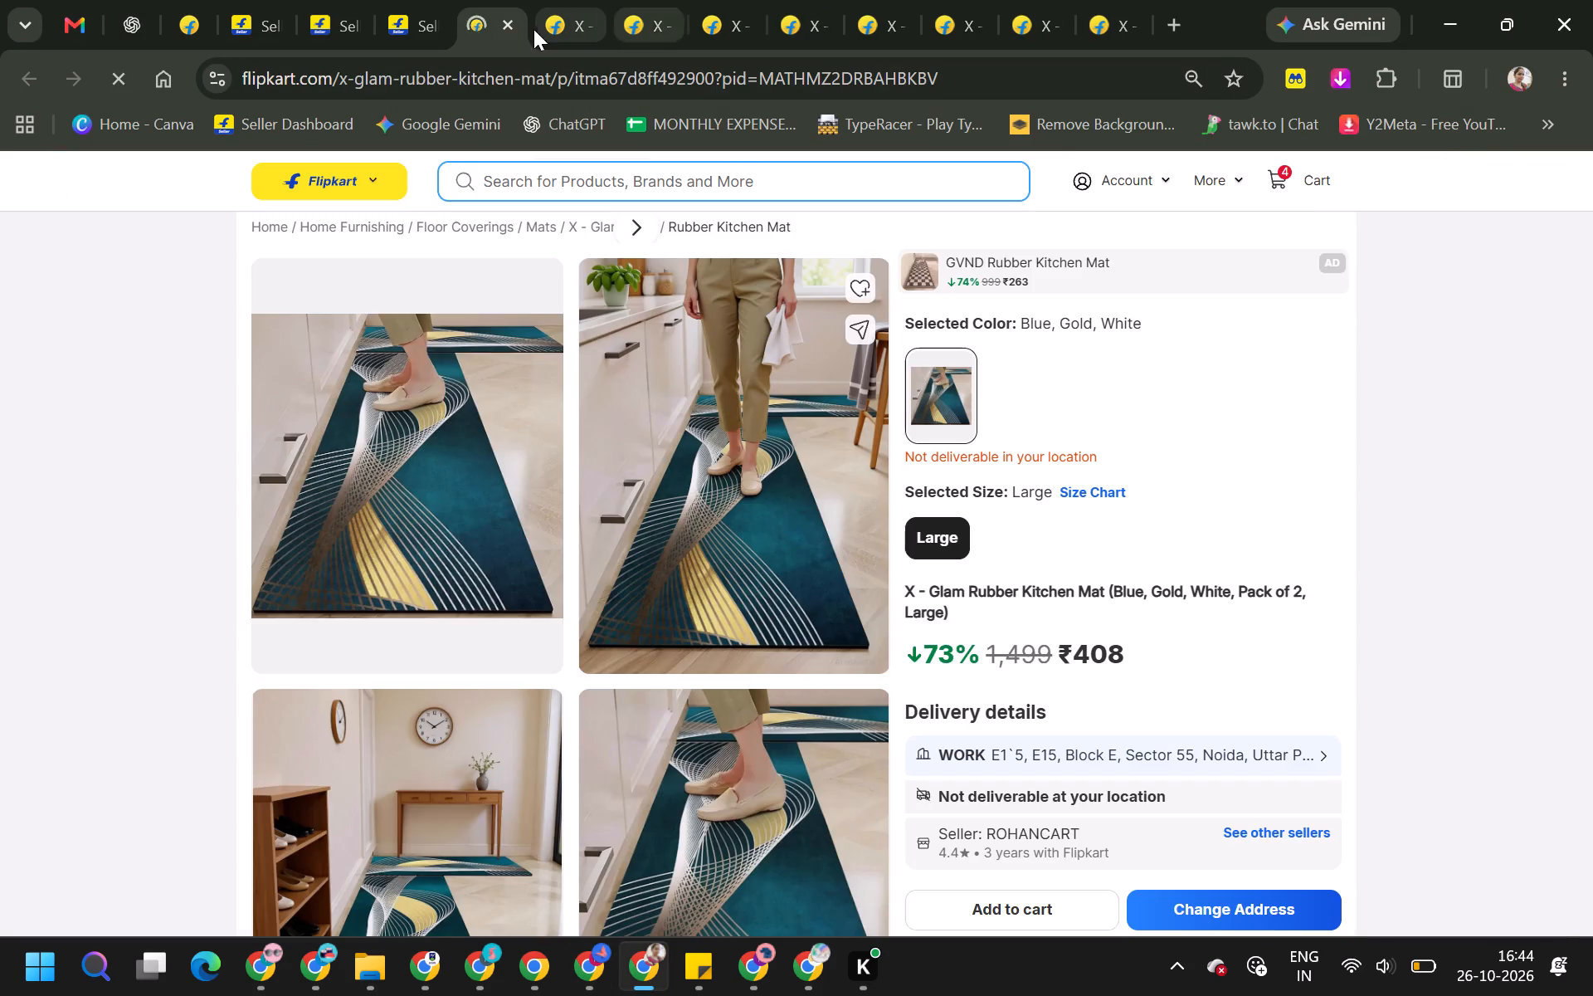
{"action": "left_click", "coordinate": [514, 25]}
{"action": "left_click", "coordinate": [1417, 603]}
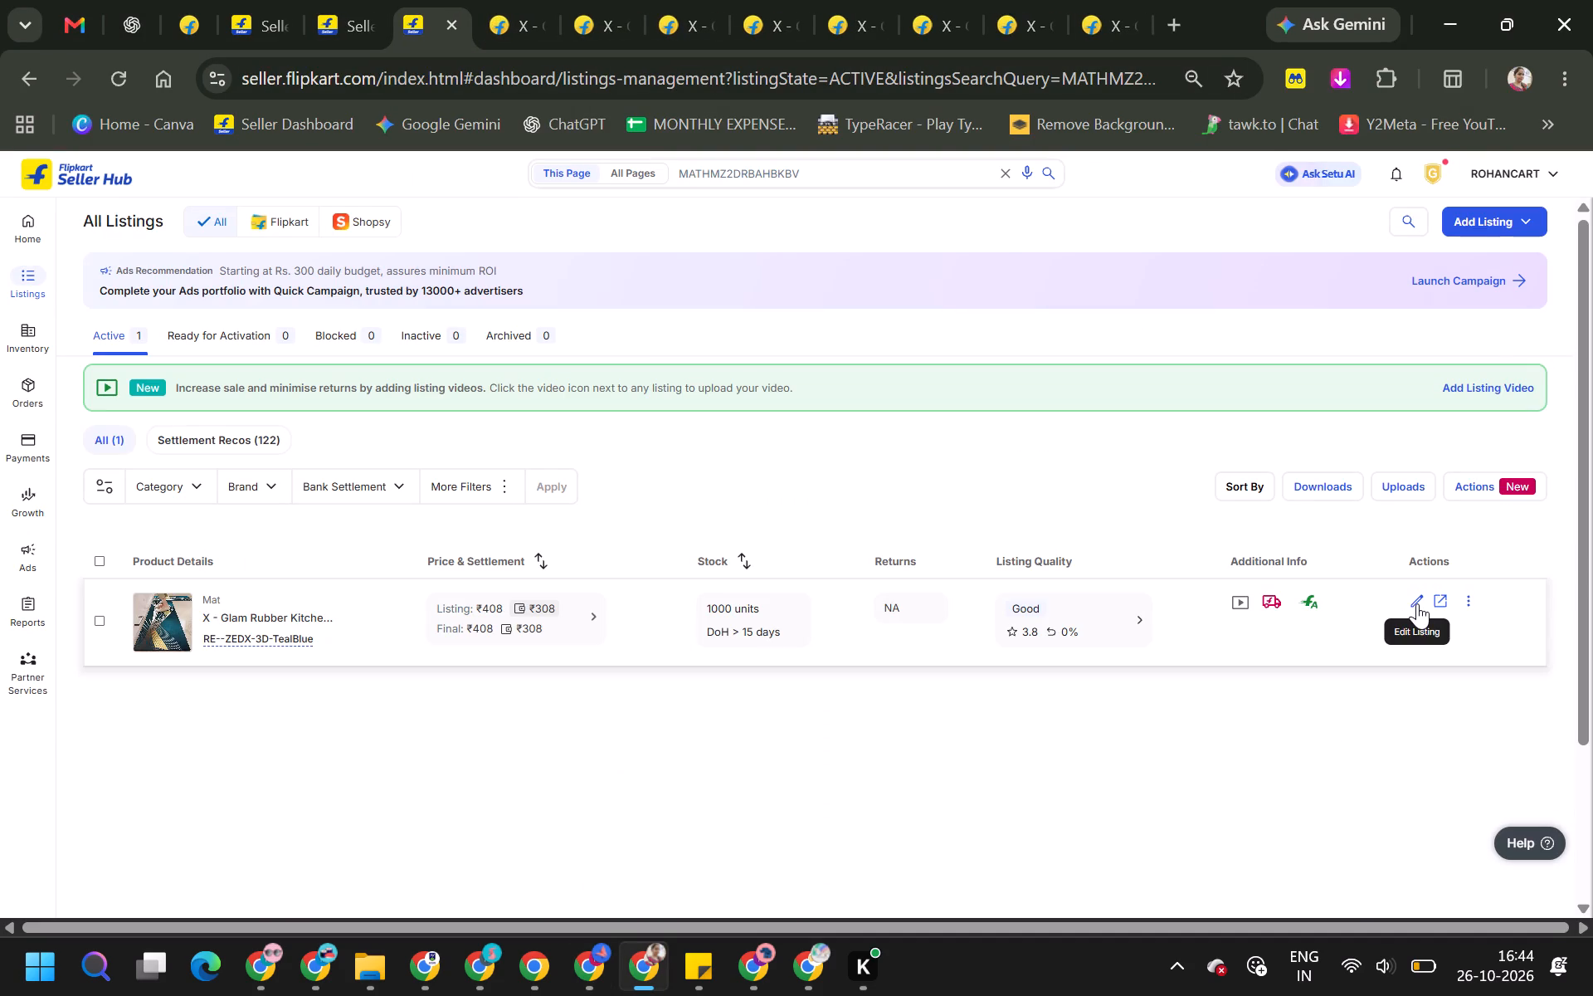
Pin the product page of the blue, gold and white X - Glam mat in the ROHANCART browser window.
{"action": "left_click", "coordinate": [486, 0]}
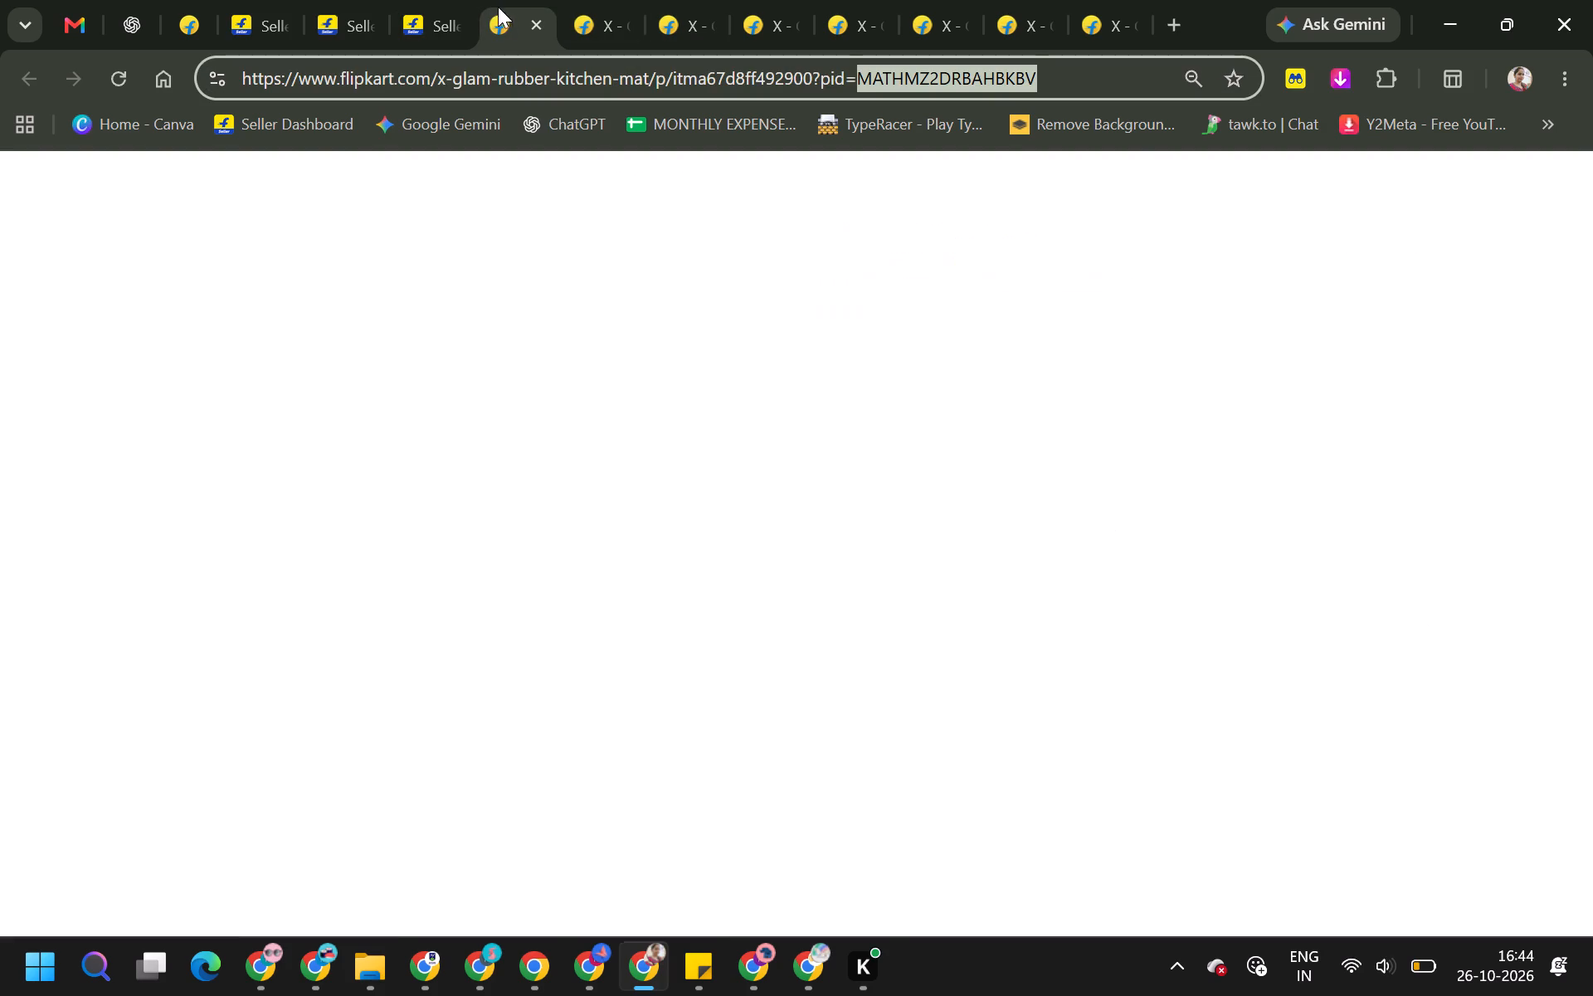
{"action": "right_click", "coordinate": [518, 15]}
{"action": "left_click", "coordinate": [601, 269]}
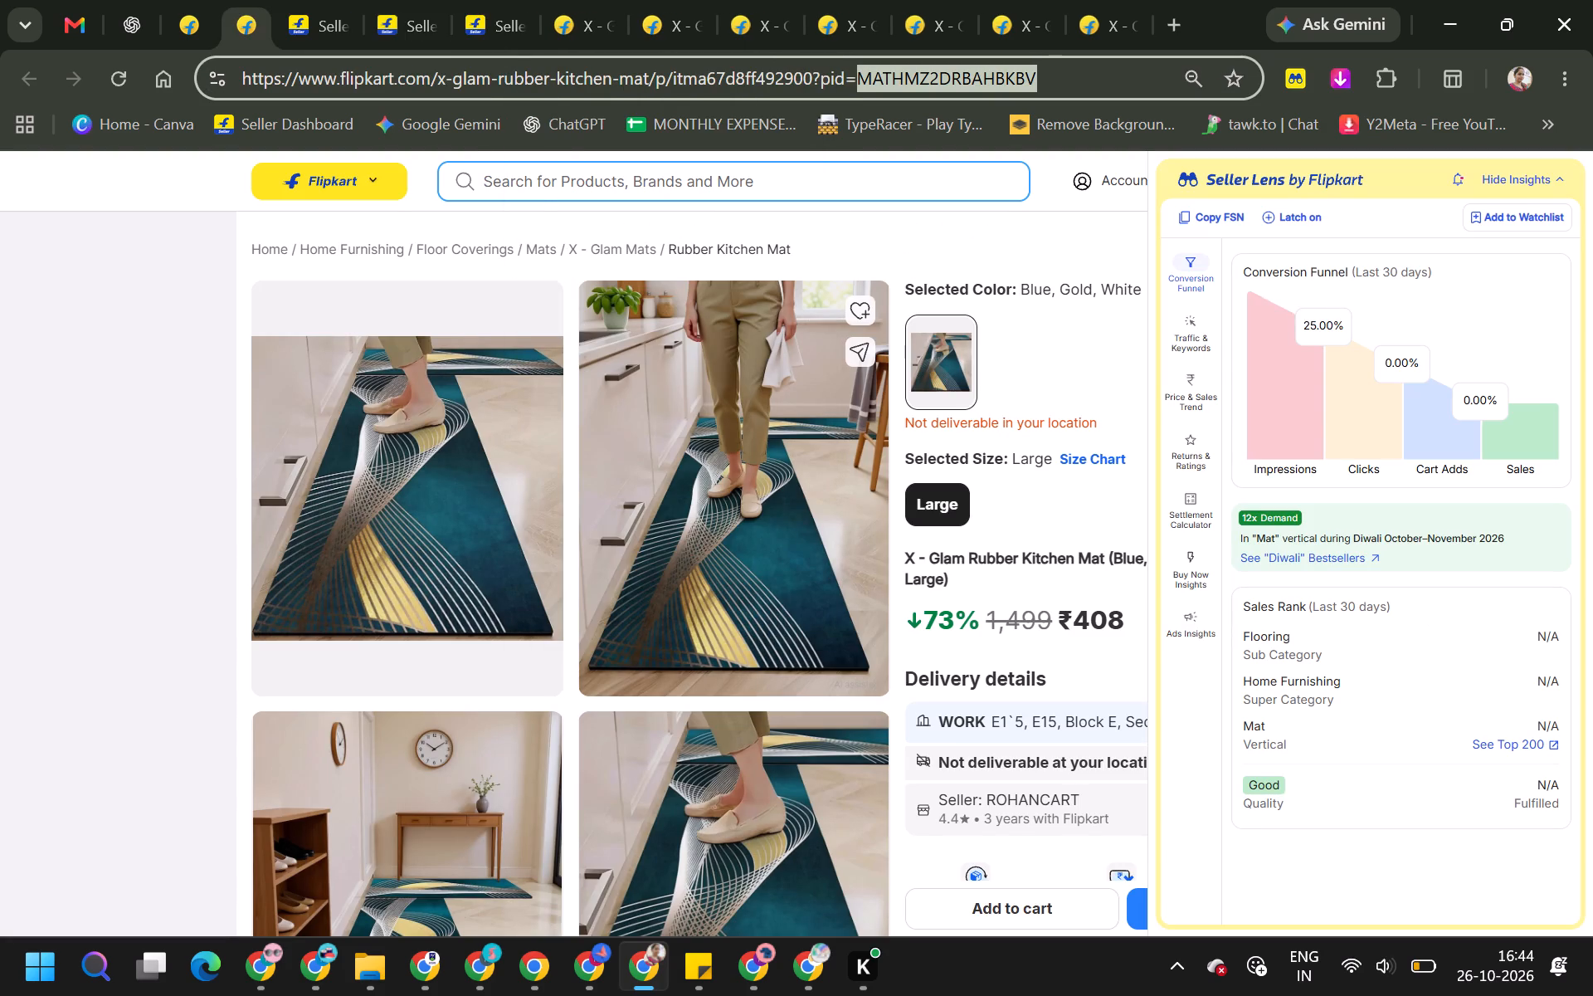
Close the RE--ZEDX-3D-TealBlue edit form and open that ROHANCART listing for editing again.
{"action": "left_click", "coordinate": [482, 31]}
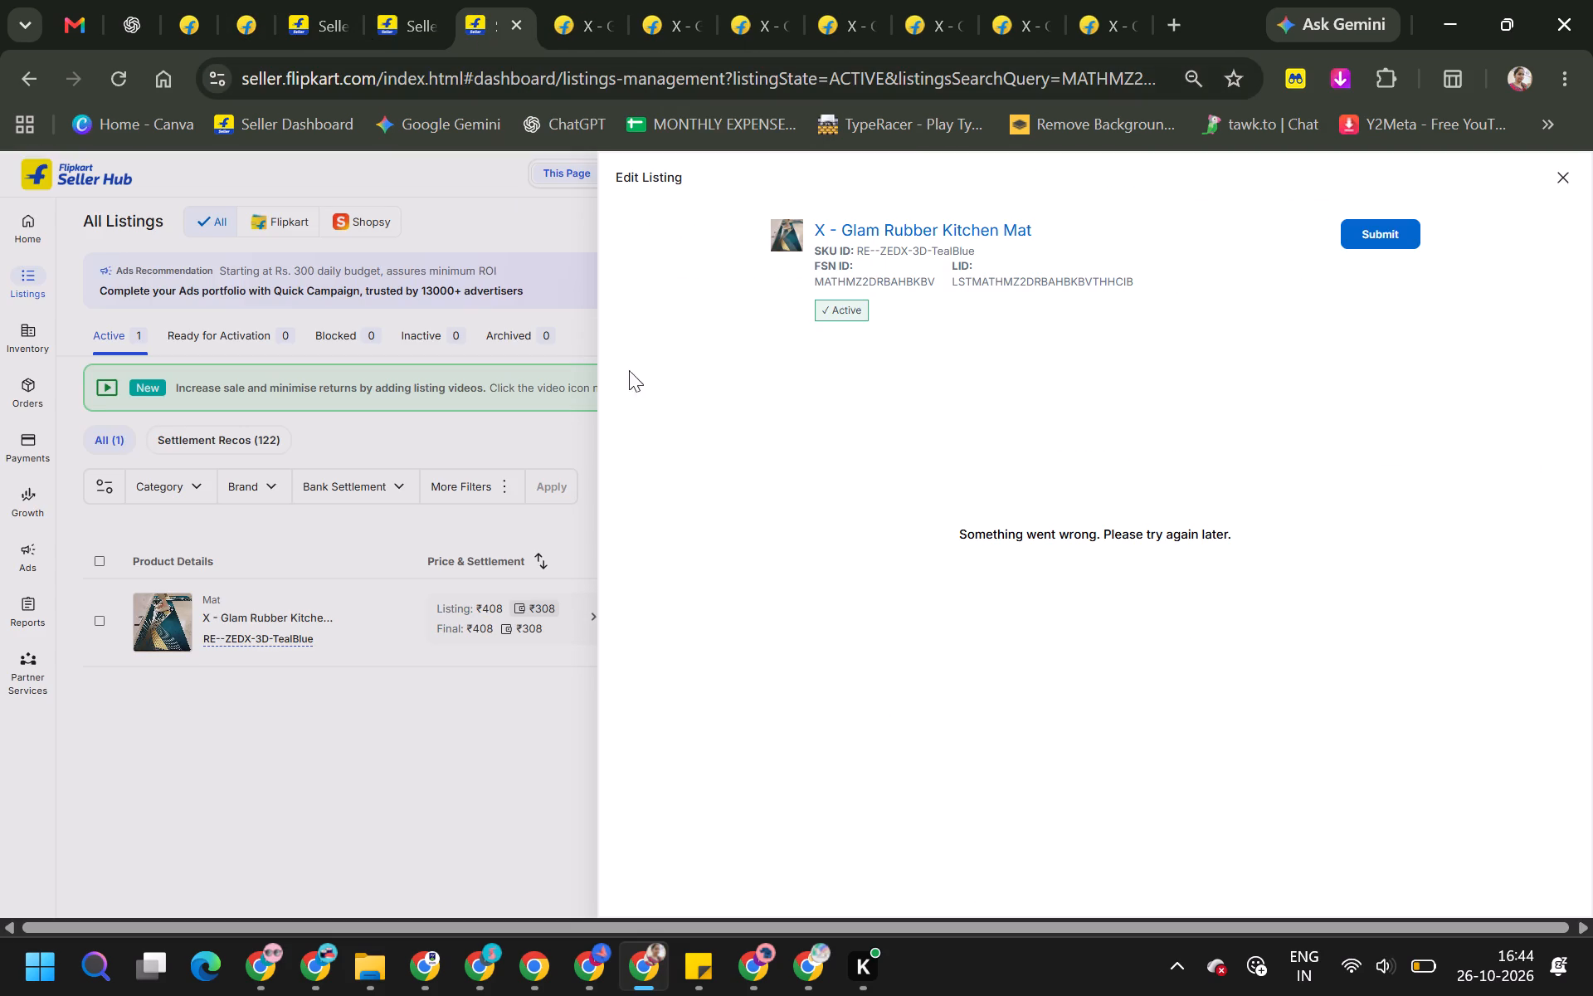
{"action": "left_click", "coordinate": [1560, 173]}
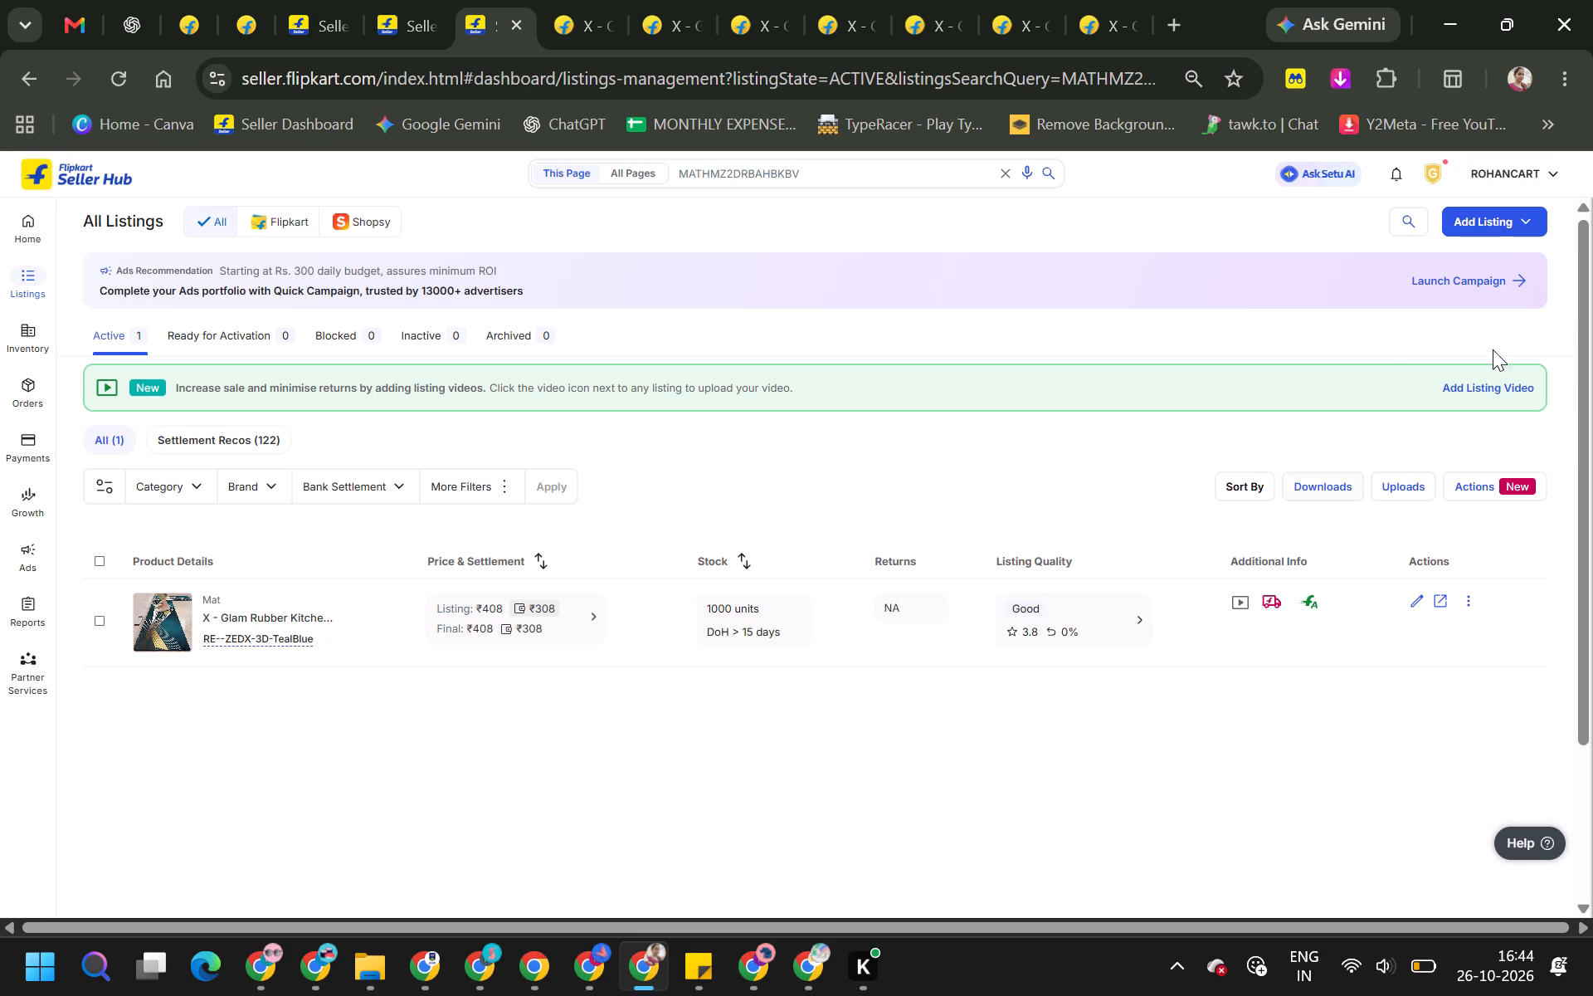
{"action": "left_click", "coordinate": [1411, 599]}
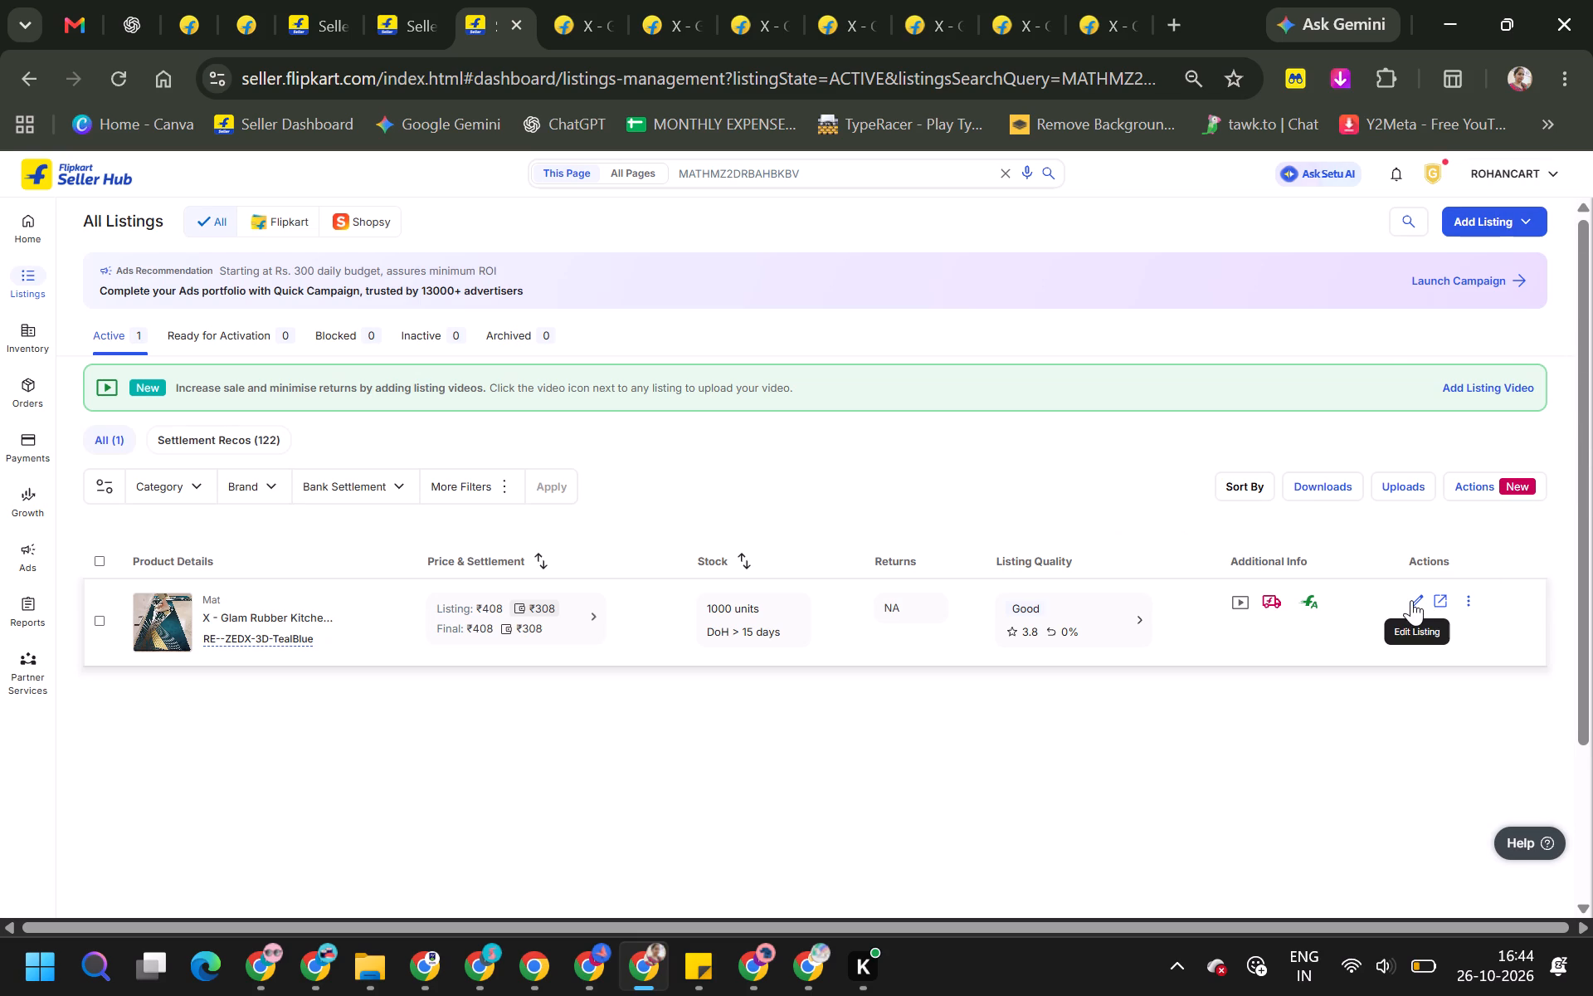
{"action": "left_click", "coordinate": [1411, 600]}
Copy the MRP of 1499 from the RE--ZEDX-3D-TealBlue listing into the MEETONLINEZONE selling form and set the selling price to 499.
{"action": "scroll", "coordinate": [1061, 580], "scroll_direction": "down", "scroll_amount": 2}
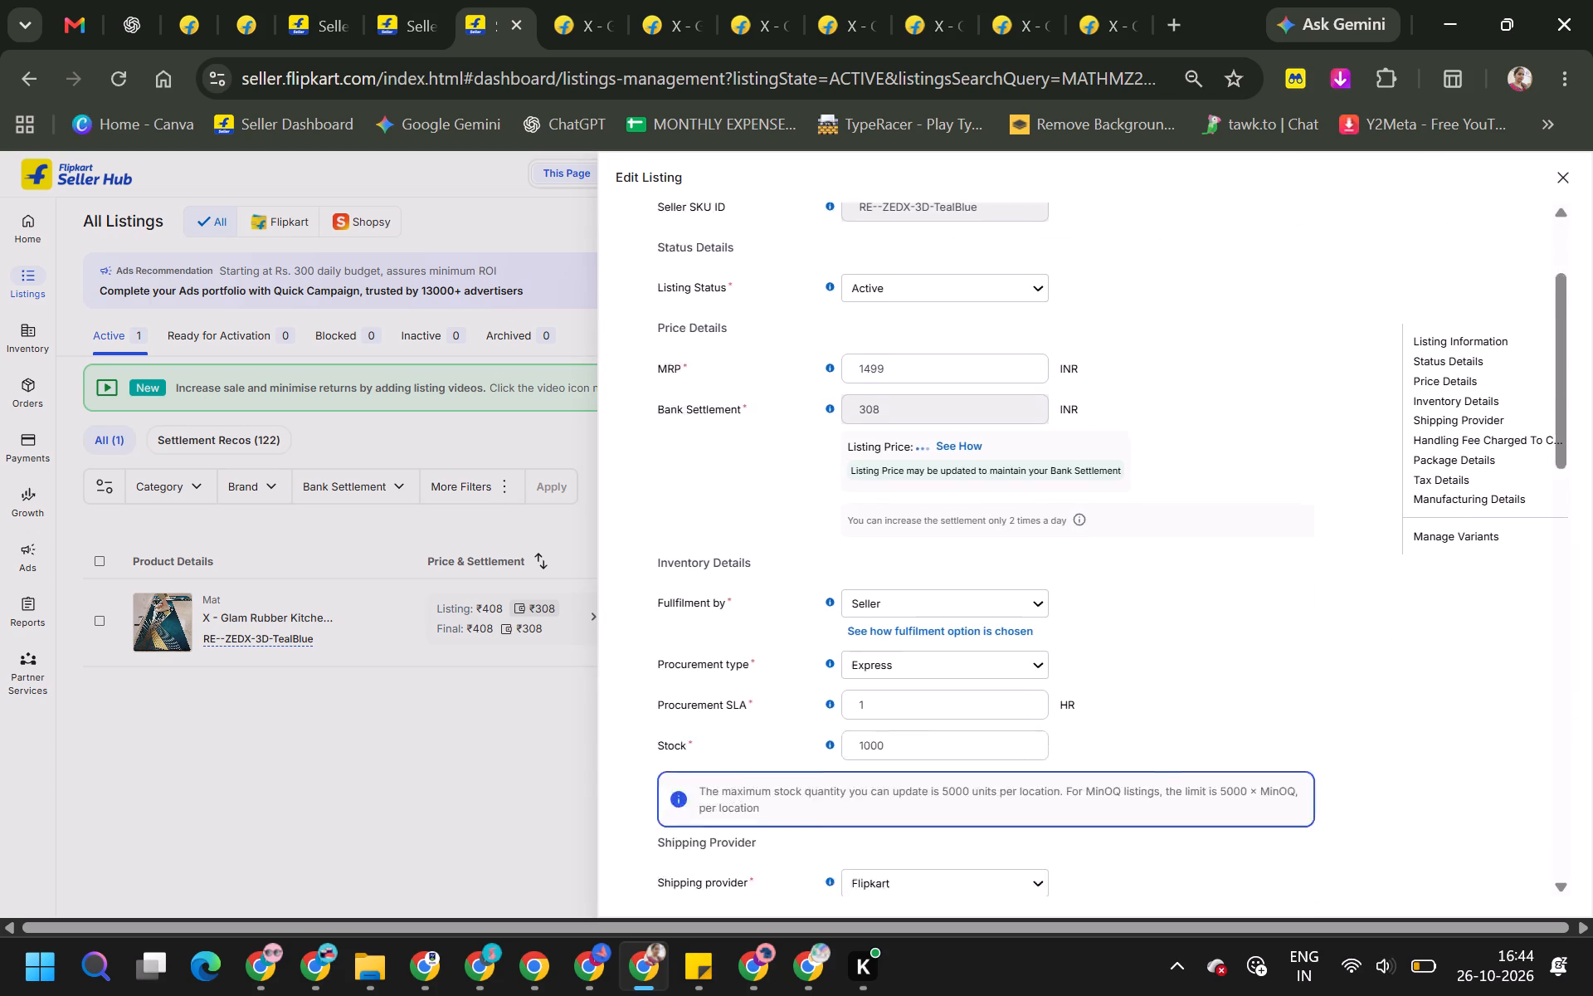
{"action": "scroll", "coordinate": [1036, 603], "scroll_direction": "down", "scroll_amount": 4}
{"action": "key", "text": "alt+Tab"}
{"action": "key", "text": "alt+Tab"}
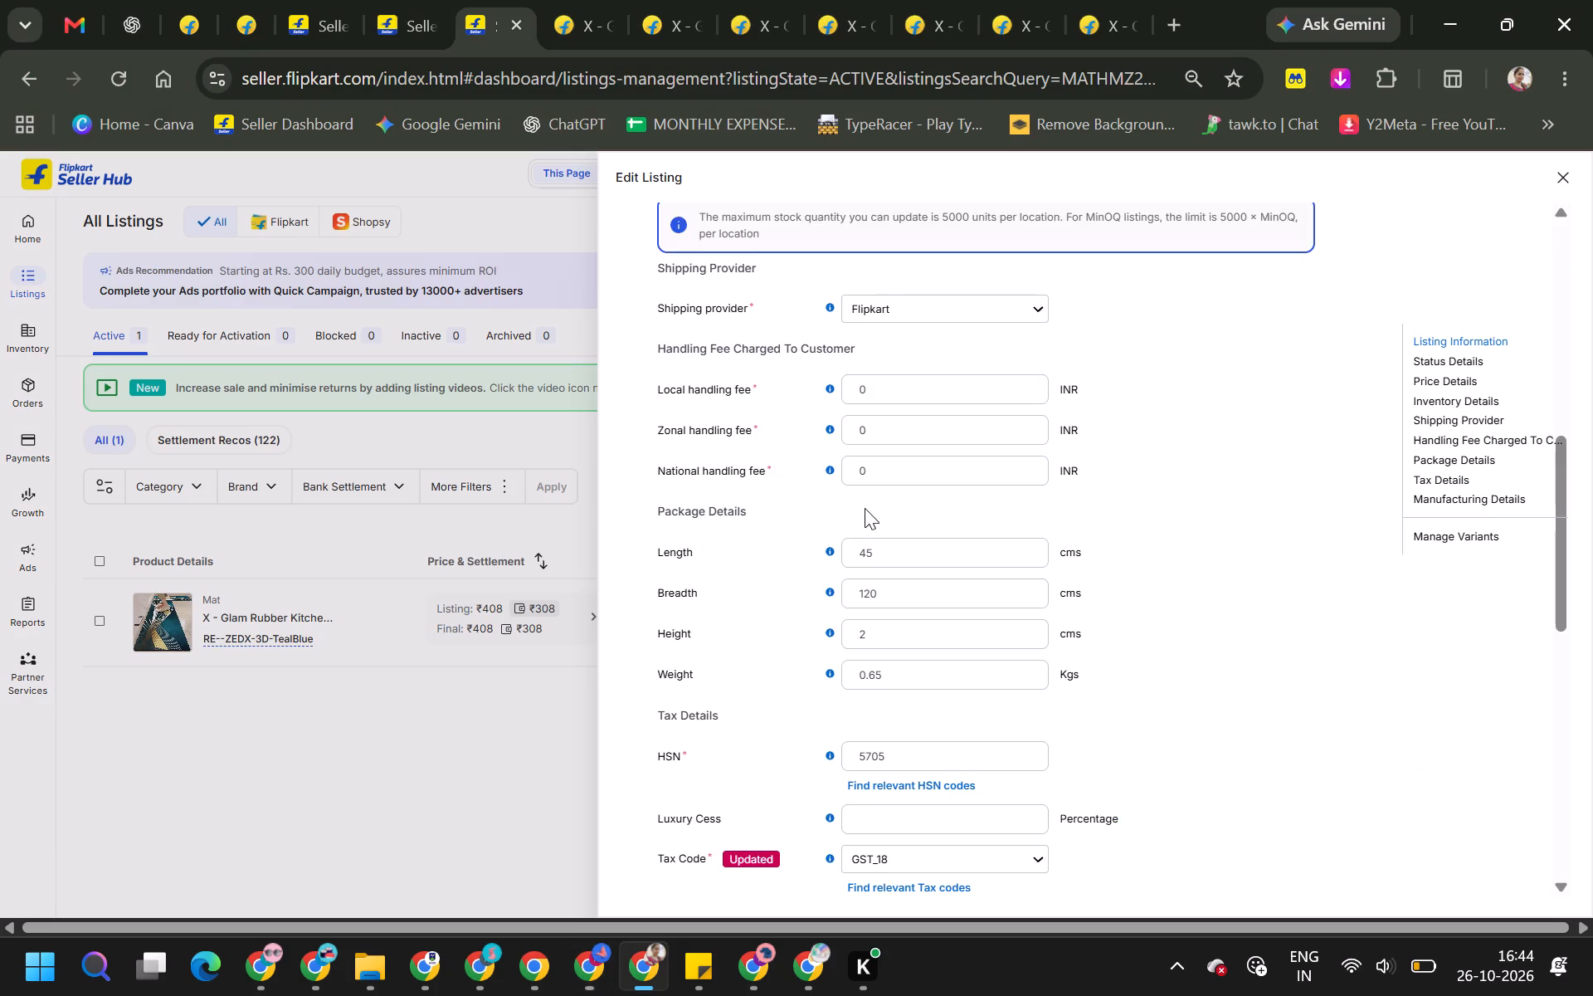
{"action": "scroll", "coordinate": [871, 504], "scroll_direction": "up", "scroll_amount": 5}
{"action": "triple_click", "coordinate": [910, 421]}
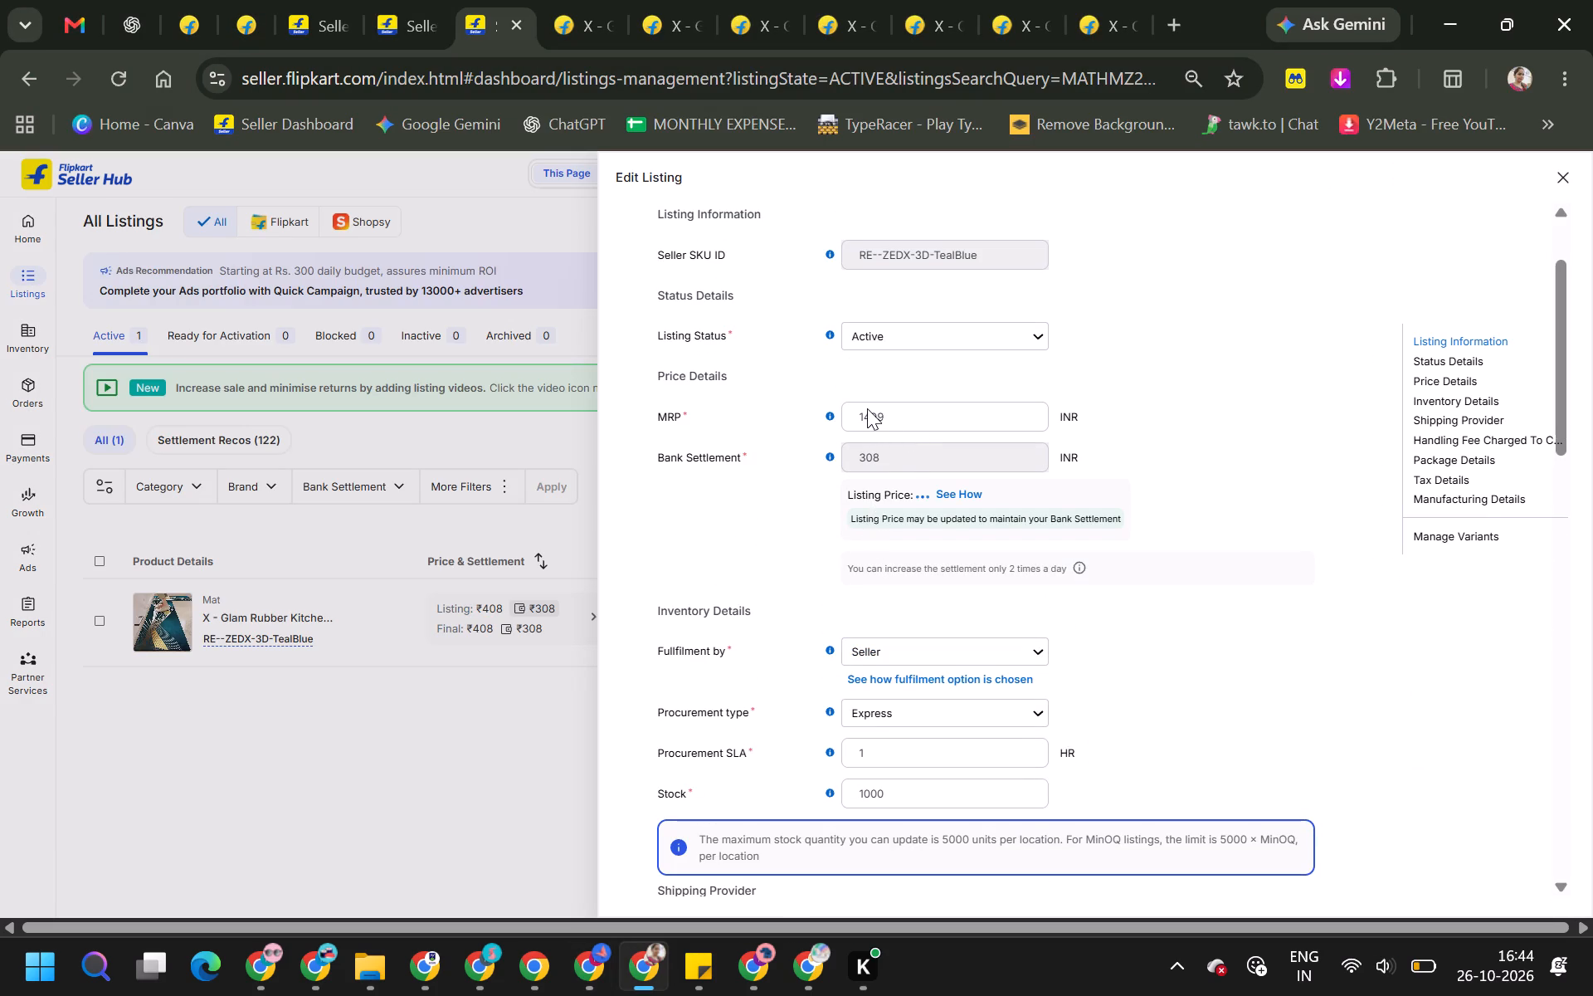
{"action": "double_click", "coordinate": [877, 416]}
{"action": "key", "text": "ctrl+c"}
{"action": "key", "text": "alt+Tab"}
{"action": "key", "text": "ctrl+v"}
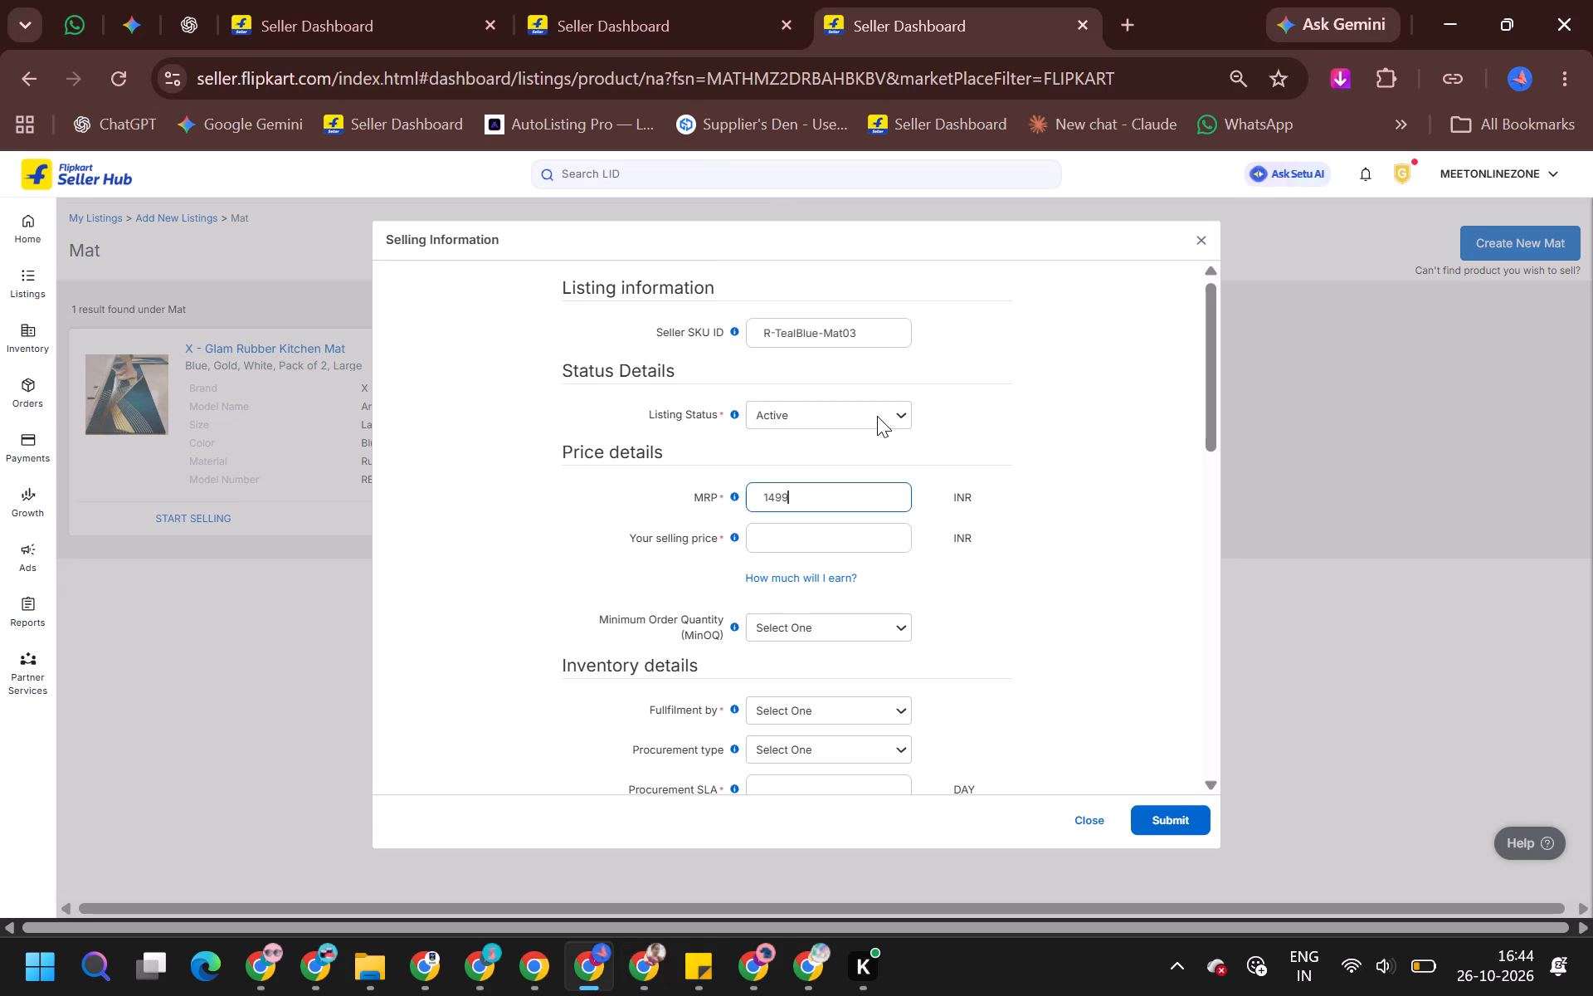
{"action": "key", "text": "Tab"}
{"action": "type", "text": "499"}
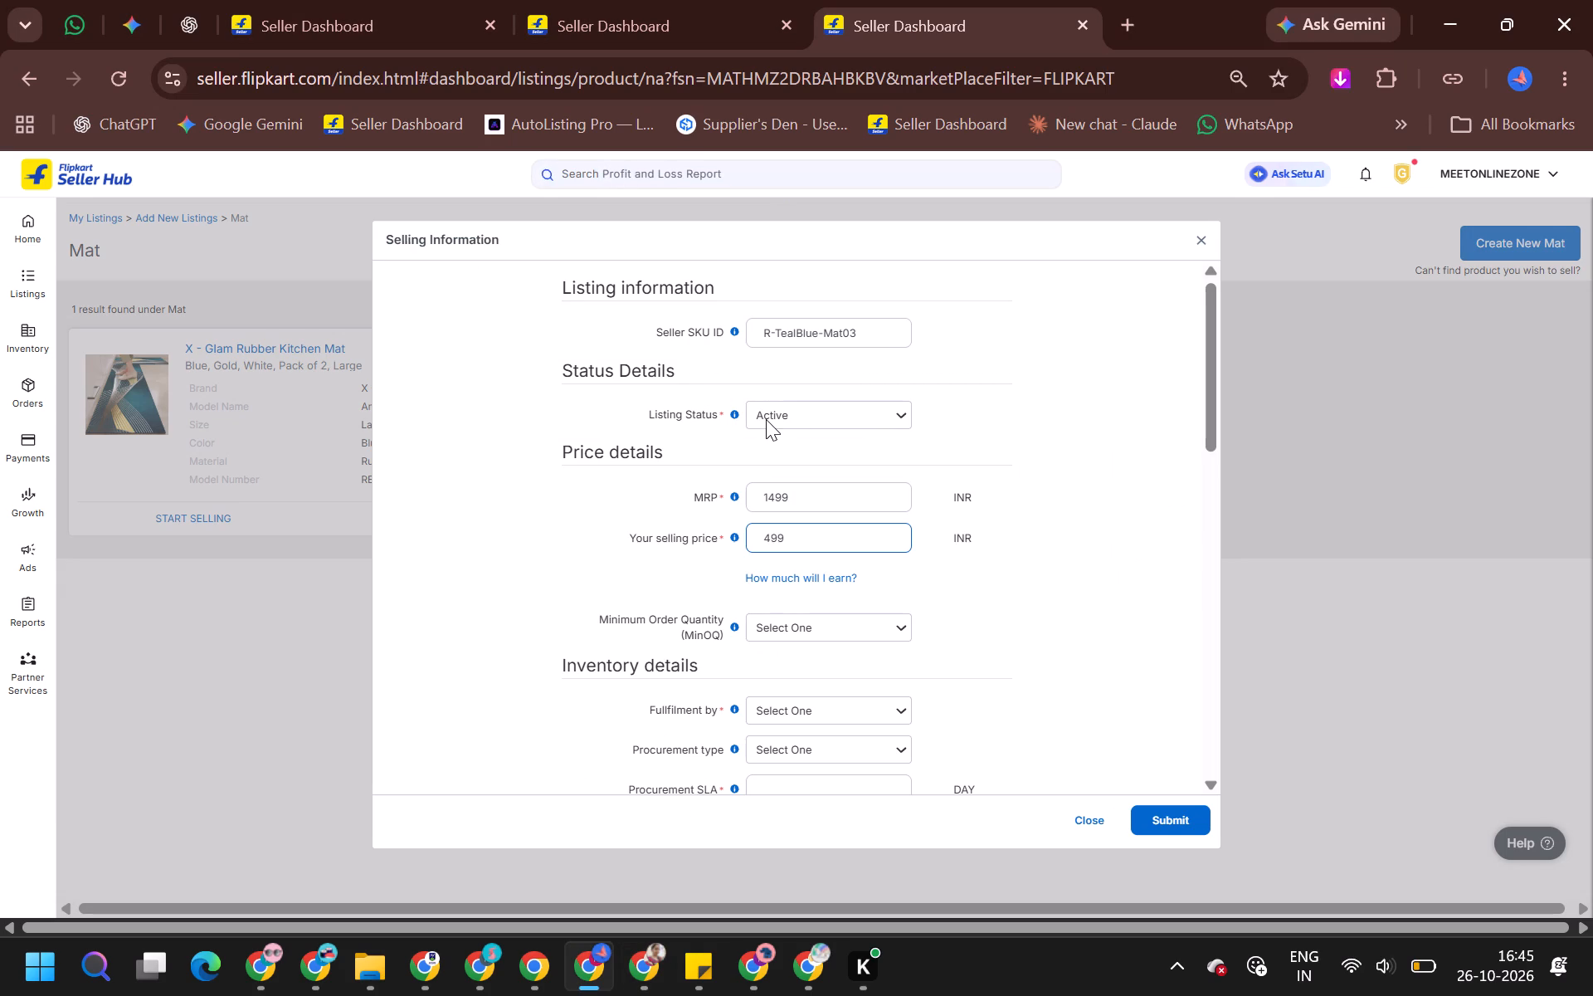
Set fulfilment to Seller, procurement type to Instock, procurement SLA to 1 day, stock to 1 and shipping provider to Flipkart.
{"action": "key", "text": "Tab"}
{"action": "key", "text": "Tab"}
{"action": "key", "text": "Down"}
{"action": "key", "text": "Tab"}
{"action": "key", "text": "Down"}
{"action": "key", "text": "Tab"}
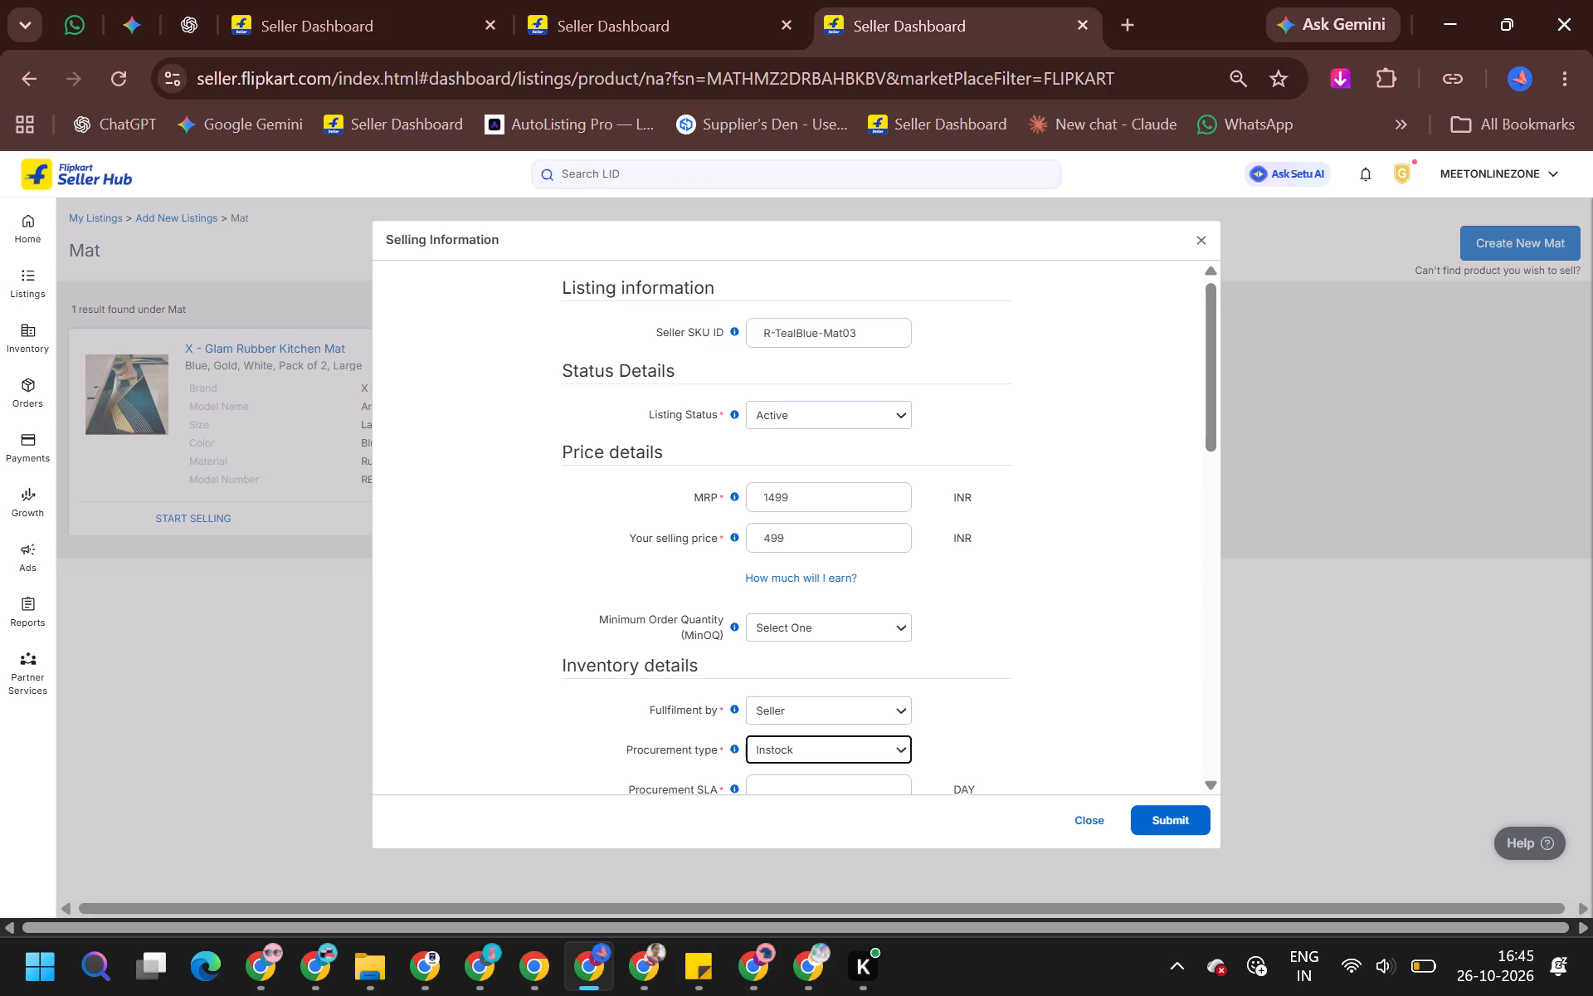
{"action": "key", "text": "1"}
{"action": "key", "text": "Tab"}
{"action": "key", "text": "1"}
{"action": "key", "text": "Tab"}
{"action": "key", "text": "Down"}
{"action": "key", "text": "Tab"}
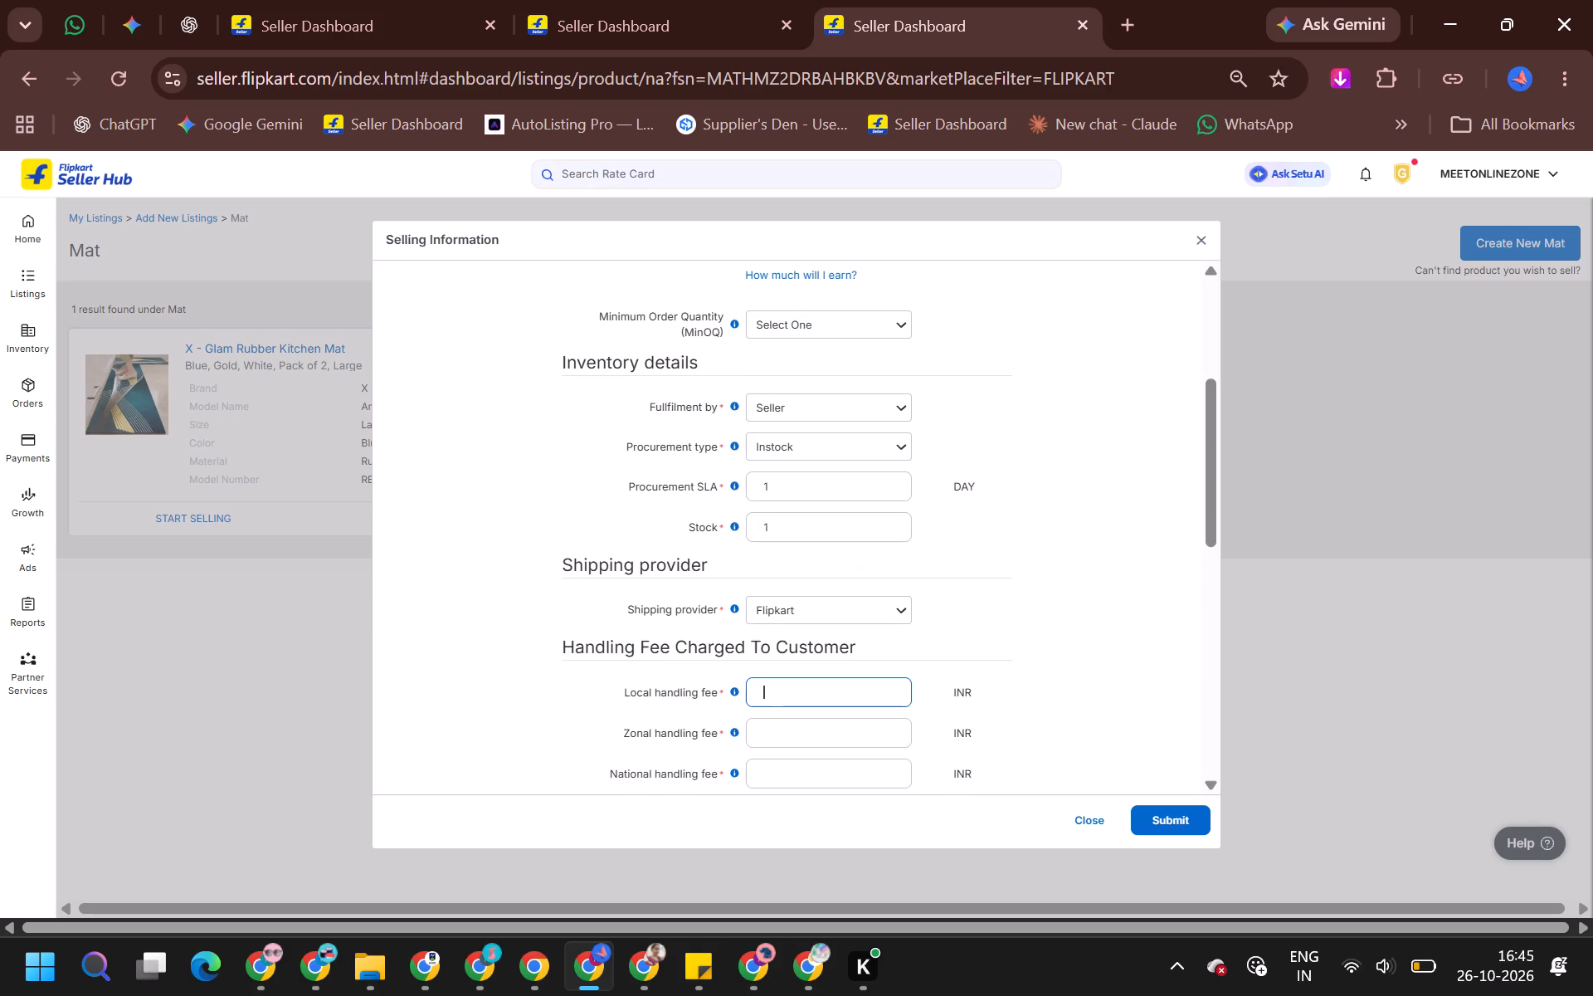
Set the local, zonal and national handling fees to 0 INR.
{"action": "key", "text": "0"}
{"action": "key", "text": "Tab"}
{"action": "key", "text": "0"}
{"action": "key", "text": "Tab"}
{"action": "key", "text": "0"}
{"action": "key", "text": "Tab"}
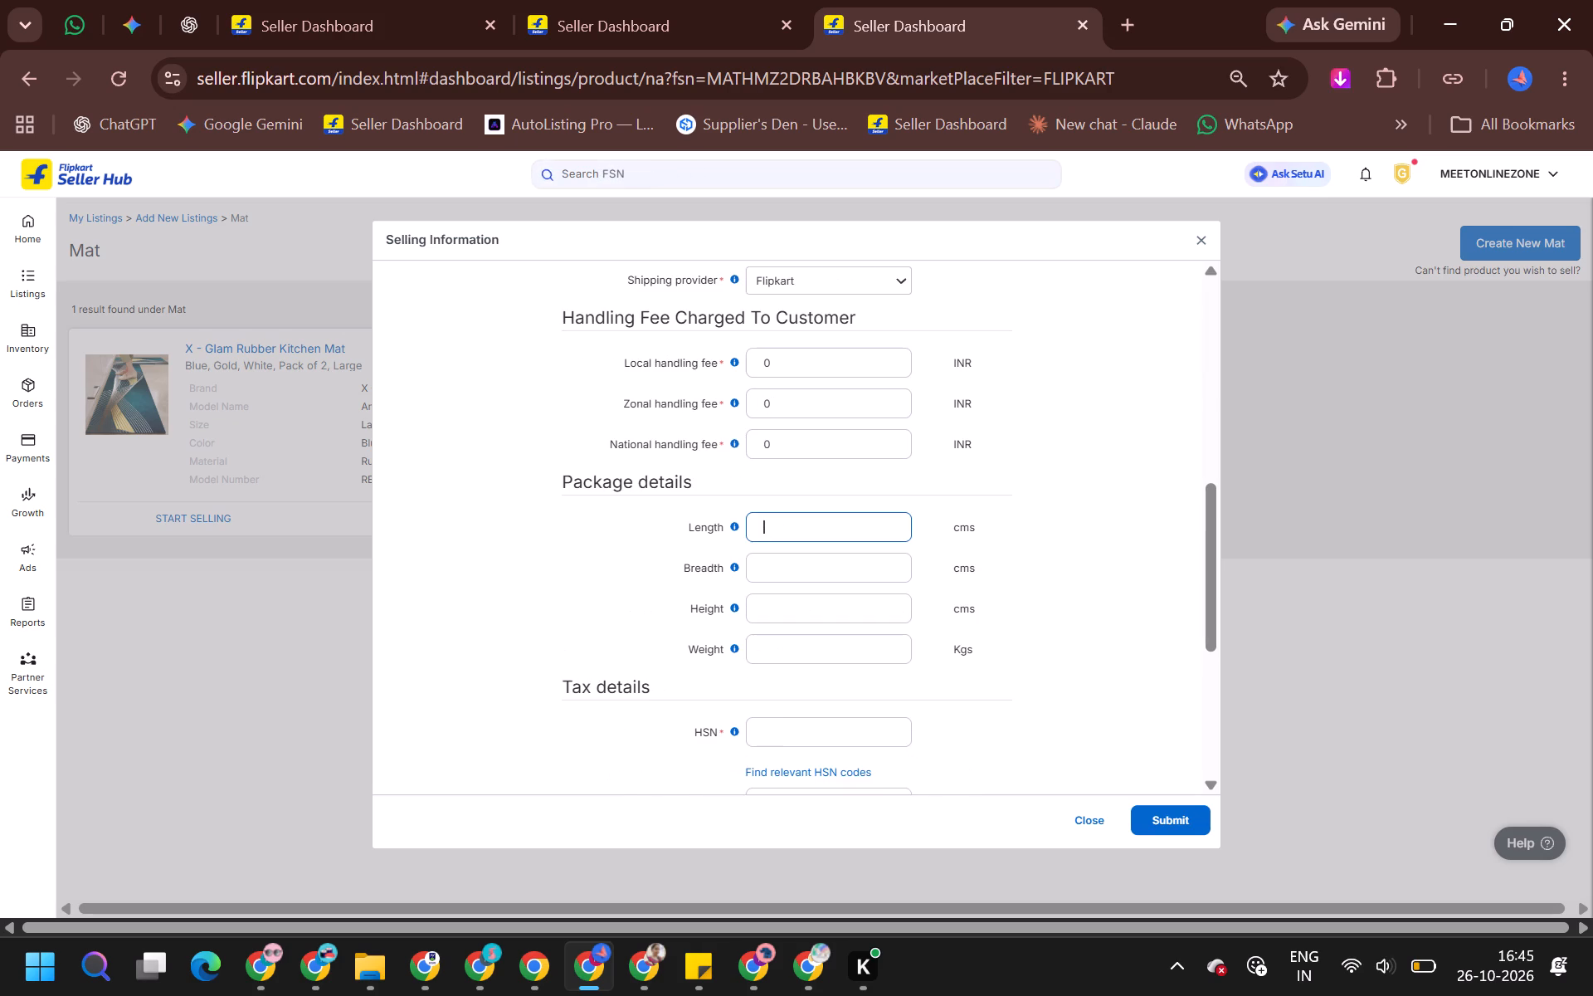
Fill in the package length of 45 cm and breadth of 120 cm, matching the ROHANCART listing.
{"action": "key", "text": "alt+Tab"}
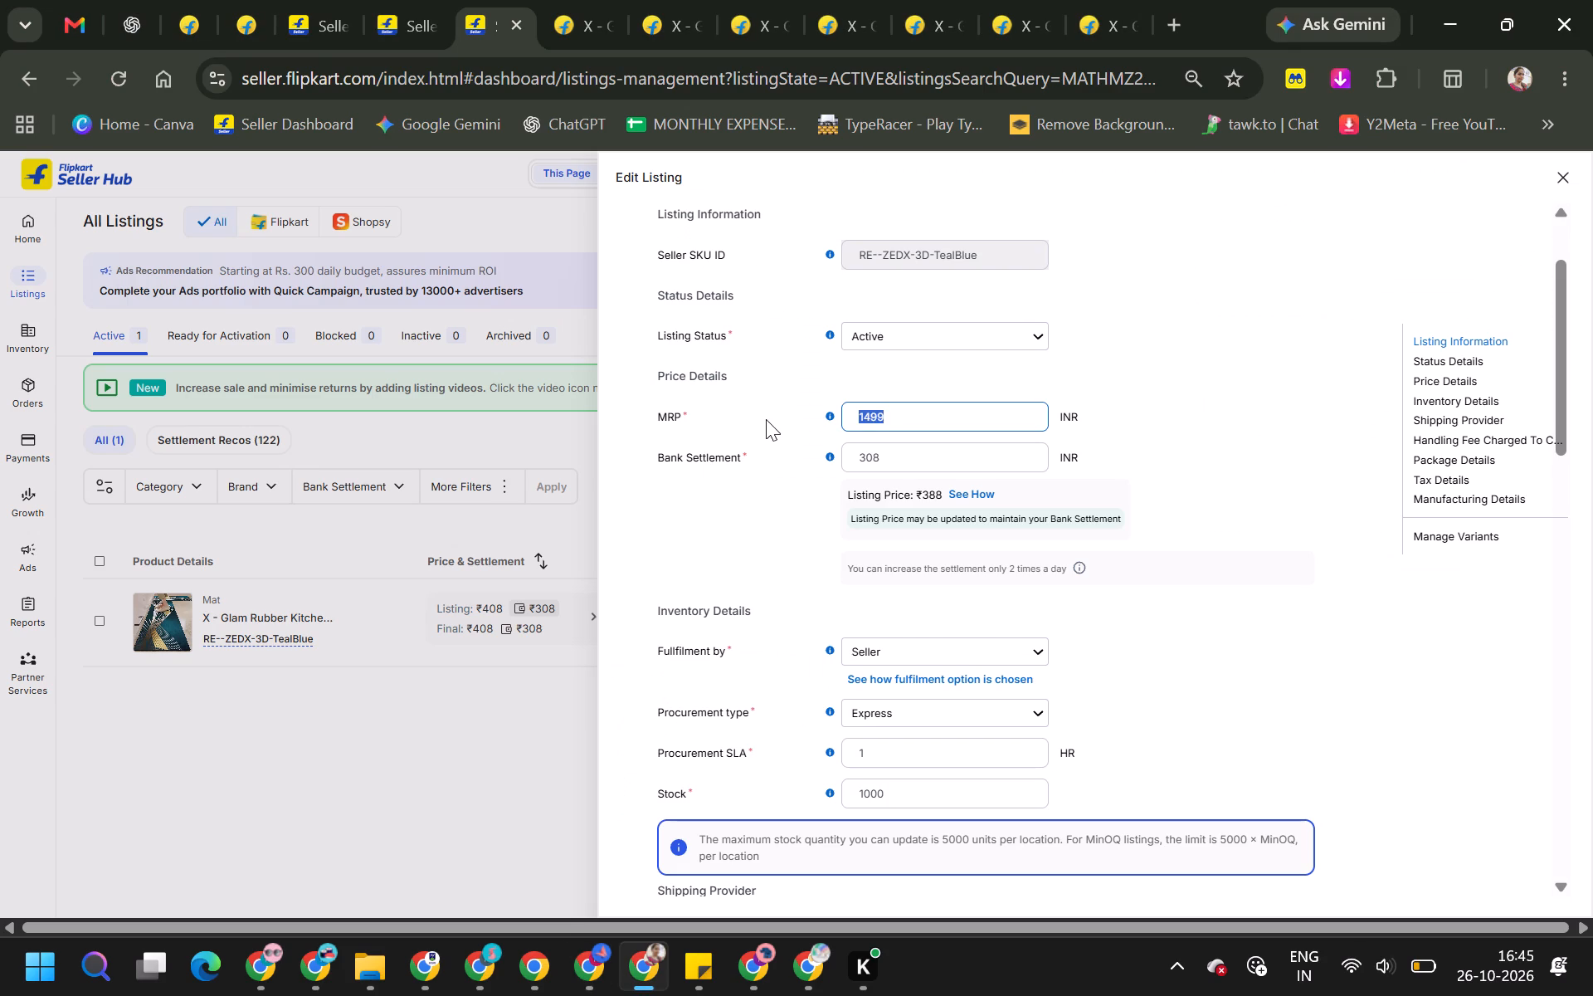
{"action": "scroll", "coordinate": [767, 420], "scroll_direction": "down", "scroll_amount": 3}
{"action": "scroll", "coordinate": [829, 547], "scroll_direction": "down", "scroll_amount": 2}
{"action": "left_click_drag", "start_coordinate": [887, 535], "coordinate": [832, 535]}
{"action": "triple_click", "coordinate": [886, 554]}
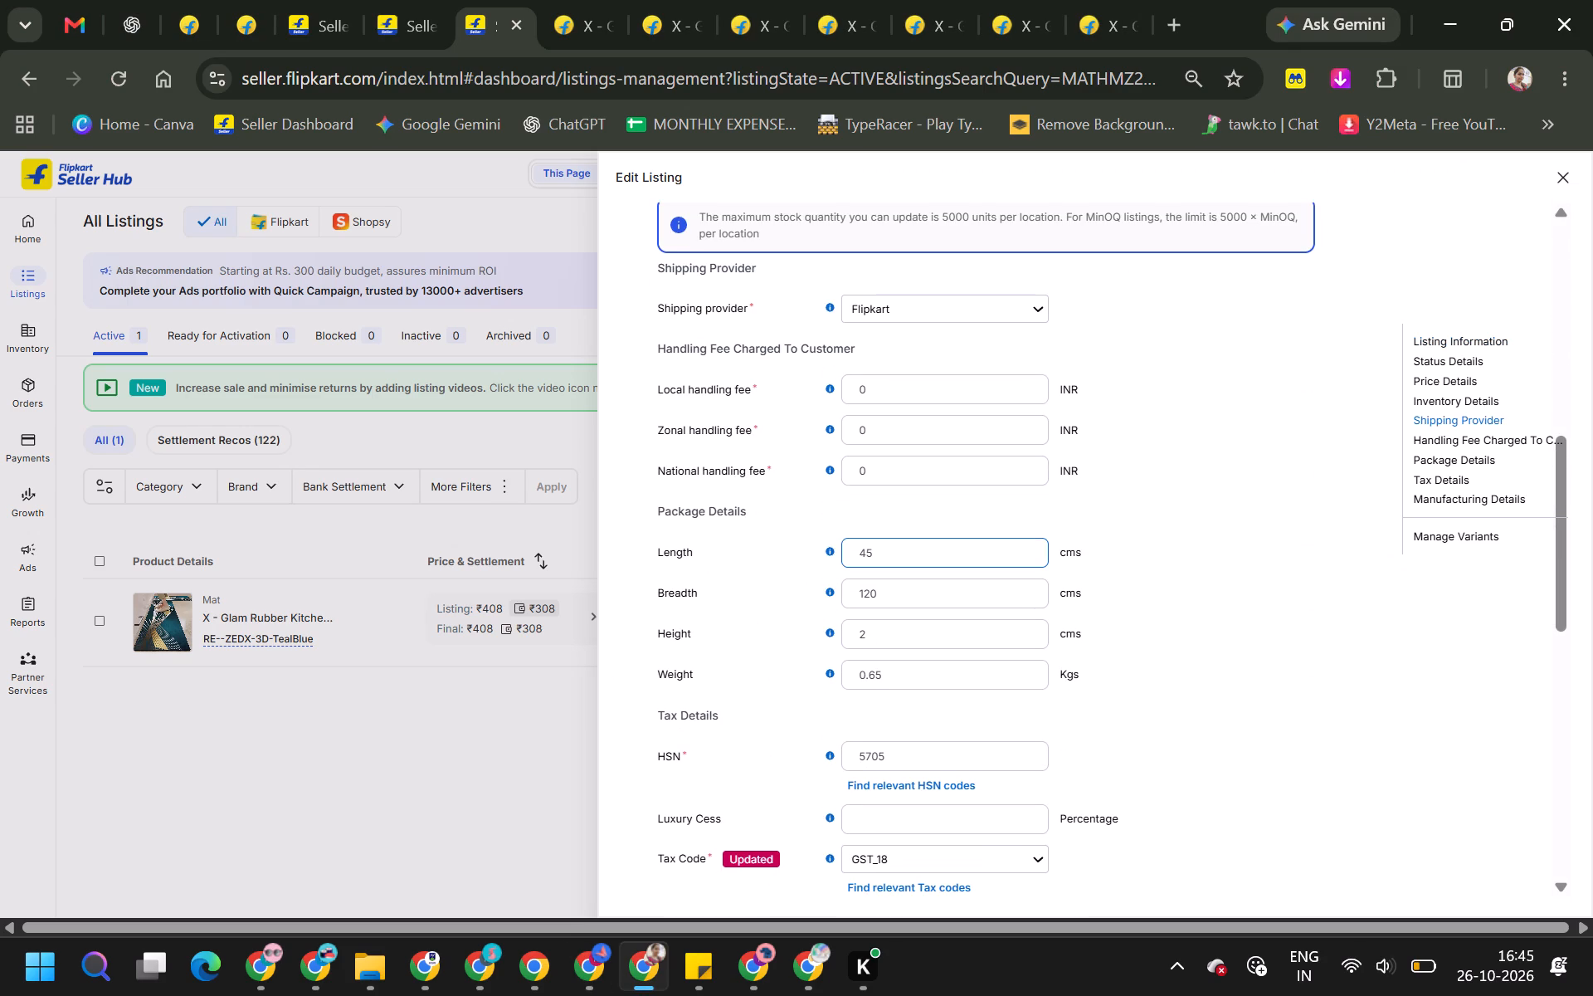
{"action": "key", "text": "ctrl+c"}
{"action": "key", "text": "alt+Tab"}
{"action": "key", "text": "ctrl+v"}
{"action": "key", "text": "Tab"}
{"action": "type", "text": "12"}
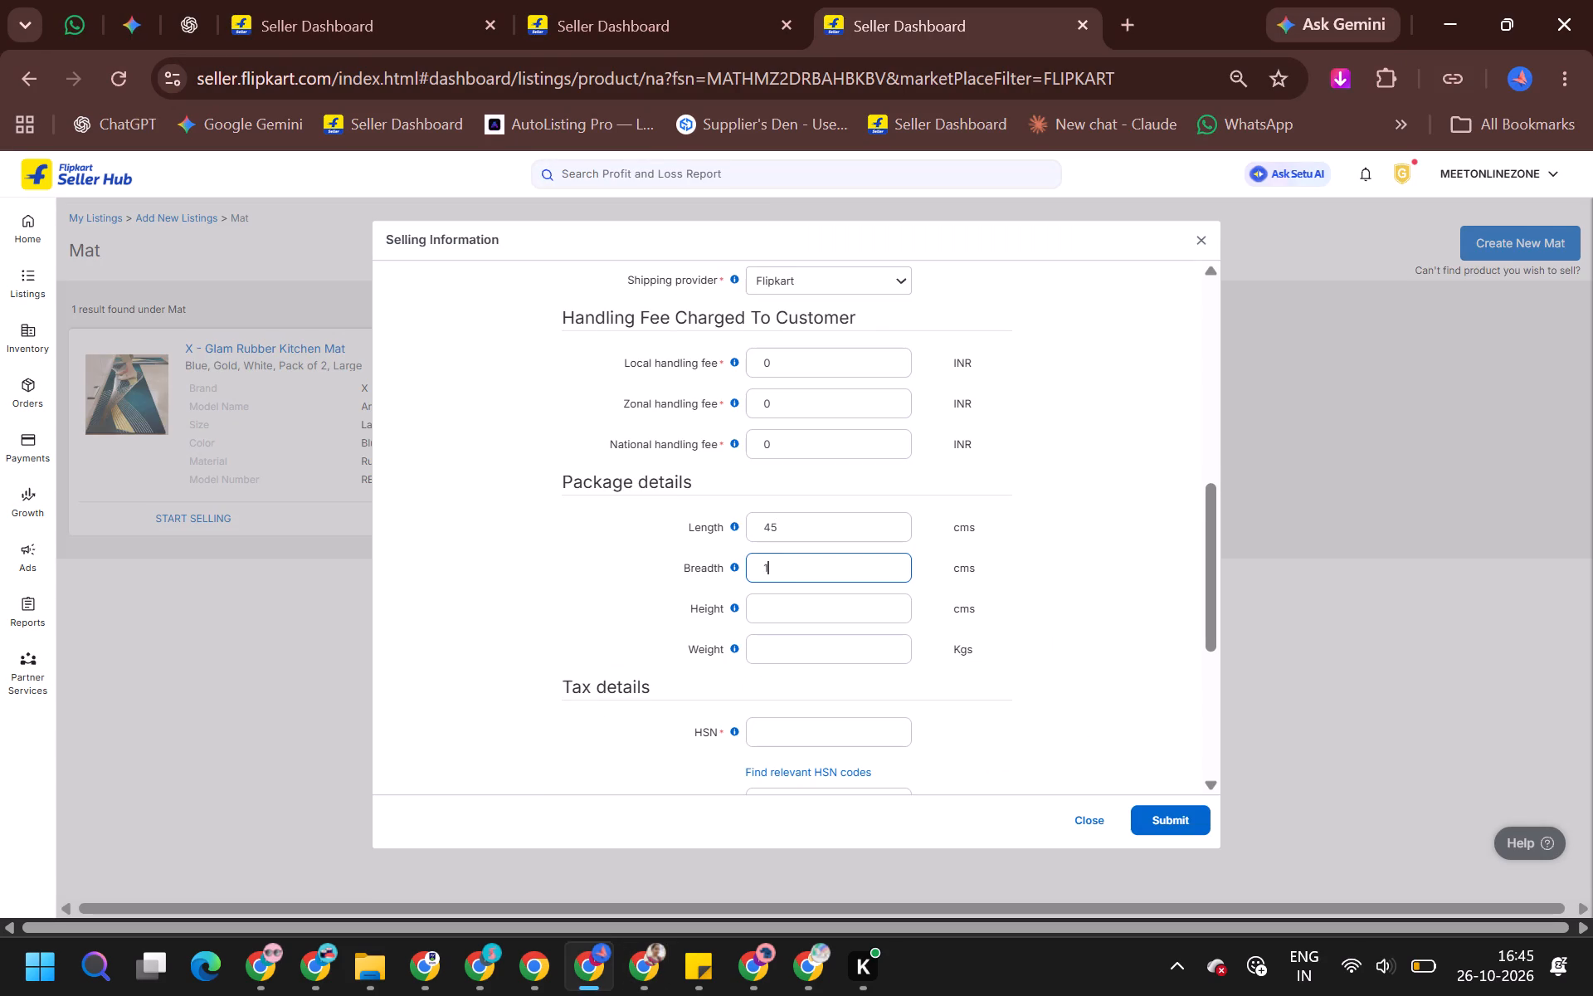
{"action": "key", "text": "0"}
{"action": "key", "text": "Tab"}
Copy the package height of 2 cm and weight of 0.65 kg from the ROHANCART listing into the selling form.
{"action": "key", "text": "alt+Tab"}
{"action": "key", "text": "Tab"}
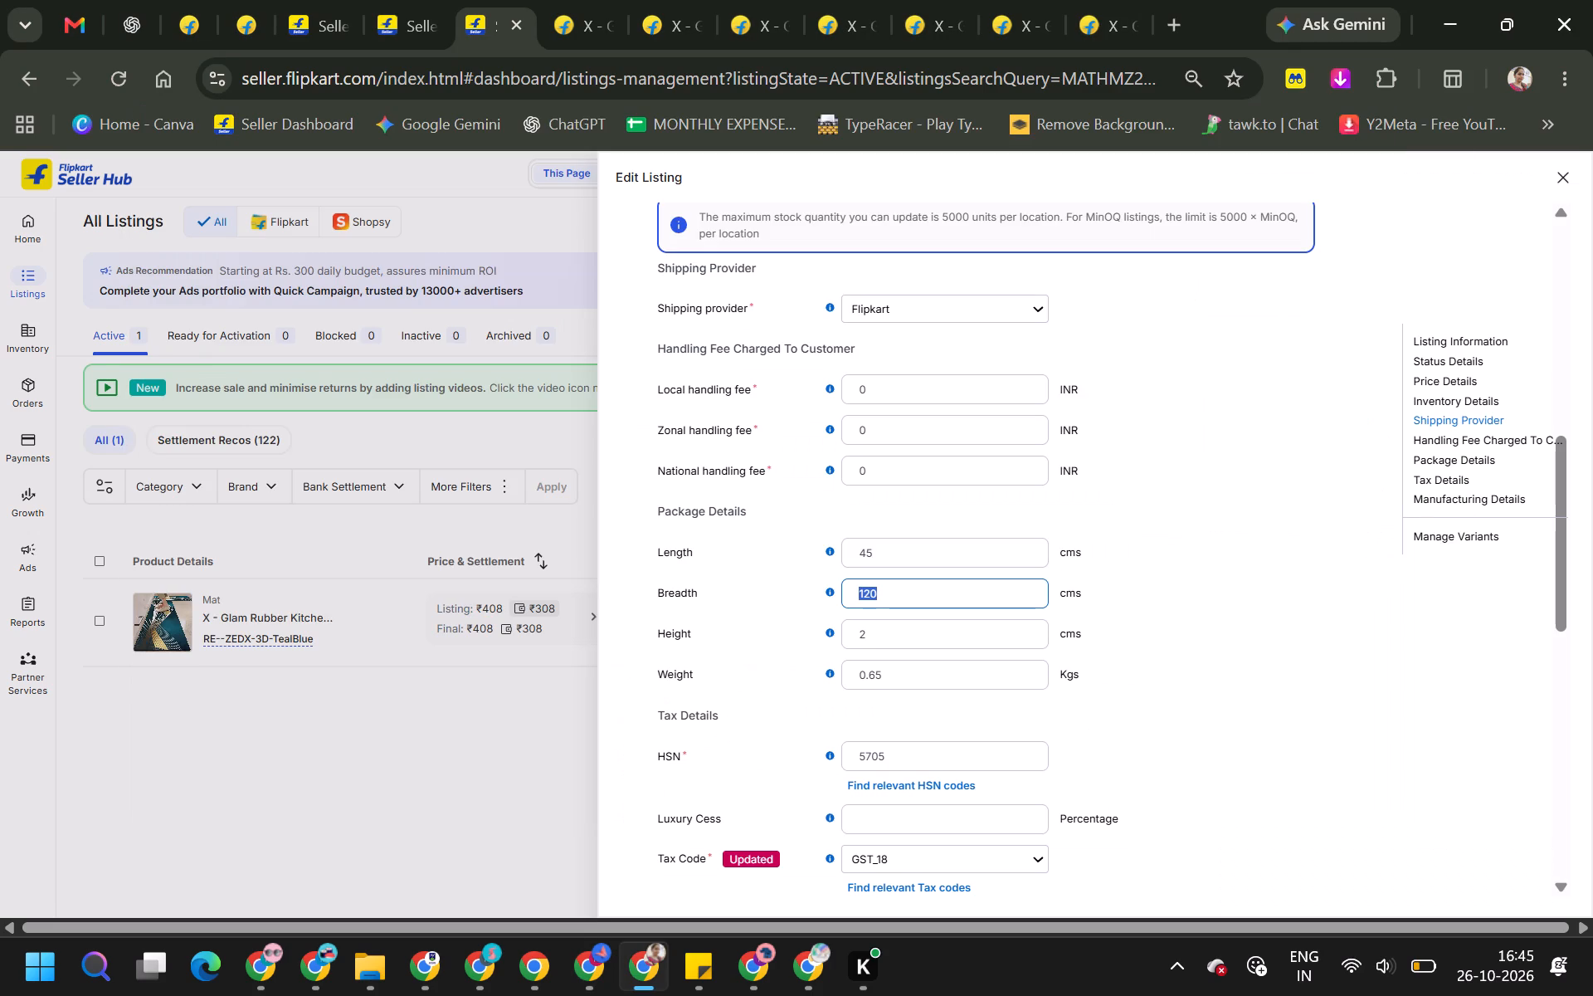
{"action": "key", "text": "Tab"}
{"action": "key", "text": "ctrl+c"}
{"action": "key", "text": "alt+Tab"}
{"action": "key", "text": "ctrl+v"}
{"action": "key", "text": "Tab"}
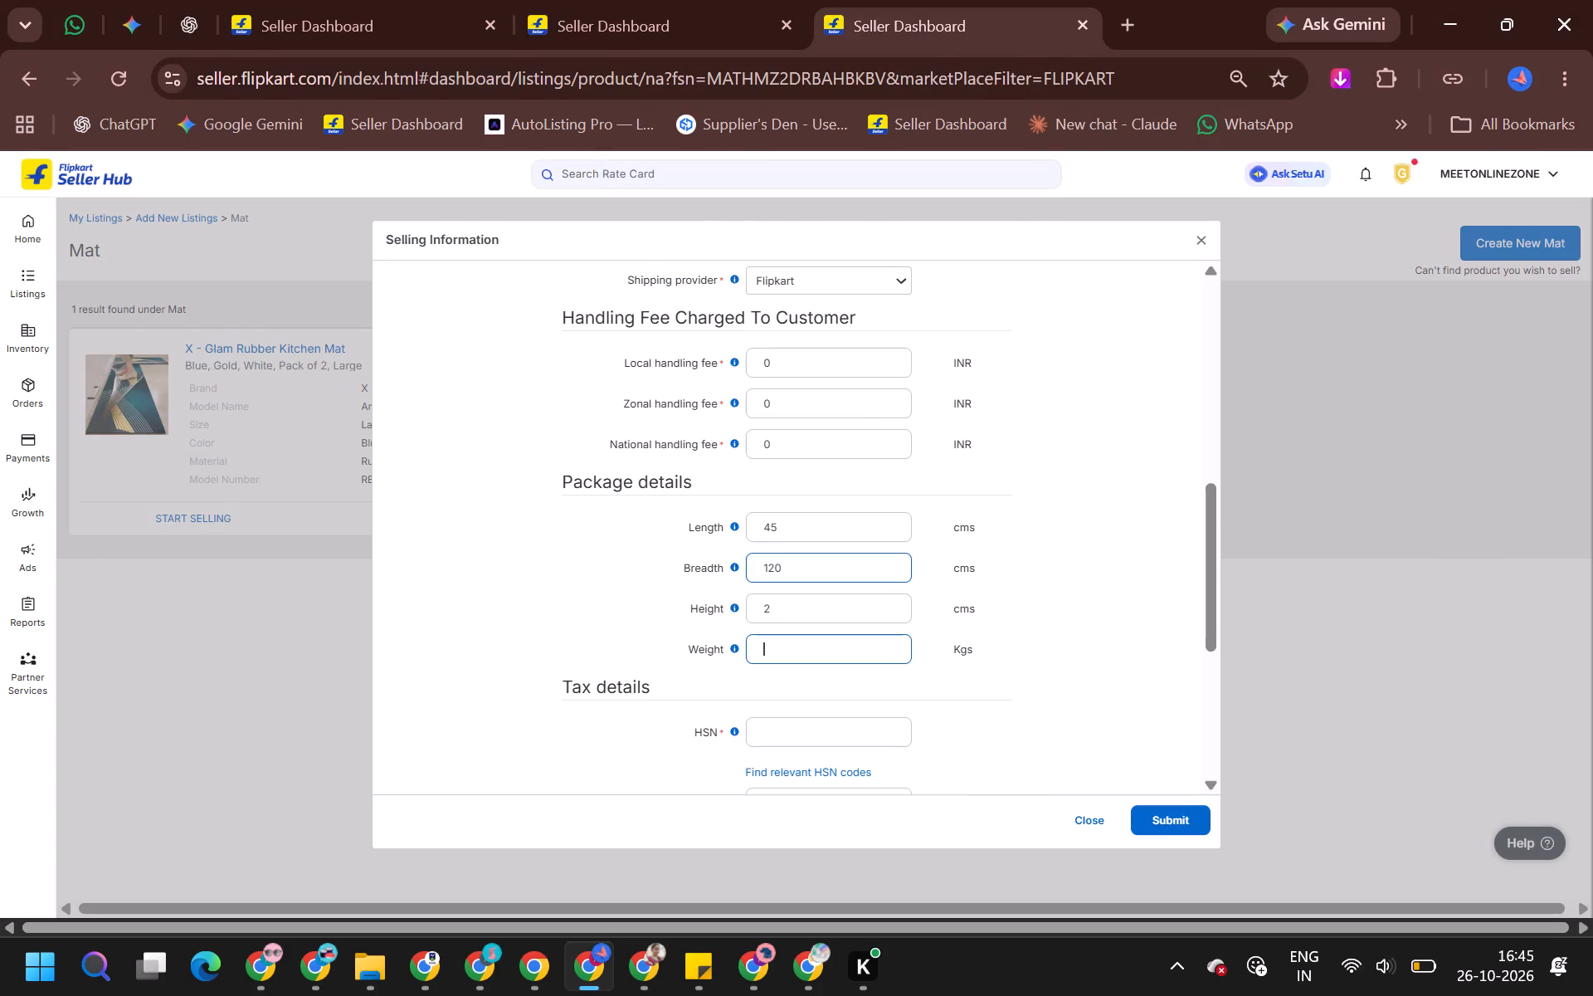
{"action": "key", "text": "alt+Tab"}
{"action": "key", "text": "Tab"}
{"action": "key", "text": "ctrl+c"}
{"action": "key", "text": "alt+Tab"}
{"action": "key", "text": "ctrl+v"}
{"action": "key", "text": "Tab"}
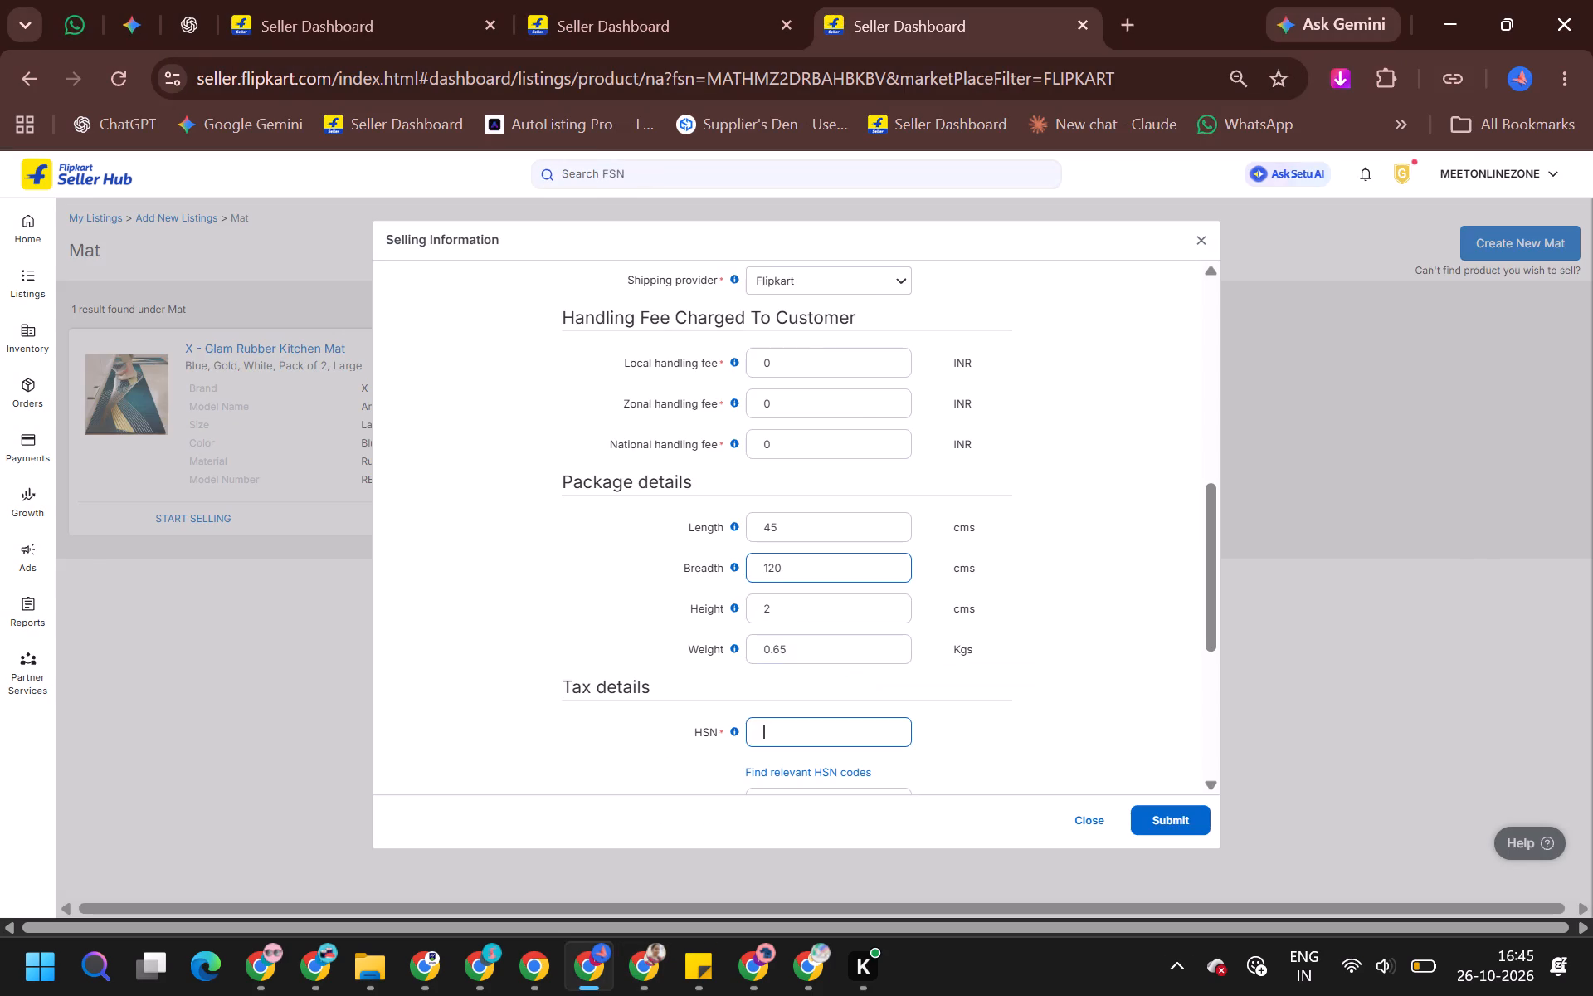
Copy HSN 5705 from the ROHANCART listing into the tax details and set the tax code to GST_18.
{"action": "key", "text": "alt+Tab"}
{"action": "key", "text": "Tab"}
{"action": "key", "text": "ctrl+c"}
{"action": "key", "text": "alt+Tab"}
{"action": "key", "text": "ctrl+v"}
{"action": "key", "text": "Tab"}
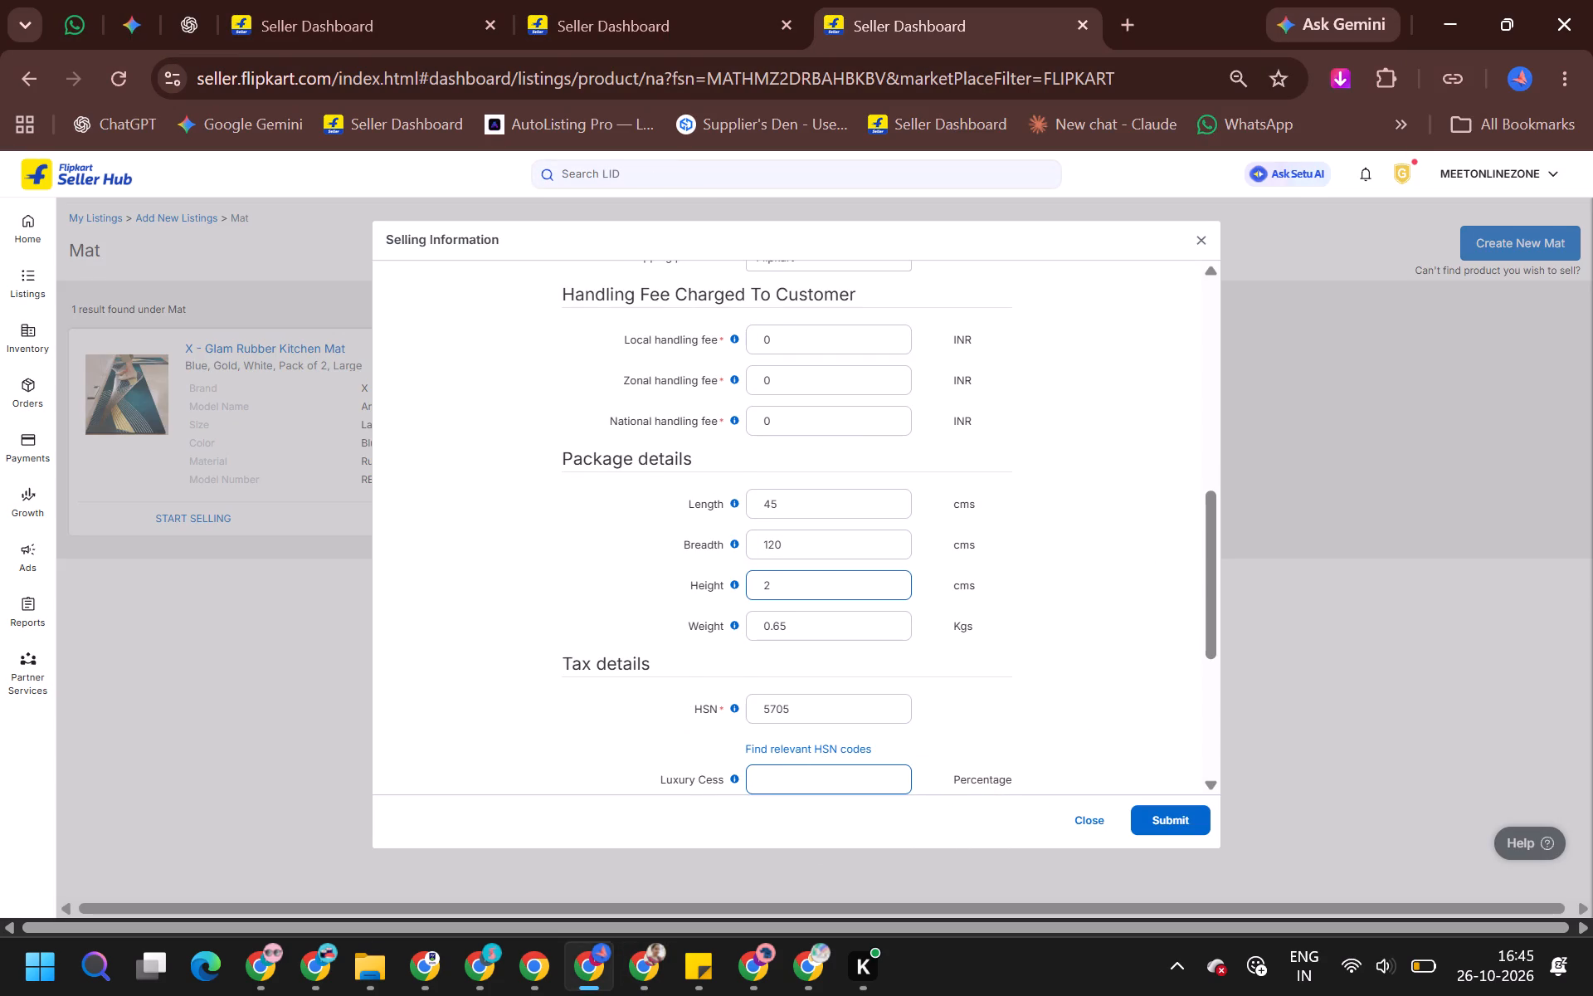
{"action": "key", "text": "Tab"}
{"action": "key", "text": "Down"}
{"action": "key", "text": "Down"}
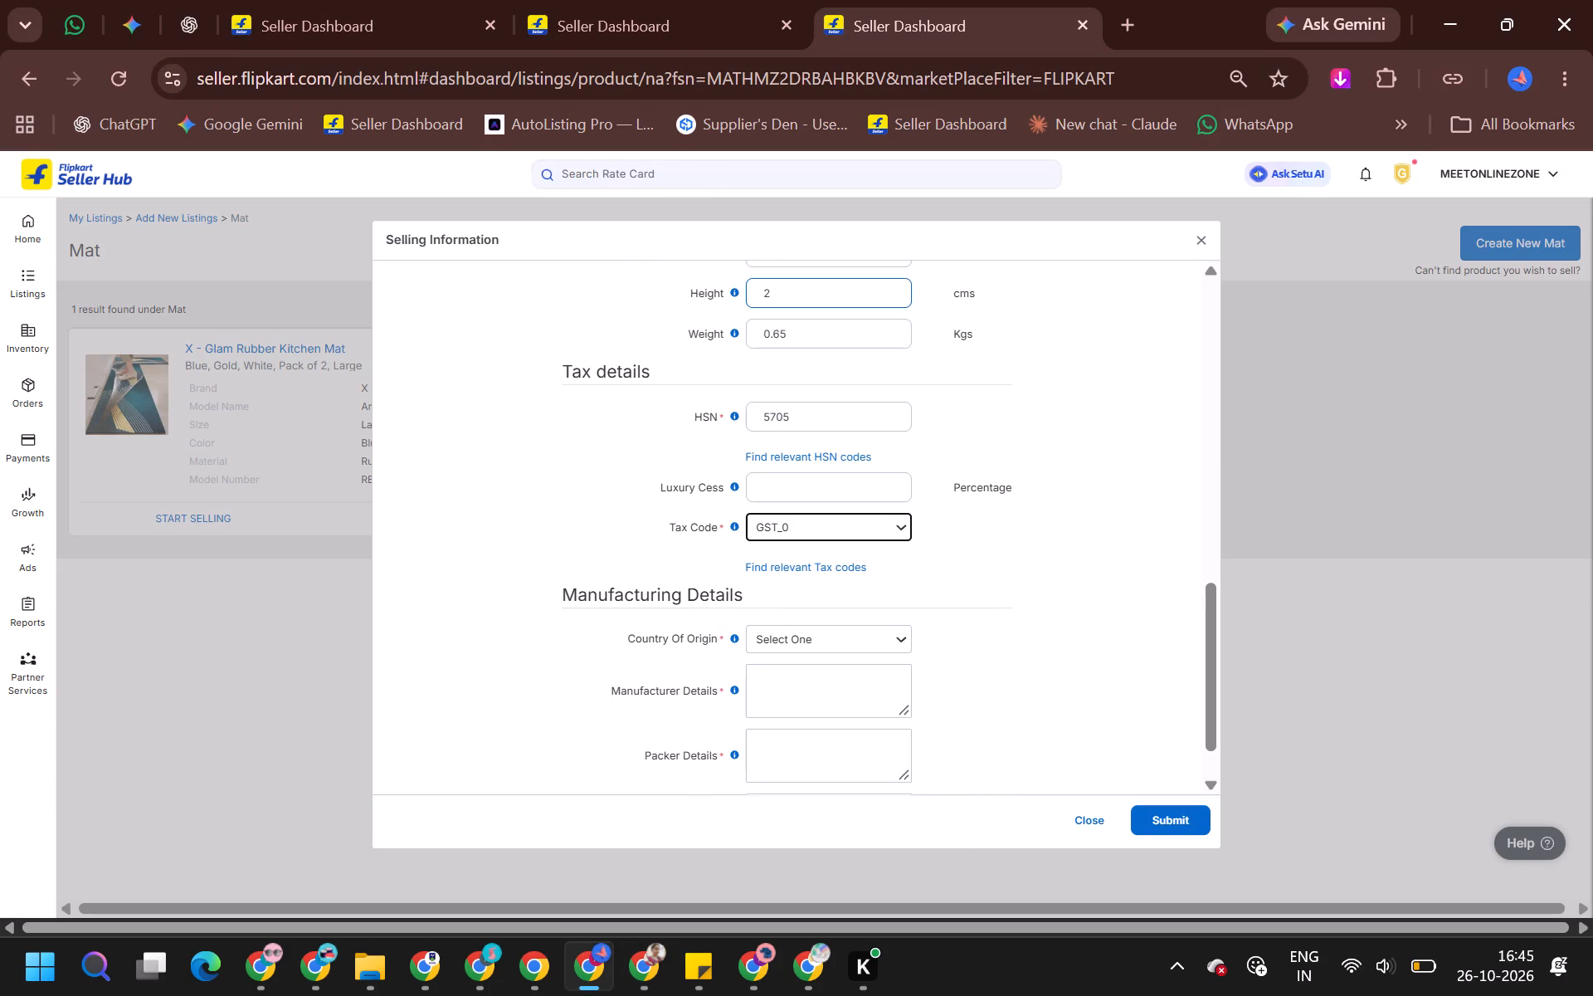
{"action": "key", "text": "Down"}
{"action": "key", "text": "Tab"}
Set the country of origin to India and enter MEET ENTERPISES as both manufacturer and packer details.
{"action": "type", "text": "in"}
{"action": "key", "text": "Tab"}
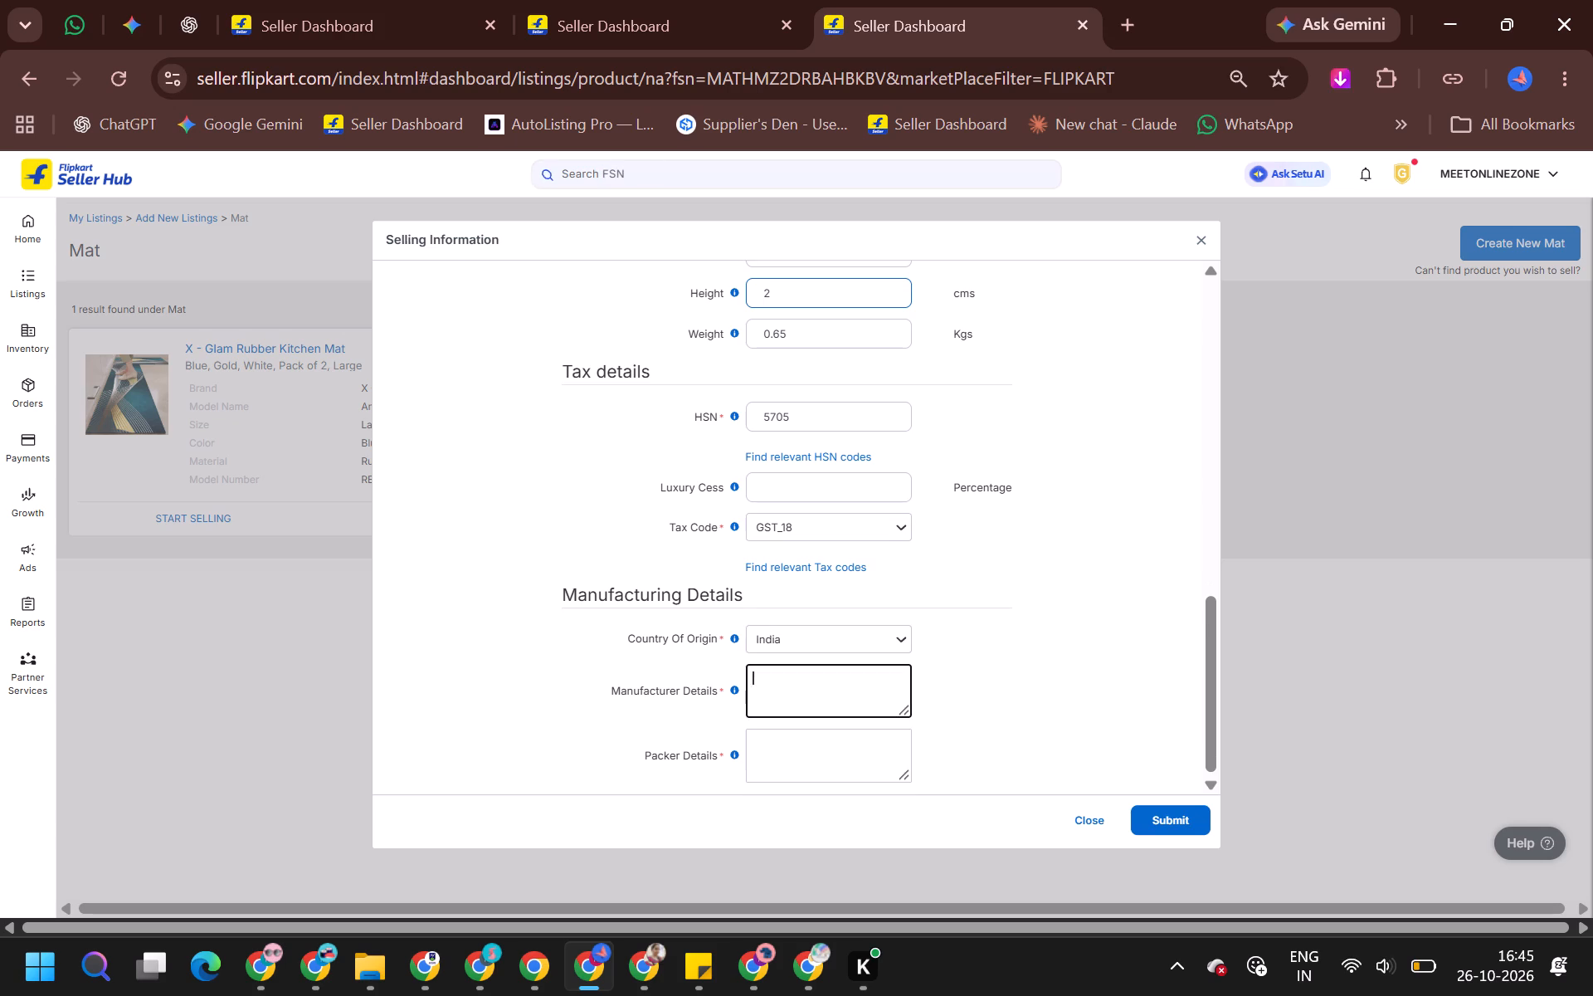
{"action": "key", "text": "alt+Tab"}
{"action": "key", "text": "alt+Tab"}
{"action": "left_click", "coordinate": [642, 0]}
{"action": "key", "text": "ctrl+c"}
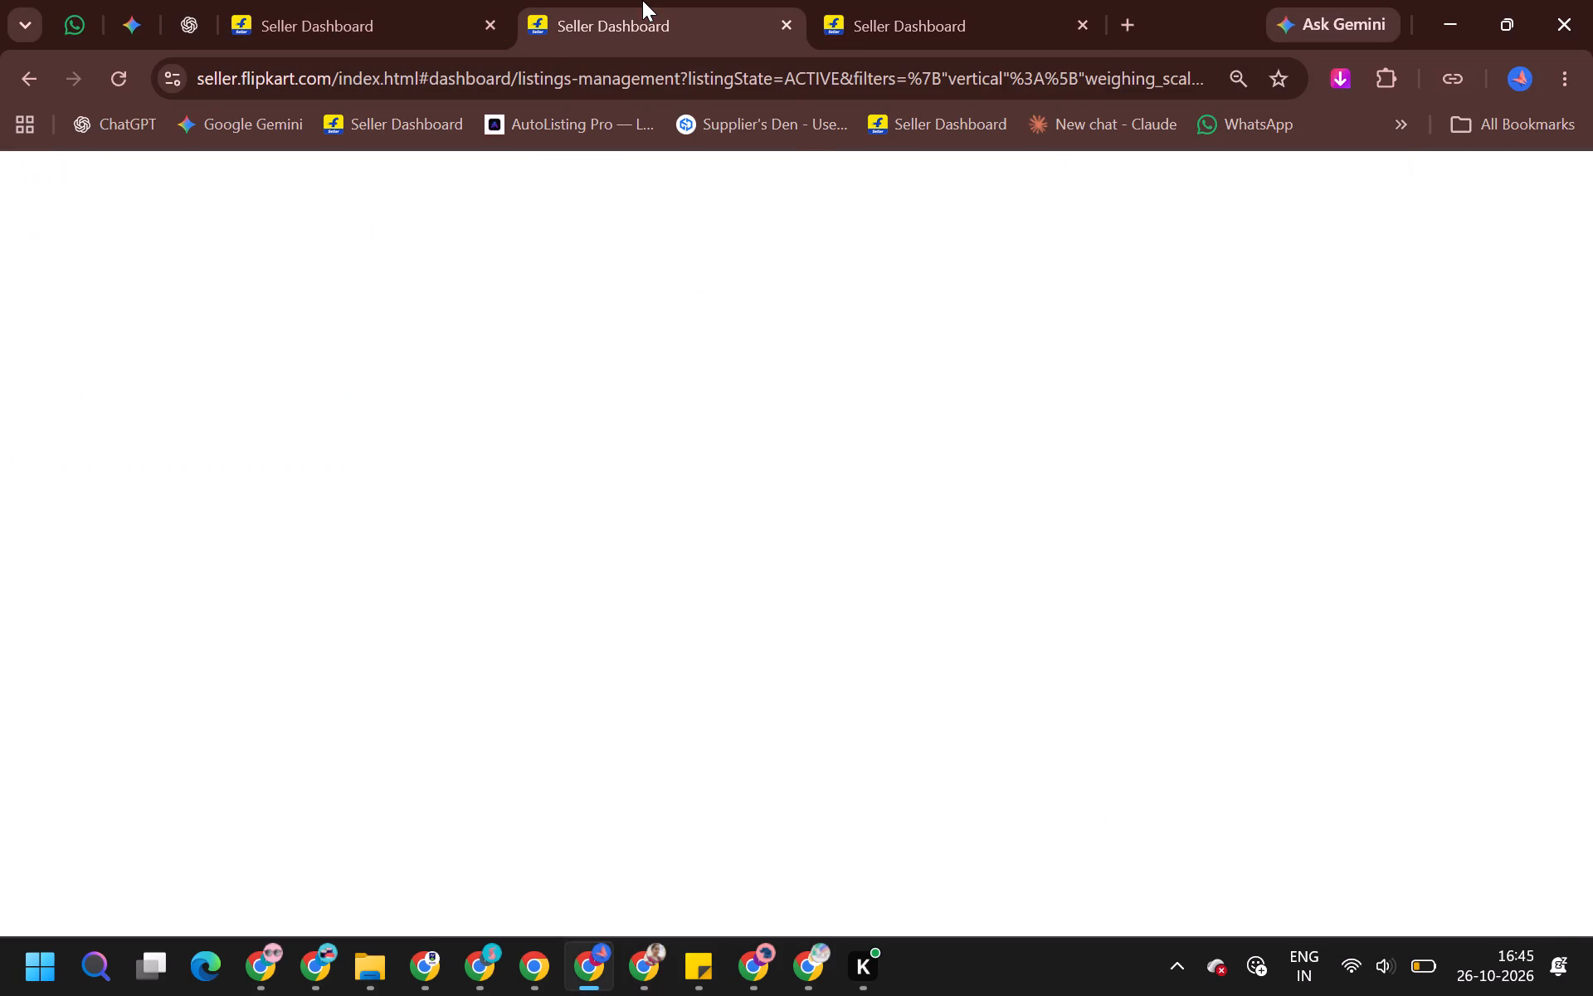
{"action": "left_click", "coordinate": [876, 0]}
{"action": "key", "text": "ctrl+v"}
{"action": "key", "text": "Tab"}
{"action": "key", "text": "ctrl+v"}
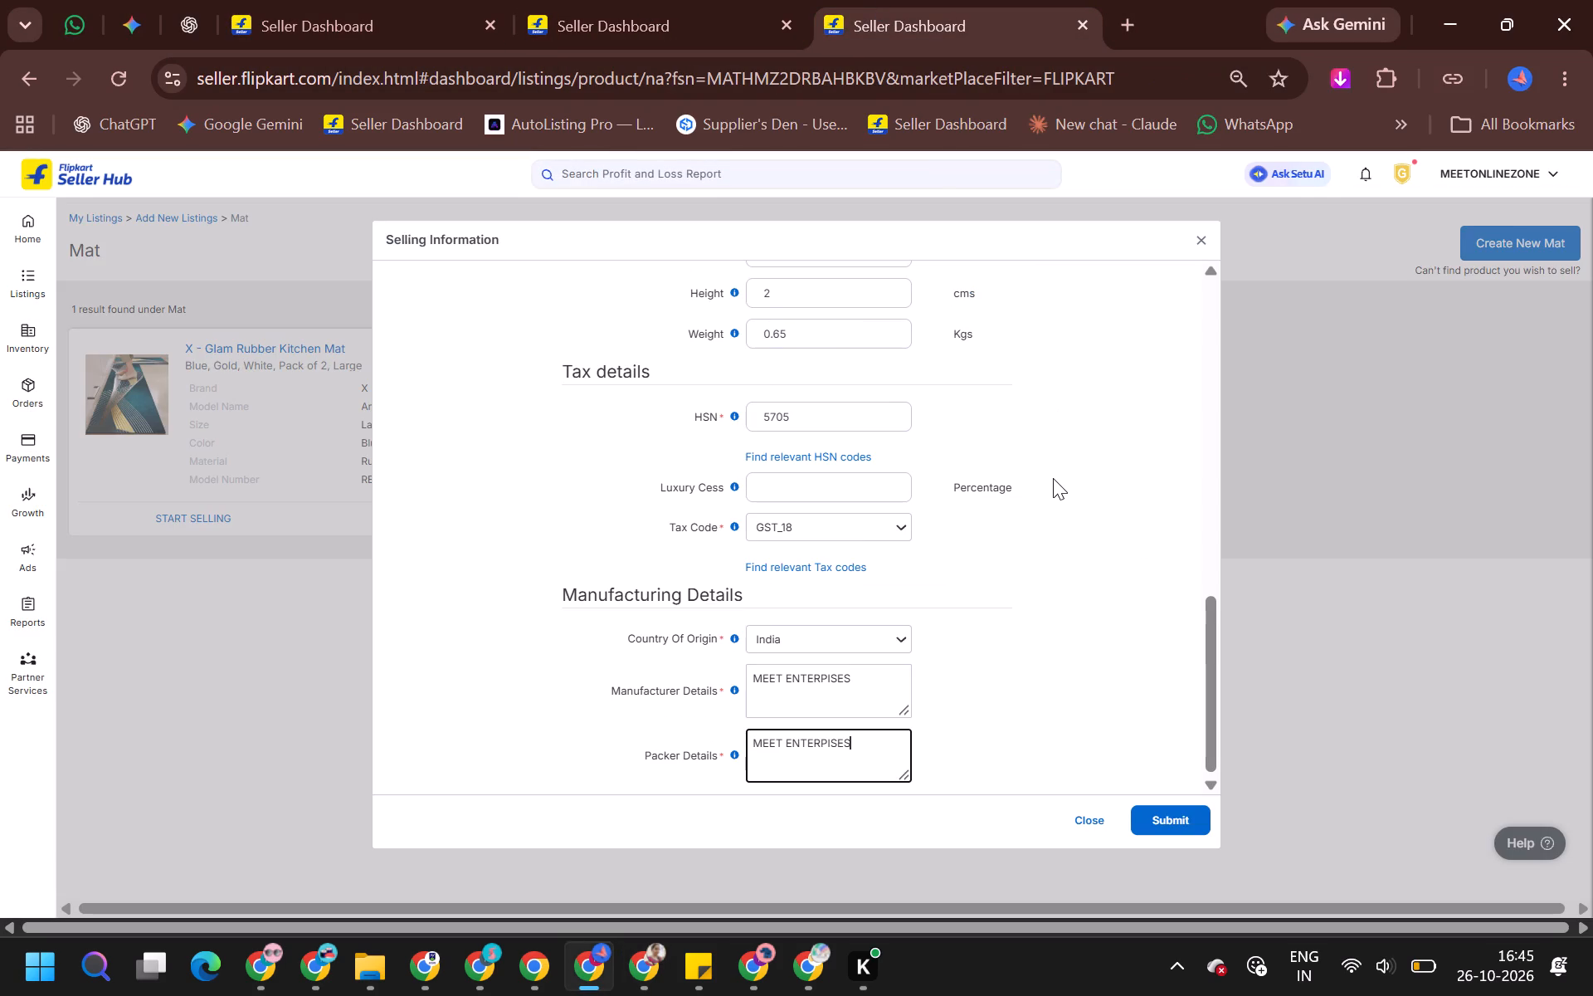
Submit the R-TealBlue-Mat03 selling information.
{"action": "scroll", "coordinate": [1052, 479], "scroll_direction": "up", "scroll_amount": 11}
{"action": "left_click", "coordinate": [1172, 814]}
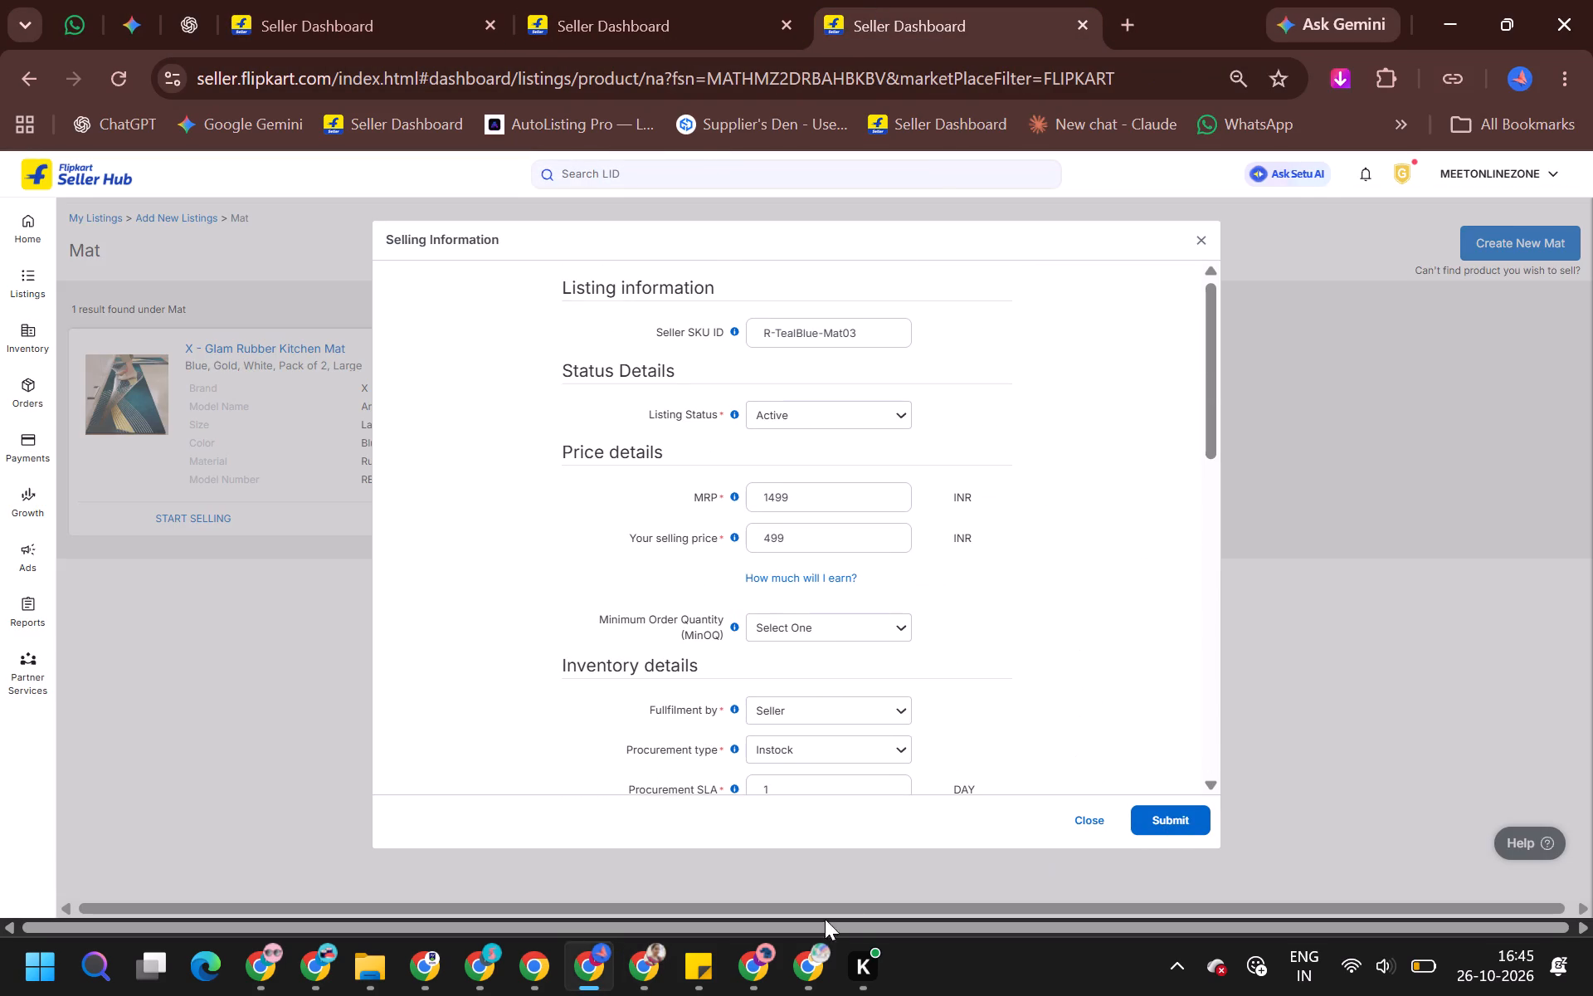
Bring up the sticky note of mapped SKUs and place the cursor on the line below R-TealBlue-Mat03.
{"action": "left_click", "coordinate": [703, 960]}
{"action": "left_click", "coordinate": [378, 461]}
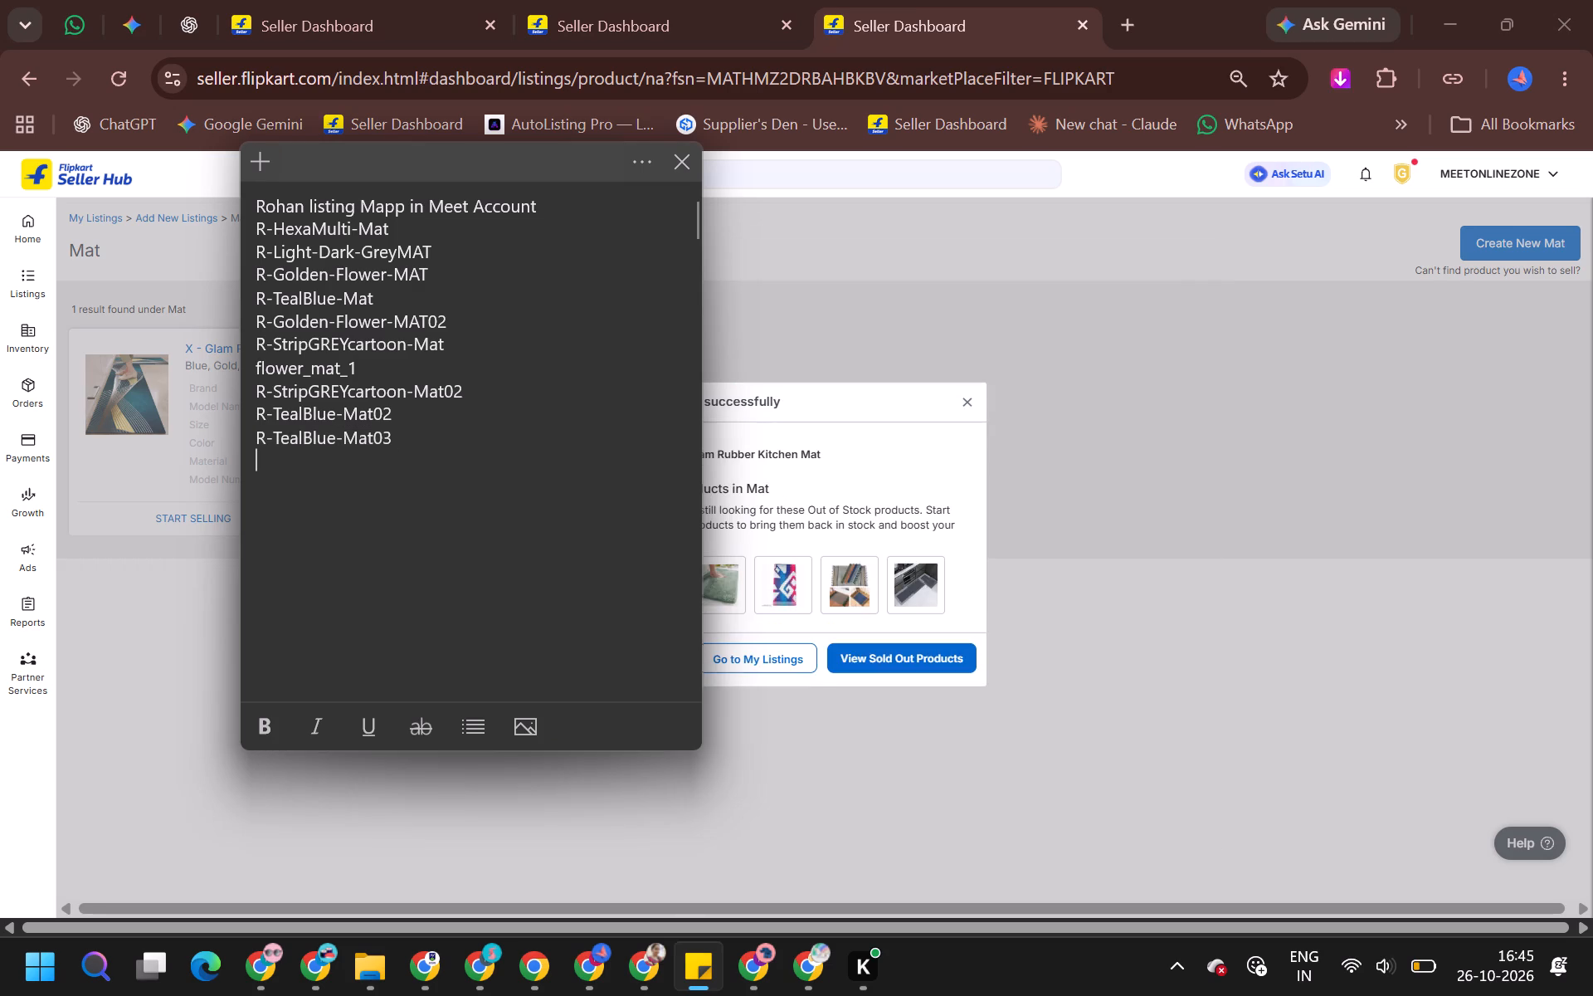
Open the grey rabbit-print X - Glam mat's product page in the ROHANCART browser window and copy its product ID, MATHMZFXQYSZTCB8.
{"action": "key", "text": "alt+Tab"}
{"action": "left_click", "coordinate": [646, 959]}
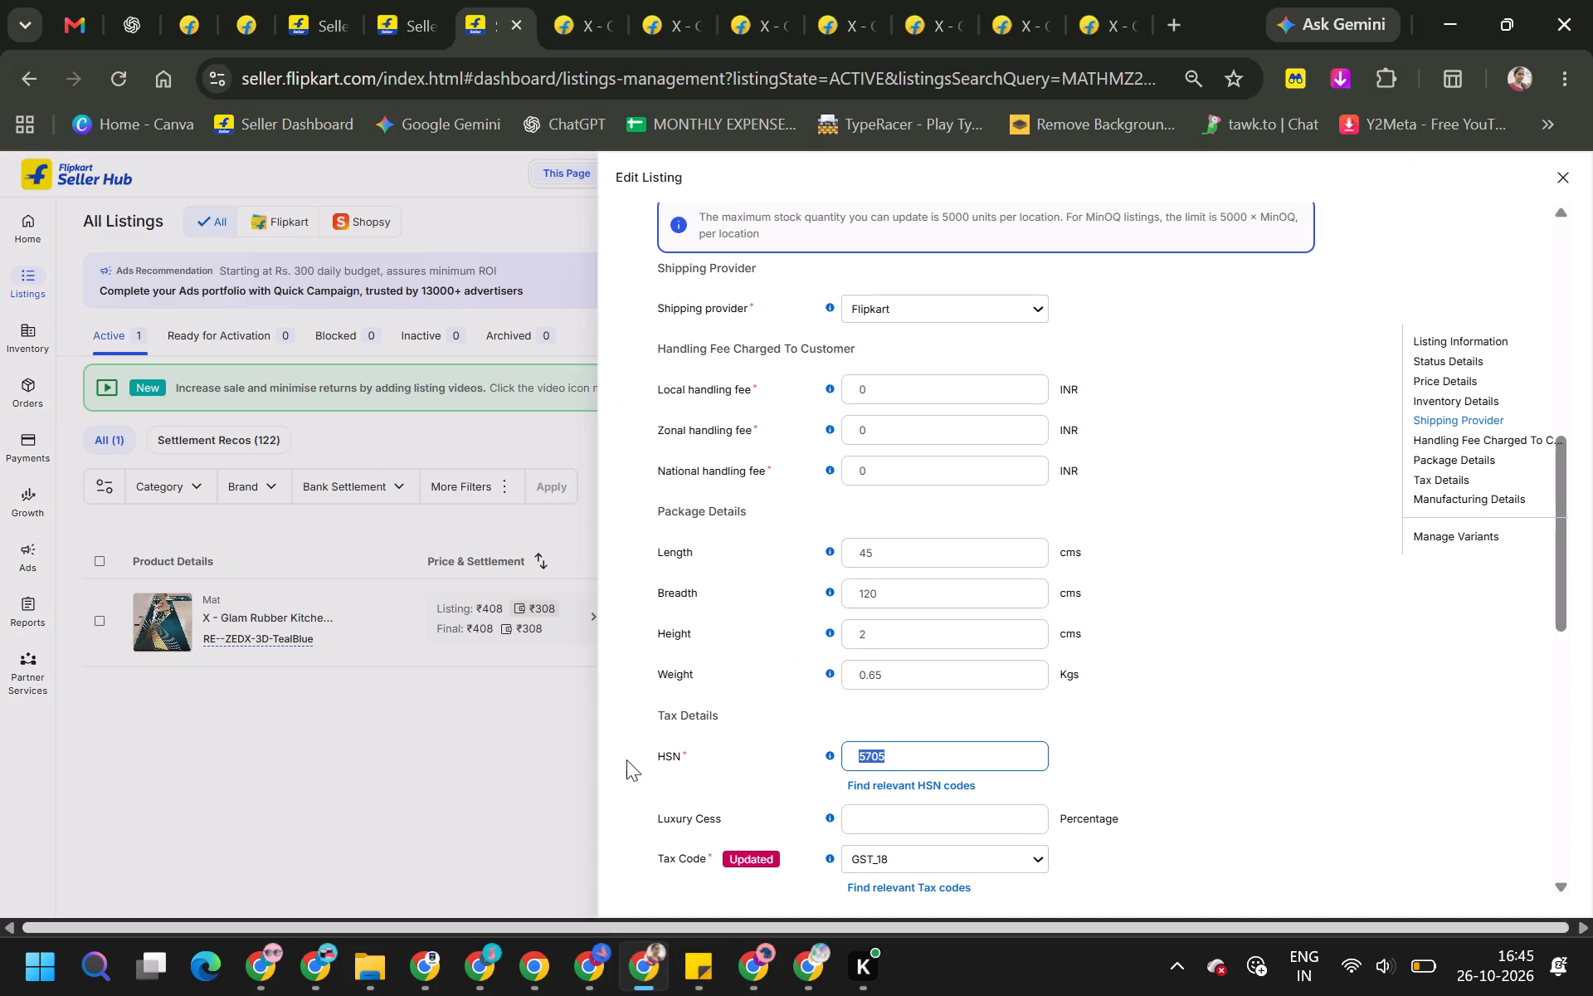
{"action": "key", "text": "alt+Tab"}
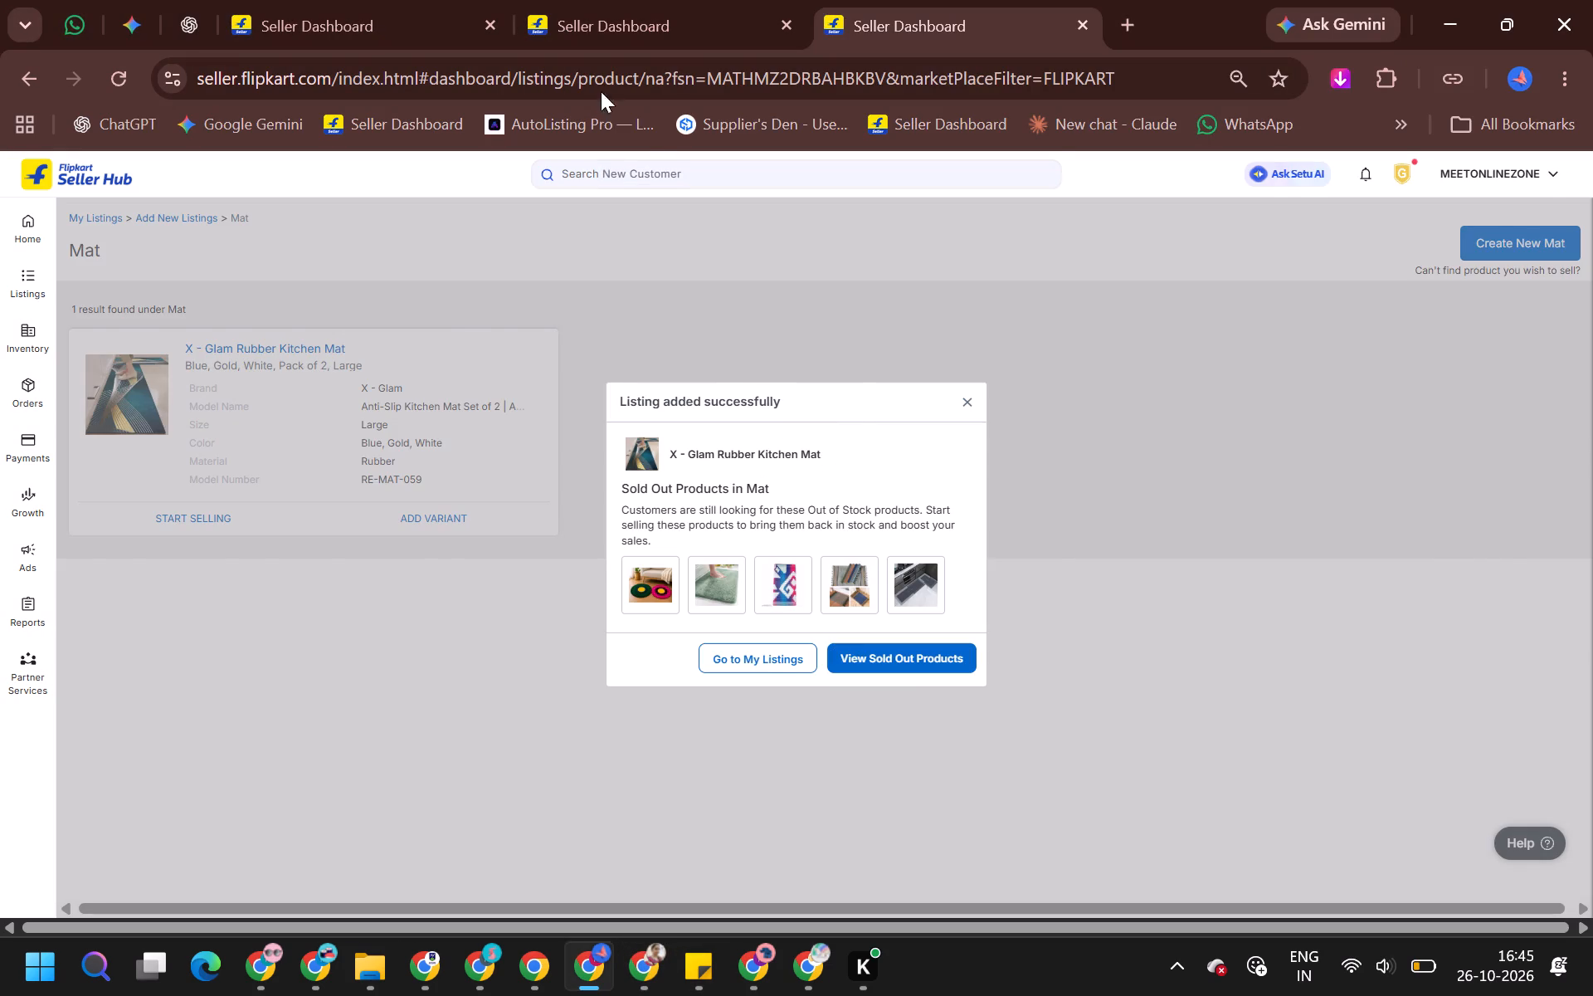
{"action": "key", "text": "alt+Tab"}
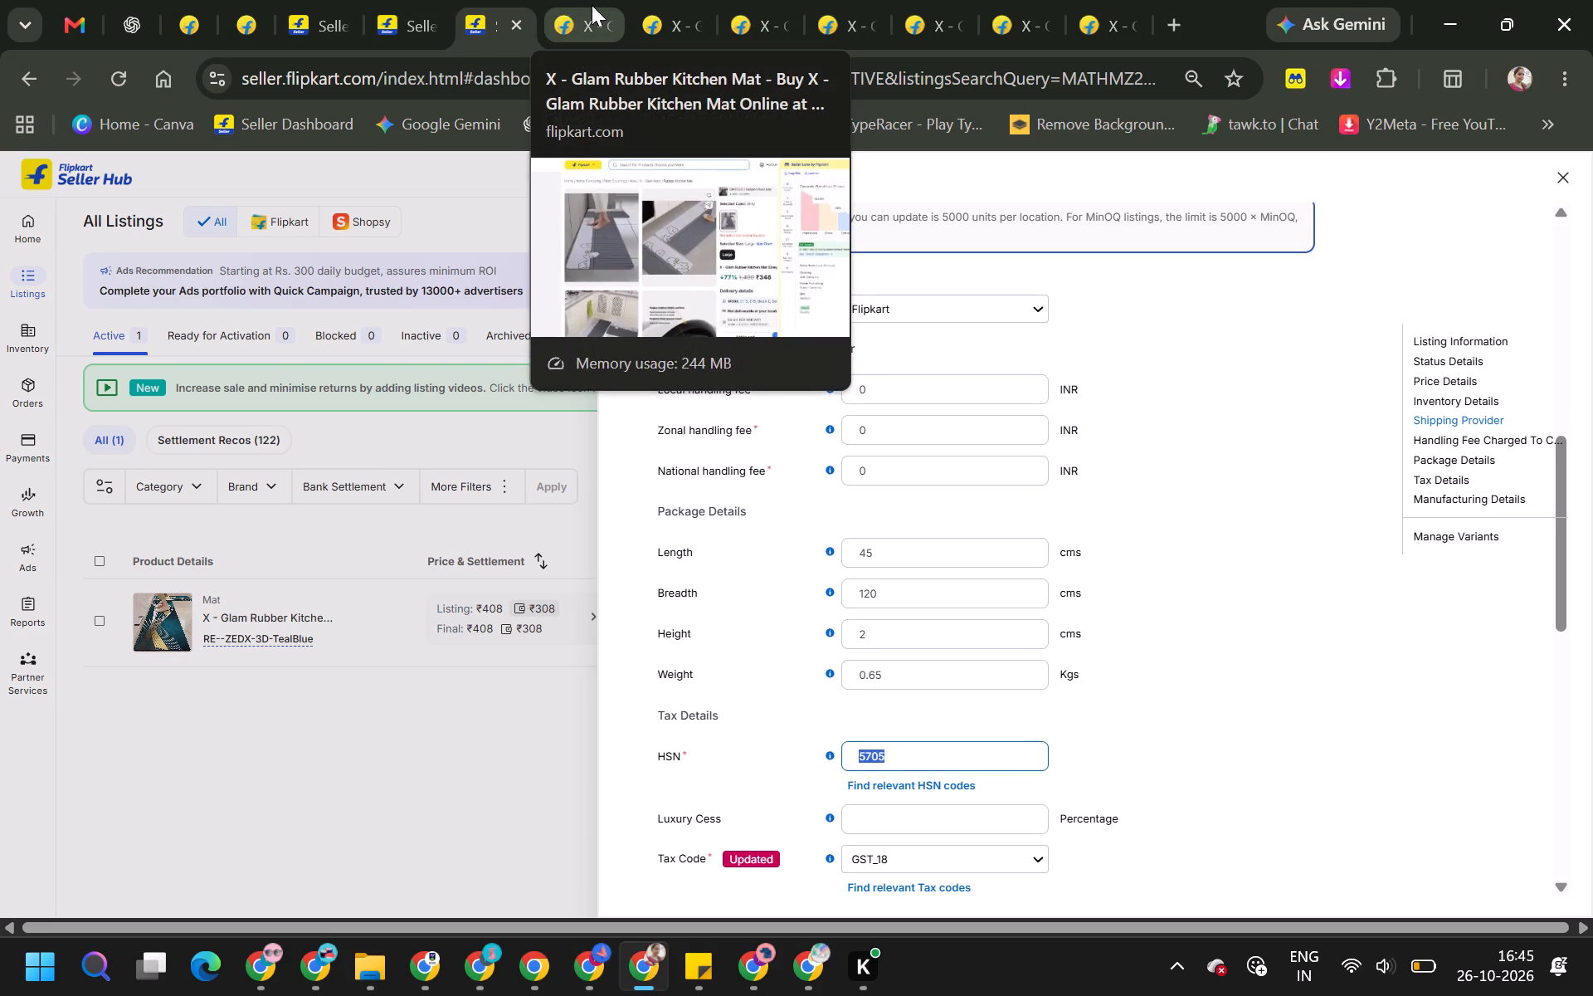
{"action": "scroll", "coordinate": [827, 409], "scroll_direction": "up", "scroll_amount": 10}
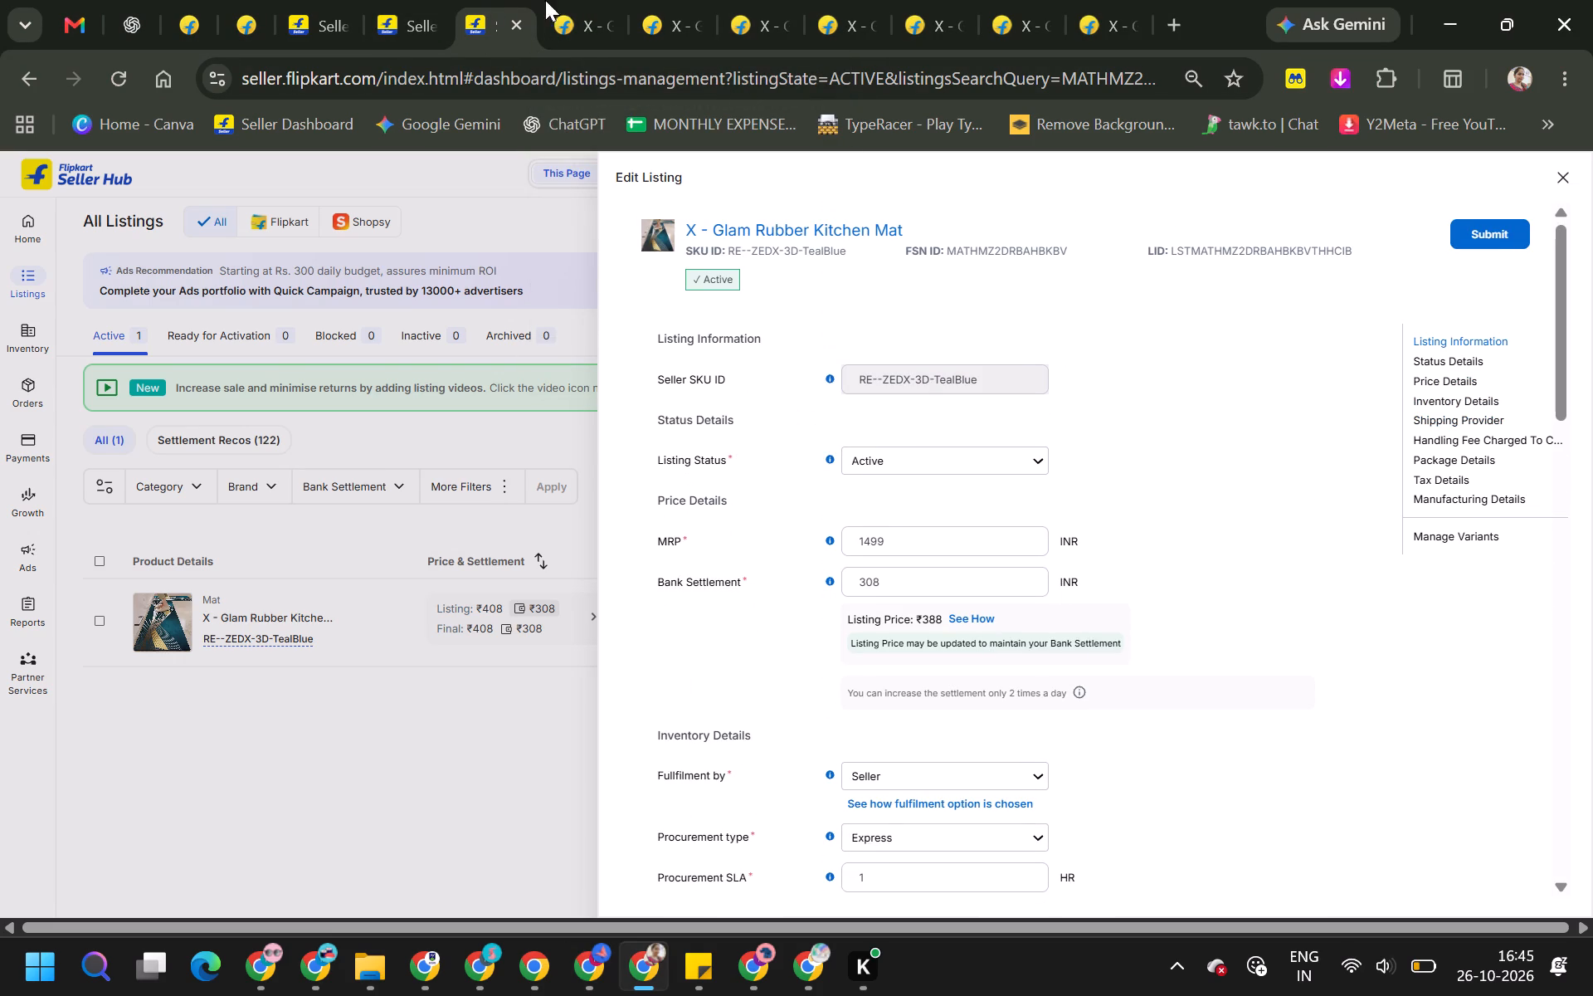
{"action": "double_click", "coordinate": [574, 0]}
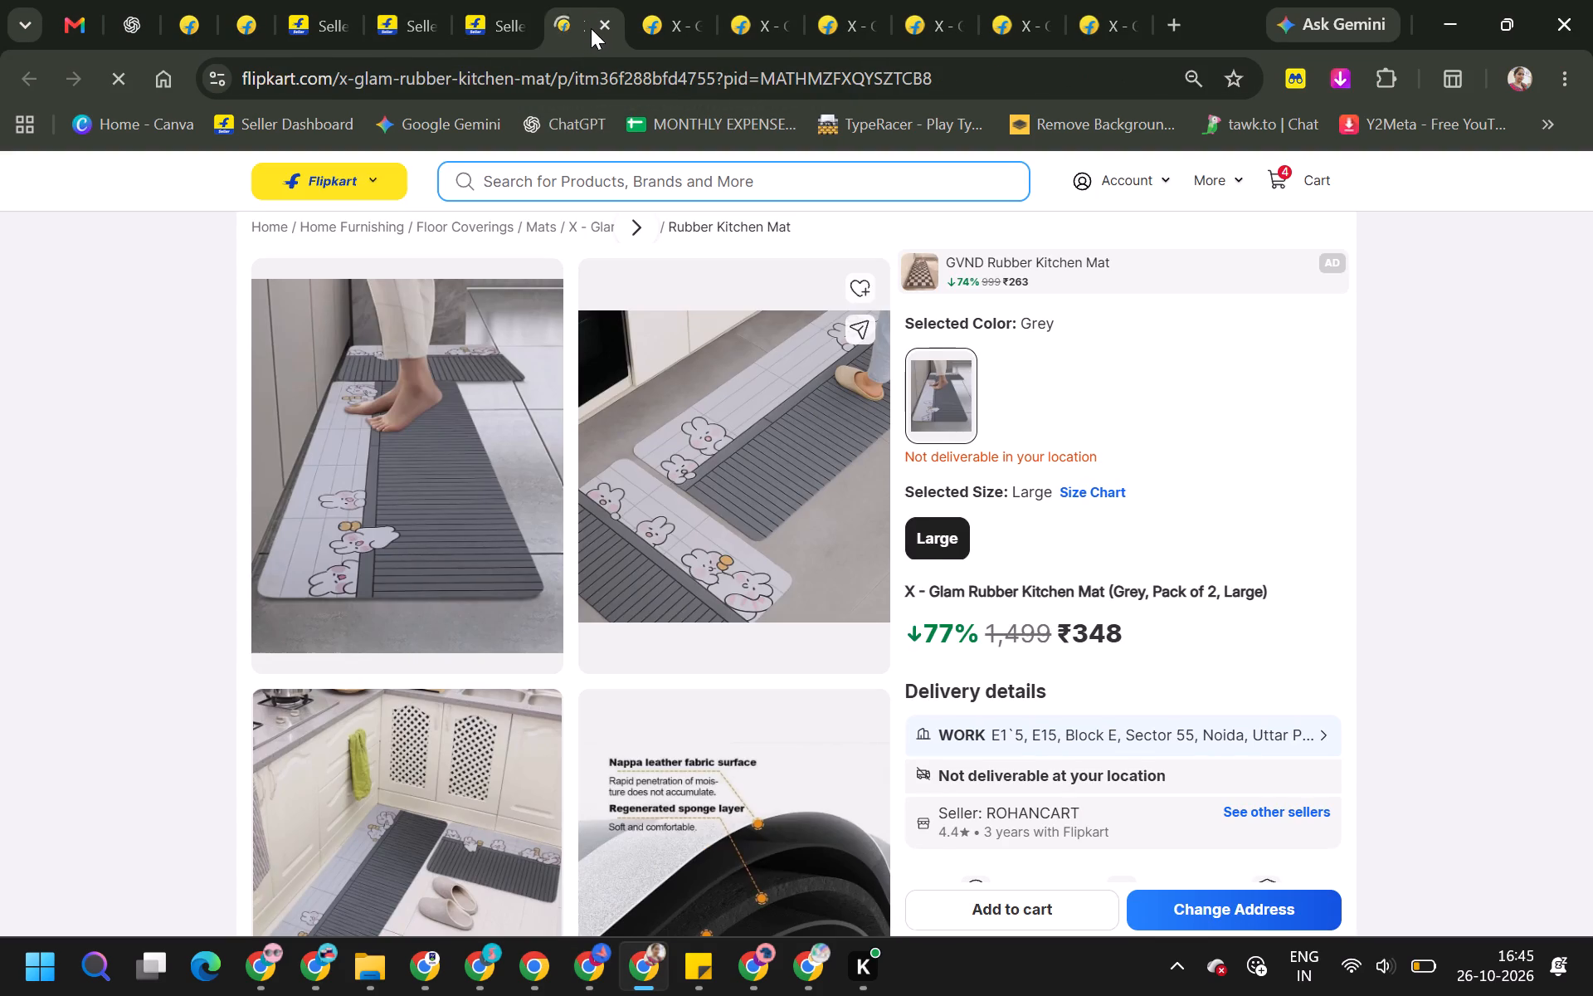
{"action": "double_click", "coordinate": [871, 77]}
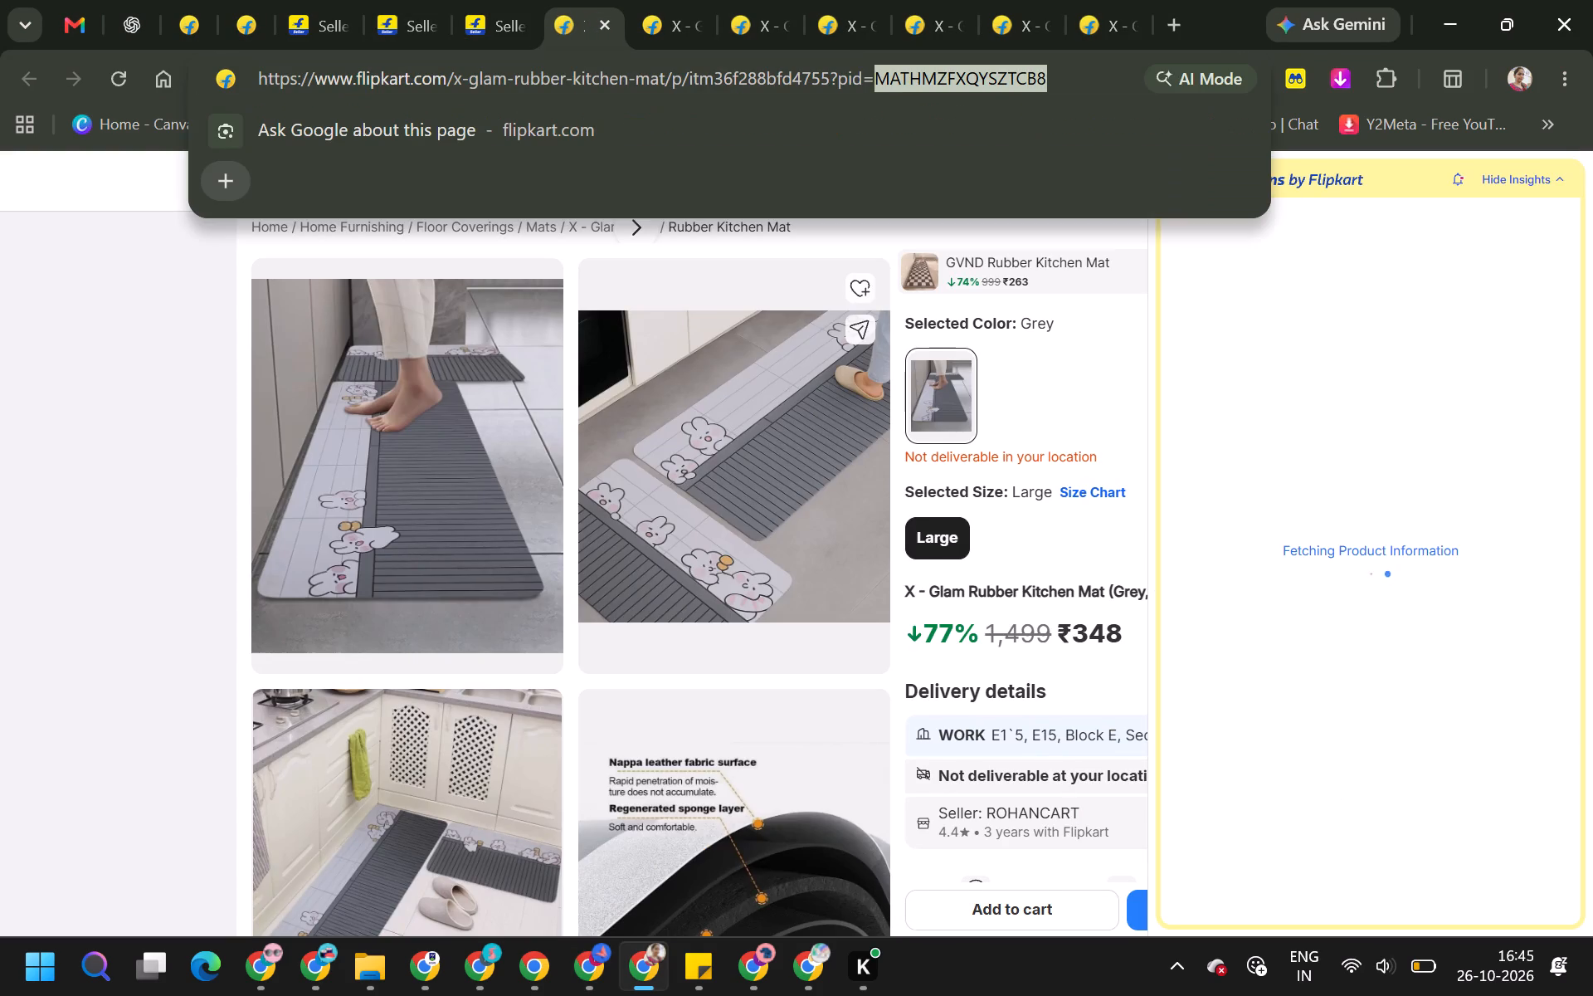
{"action": "key", "text": "ctrl+c"}
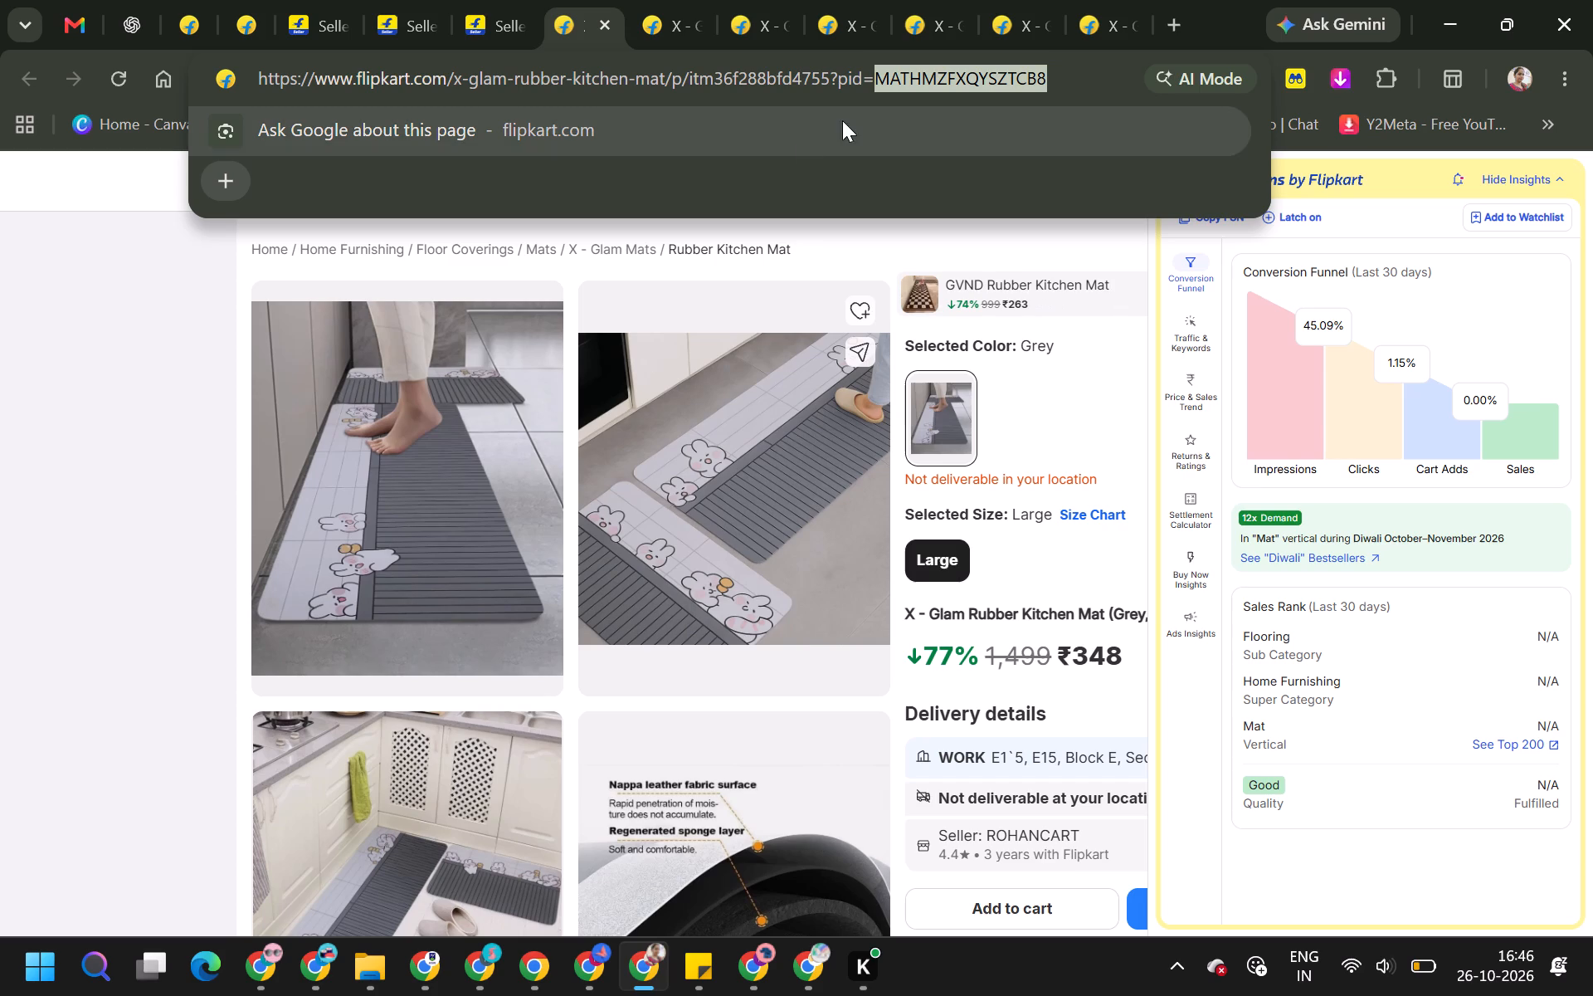
{"action": "key", "text": "ctrl+c"}
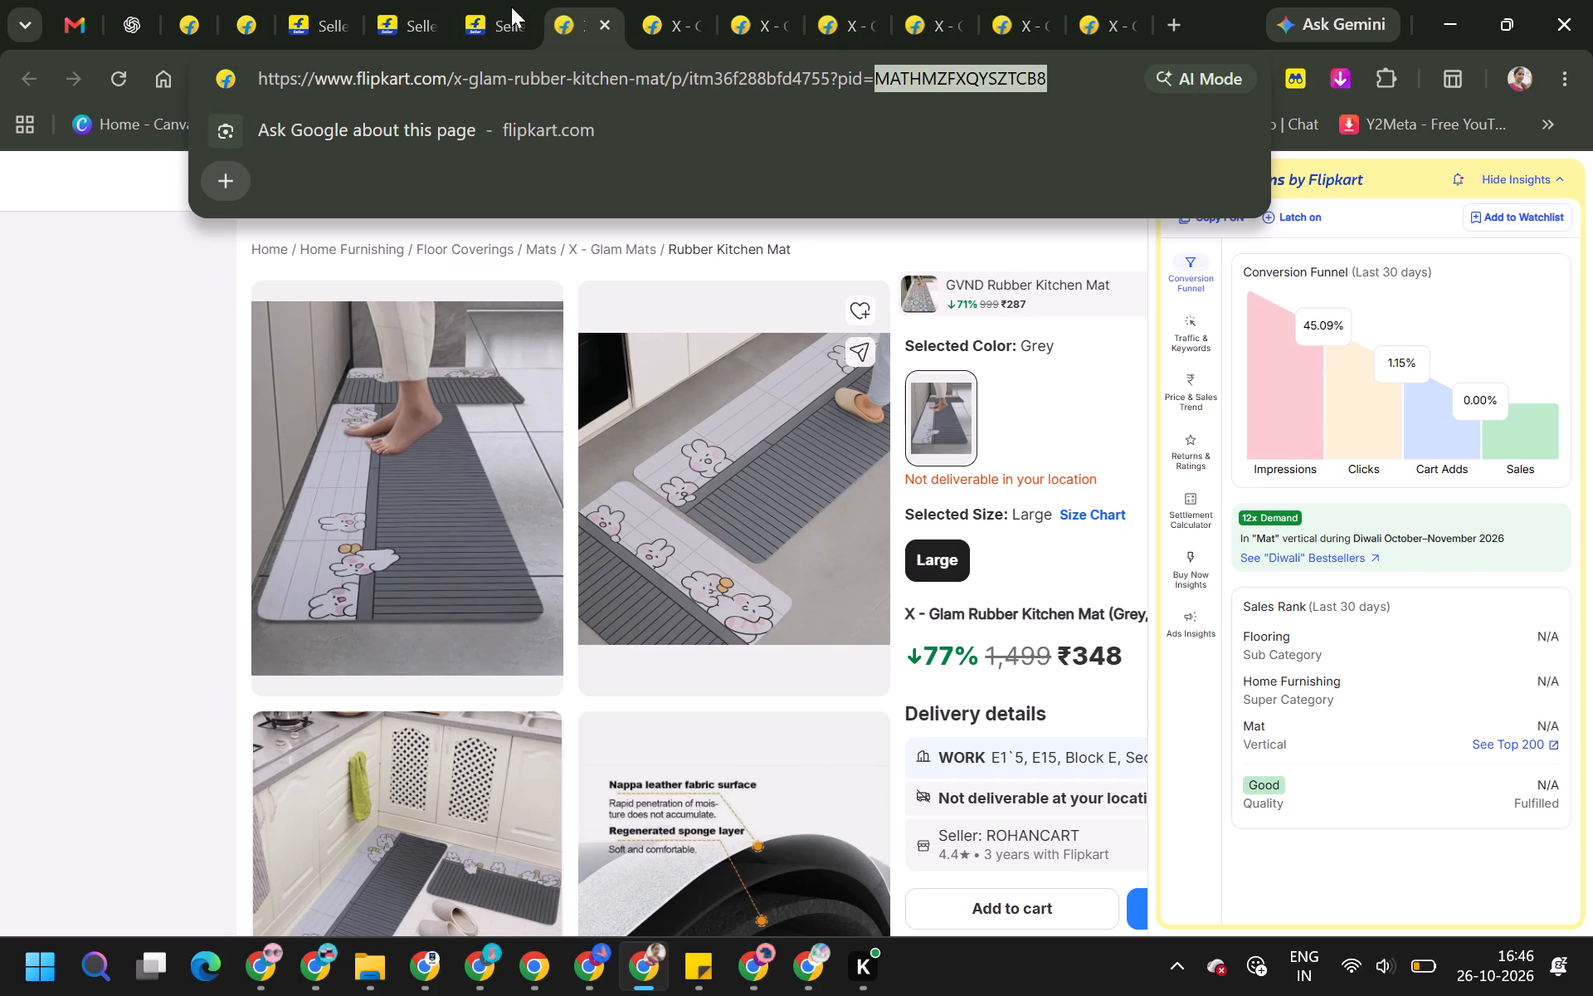
Close the RE--ZEDX-3D-TealBlue edit form and search the ROHANCART listings for MATHMZFXQYSZTCB8.
{"action": "left_click", "coordinate": [509, 0]}
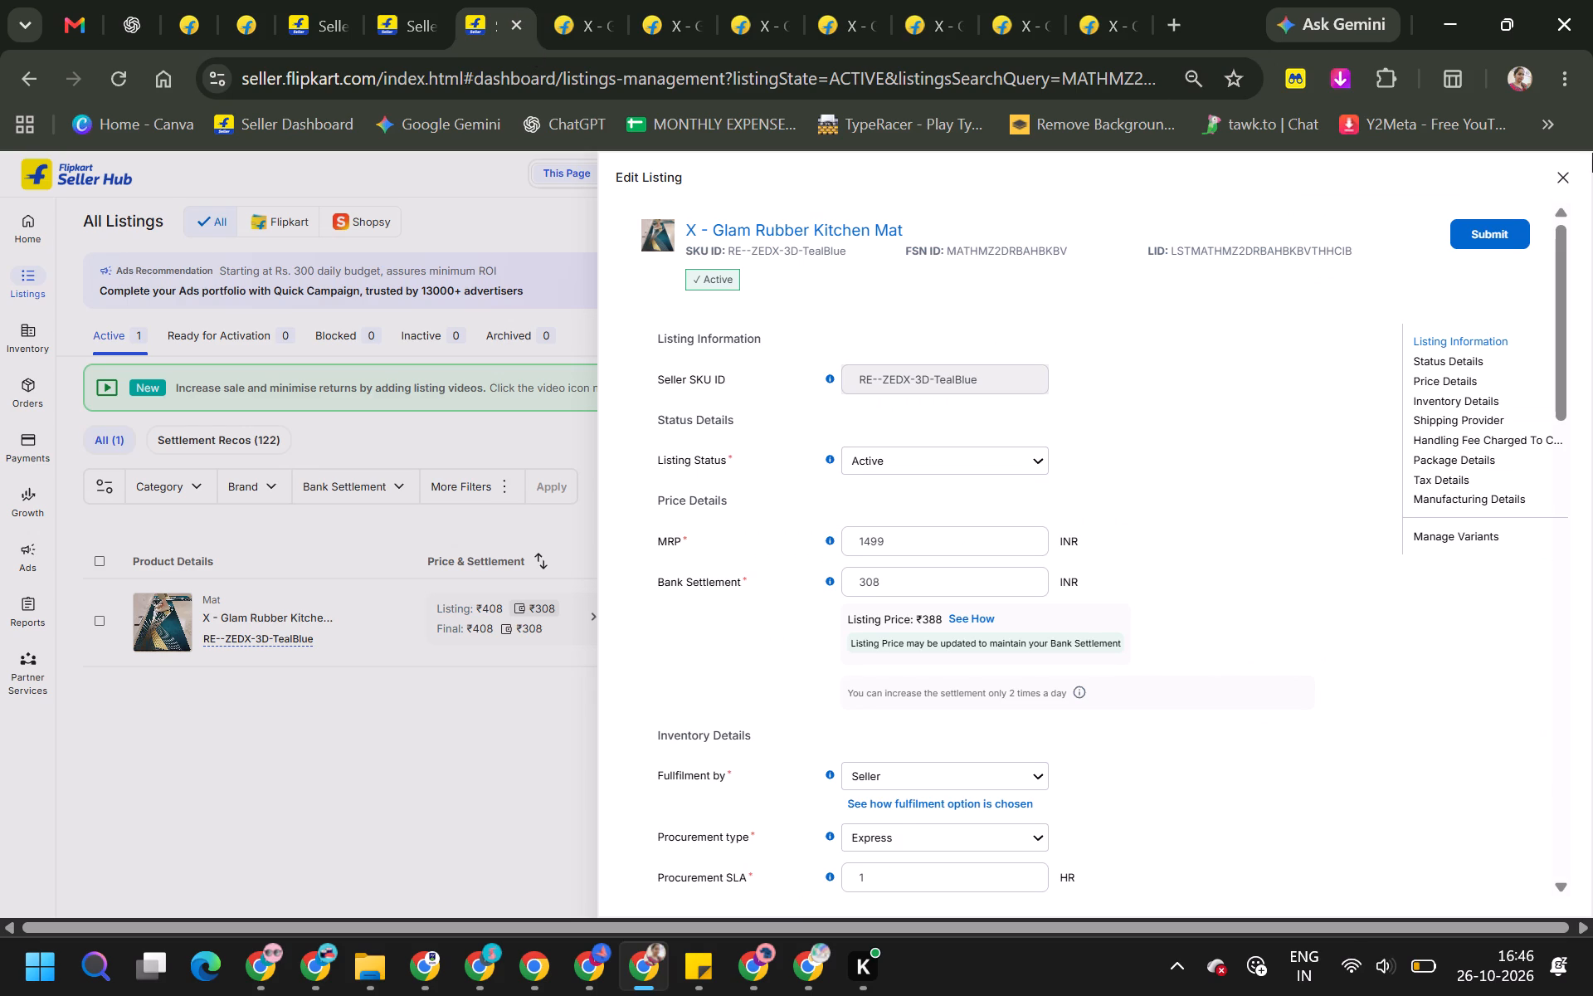
{"action": "left_click", "coordinate": [1559, 176]}
{"action": "triple_click", "coordinate": [744, 177]}
{"action": "key", "text": "ctrl+v"}
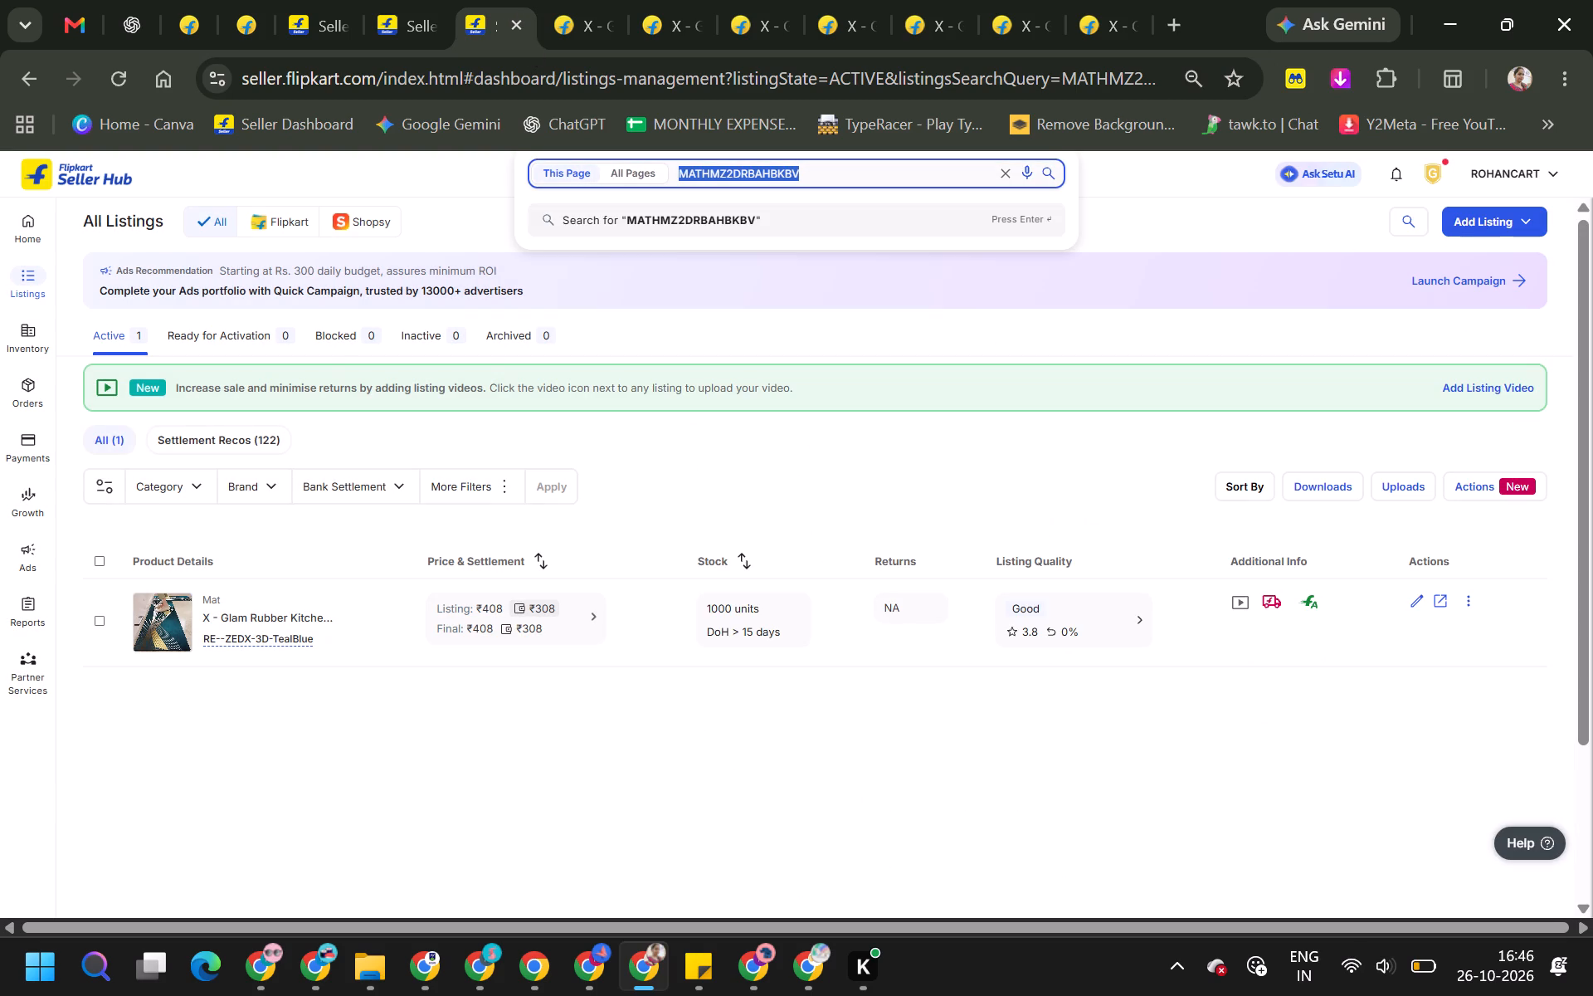
{"action": "key", "text": "Return"}
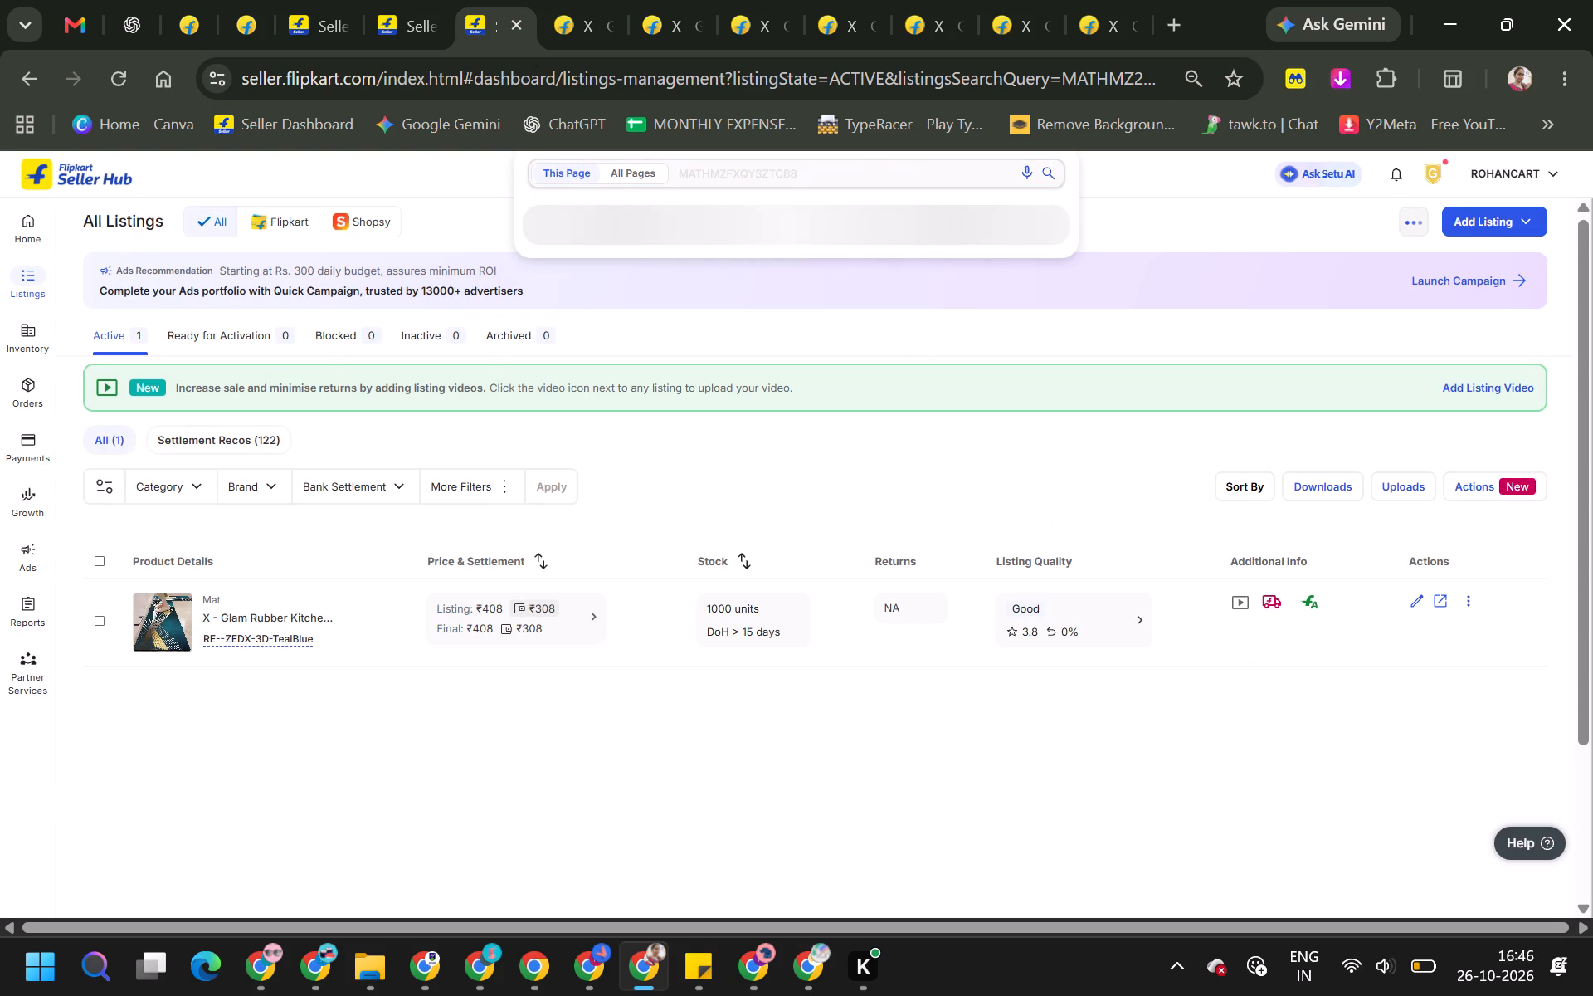
In the MEETONLINEZONE window, search the catalogue for MATHMZFXQYSZTCB8 and start selling the grey X - Glam mat with the Seller SKU ID field active.
{"action": "left_click", "coordinate": [588, 966]}
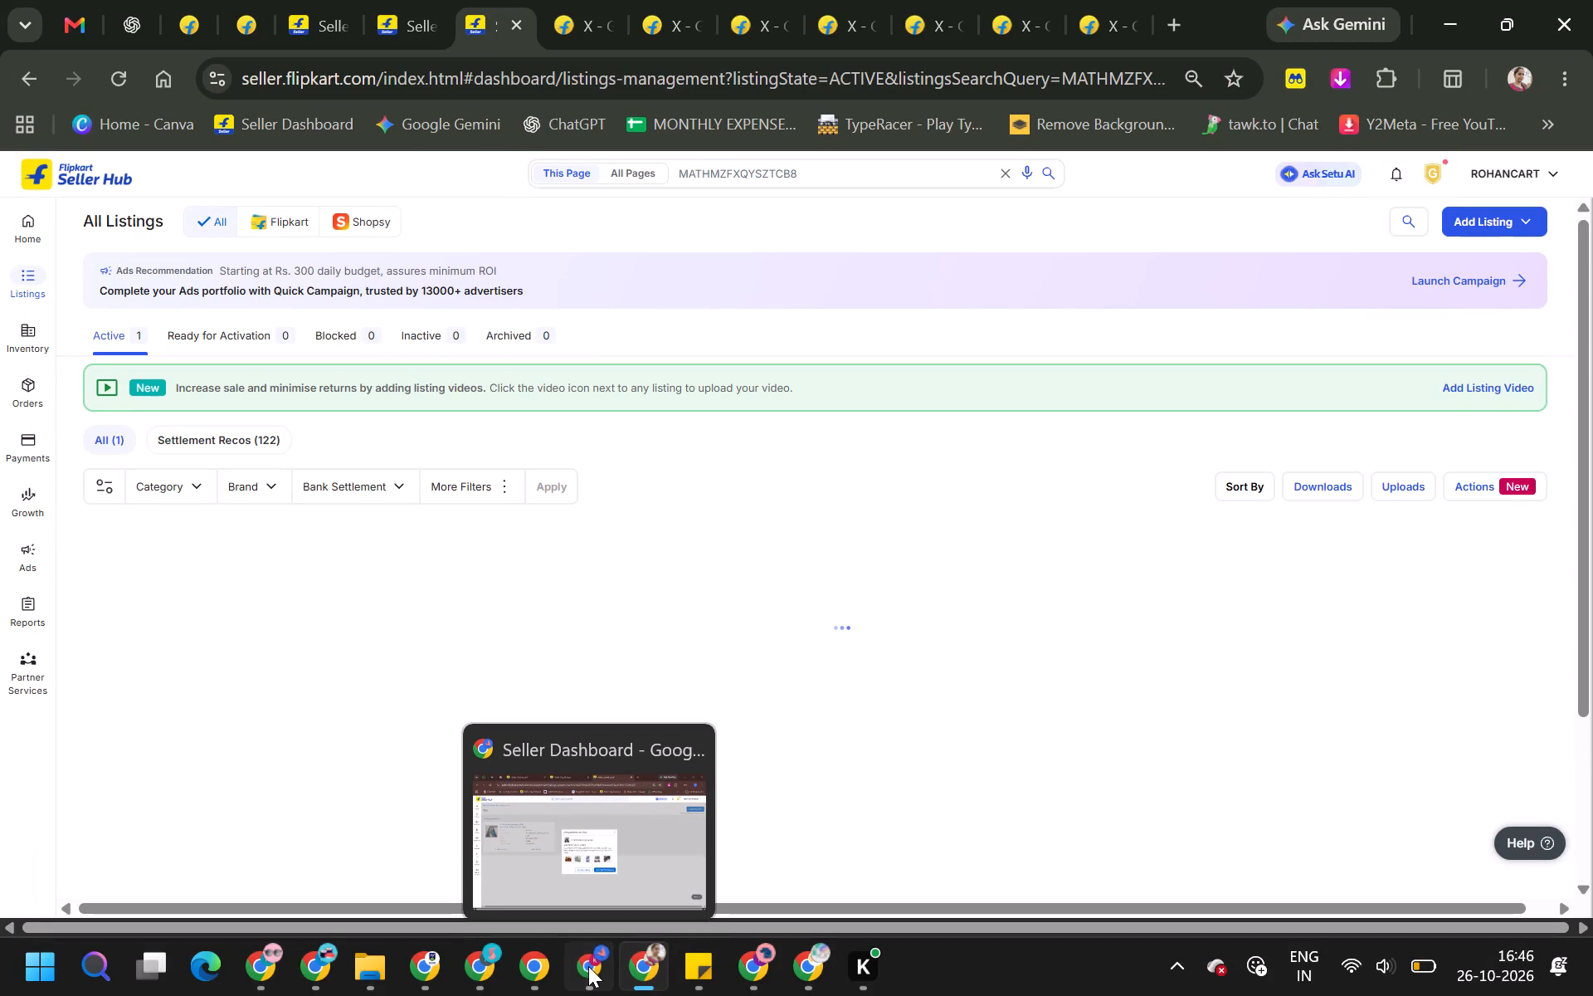
{"action": "left_click", "coordinate": [127, 315]}
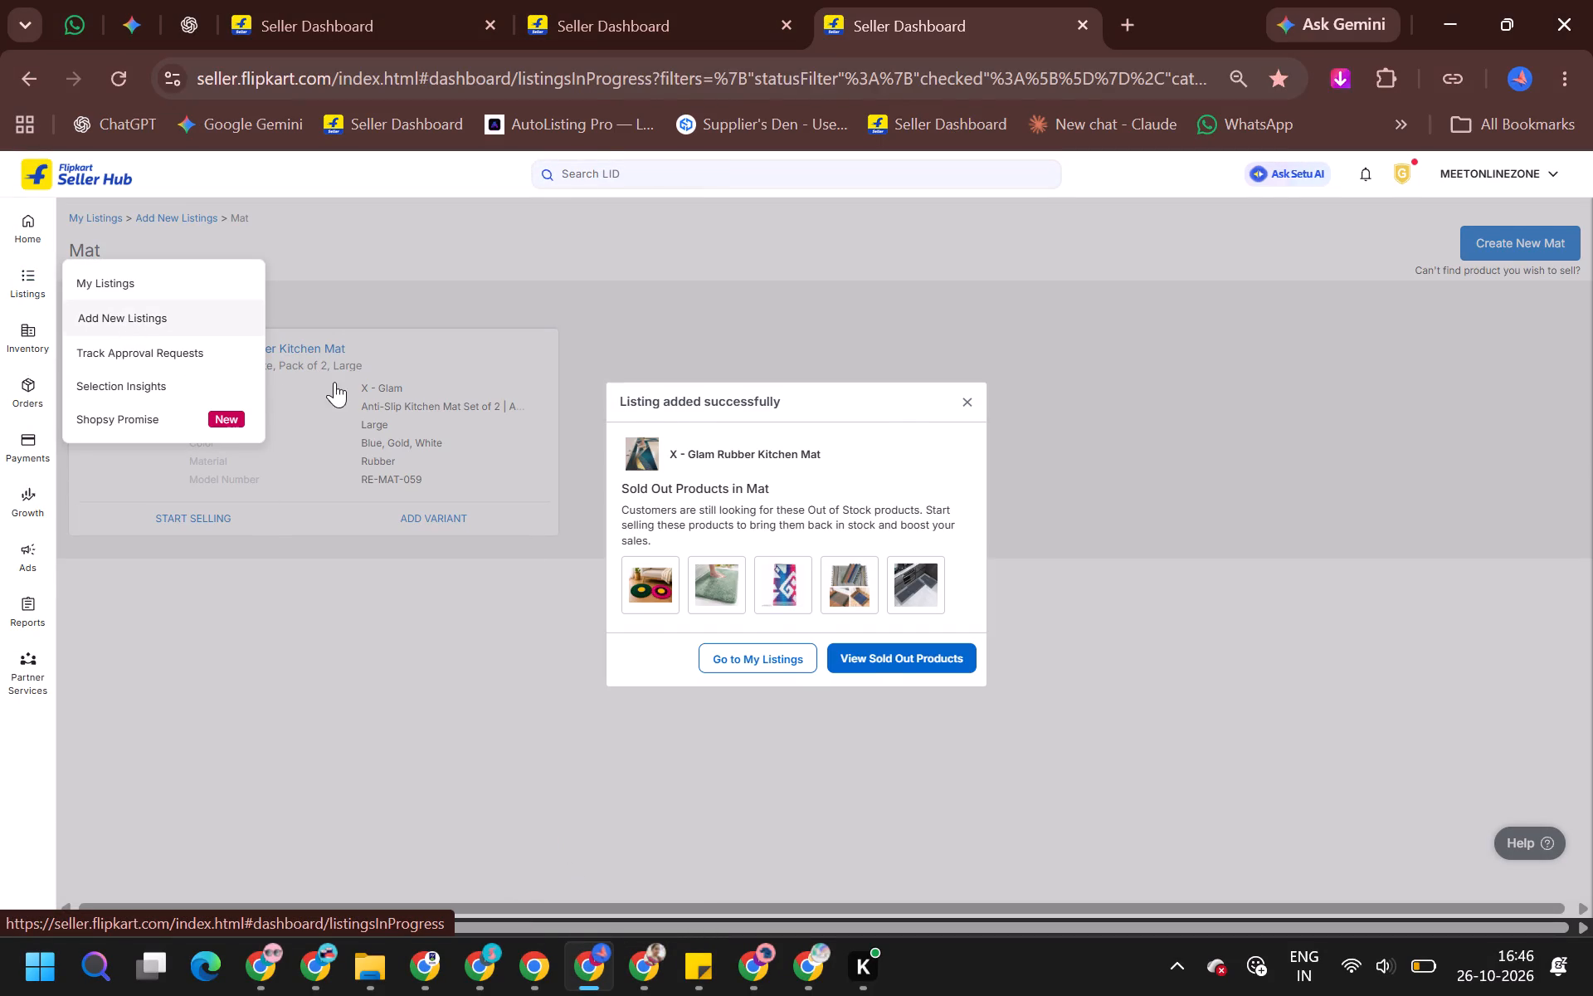
{"action": "left_click", "coordinate": [439, 285]}
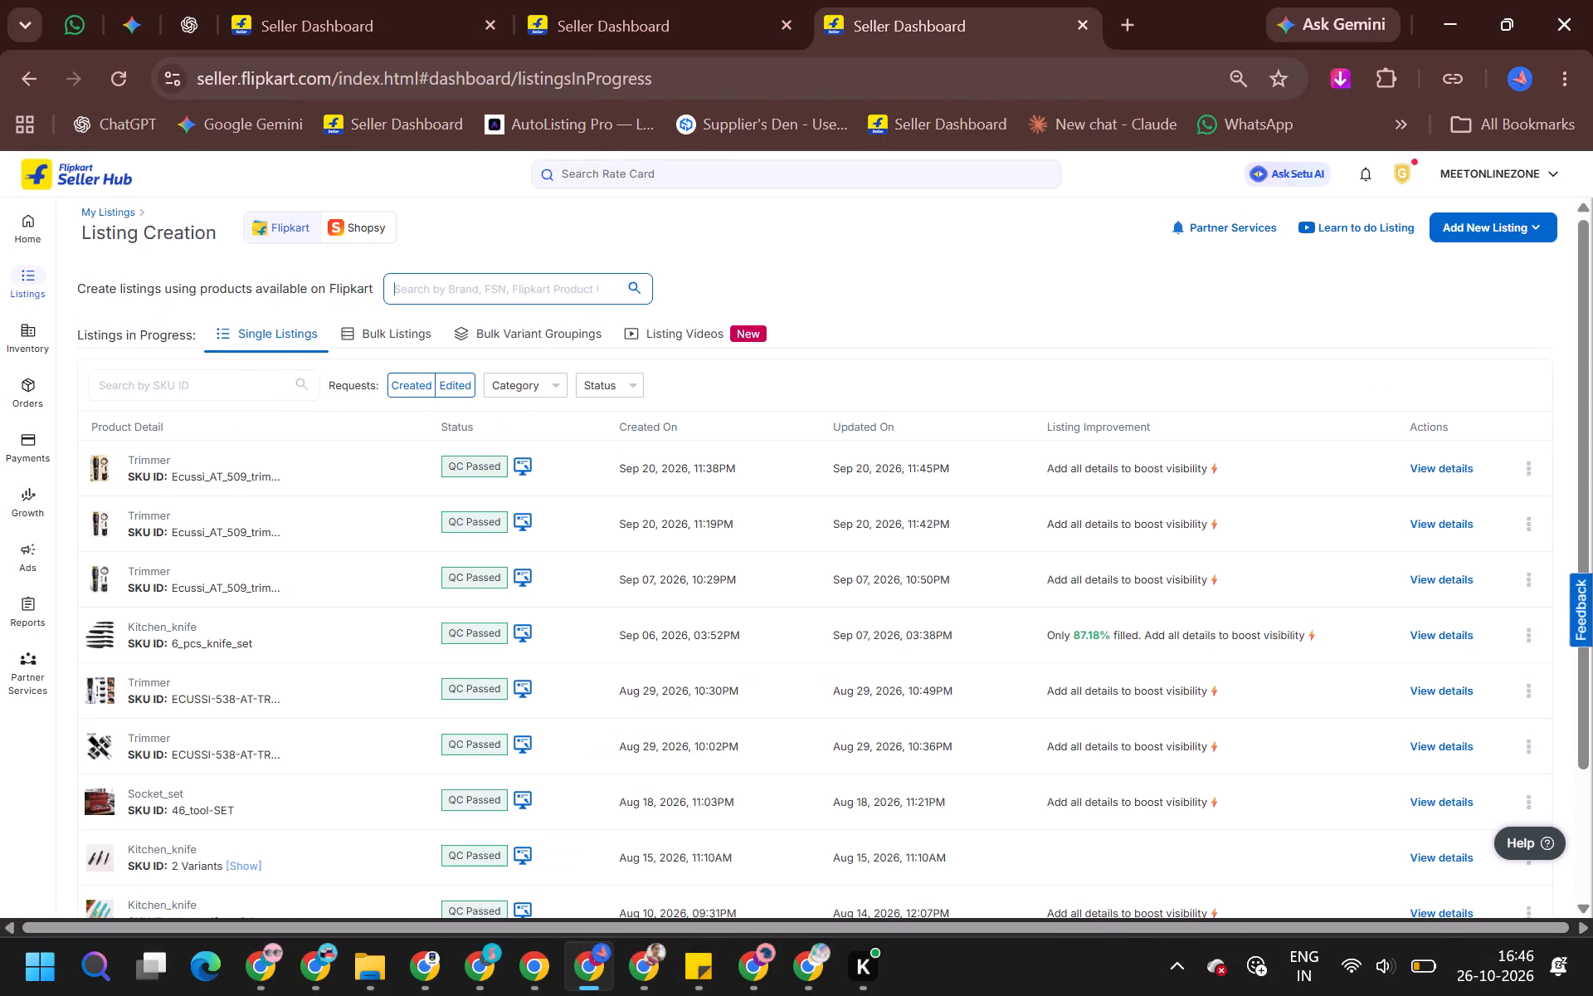
{"action": "key", "text": "ctrl+v"}
{"action": "key", "text": "Return"}
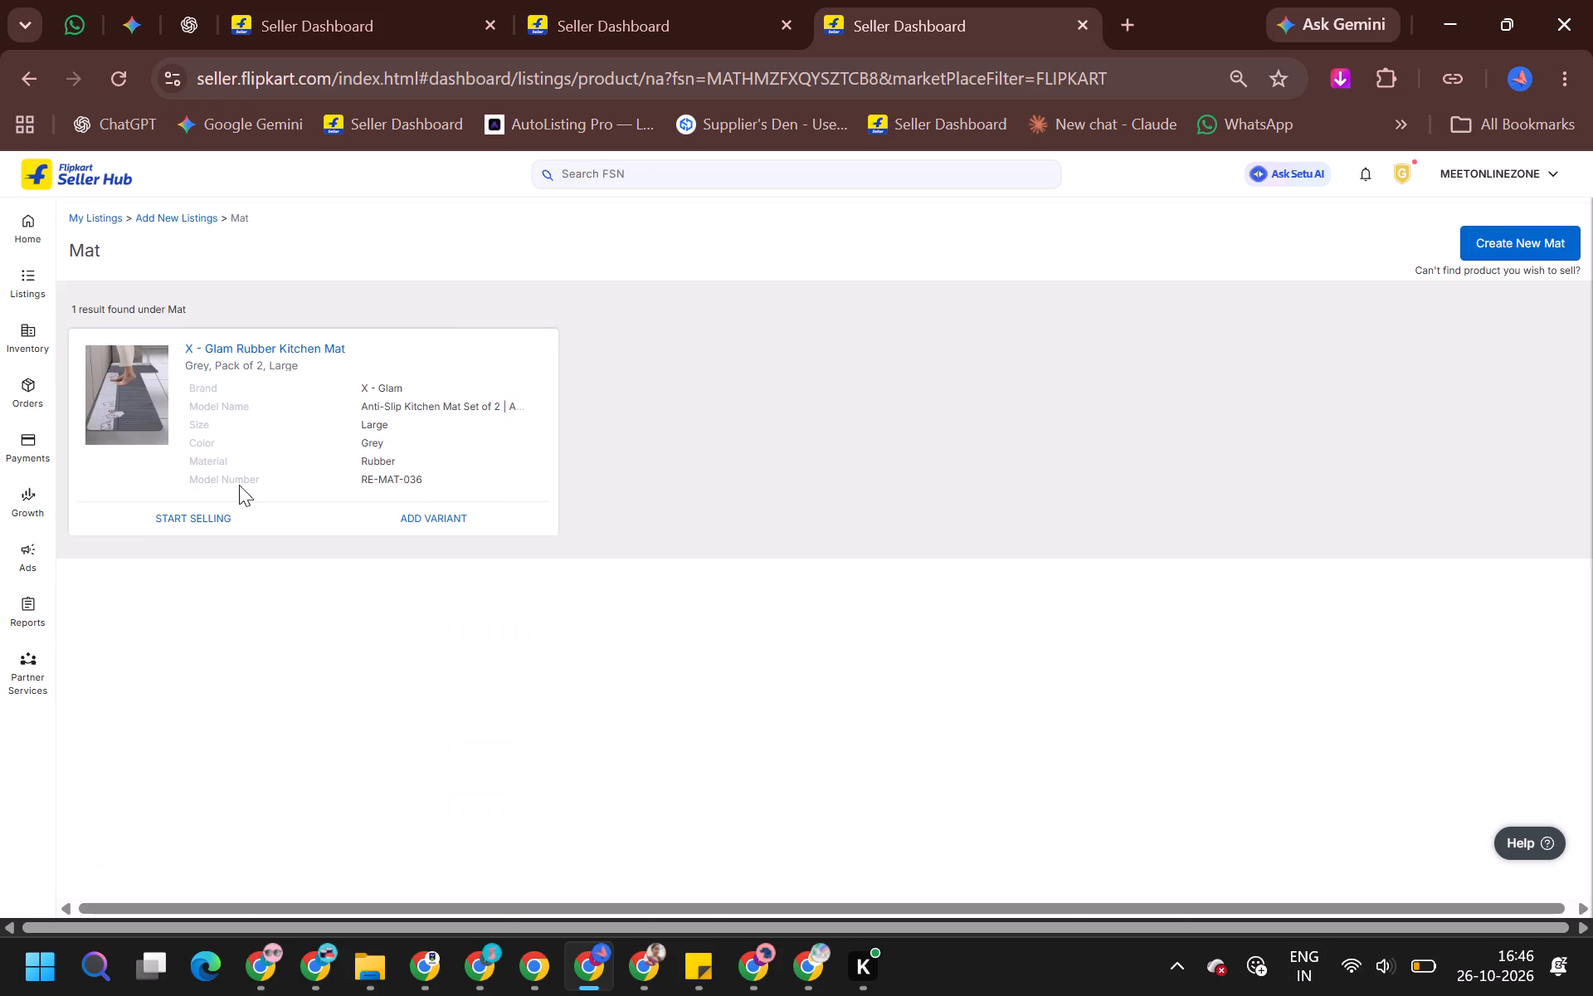
{"action": "left_click", "coordinate": [222, 518]}
{"action": "left_click", "coordinate": [850, 328]}
Open the RE--MAT23 listing's edit form in the ROHANCART window and return to the MEETONLINEZONE selling information form.
{"action": "key", "text": "alt+Tab"}
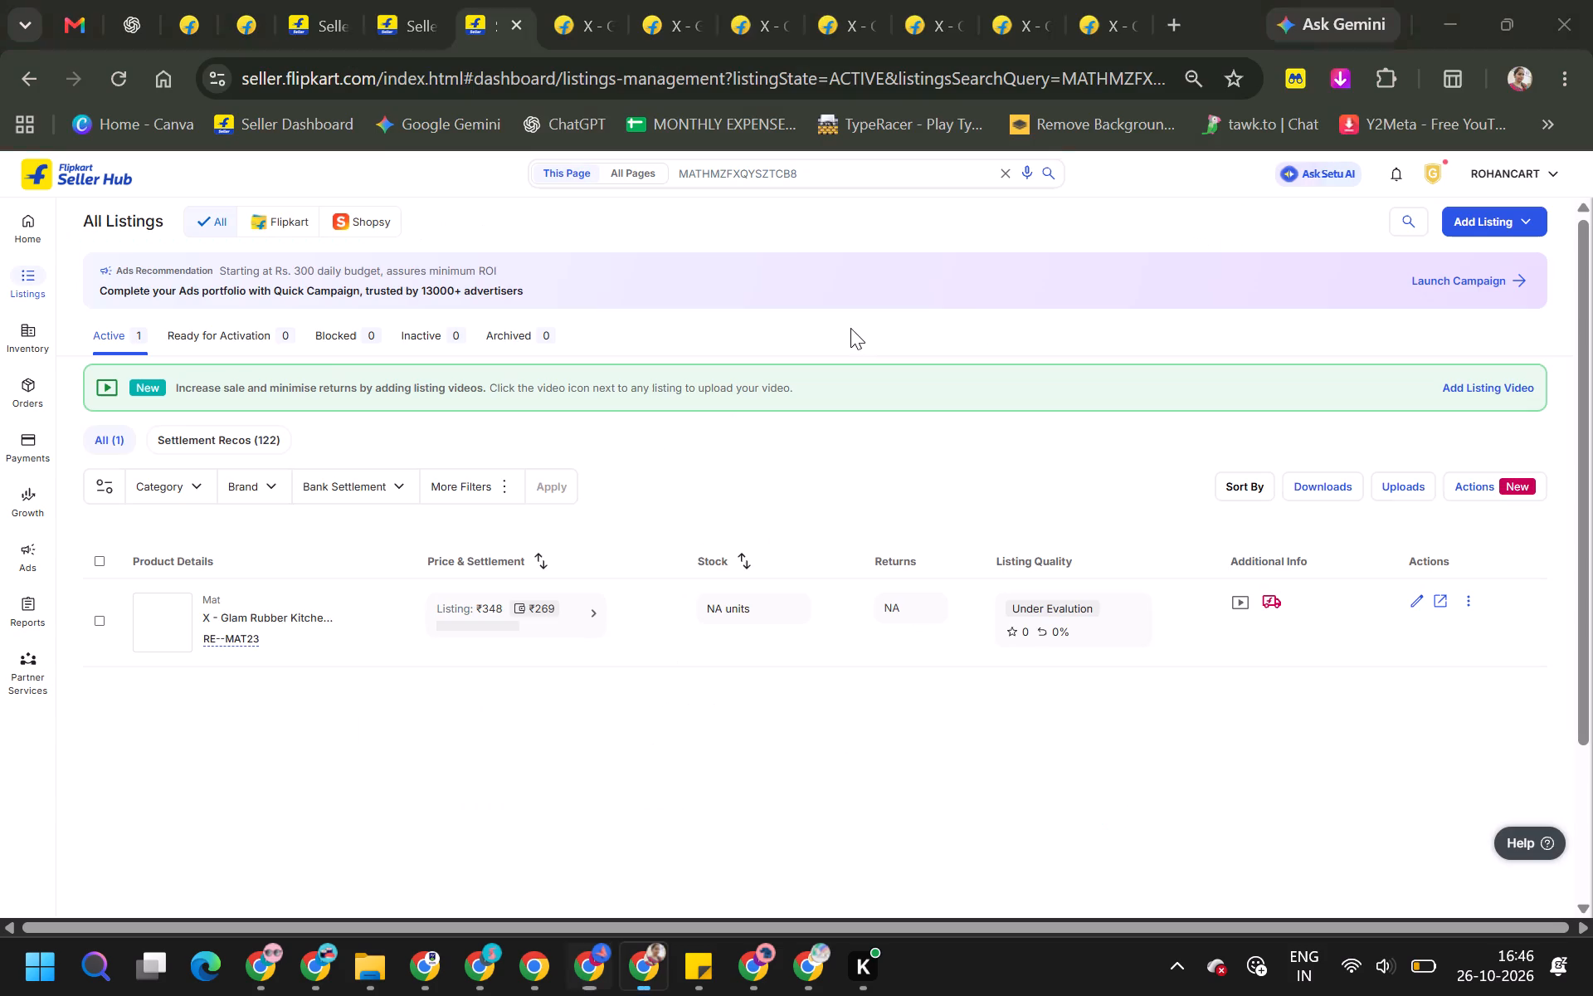
{"action": "scroll", "coordinate": [535, 698], "scroll_direction": "down", "scroll_amount": 1}
{"action": "scroll", "coordinate": [539, 696], "scroll_direction": "up", "scroll_amount": 2}
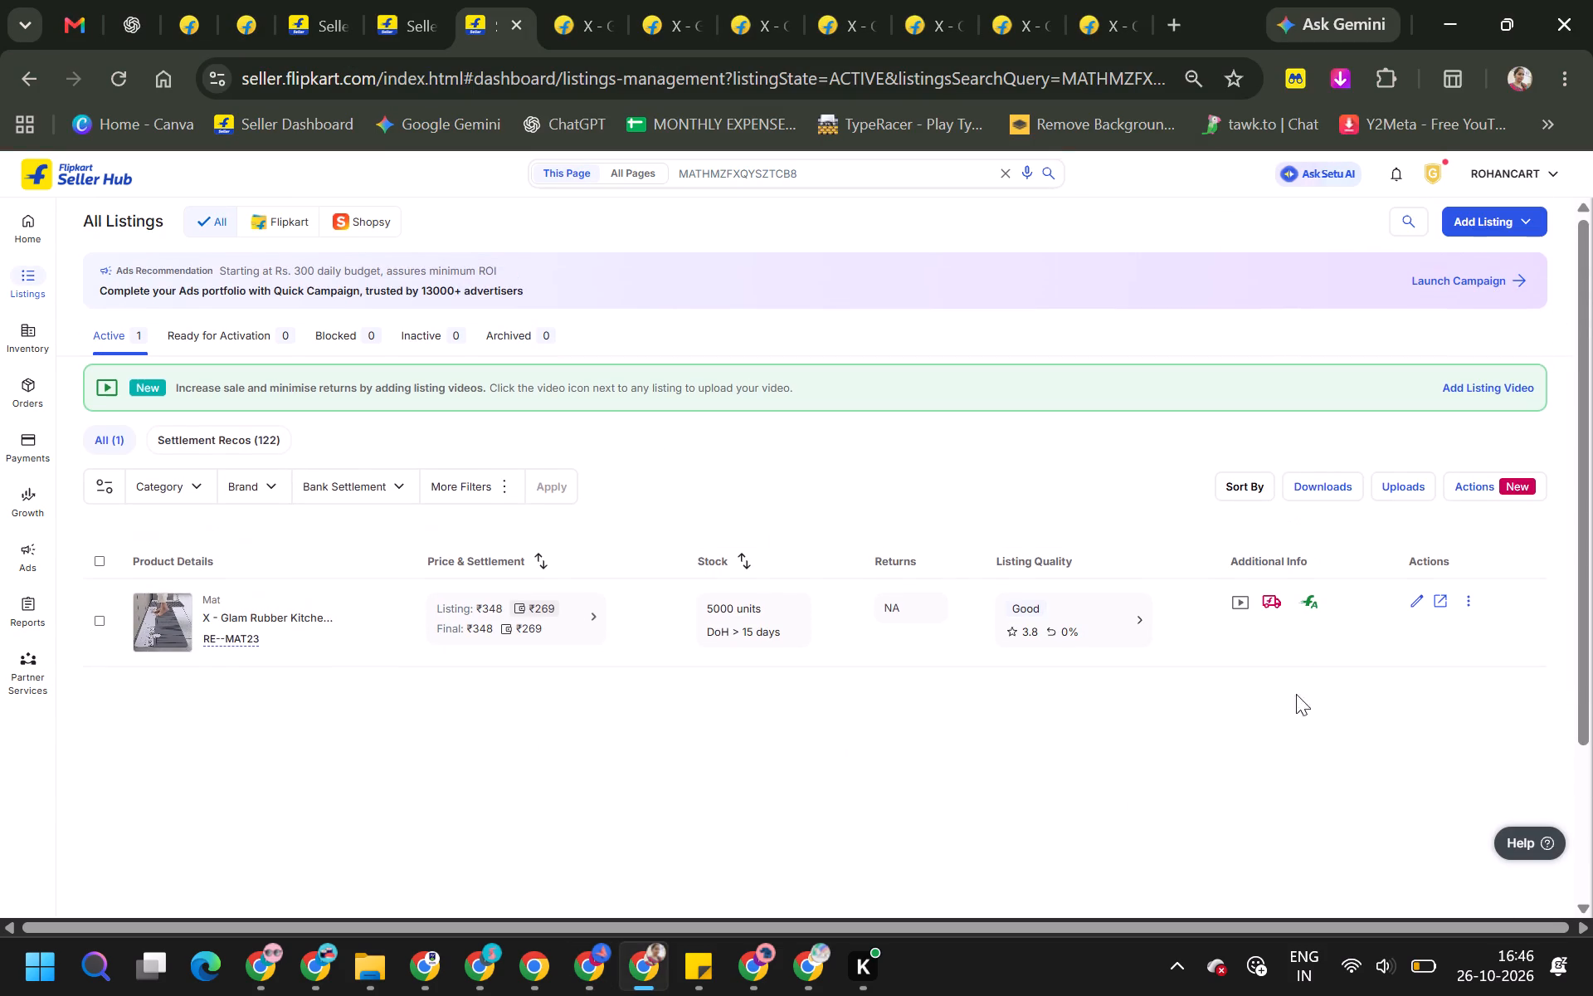
{"action": "left_click", "coordinate": [1419, 603]}
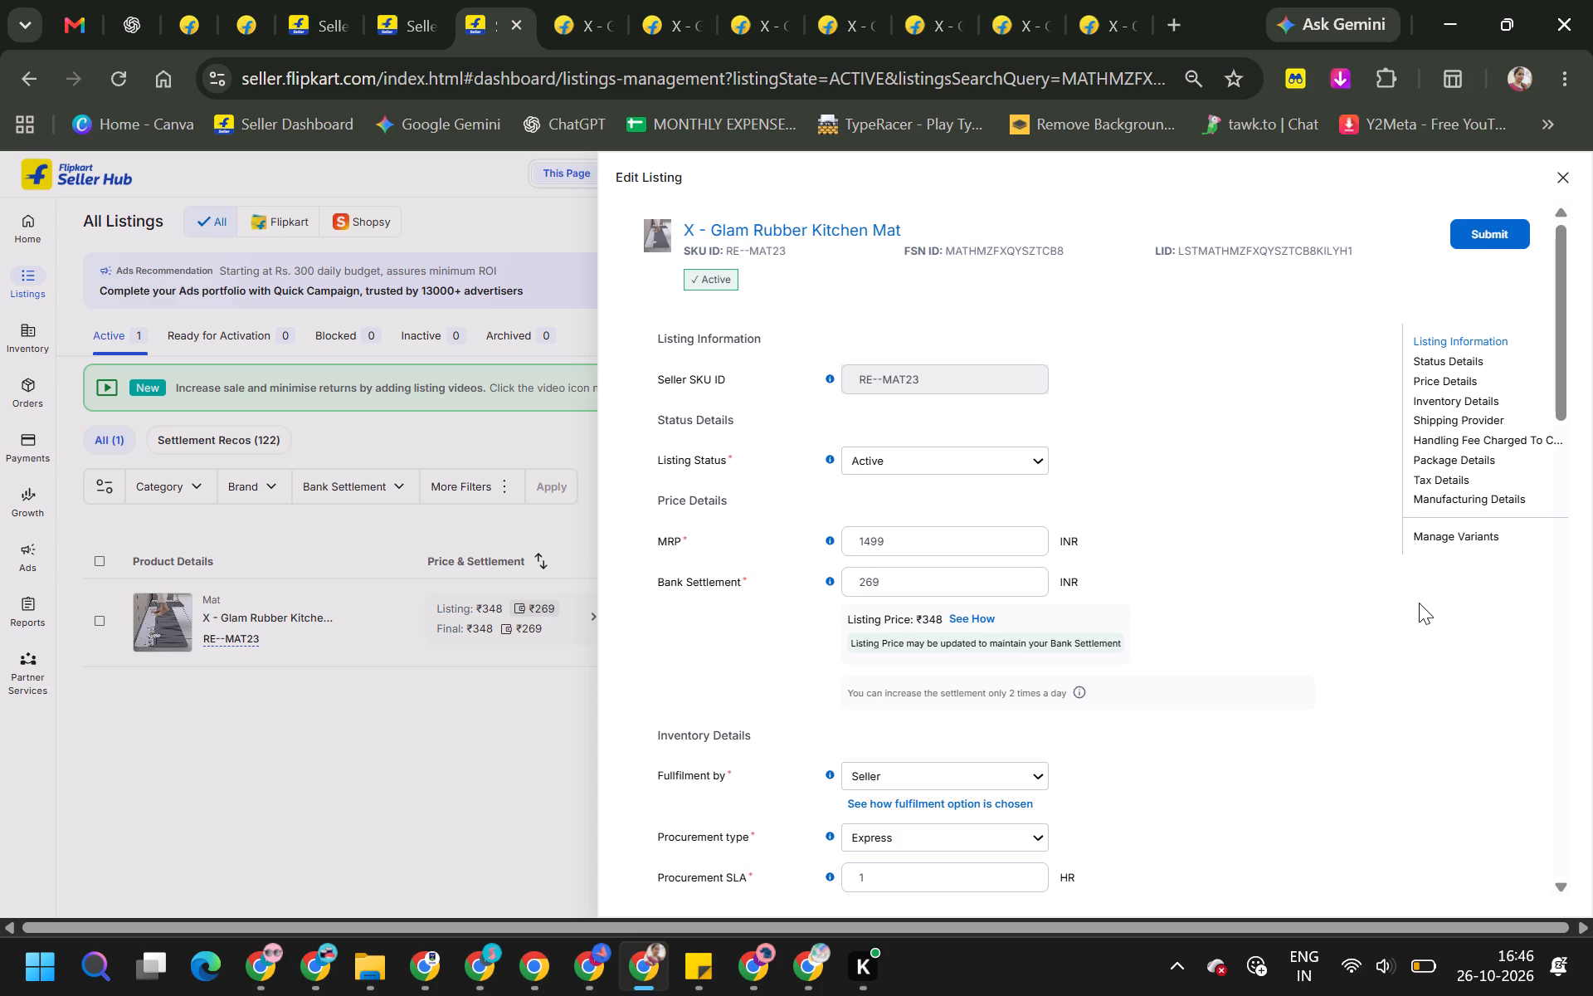
{"action": "scroll", "coordinate": [678, 492], "scroll_direction": "up", "scroll_amount": 3}
{"action": "key", "text": "alt+Tab"}
{"action": "key", "text": "alt+Tab"}
{"action": "key", "text": "alt+Tab"}
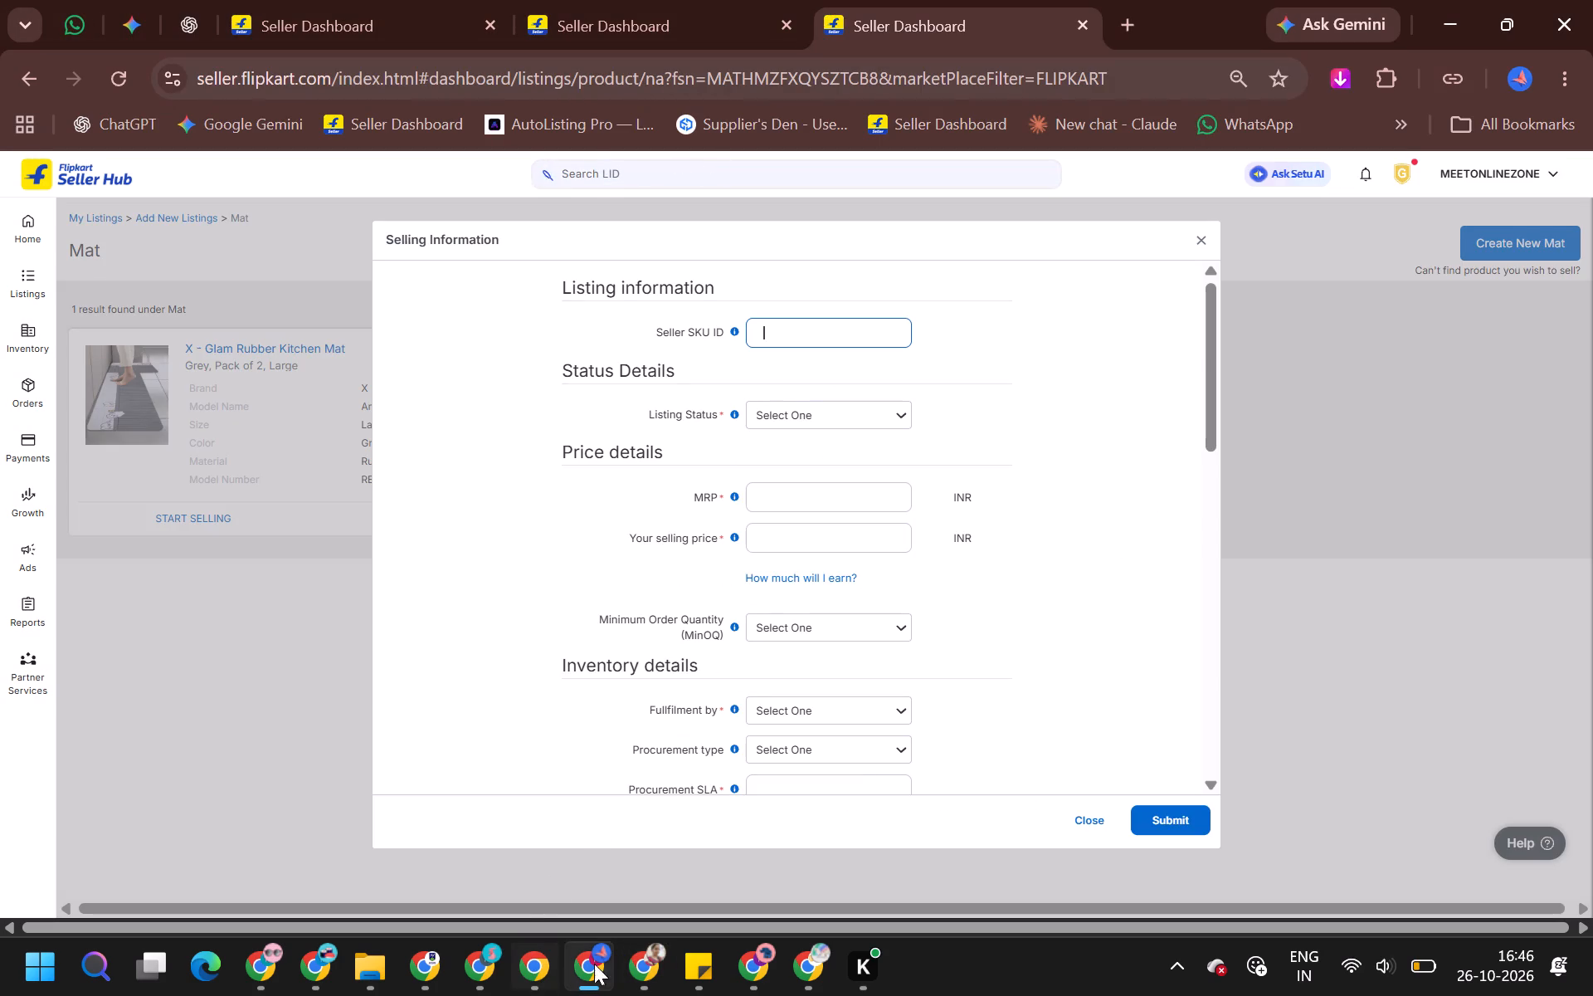
Add the SKU R-StripGREYcartoon-Mat03 below R-TealBlue-Mat03 in the sticky note, based on the existing R-StripGREYcartoon-Mat02 entry.
{"action": "left_click", "coordinate": [698, 977]}
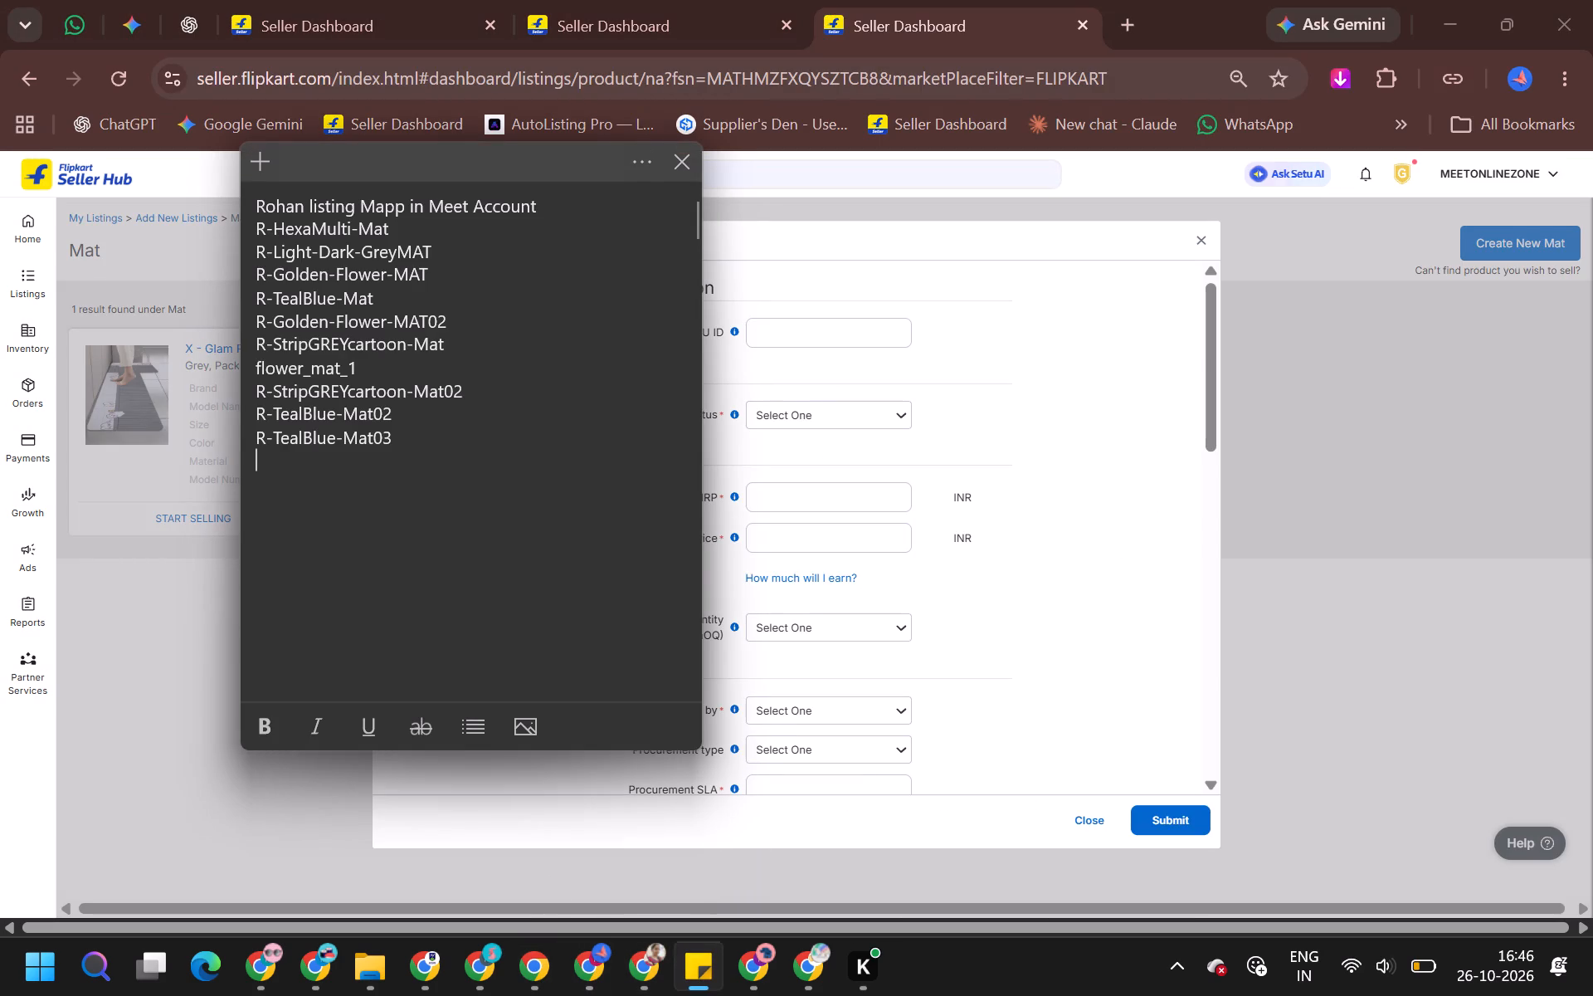
{"action": "triple_click", "coordinate": [412, 344]}
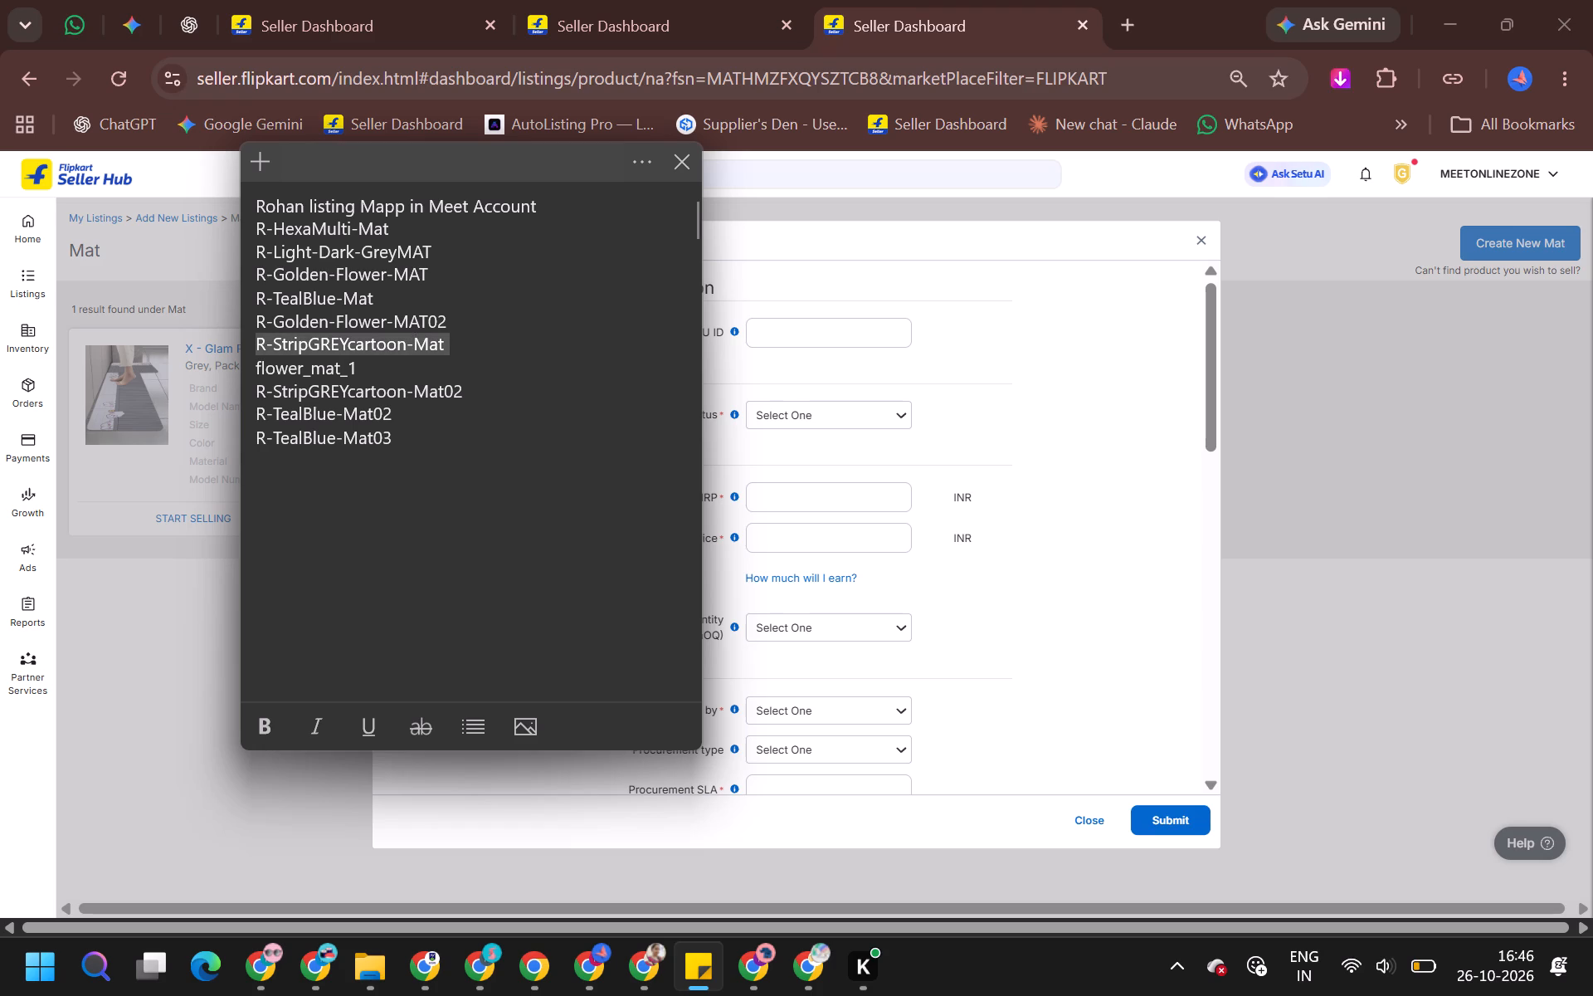
{"action": "key", "text": "ctrl+c"}
{"action": "left_click", "coordinate": [375, 457]}
{"action": "triple_click", "coordinate": [432, 395]}
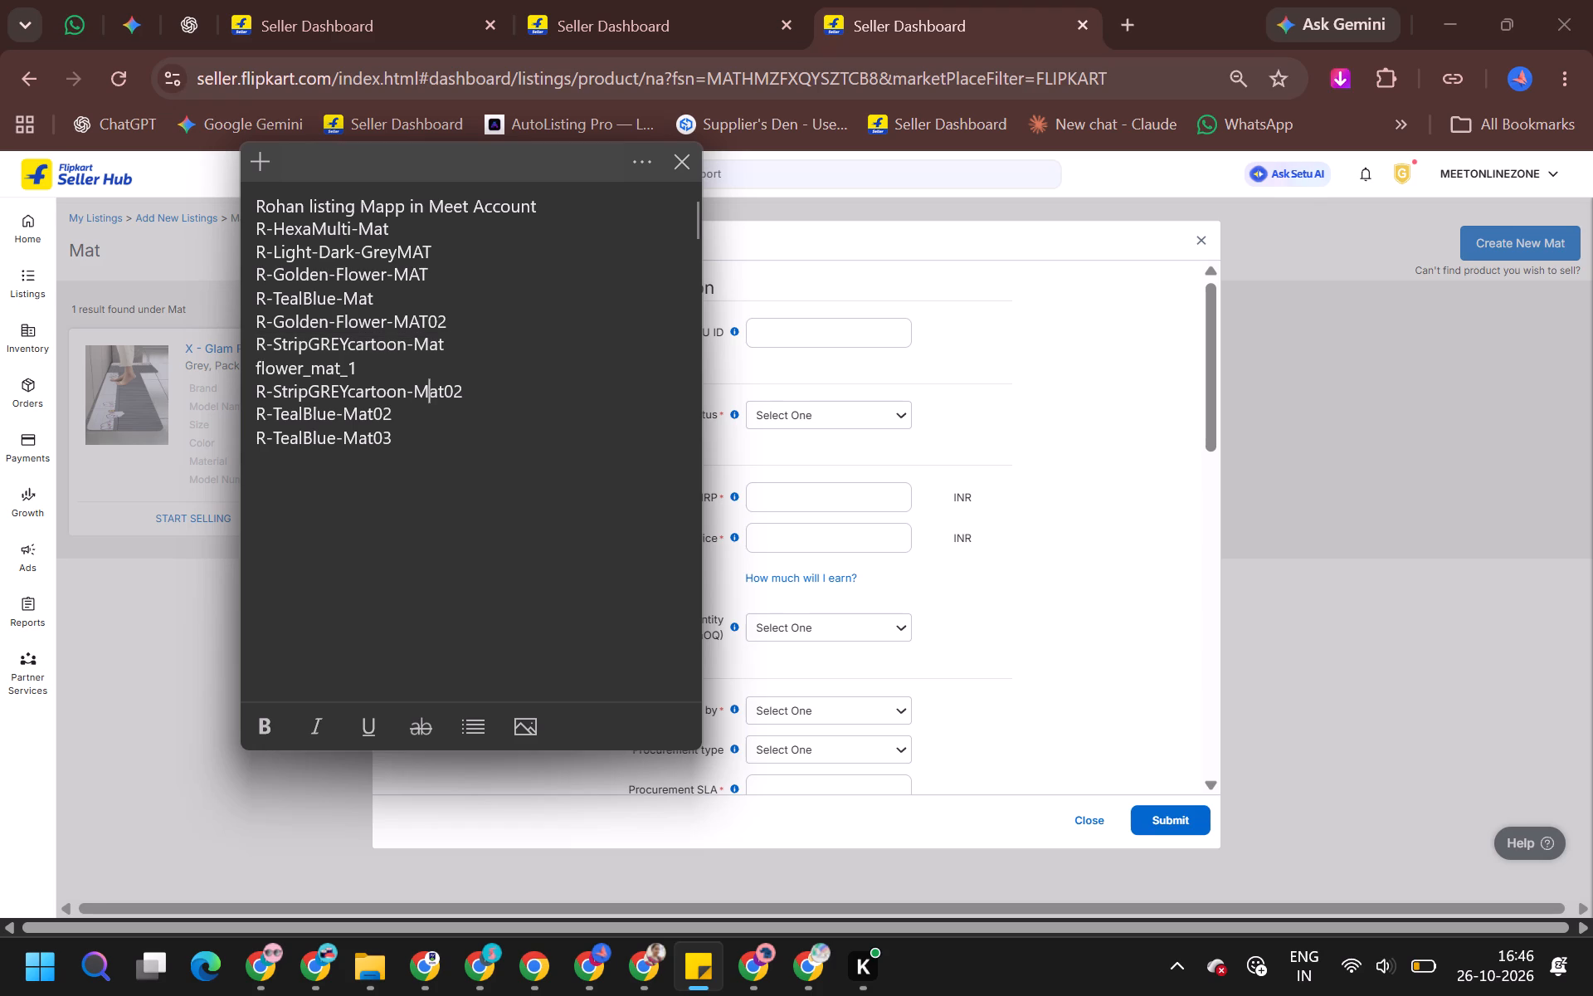
{"action": "key", "text": "ctrl+c"}
{"action": "left_click", "coordinate": [404, 456]}
{"action": "key", "text": "ctrl+v"}
{"action": "key", "text": "BackSpace"}
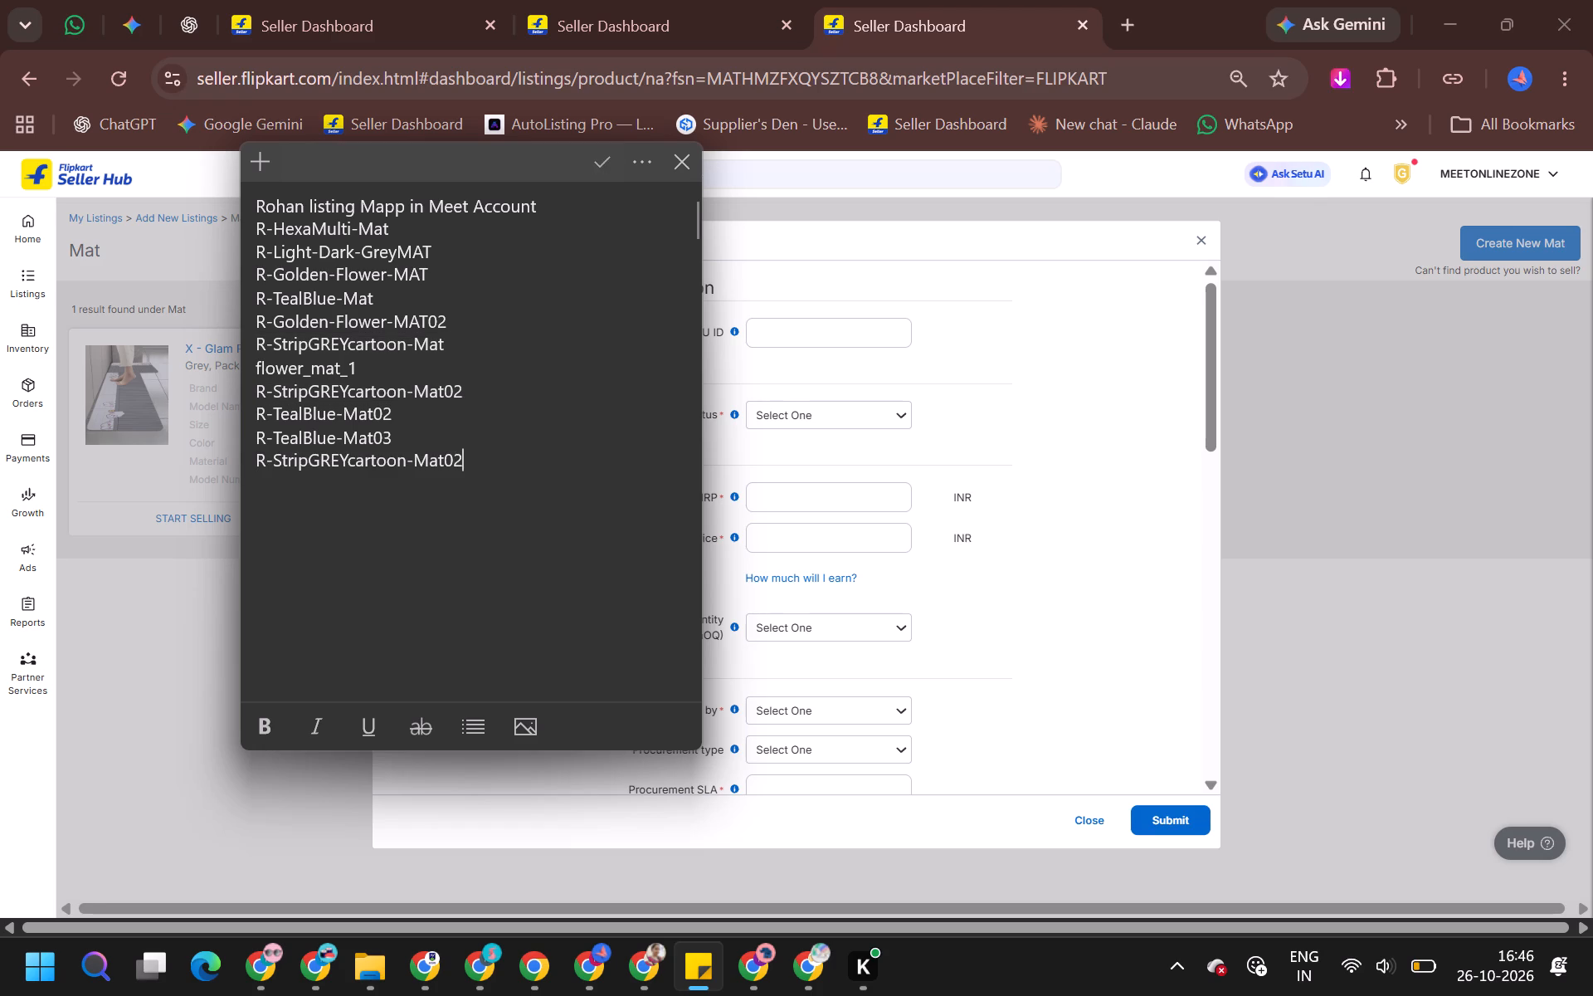
{"action": "key", "text": "BackSpace"}
{"action": "key", "text": "3"}
Copy R-StripGREYcartoon-Mat03 from the note into the Seller SKU ID and set the listing status to Active.
{"action": "triple_click", "coordinate": [438, 449]}
{"action": "key", "text": "ctrl+c"}
{"action": "left_click", "coordinate": [827, 327]}
{"action": "key", "text": "ctrl+v"}
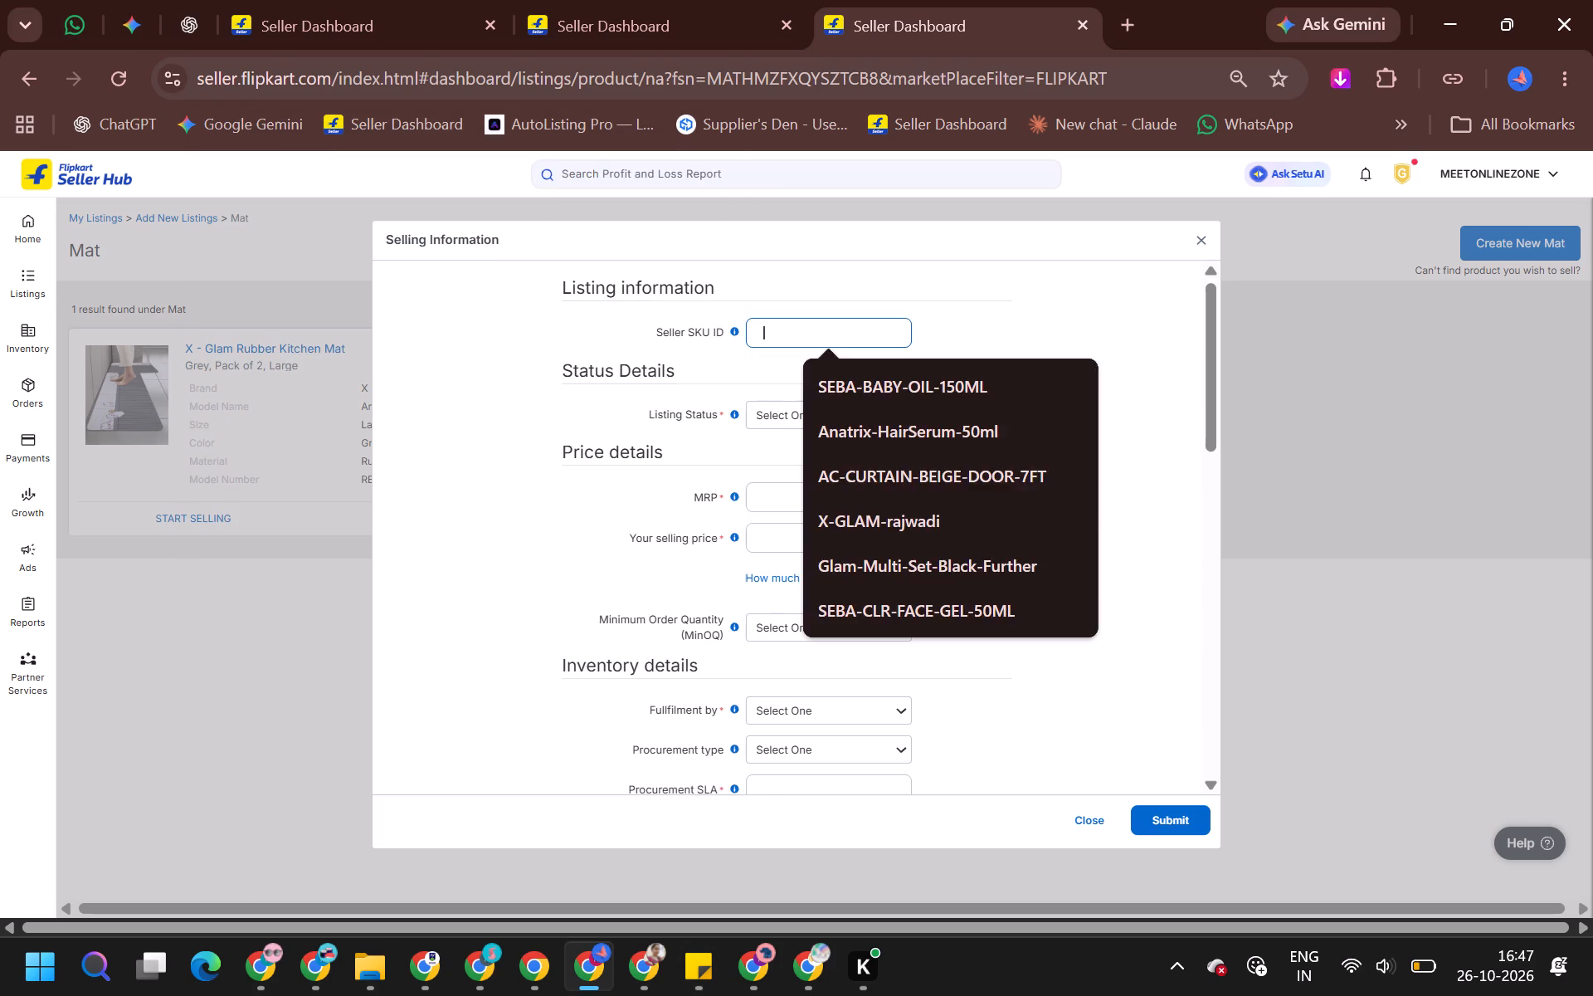
{"action": "key", "text": "Tab"}
{"action": "key", "text": "Down"}
{"action": "key", "text": "Tab"}
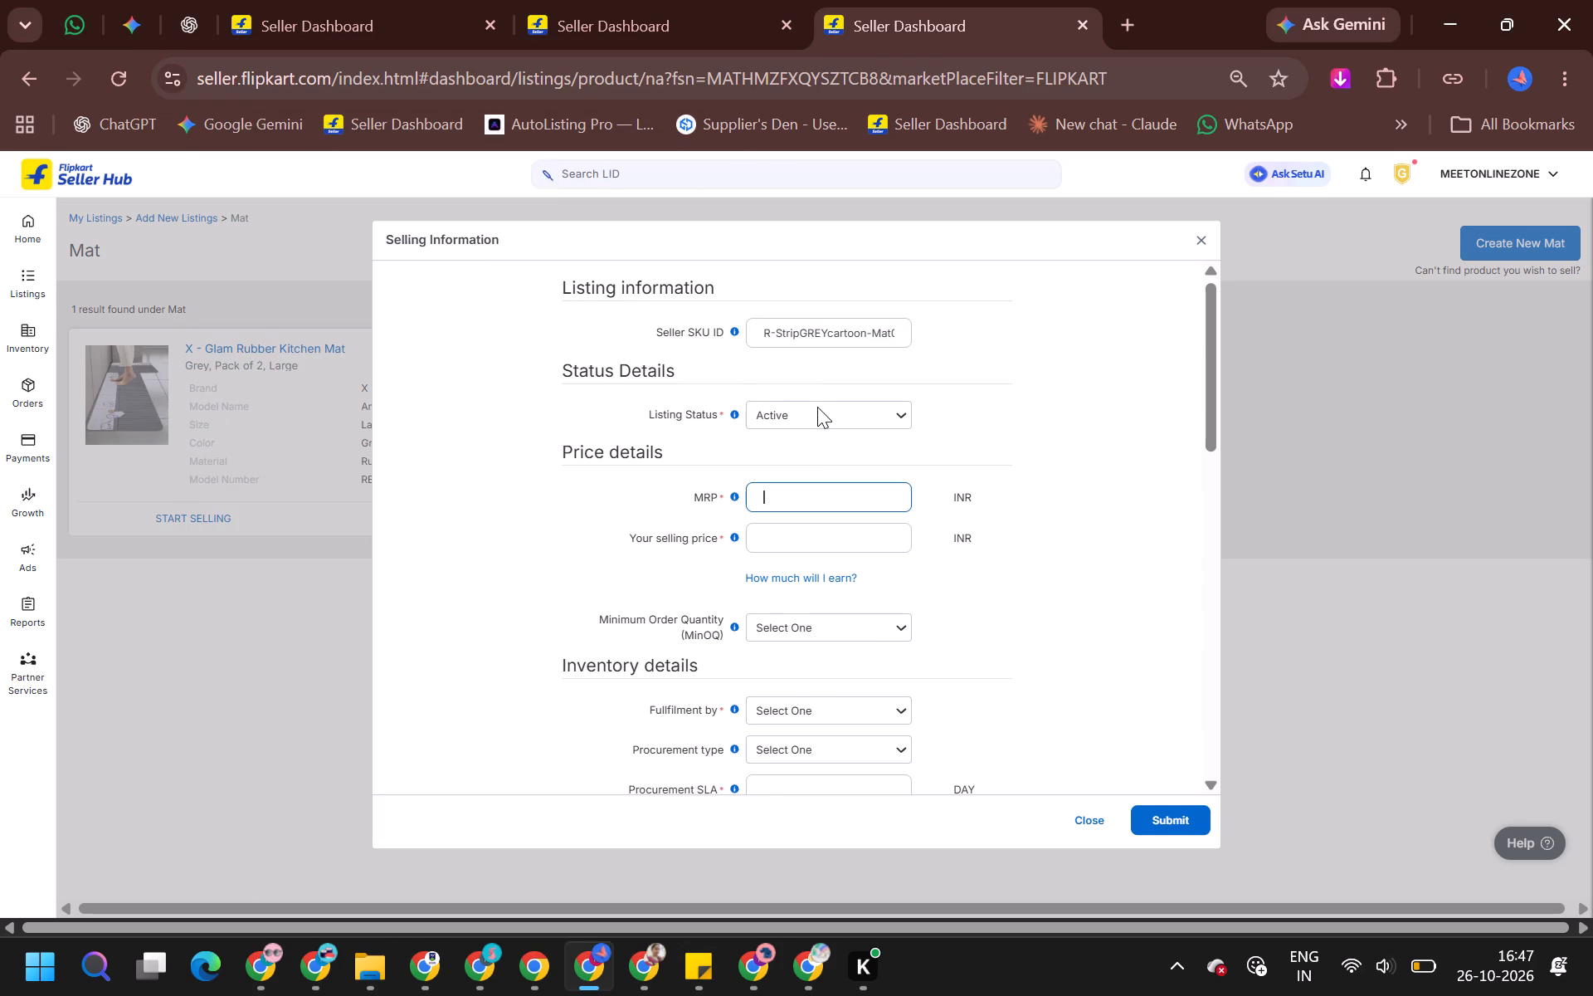
Copy the MRP of 1499 from the RE--MAT23 edit form into the new listing and set the selling price to 399 INR.
{"action": "key", "text": "alt+Tab"}
{"action": "key", "text": "alt+Tab"}
{"action": "left_click", "coordinate": [646, 979]}
{"action": "triple_click", "coordinate": [888, 546]}
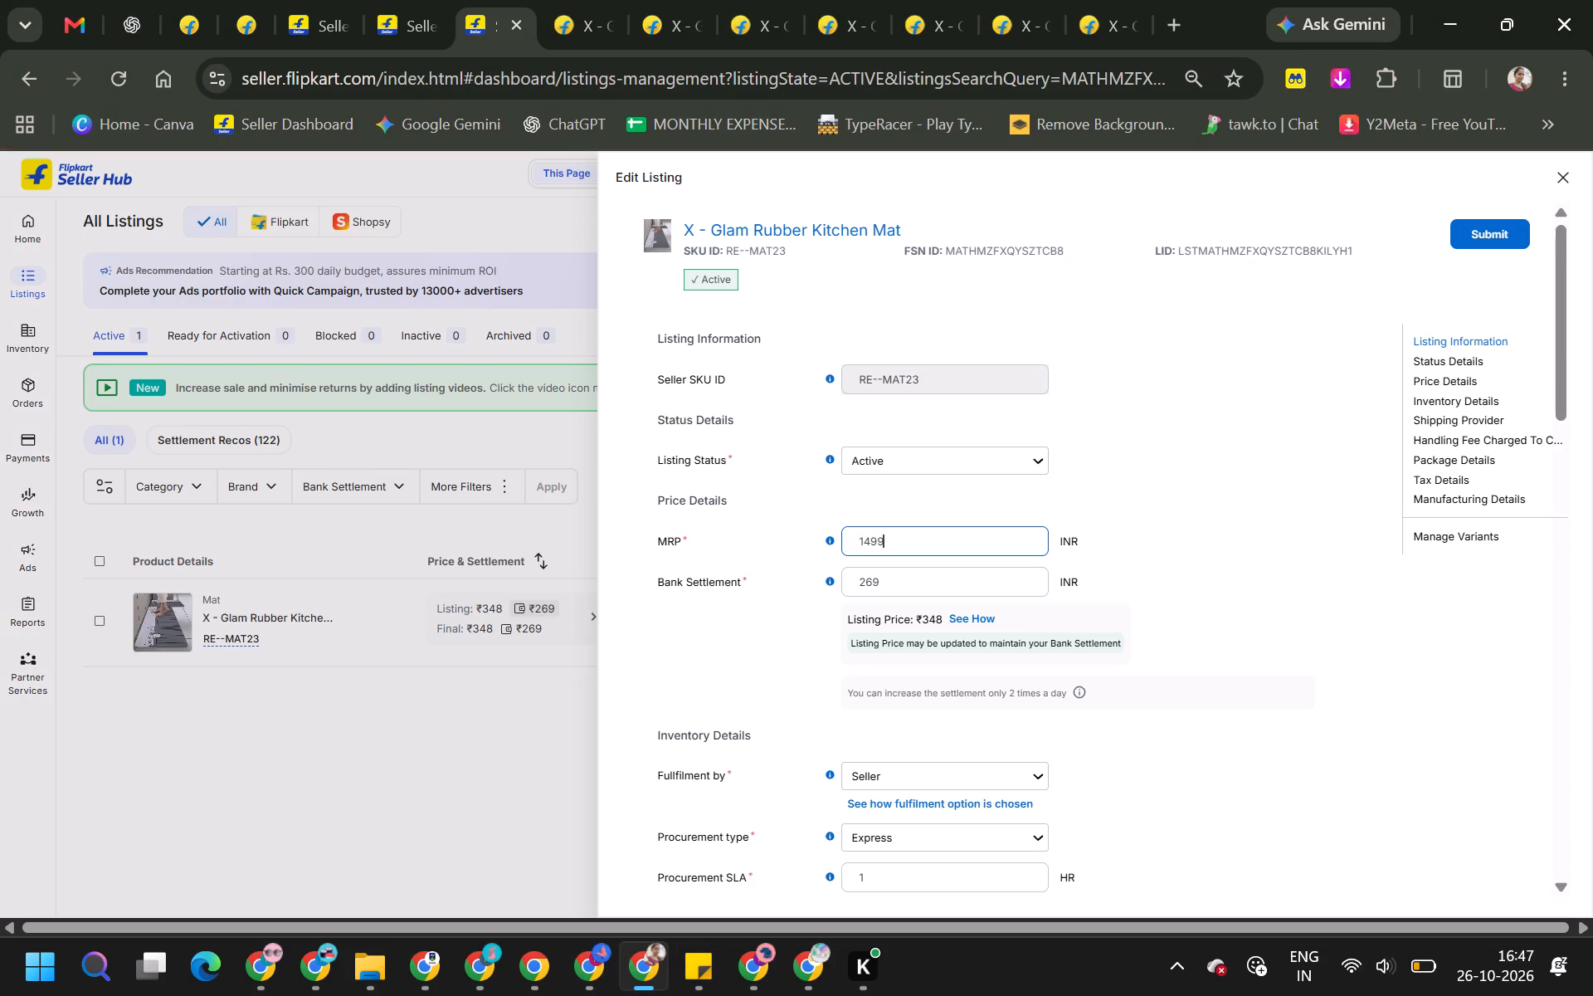
{"action": "key", "text": "ctrl+c"}
{"action": "key", "text": "alt+Tab"}
{"action": "key", "text": "ctrl+v"}
{"action": "key", "text": "Tab"}
{"action": "key", "text": "alt+Tab"}
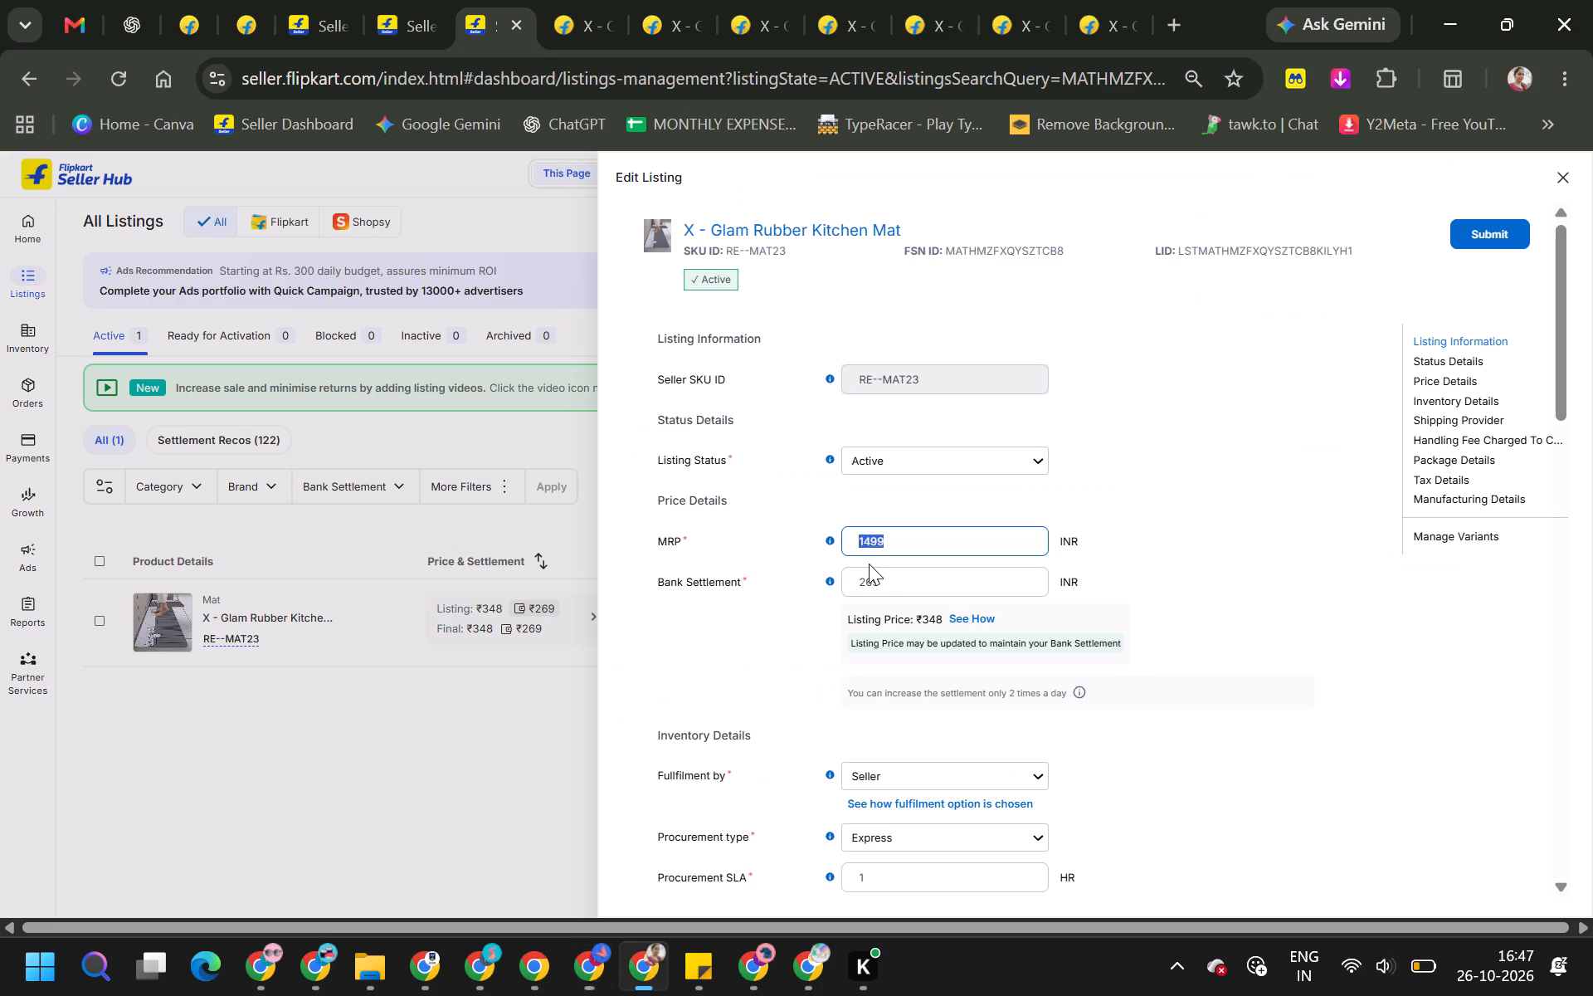
{"action": "key", "text": "alt+Tab"}
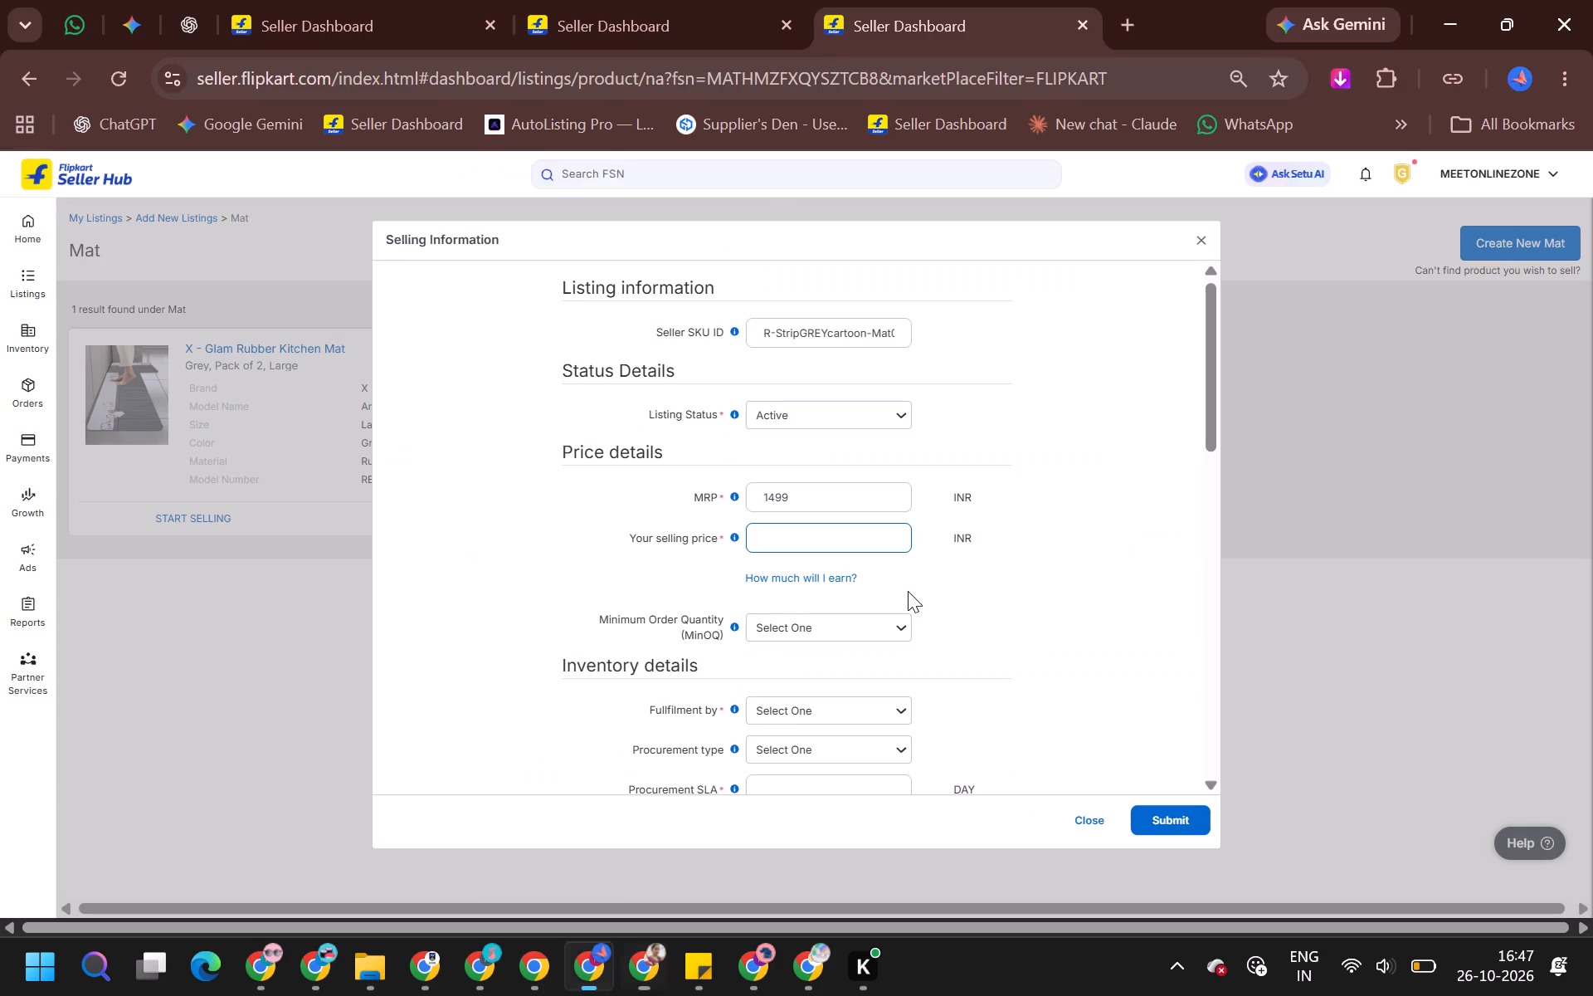
{"action": "type", "text": "399"}
Set fulfilment to Seller, procurement type to Instock, procurement SLA to 1 day and stock to 1, leaving minimum order quantity unselected.
{"action": "key", "text": "Tab"}
{"action": "key", "text": "Tab"}
{"action": "key", "text": "Down"}
{"action": "key", "text": "Tab"}
{"action": "key", "text": "Down"}
{"action": "key", "text": "Tab"}
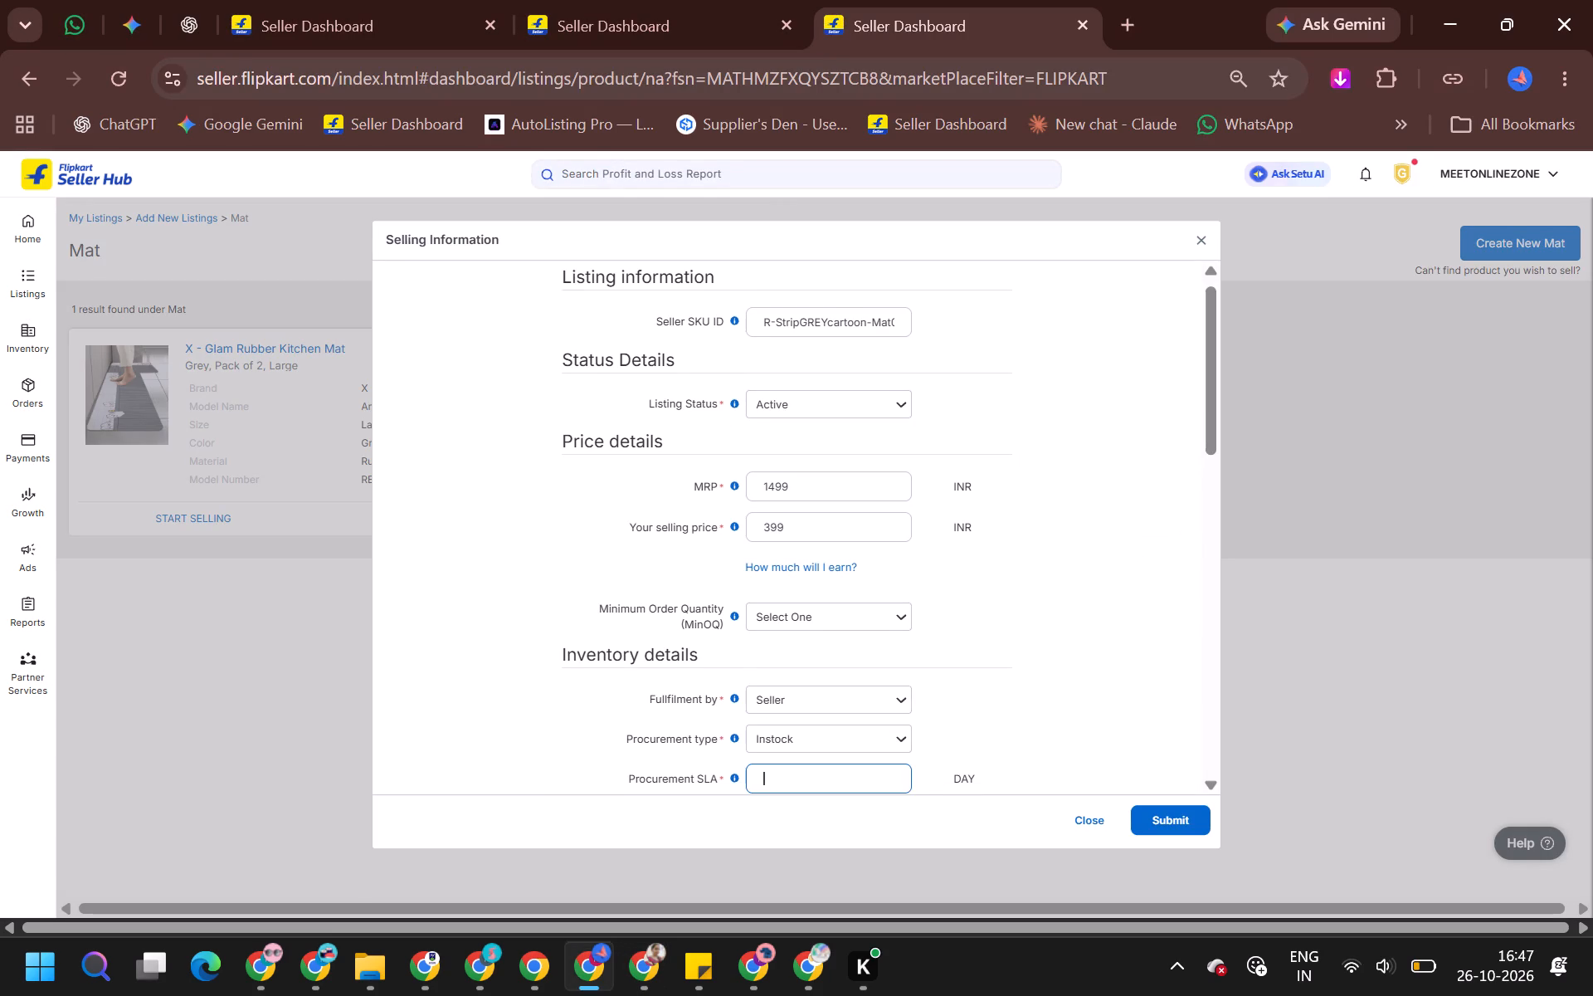
{"action": "key", "text": "1"}
{"action": "key", "text": "Tab"}
{"action": "key", "text": "1"}
{"action": "key", "text": "Tab"}
Set the shipping provider to Flipkart and the local, zonal and national handling fees to 0 INR.
{"action": "key", "text": "Down"}
{"action": "key", "text": "Tab"}
{"action": "key", "text": "0"}
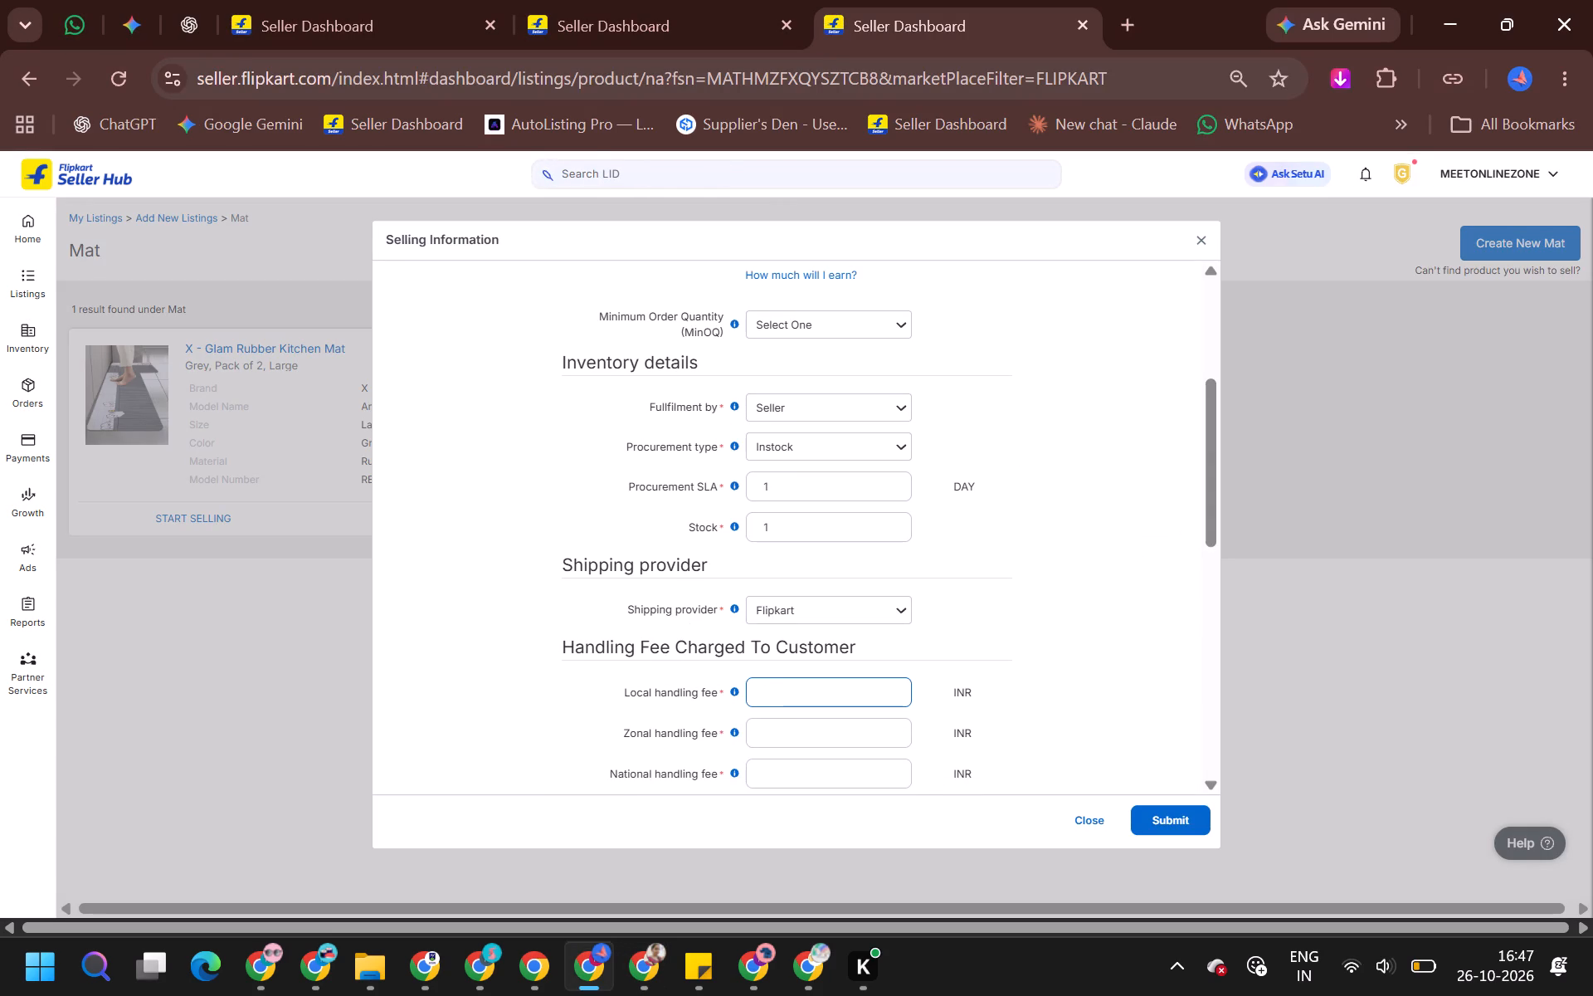
{"action": "key", "text": "Tab"}
{"action": "key", "text": "0"}
{"action": "key", "text": "Tab"}
{"action": "key", "text": "0"}
{"action": "key", "text": "Tab"}
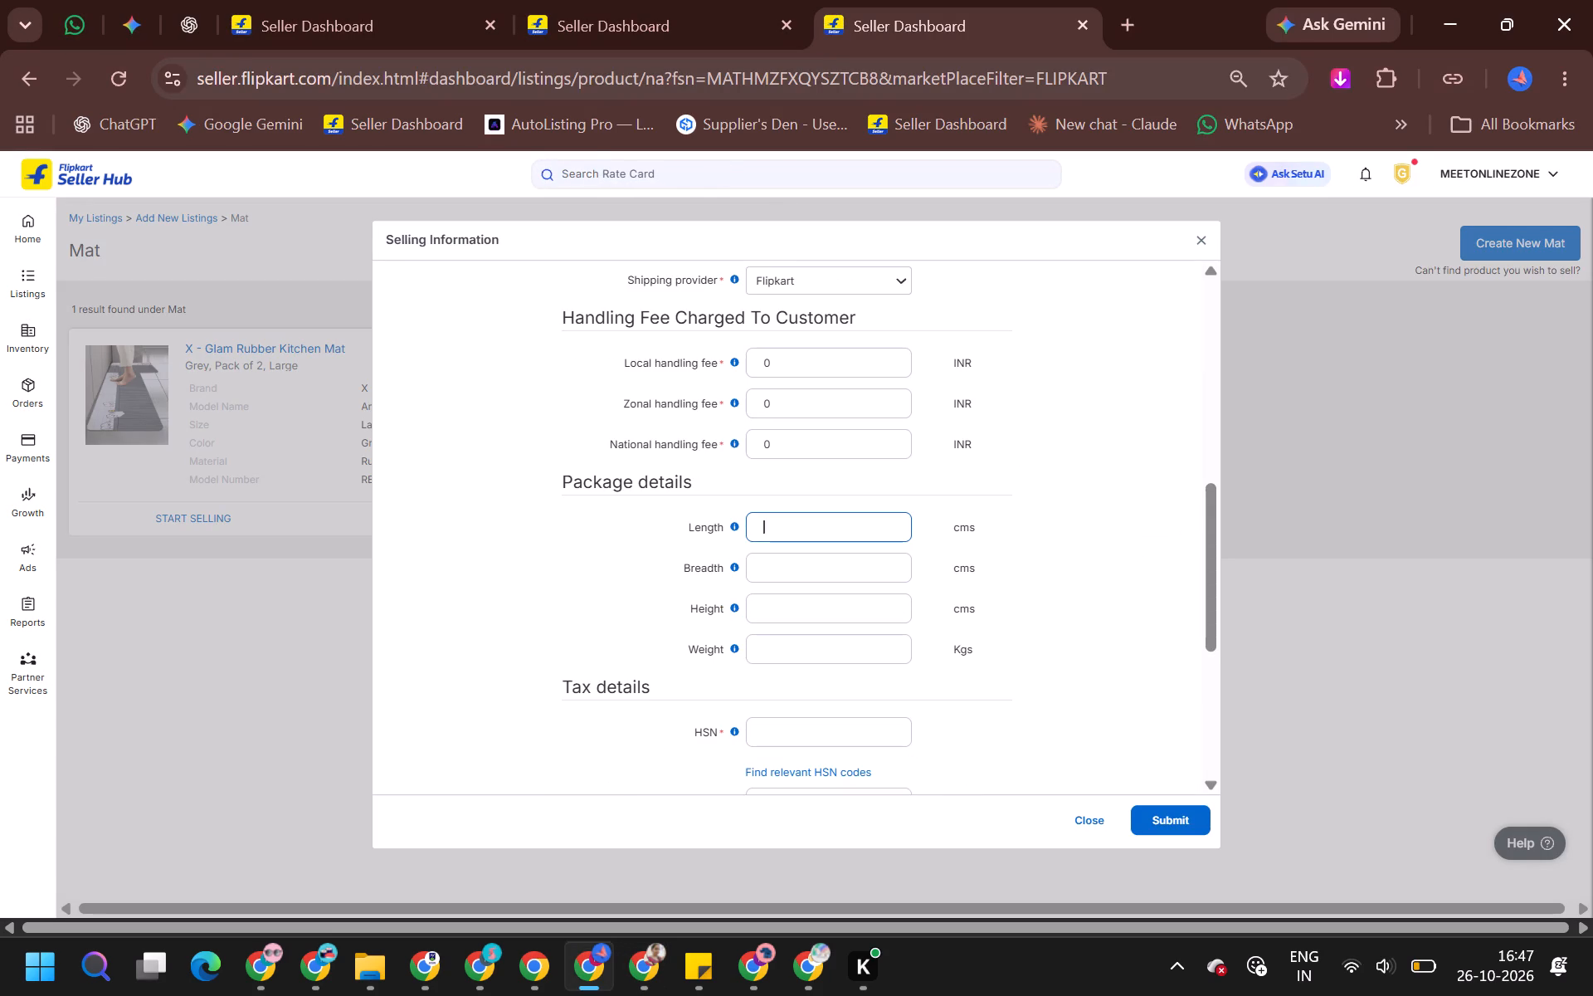
Copy the package length of 45 cm and breadth of 120 cm from the RE--MAT23 edit form into the new listing.
{"action": "key", "text": "alt+Tab"}
{"action": "scroll", "coordinate": [1016, 563], "scroll_direction": "down", "scroll_amount": 5}
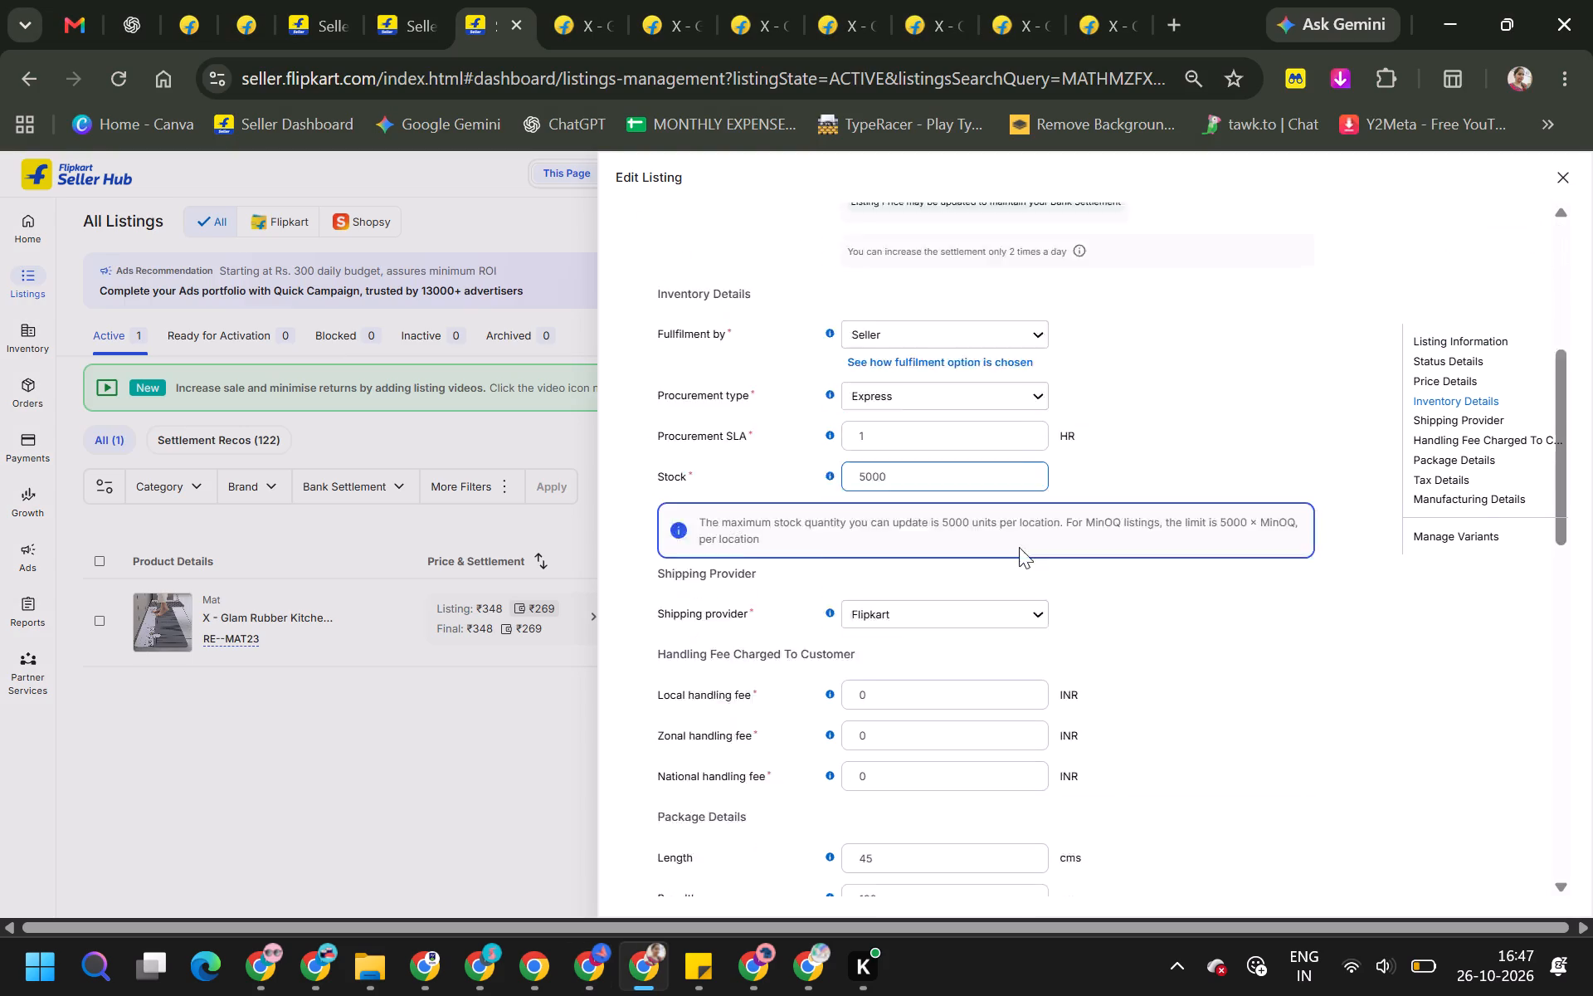
{"action": "scroll", "coordinate": [1022, 475], "scroll_direction": "down", "scroll_amount": 4}
{"action": "scroll", "coordinate": [1010, 496], "scroll_direction": "up", "scroll_amount": 3}
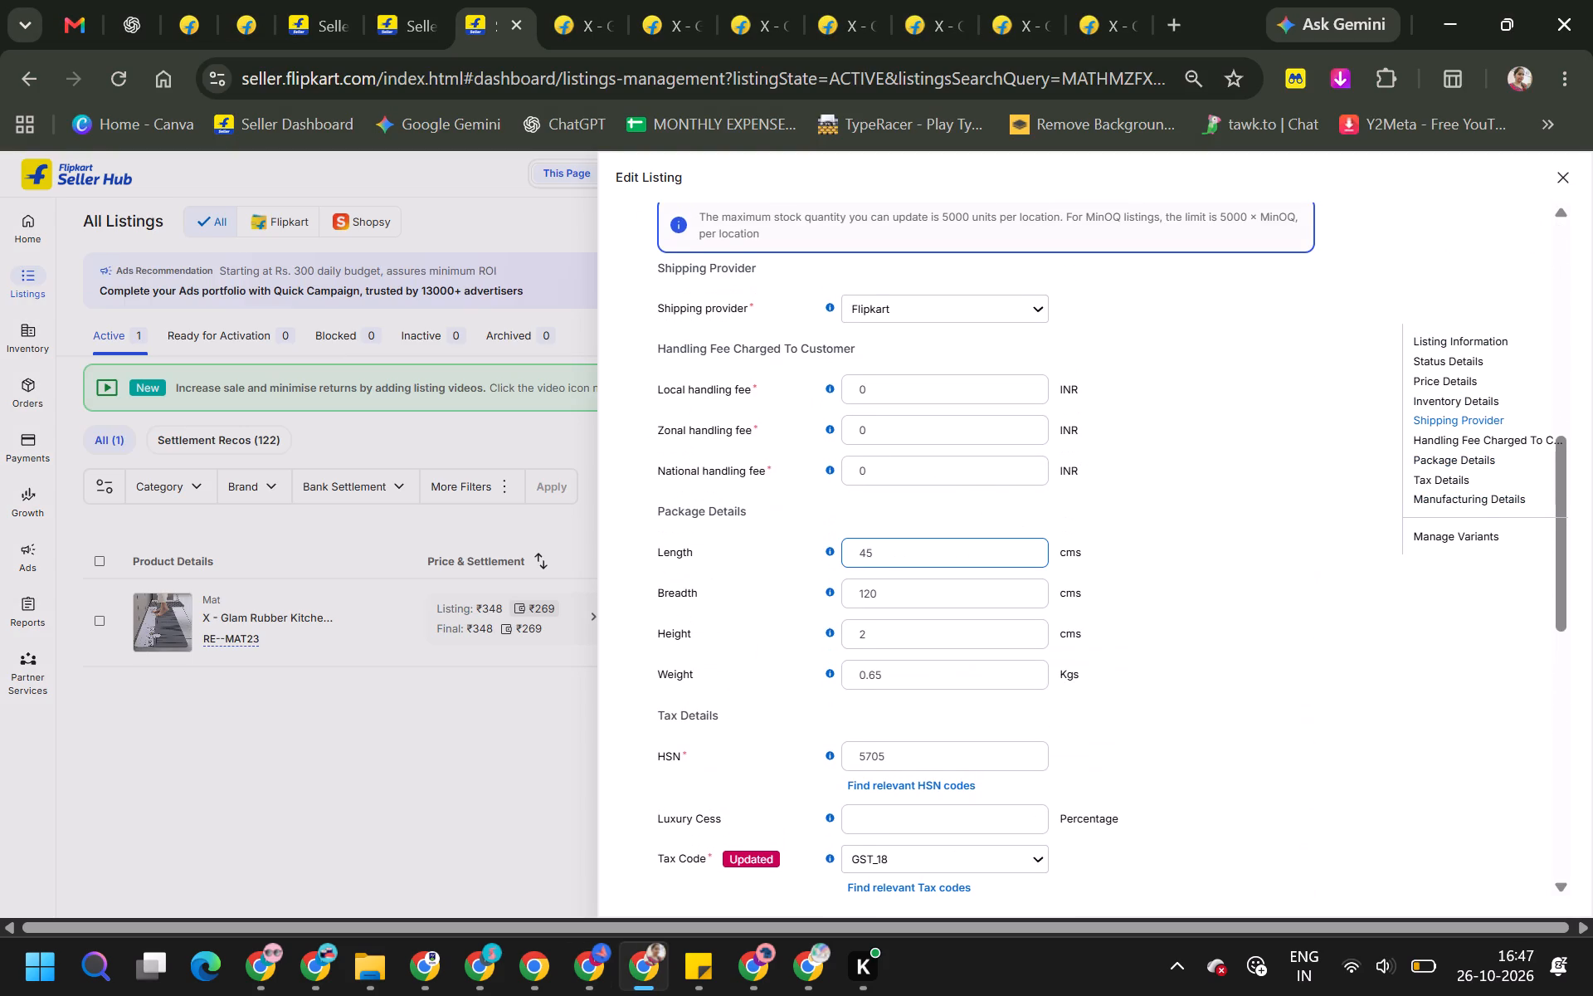
{"action": "scroll", "coordinate": [905, 550], "scroll_direction": "down", "scroll_amount": 1}
{"action": "left_click_drag", "start_coordinate": [876, 427], "coordinate": [845, 427]}
{"action": "key", "text": "ctrl+c"}
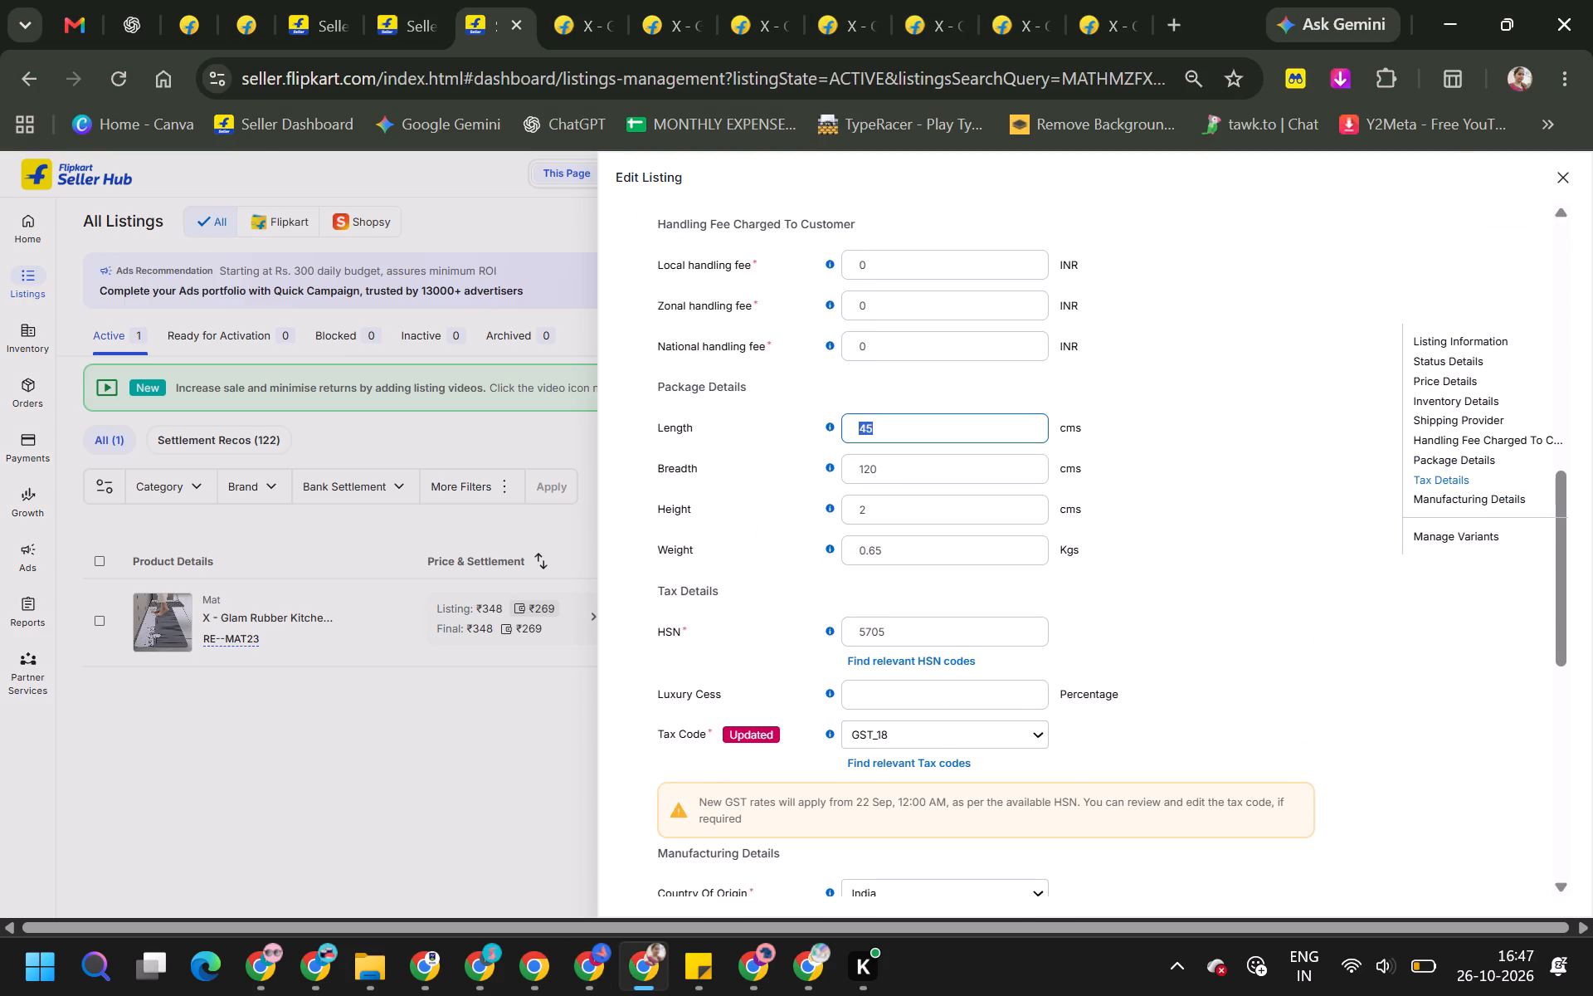
{"action": "key", "text": "alt+Tab"}
{"action": "key", "text": "ctrl+v"}
{"action": "key", "text": "Tab"}
{"action": "key", "text": "alt+Tab"}
{"action": "triple_click", "coordinate": [892, 465]}
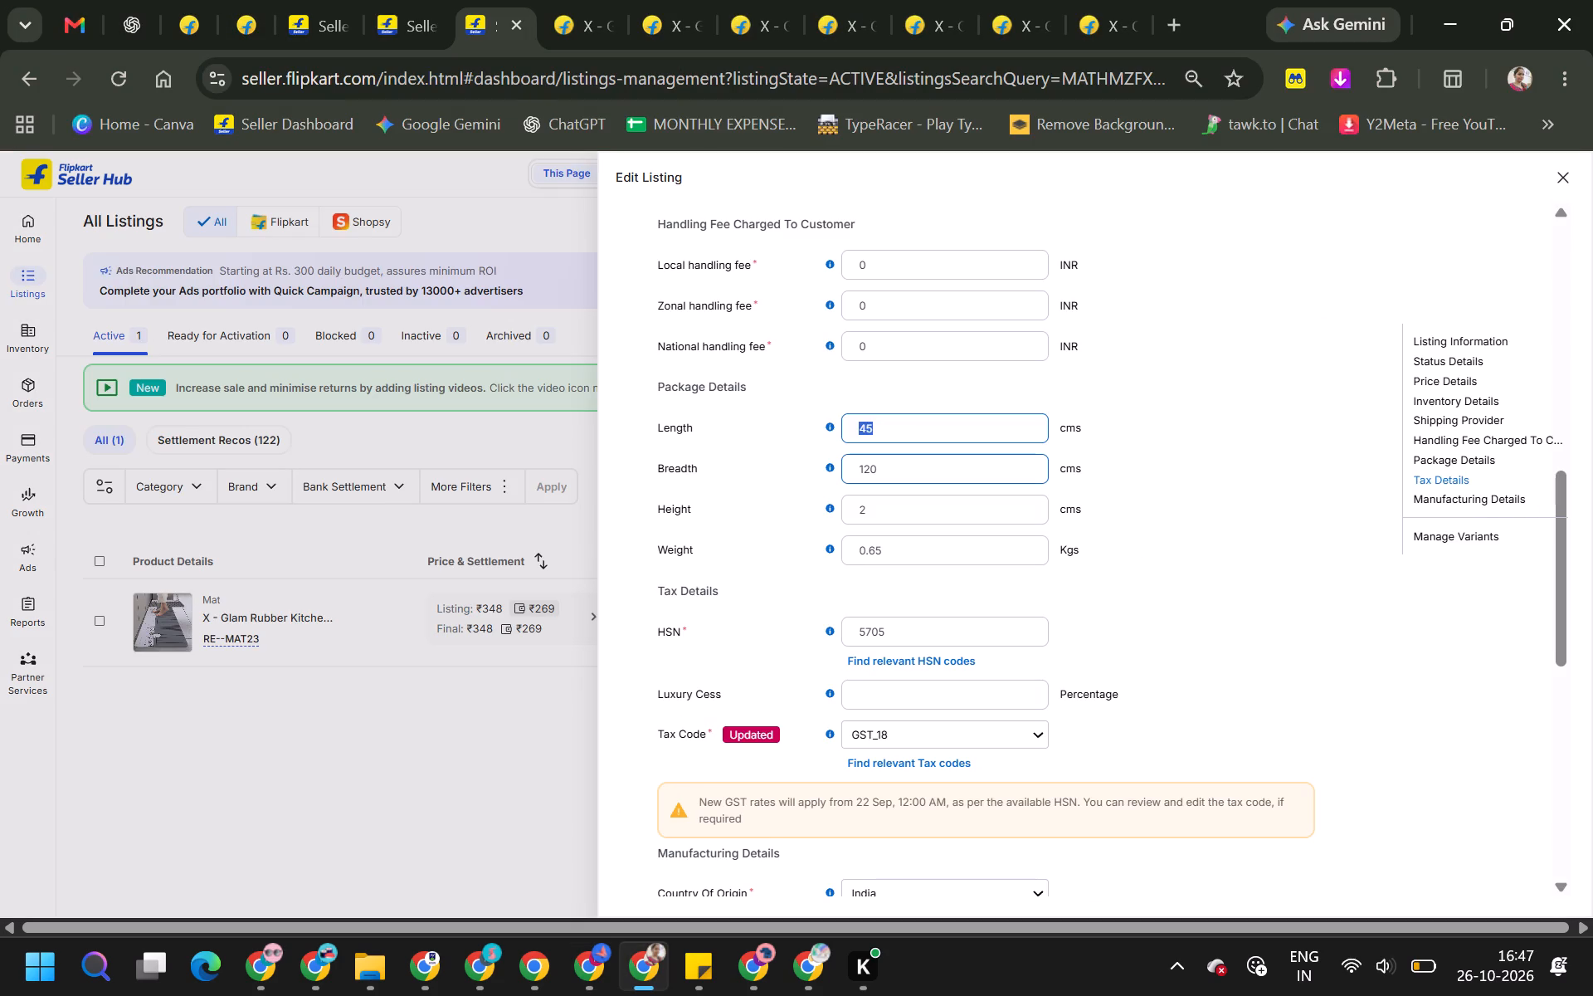
{"action": "left_click", "coordinate": [892, 465]}
{"action": "key", "text": "ctrl+c"}
{"action": "key", "text": "alt+Tab"}
{"action": "key", "text": "ctrl+v"}
{"action": "key", "text": "Tab"}
Enter the package height of 2 cm and weight of 0.65 kg in the new listing, matching the RE--MAT23 edit form.
{"action": "key", "text": "alt+Tab"}
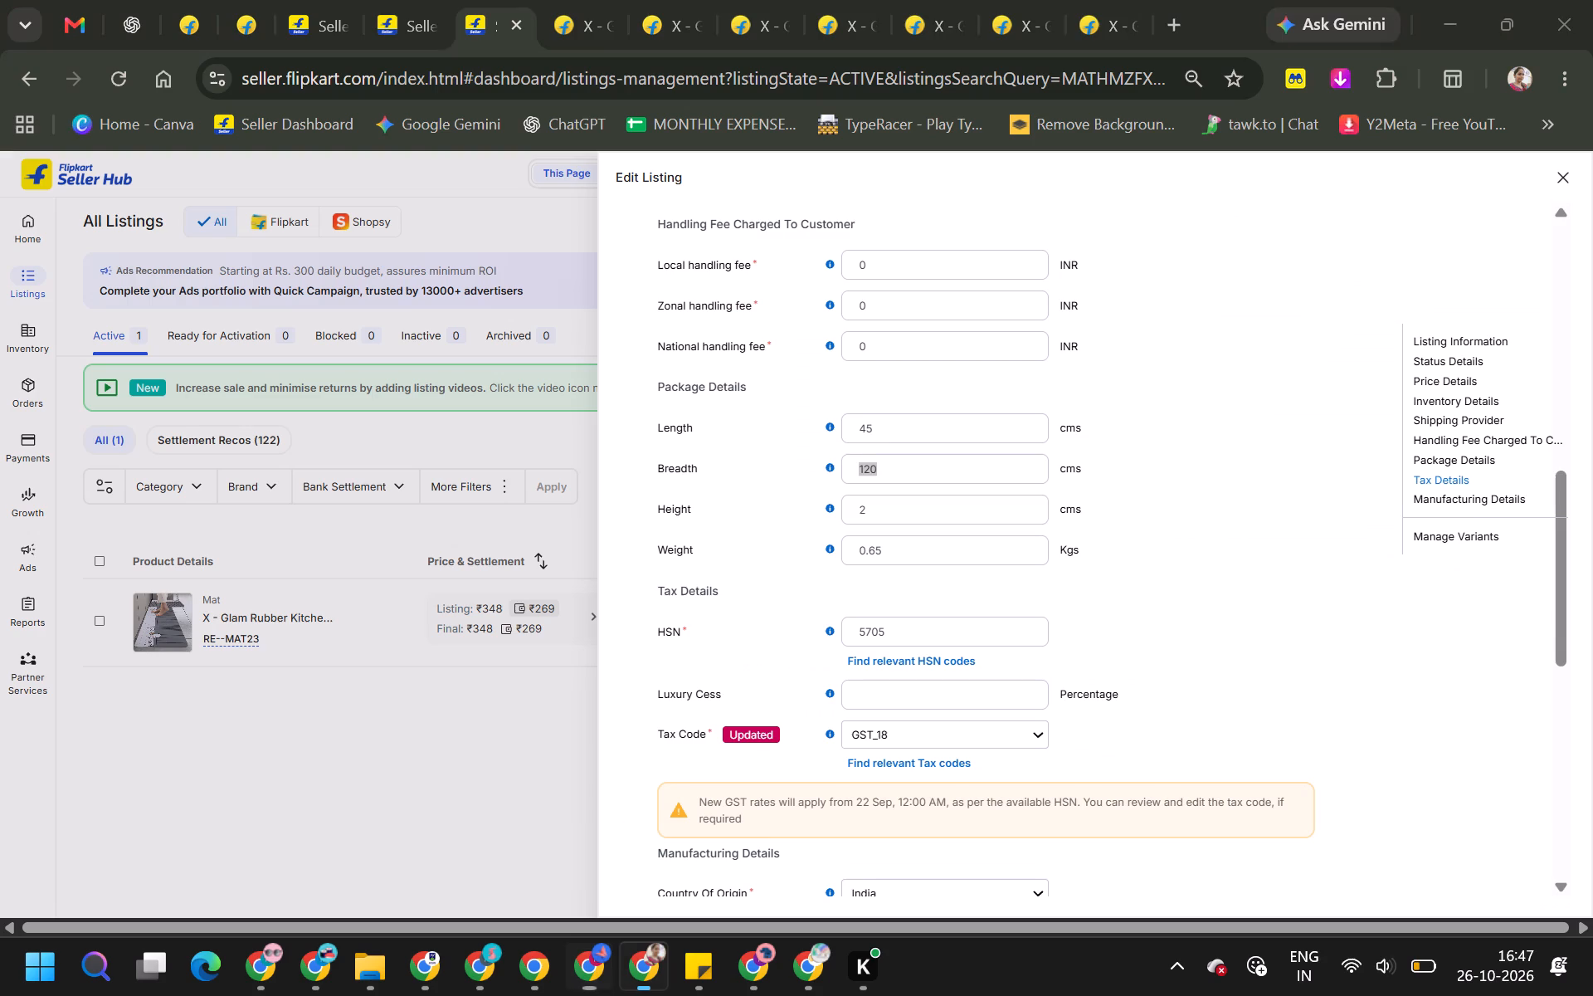
{"action": "left_click", "coordinate": [882, 489]}
{"action": "key", "text": "alt+Tab"}
{"action": "key", "text": "2"}
{"action": "key", "text": "Tab"}
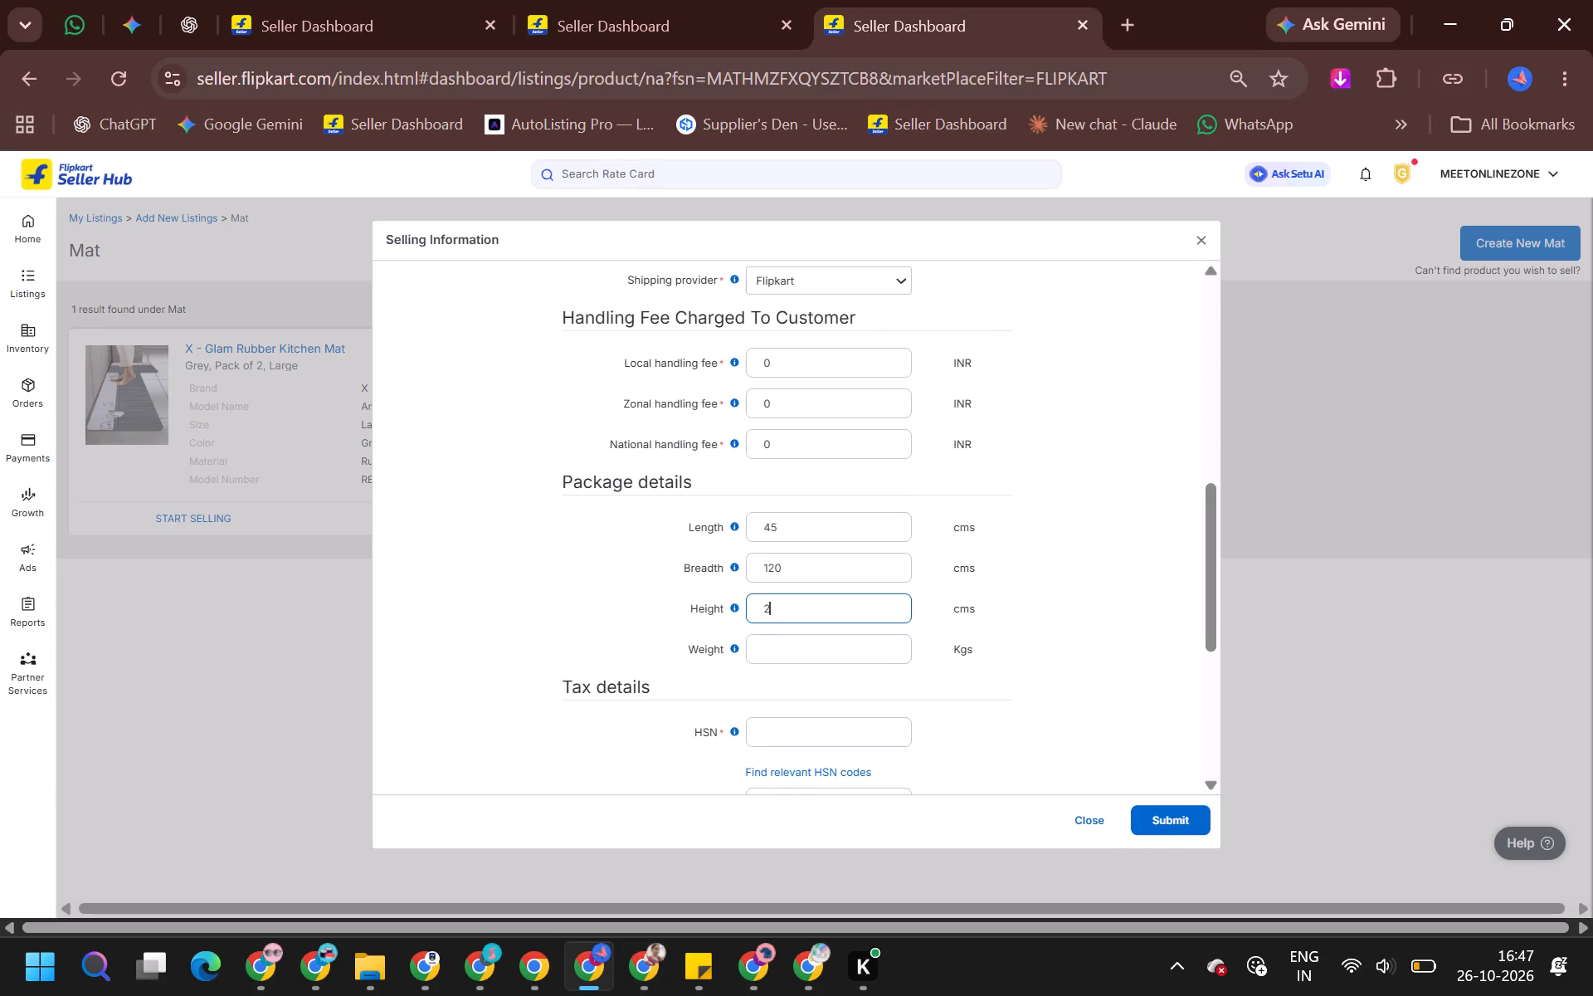
{"action": "key", "text": "alt+Tab"}
{"action": "triple_click", "coordinate": [877, 534]}
{"action": "left_click", "coordinate": [877, 534]}
{"action": "triple_click", "coordinate": [879, 542]}
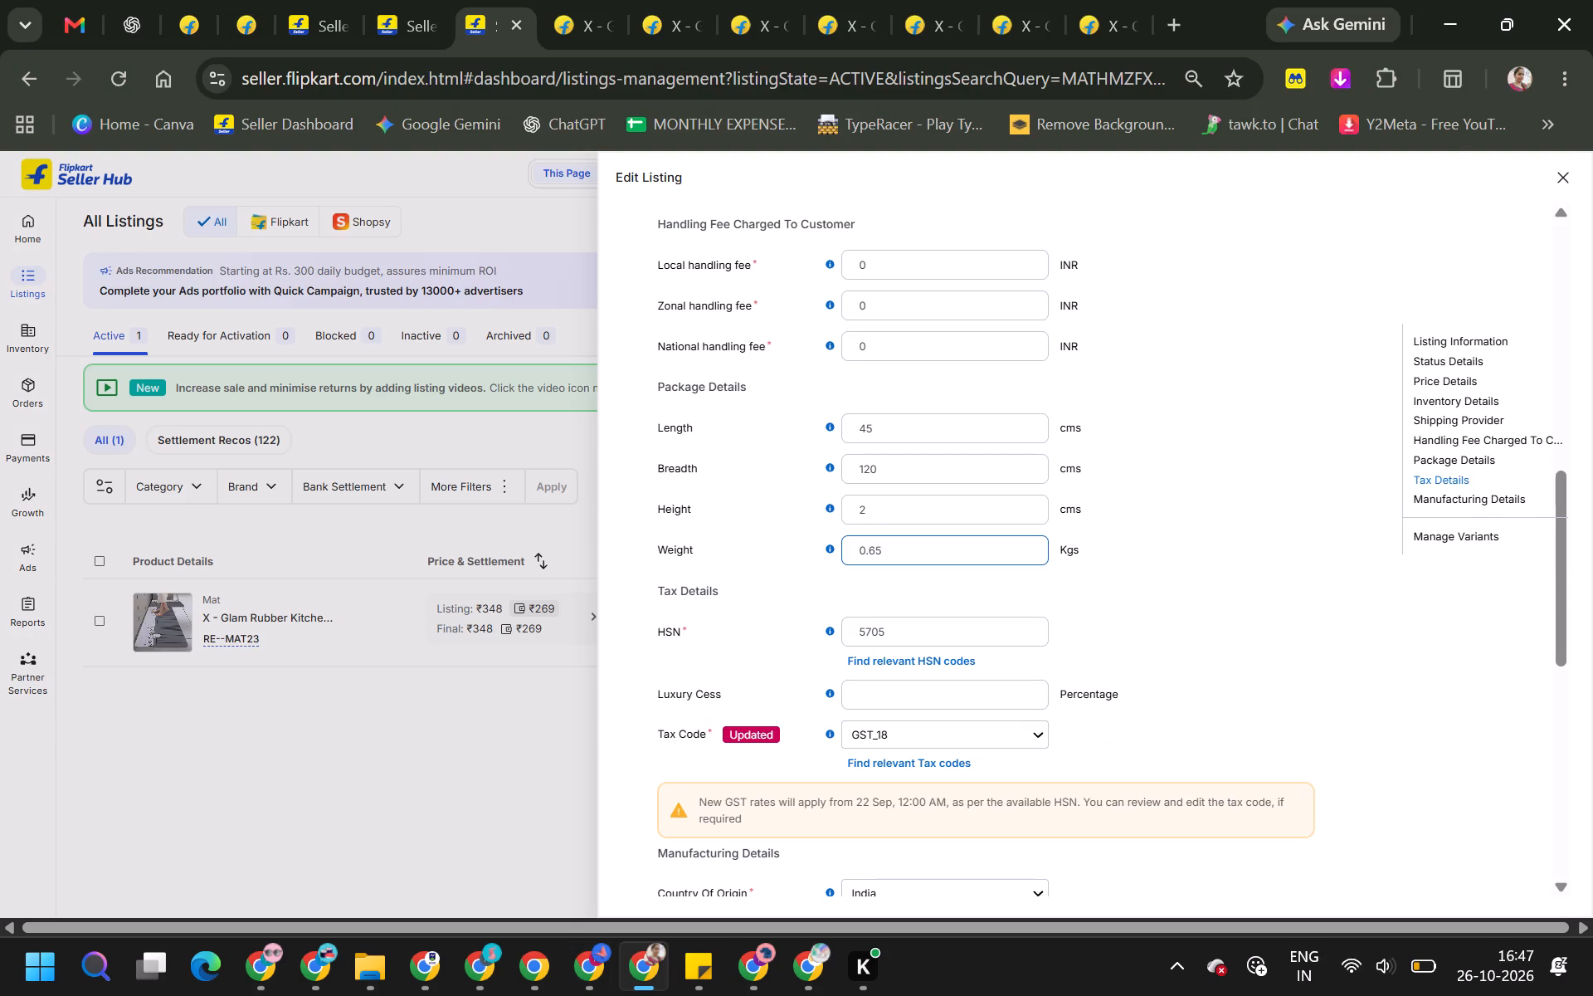
{"action": "key", "text": "ctrl+c"}
{"action": "key", "text": "alt+Tab"}
{"action": "key", "text": "ctrl+v"}
{"action": "key", "text": "Tab"}
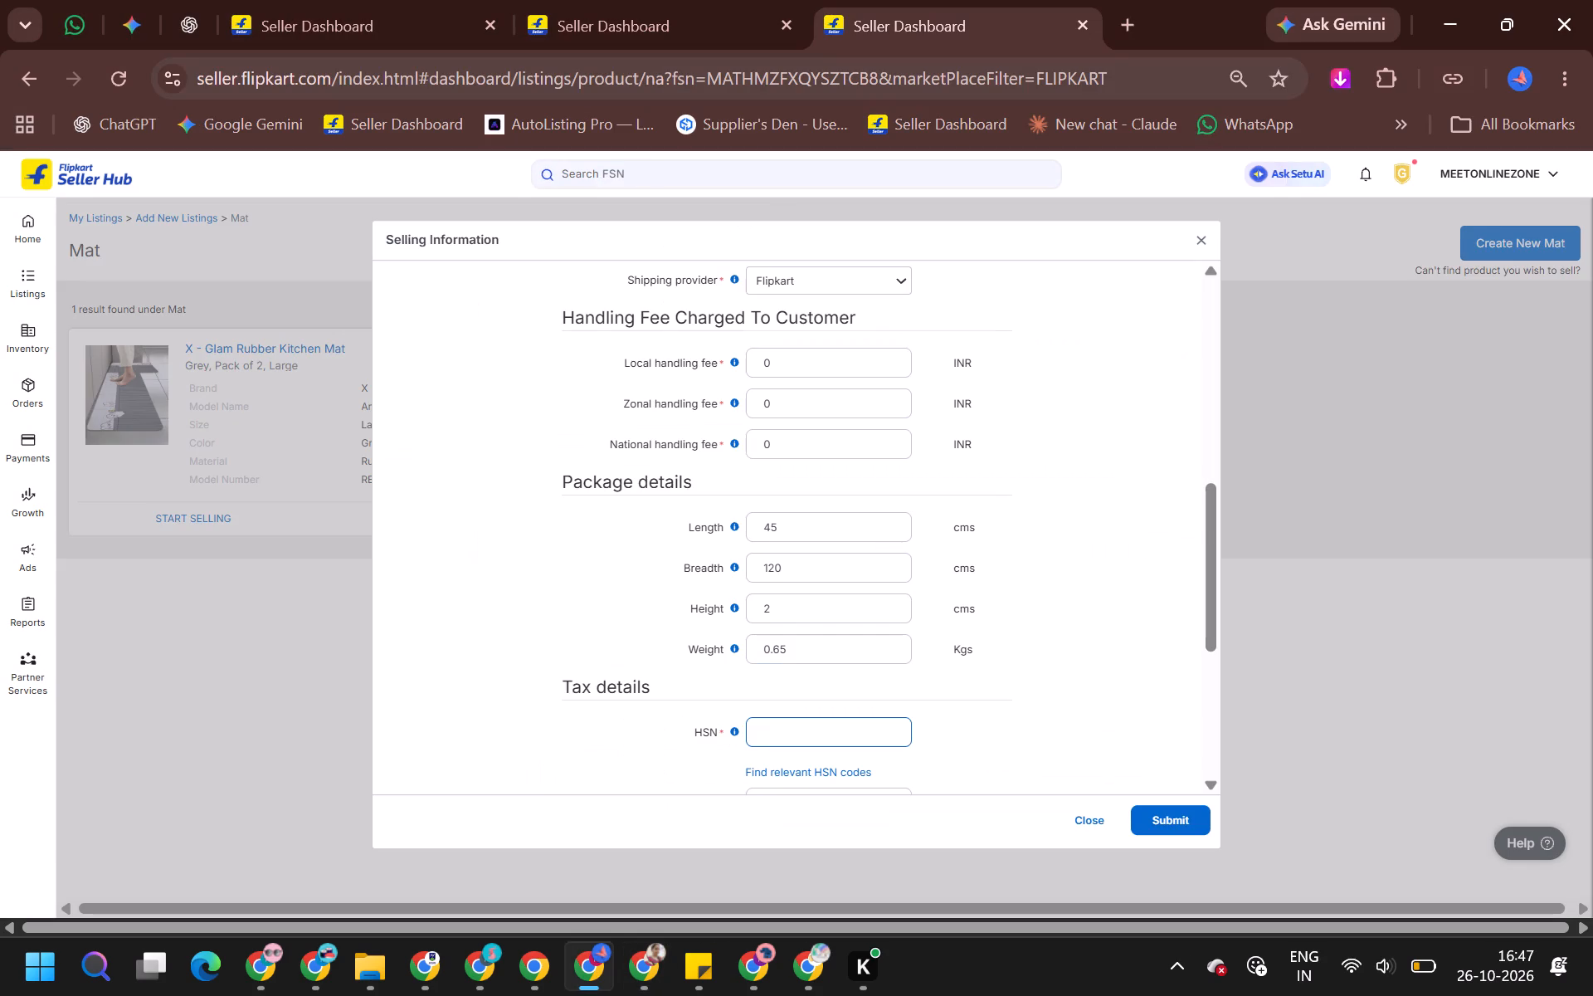
Copy HSN 5705 from the RE--MAT23 edit form into the new listing, skip Luxury Cess and move on to the Tax Code.
{"action": "key", "text": "alt+Tab"}
{"action": "key", "text": "Tab"}
{"action": "key", "text": "ctrl+c"}
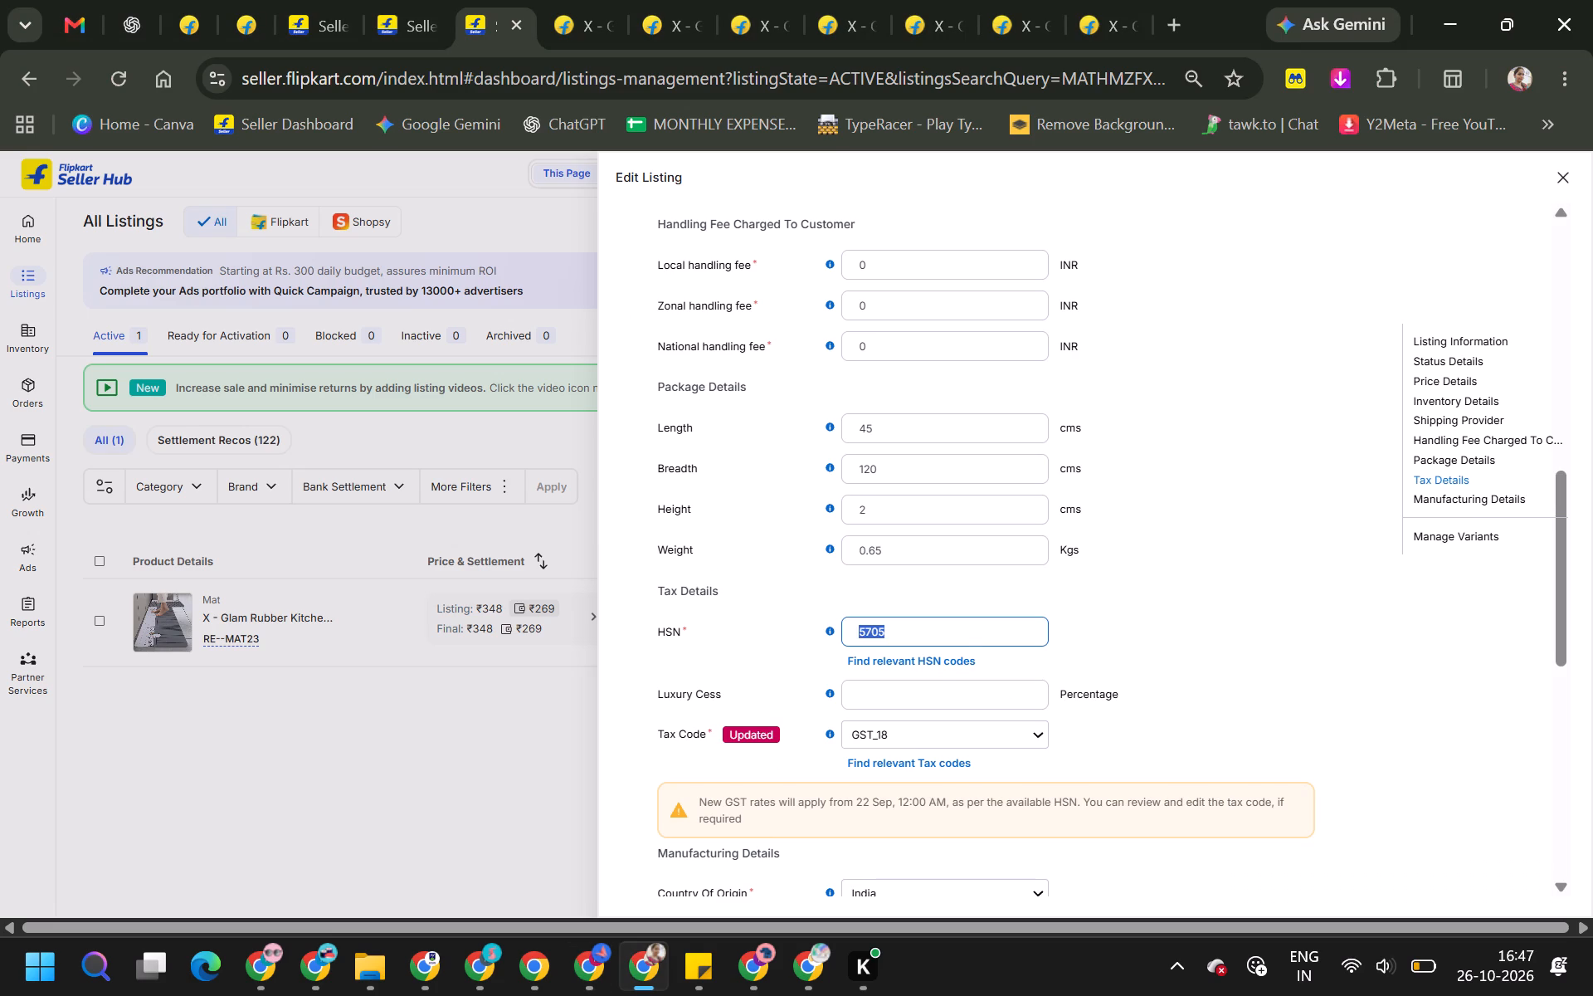
{"action": "key", "text": "alt+Tab"}
{"action": "key", "text": "ctrl+v"}
{"action": "key", "text": "Tab"}
{"action": "key", "text": "Tab"}
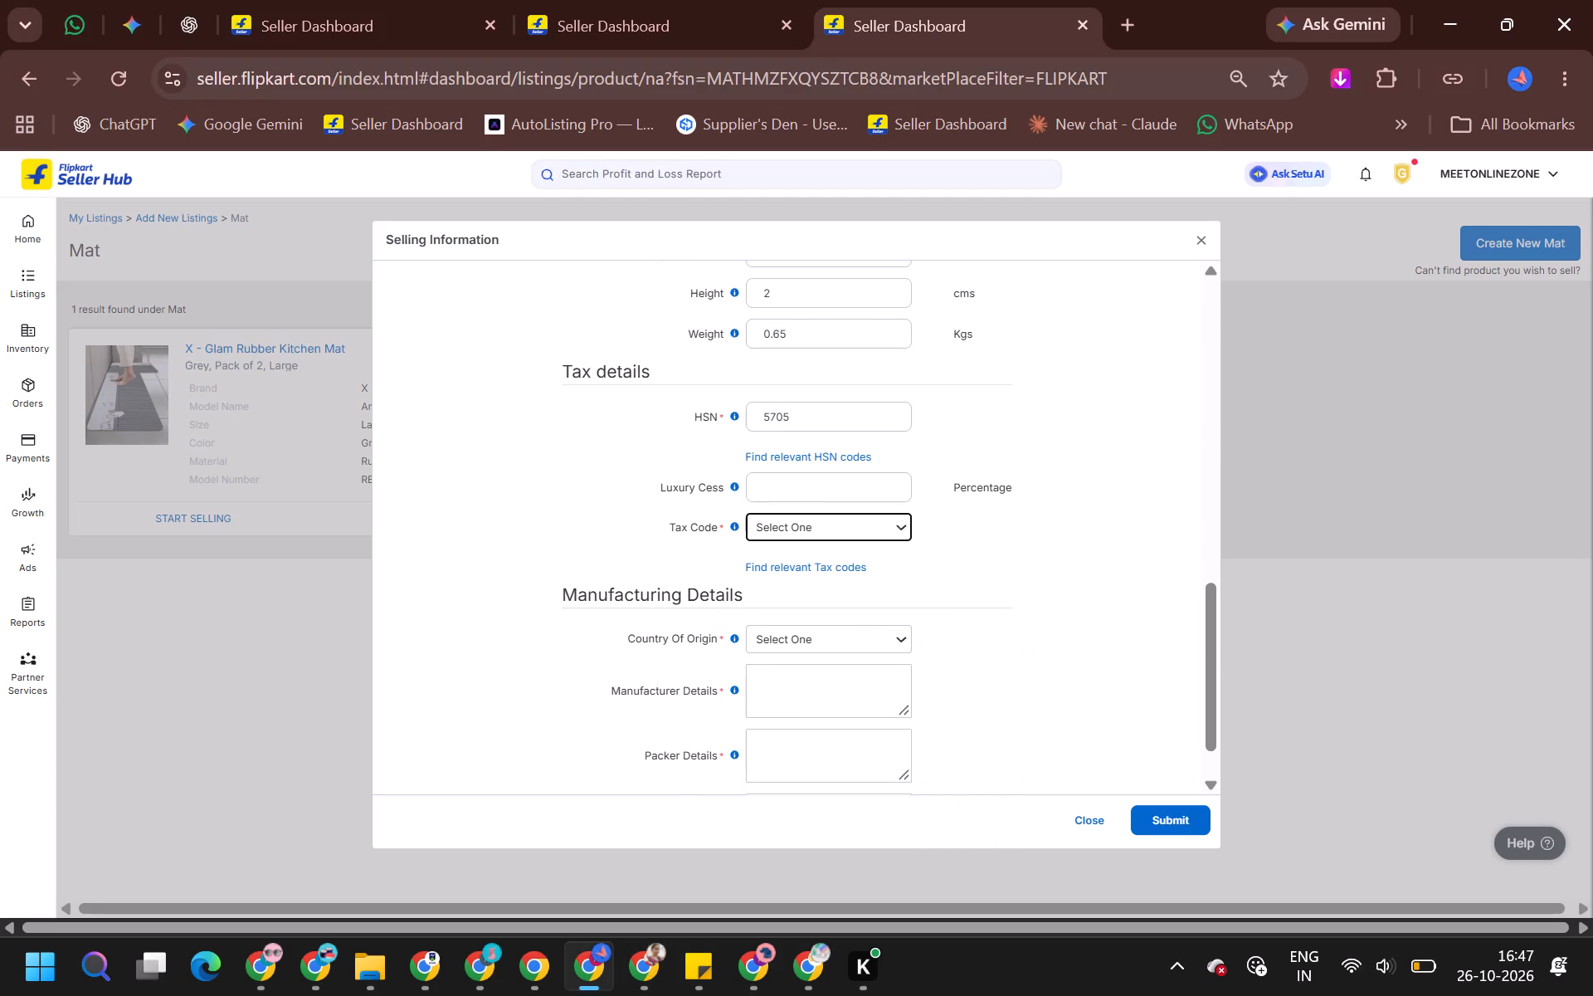
Set the new listing's tax code to GST_18 and its country of origin to India.
{"action": "key", "text": "Down"}
{"action": "key", "text": "Down"}
{"action": "key", "text": "Down"}
{"action": "key", "text": "Tab"}
{"action": "type", "text": "in"}
{"action": "key", "text": "Tab"}
Copy MEET ENTERPISES from the other seller dashboard tab into the new listing's manufacturer details and packer details.
{"action": "left_click", "coordinate": [642, 0]}
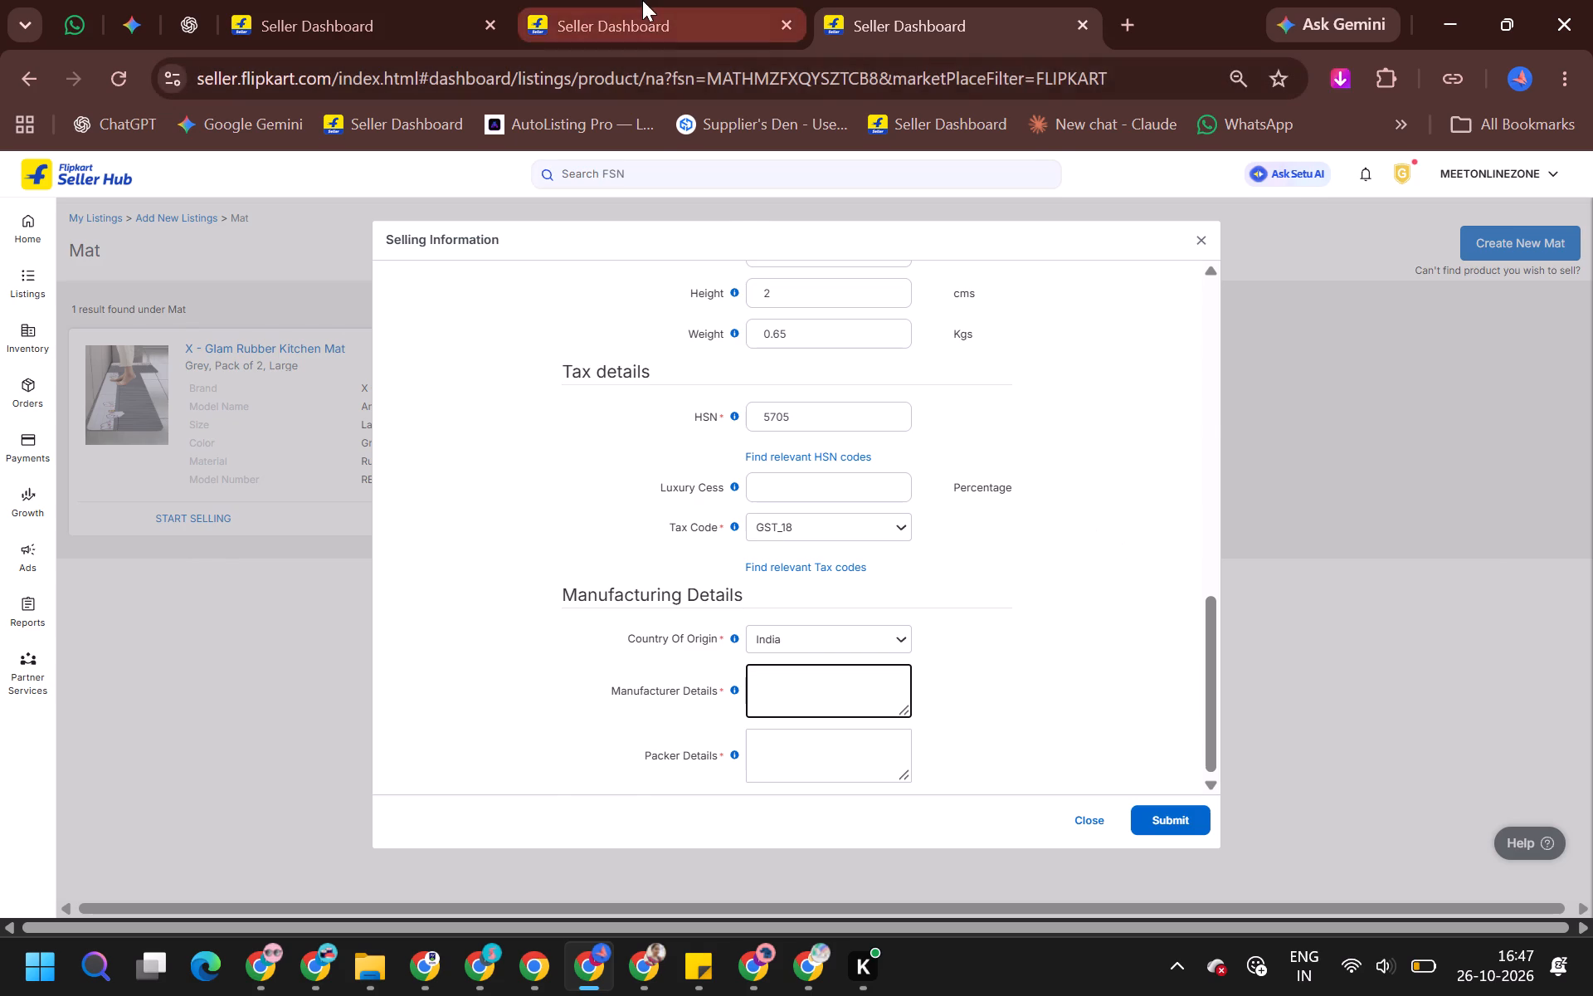
{"action": "key", "text": "ctrl+c"}
{"action": "left_click", "coordinate": [955, 0]}
{"action": "key", "text": "ctrl+v"}
{"action": "key", "text": "Tab"}
{"action": "key", "text": "ctrl+v"}
{"action": "key", "text": "Tab"}
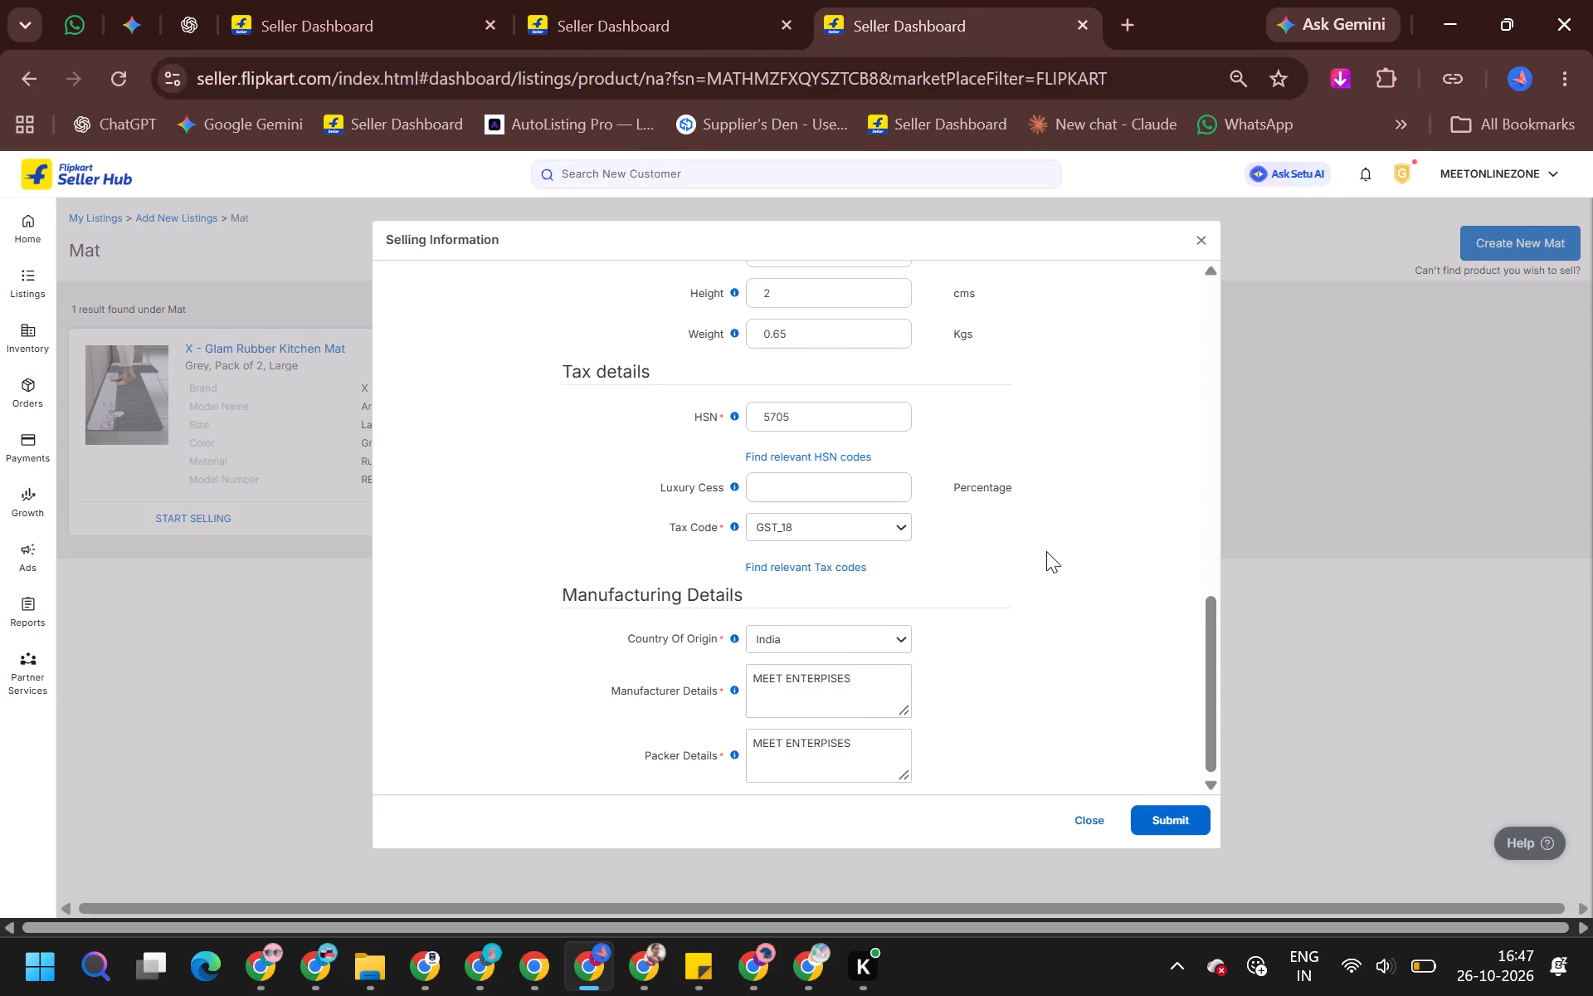
Review the completed form, compare its SKU with R-StripGREYcartoon-Mat03 in the sticky note, and submit the listing.
{"action": "scroll", "coordinate": [1043, 554], "scroll_direction": "down", "scroll_amount": 6}
{"action": "scroll", "coordinate": [1049, 570], "scroll_direction": "up", "scroll_amount": 1}
{"action": "scroll", "coordinate": [1050, 564], "scroll_direction": "down", "scroll_amount": 1}
{"action": "scroll", "coordinate": [1051, 562], "scroll_direction": "up", "scroll_amount": 1}
{"action": "scroll", "coordinate": [1052, 558], "scroll_direction": "down", "scroll_amount": 1}
{"action": "scroll", "coordinate": [1052, 557], "scroll_direction": "up", "scroll_amount": 7}
{"action": "scroll", "coordinate": [943, 537], "scroll_direction": "up", "scroll_amount": 9}
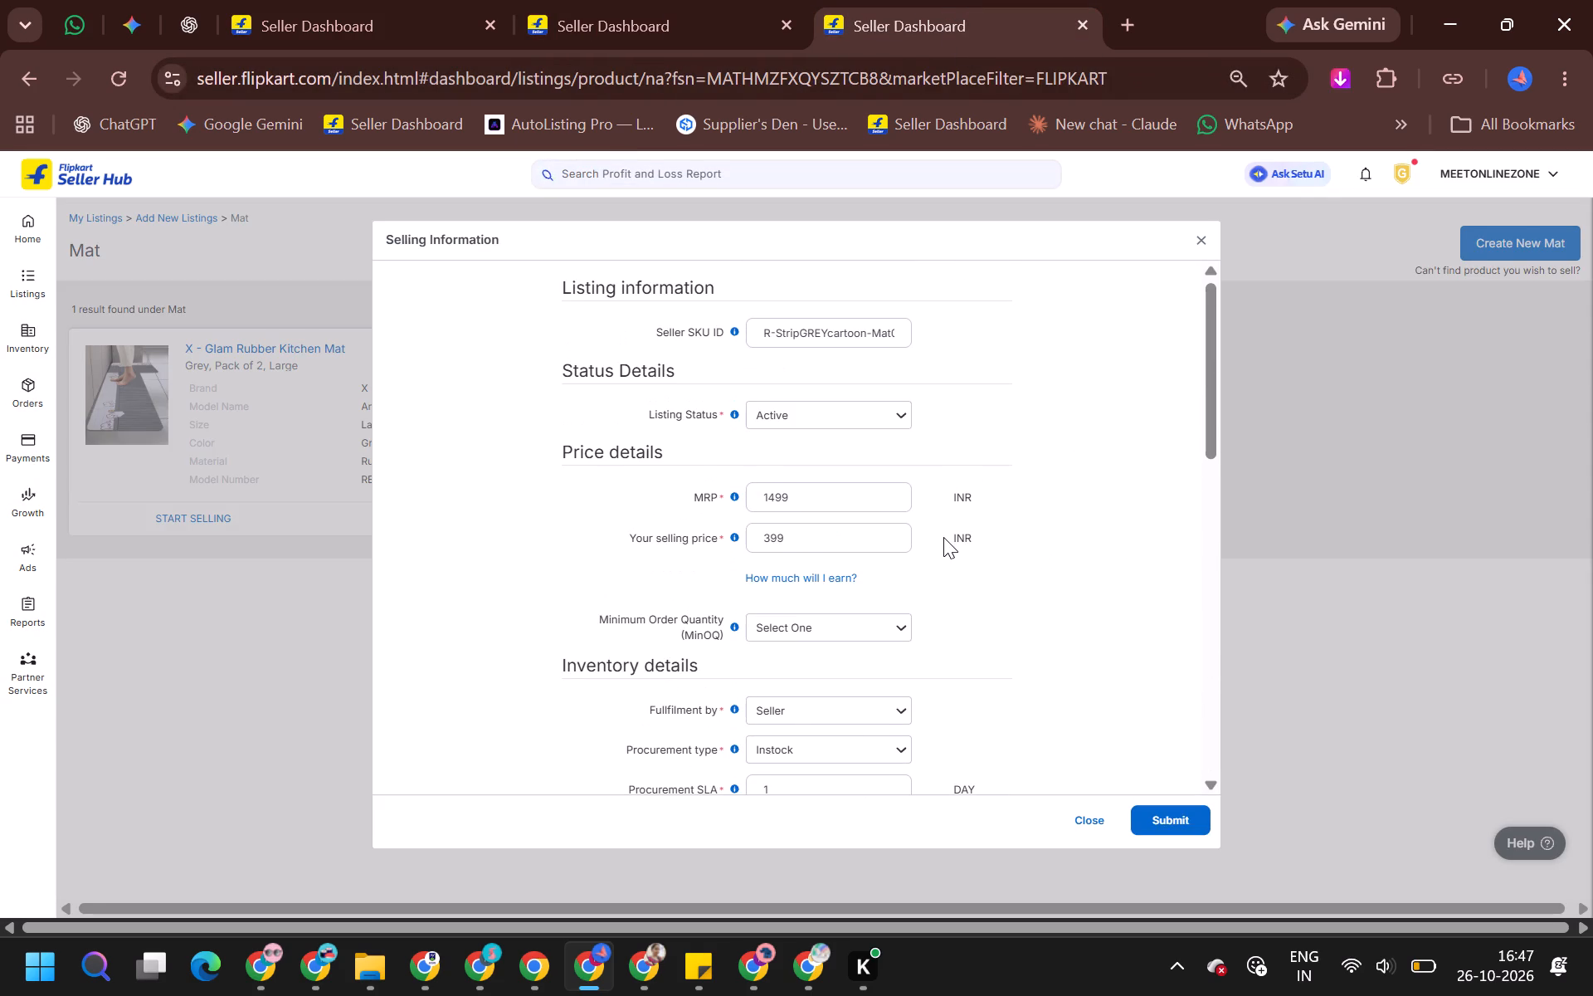
{"action": "left_click_drag", "start_coordinate": [796, 334], "coordinate": [1049, 336]}
{"action": "left_click", "coordinate": [1069, 525]}
{"action": "left_click", "coordinate": [703, 960]}
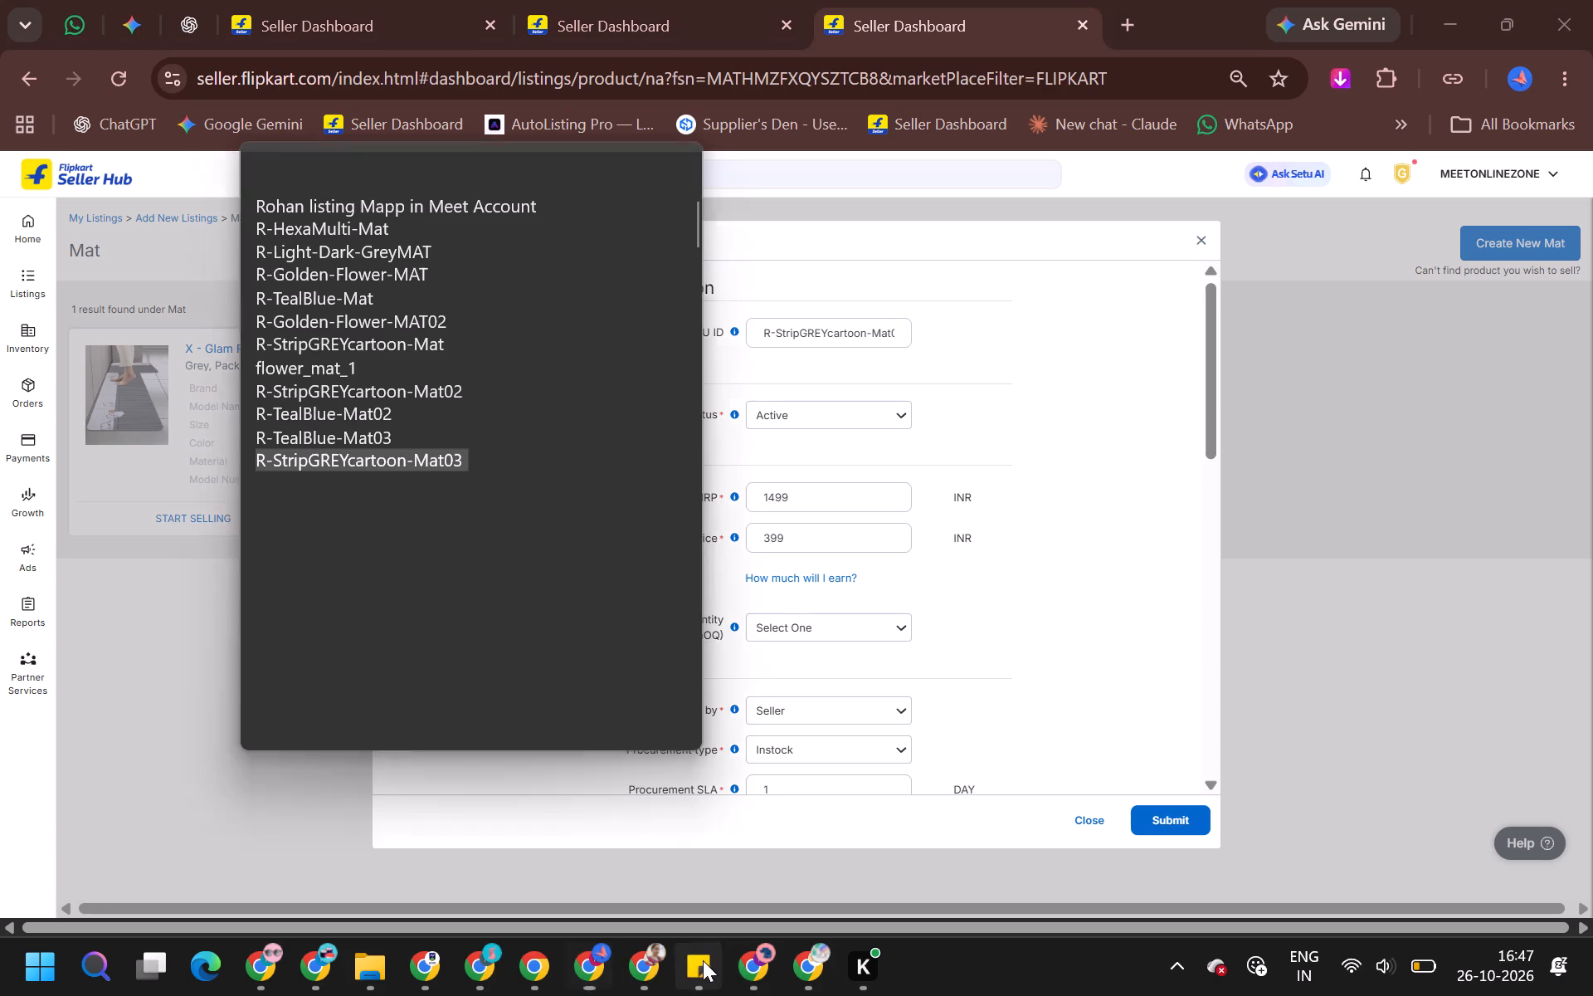
{"action": "left_click", "coordinate": [513, 526]}
{"action": "left_click", "coordinate": [480, 481]}
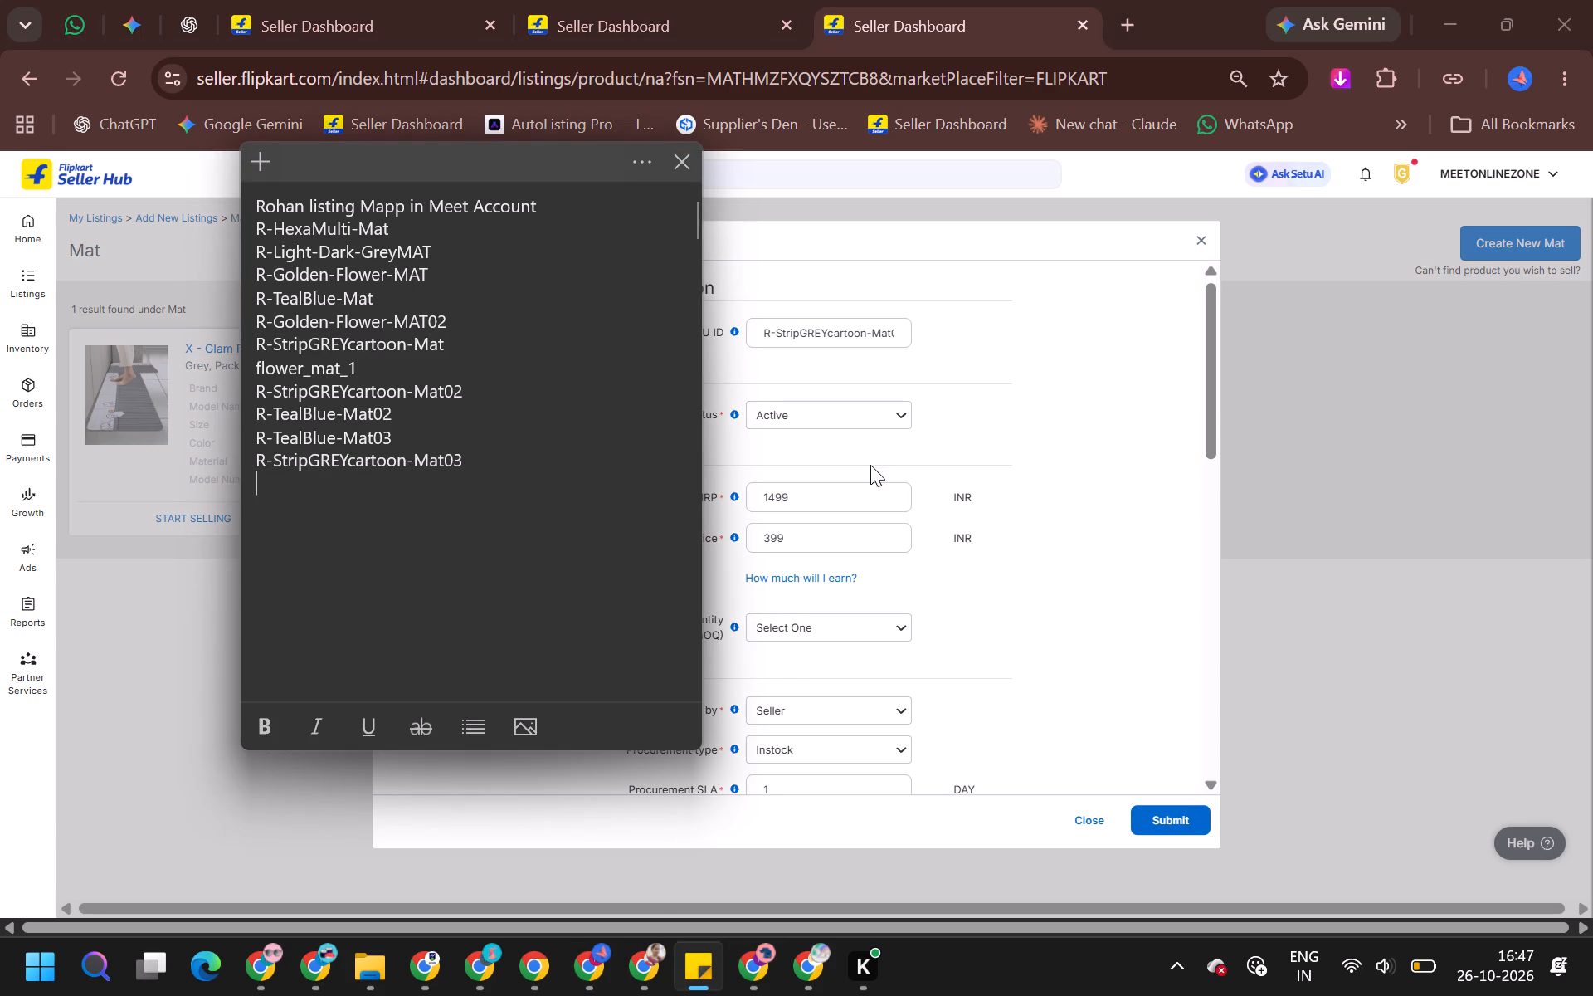
{"action": "left_click", "coordinate": [1131, 397]}
{"action": "scroll", "coordinate": [1050, 506], "scroll_direction": "down", "scroll_amount": 2}
{"action": "scroll", "coordinate": [1027, 529], "scroll_direction": "up", "scroll_amount": 4}
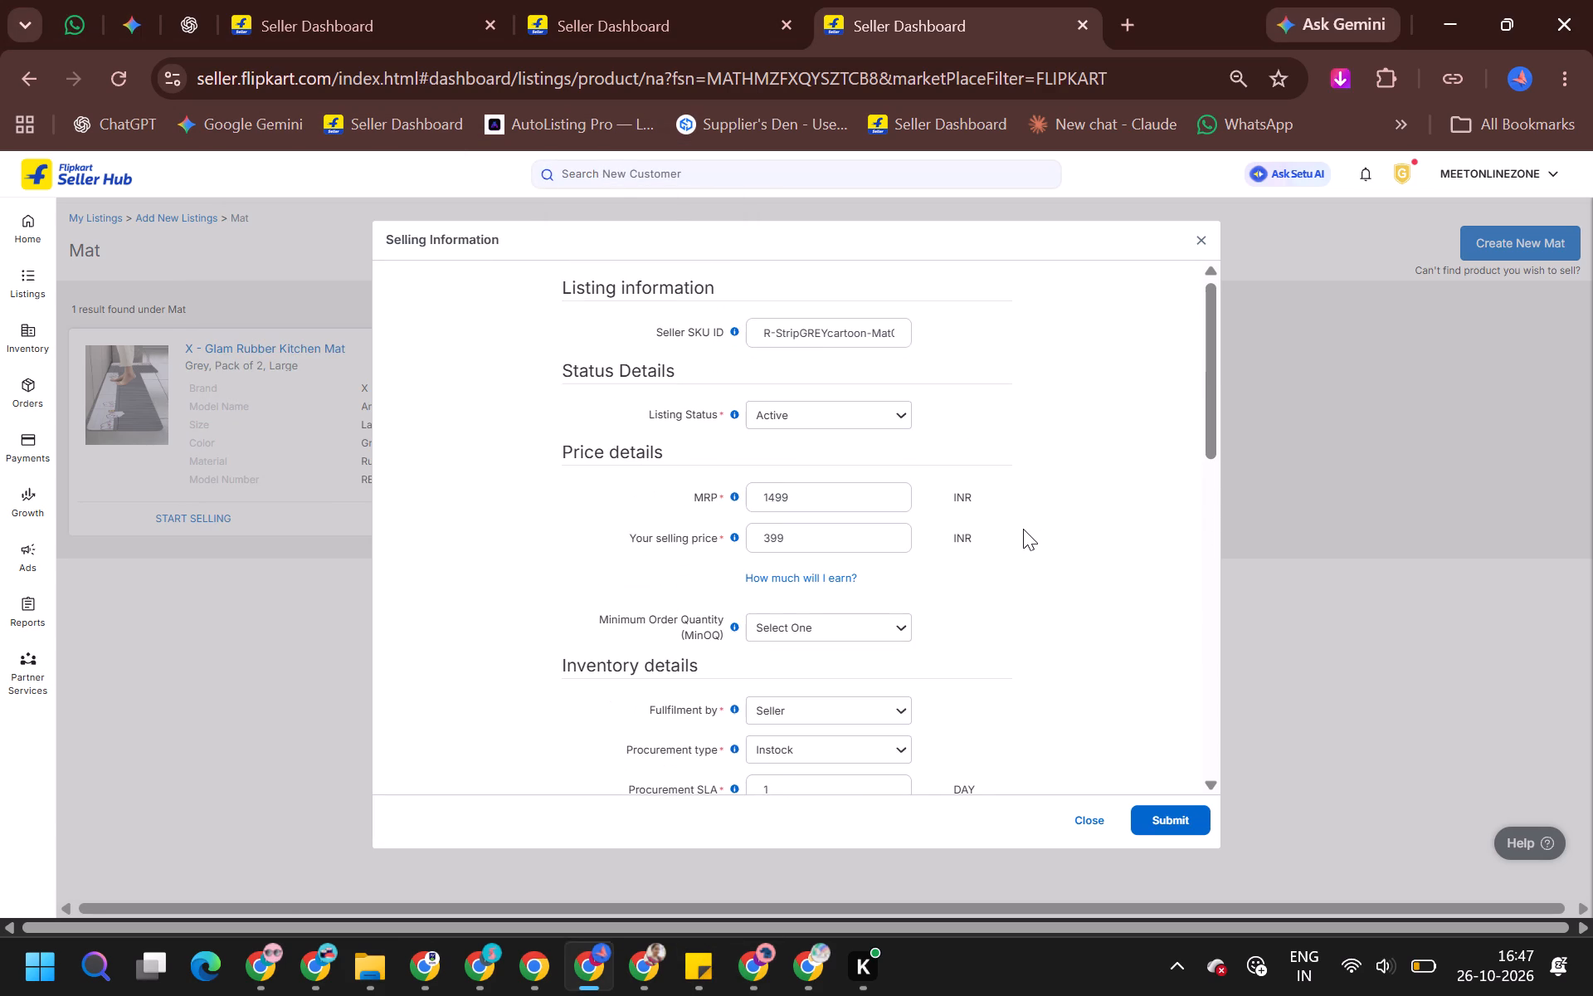
{"action": "left_click", "coordinate": [1170, 814]}
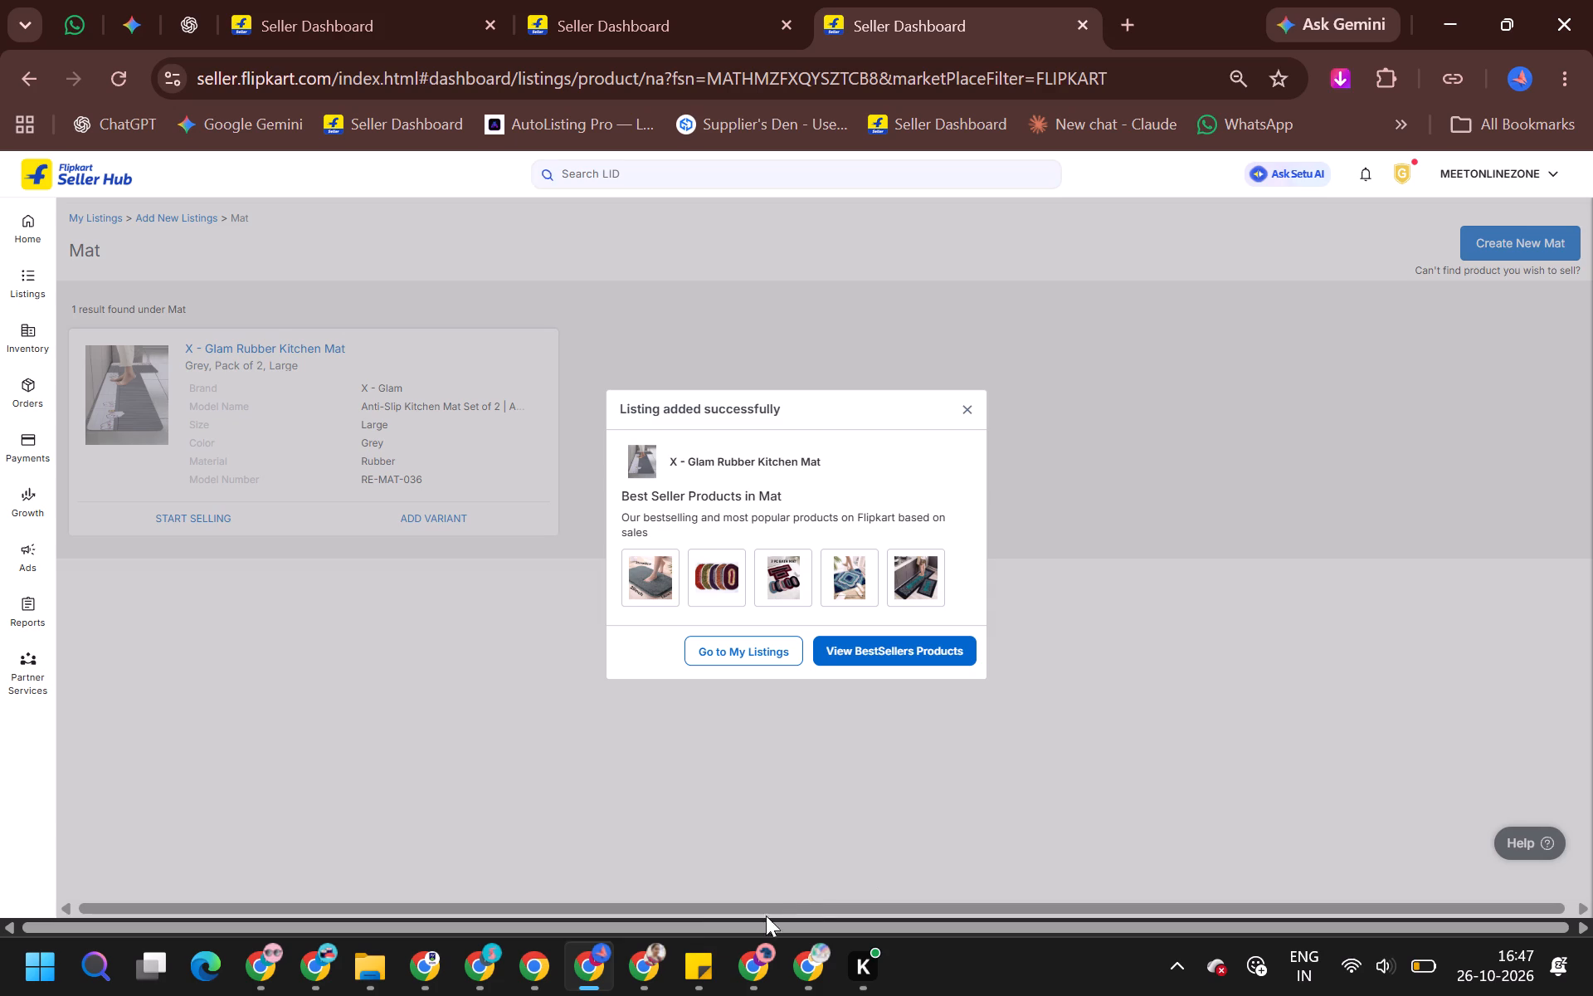
Switch to the ROHANCART browser window and pin the product page of the grey cartoon mat just mapped.
{"action": "left_click", "coordinate": [645, 959]}
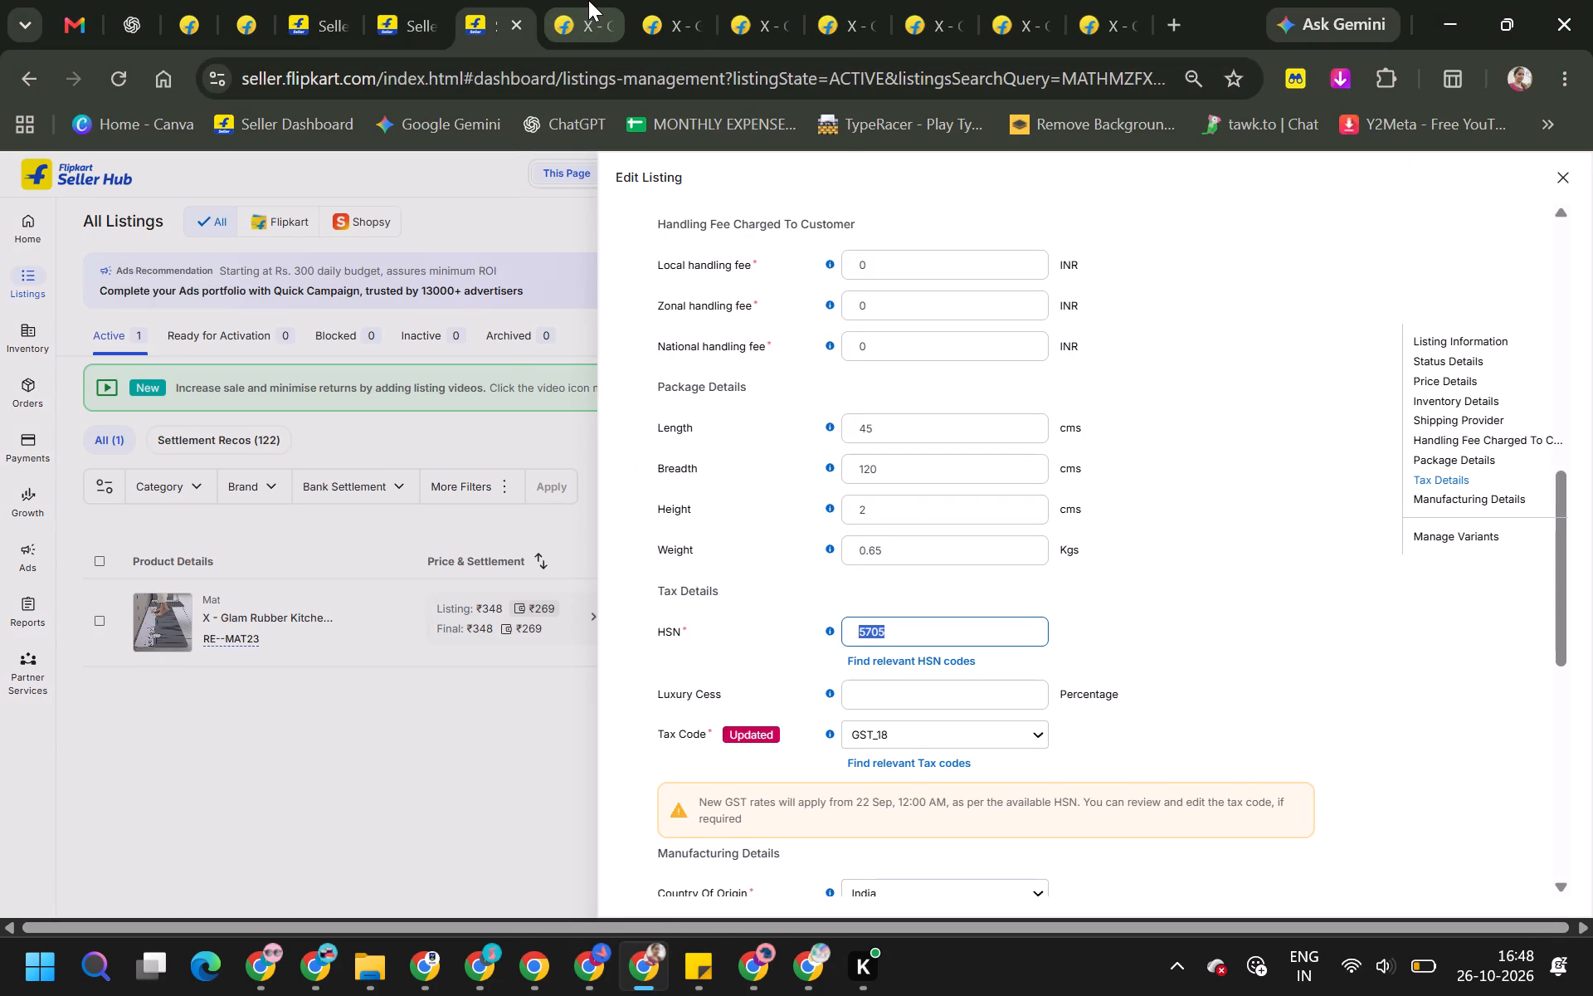
{"action": "left_click", "coordinate": [588, 0]}
{"action": "left_click", "coordinate": [606, 26]}
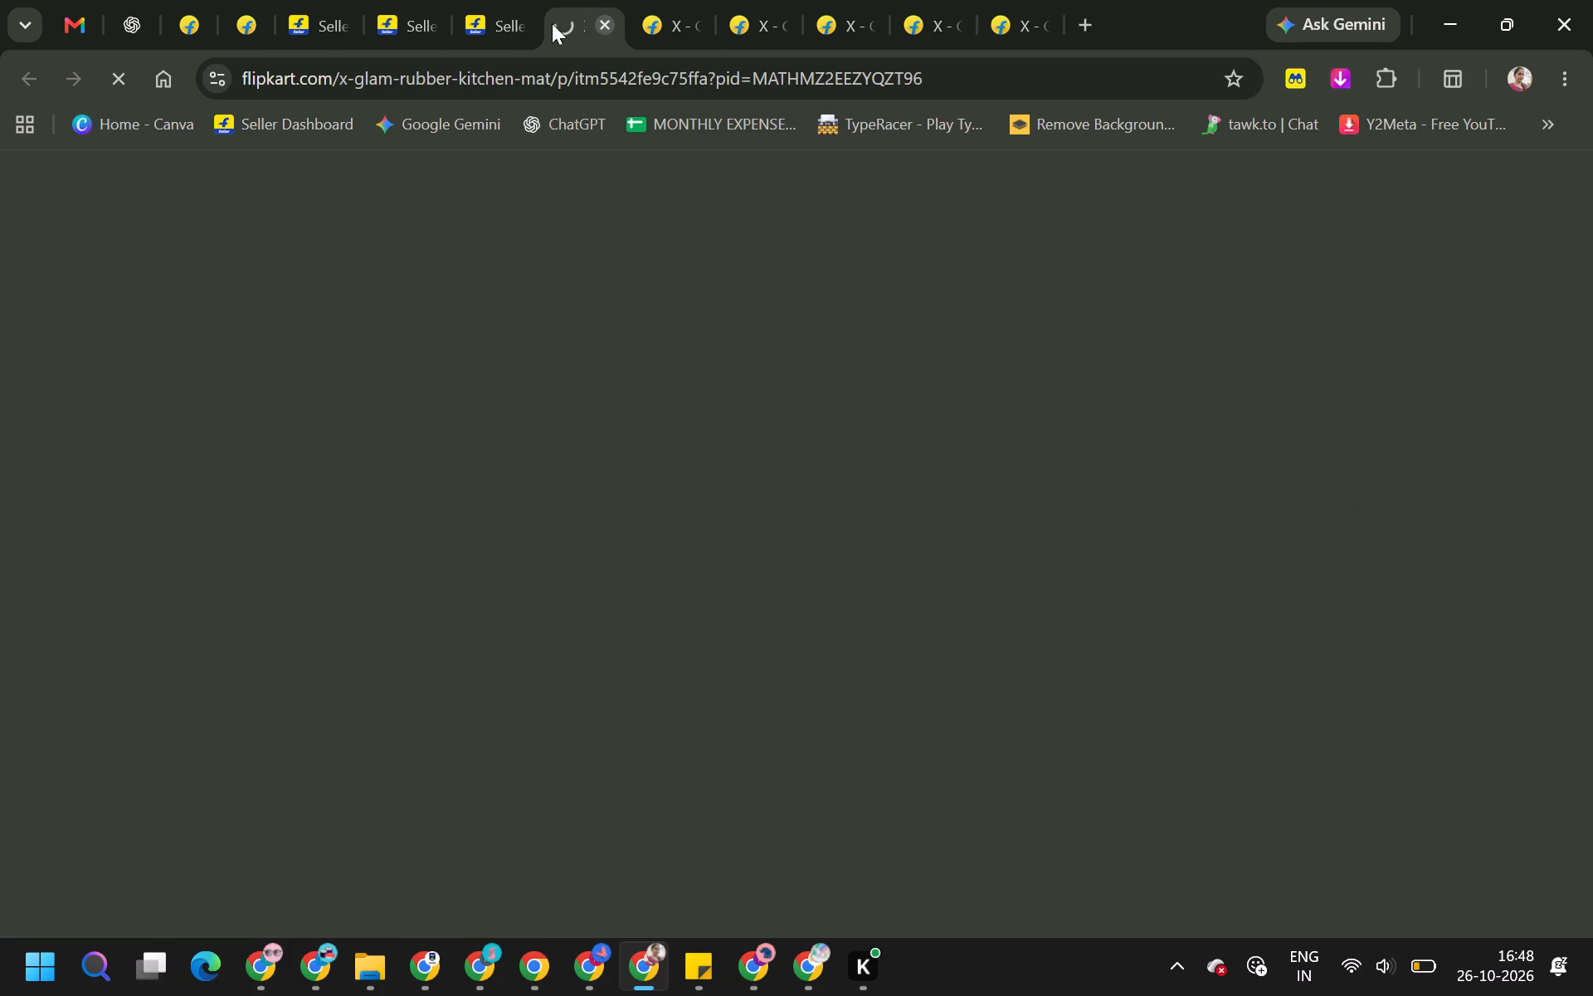
{"action": "key", "text": "ctrl+shift+t"}
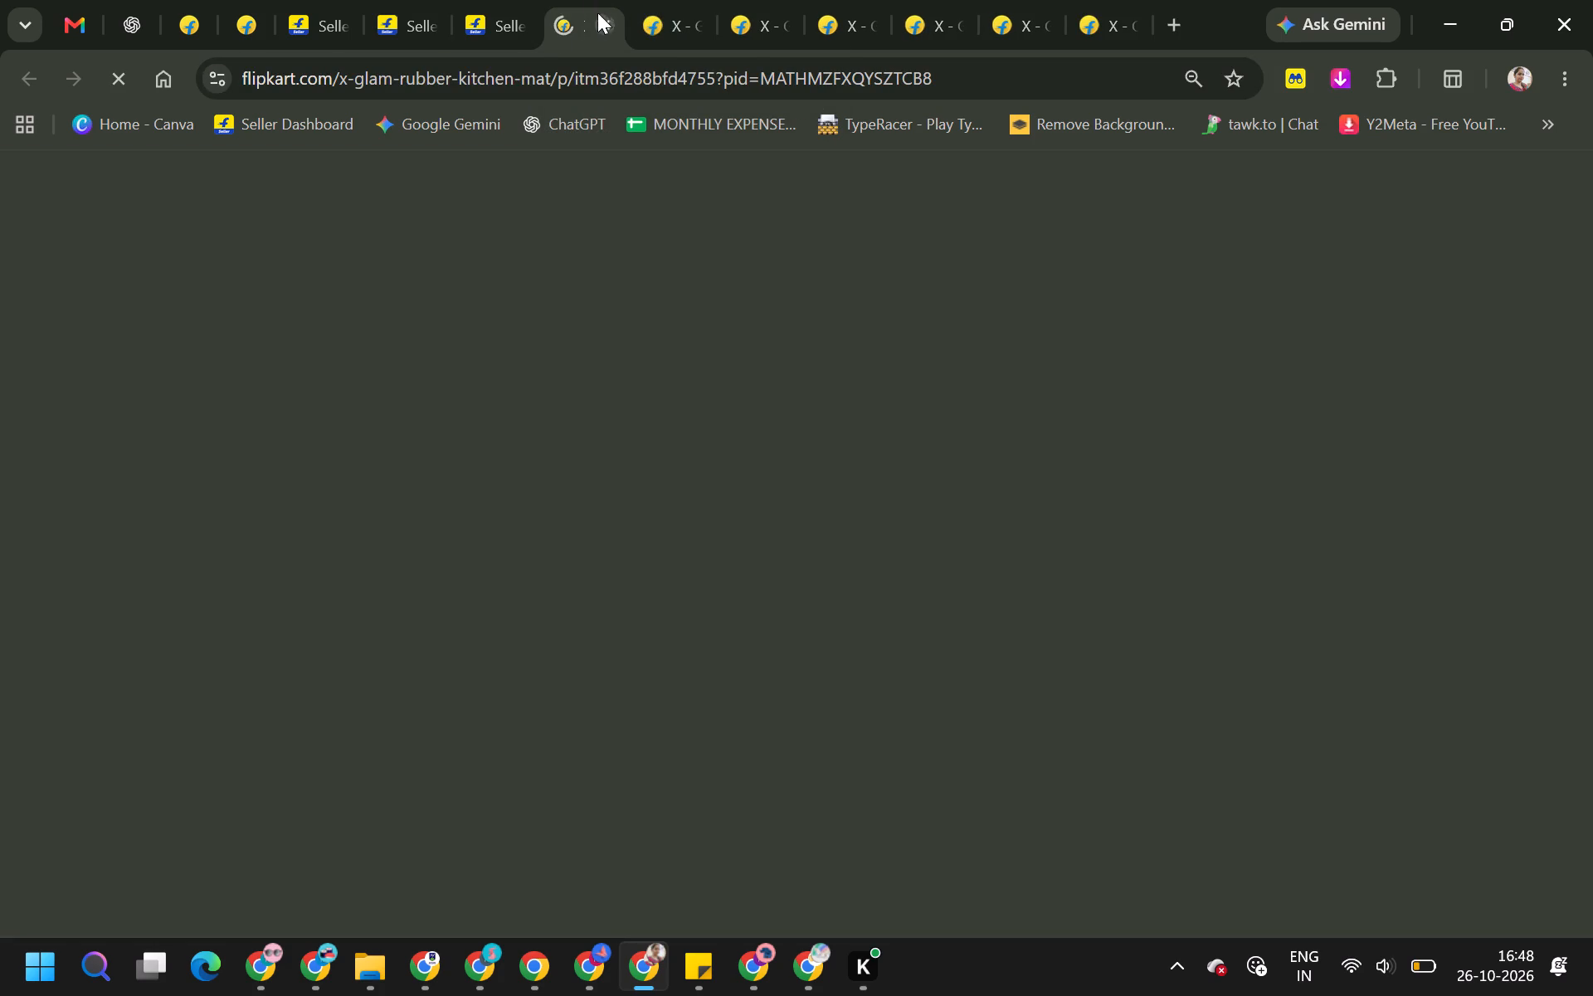
{"action": "right_click", "coordinate": [583, 16]}
{"action": "left_click", "coordinate": [650, 275]}
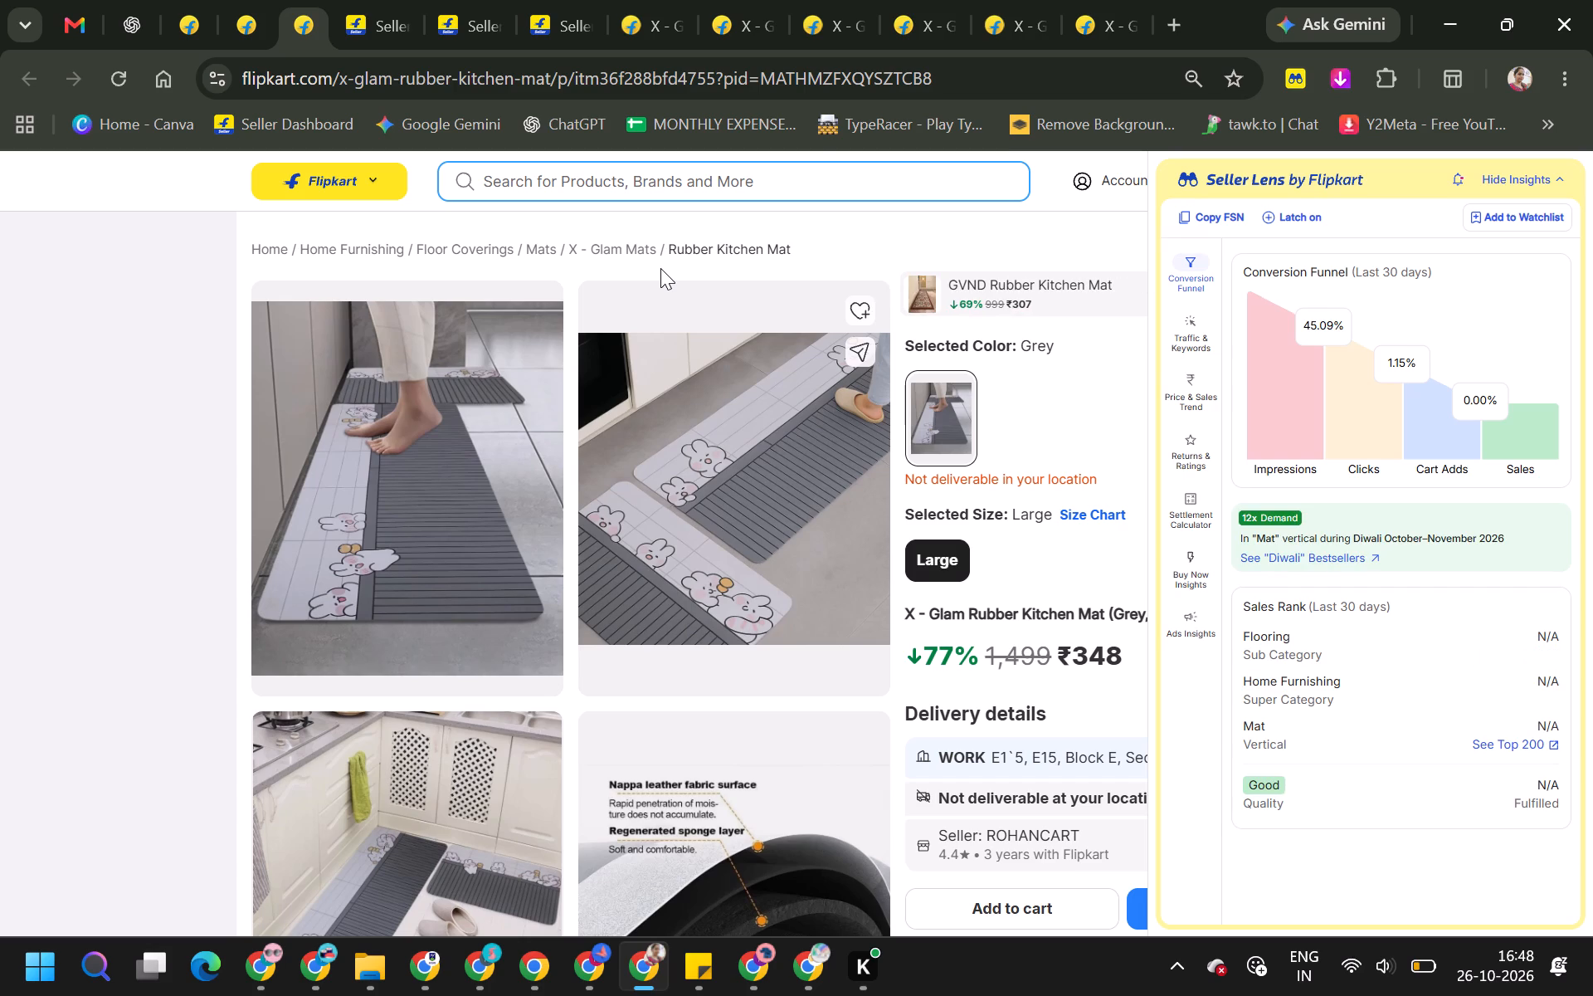
Search the ROHANCART listings for FSN MATHMZ2EEZYQZT96, copied from the blue, gold and white X - Glam mat's product page.
{"action": "left_click", "coordinate": [645, 2]}
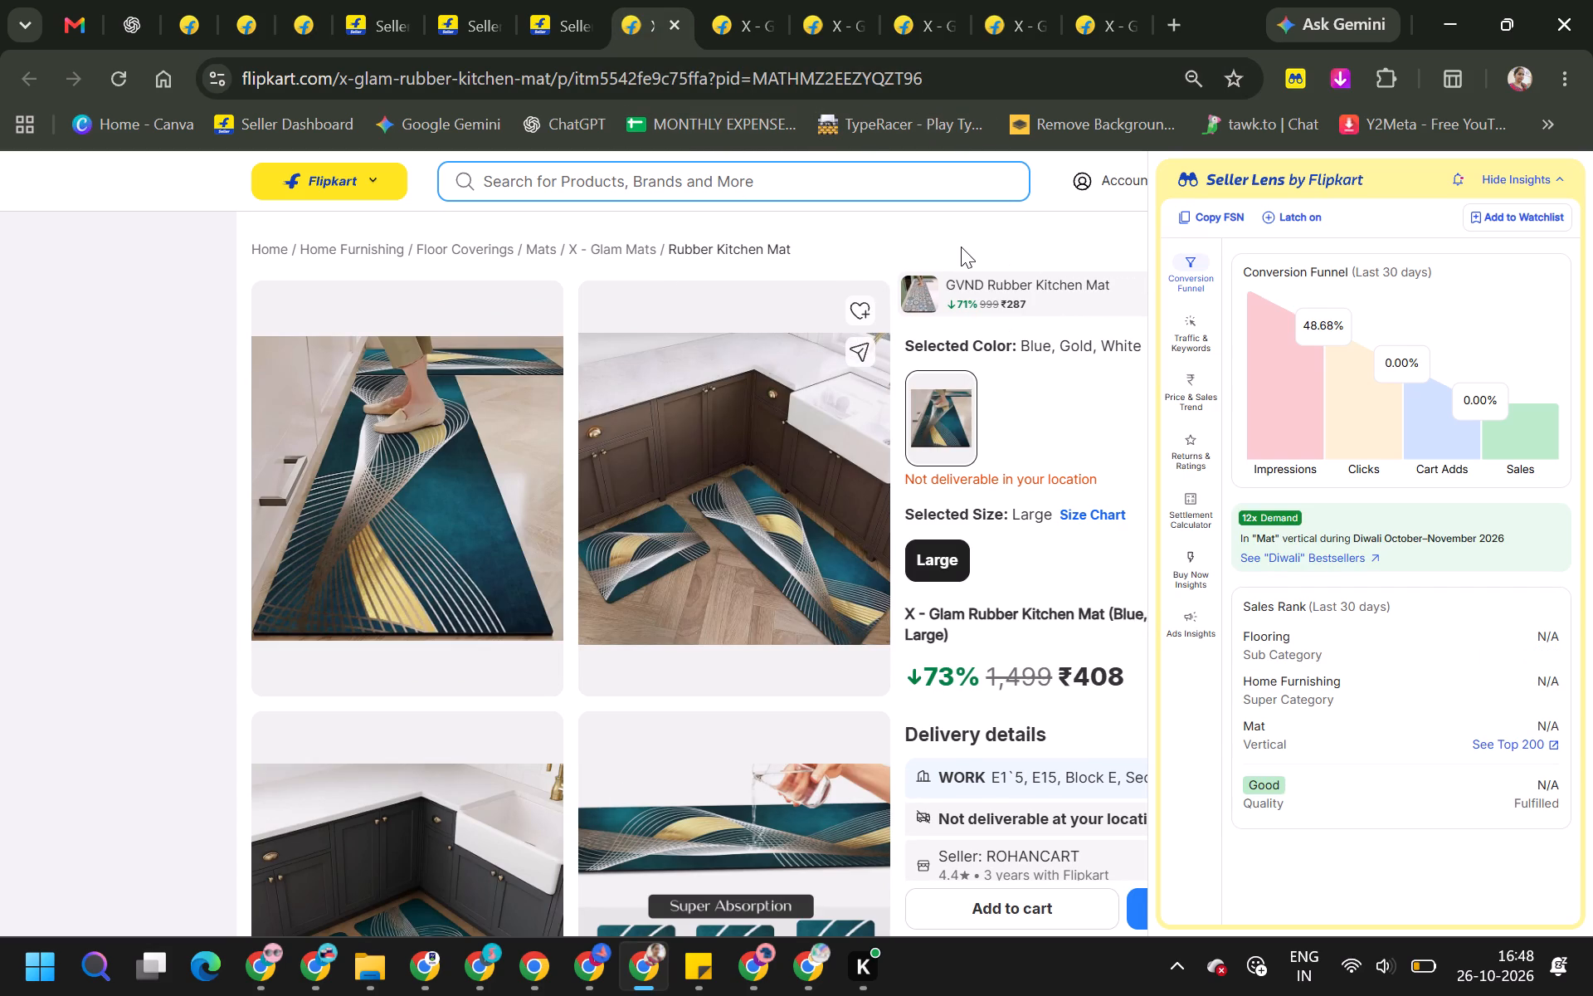
{"action": "double_click", "coordinate": [895, 84]}
{"action": "key", "text": "ctrl+c"}
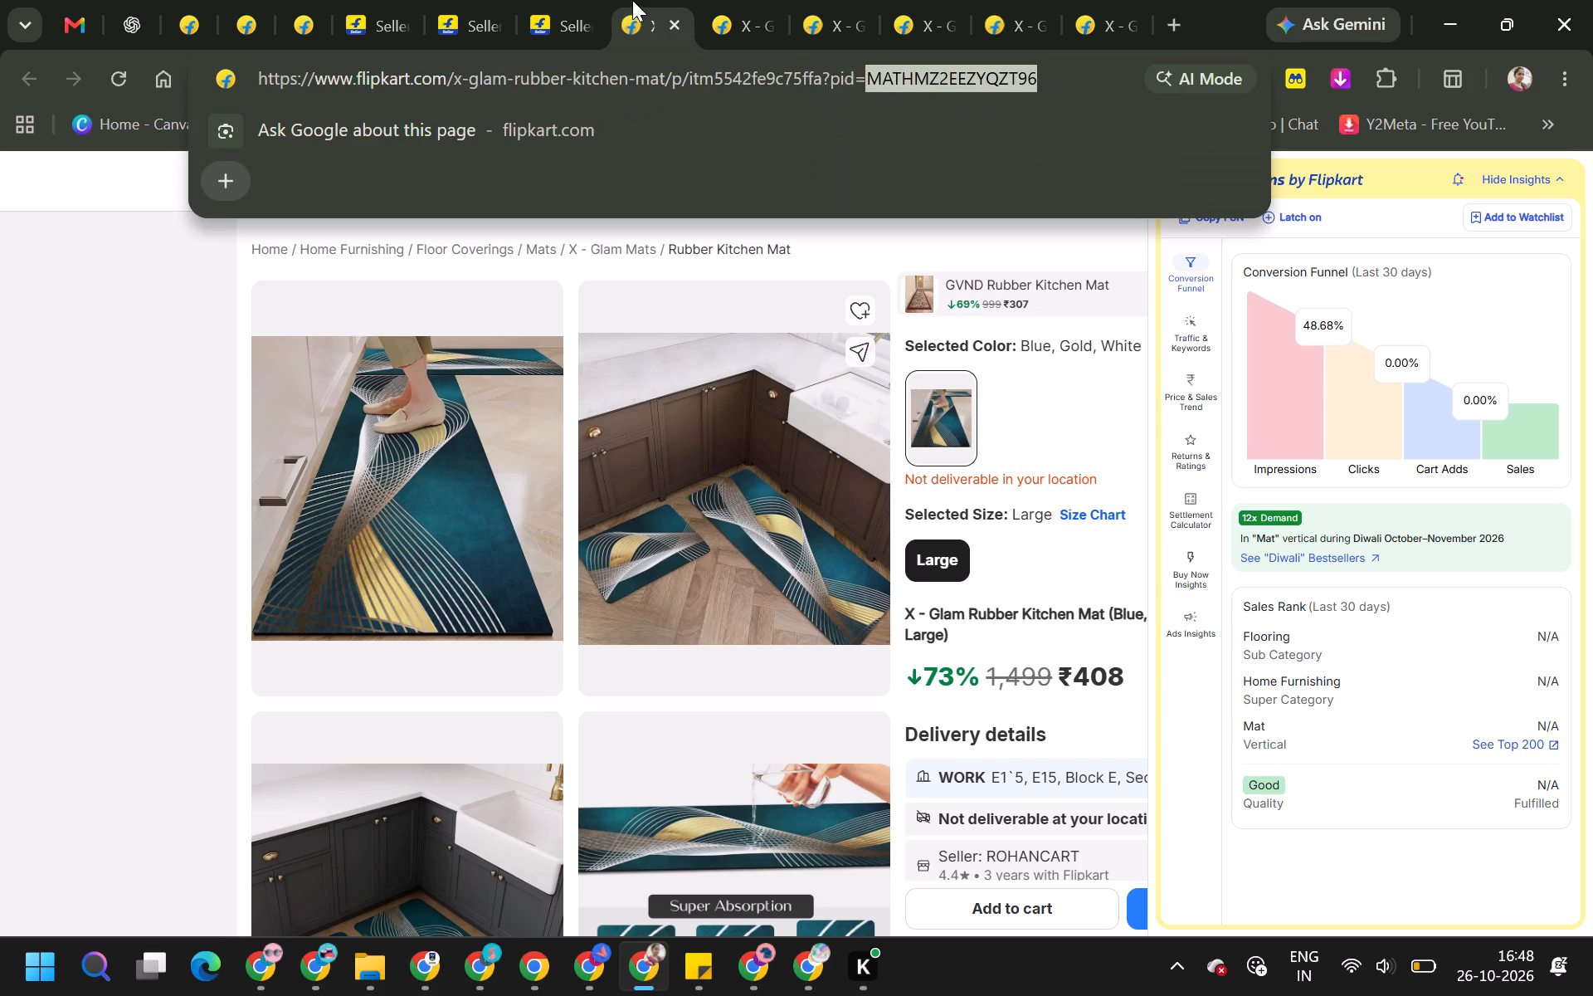
{"action": "left_click", "coordinate": [577, 0]}
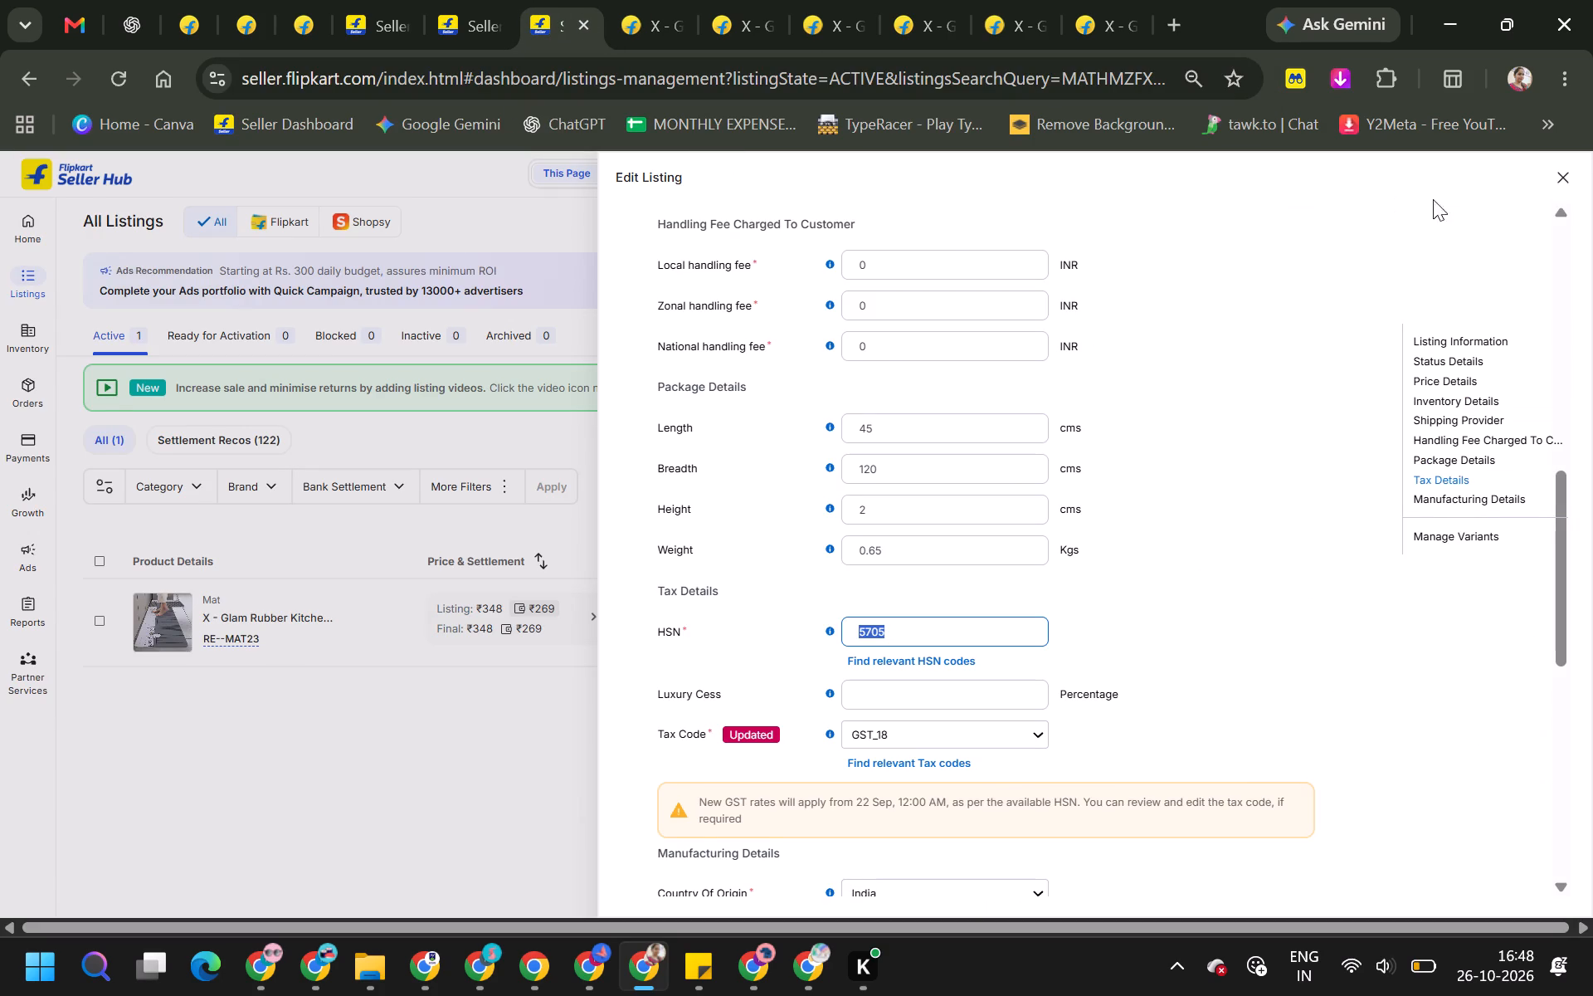
{"action": "left_click", "coordinate": [1558, 175]}
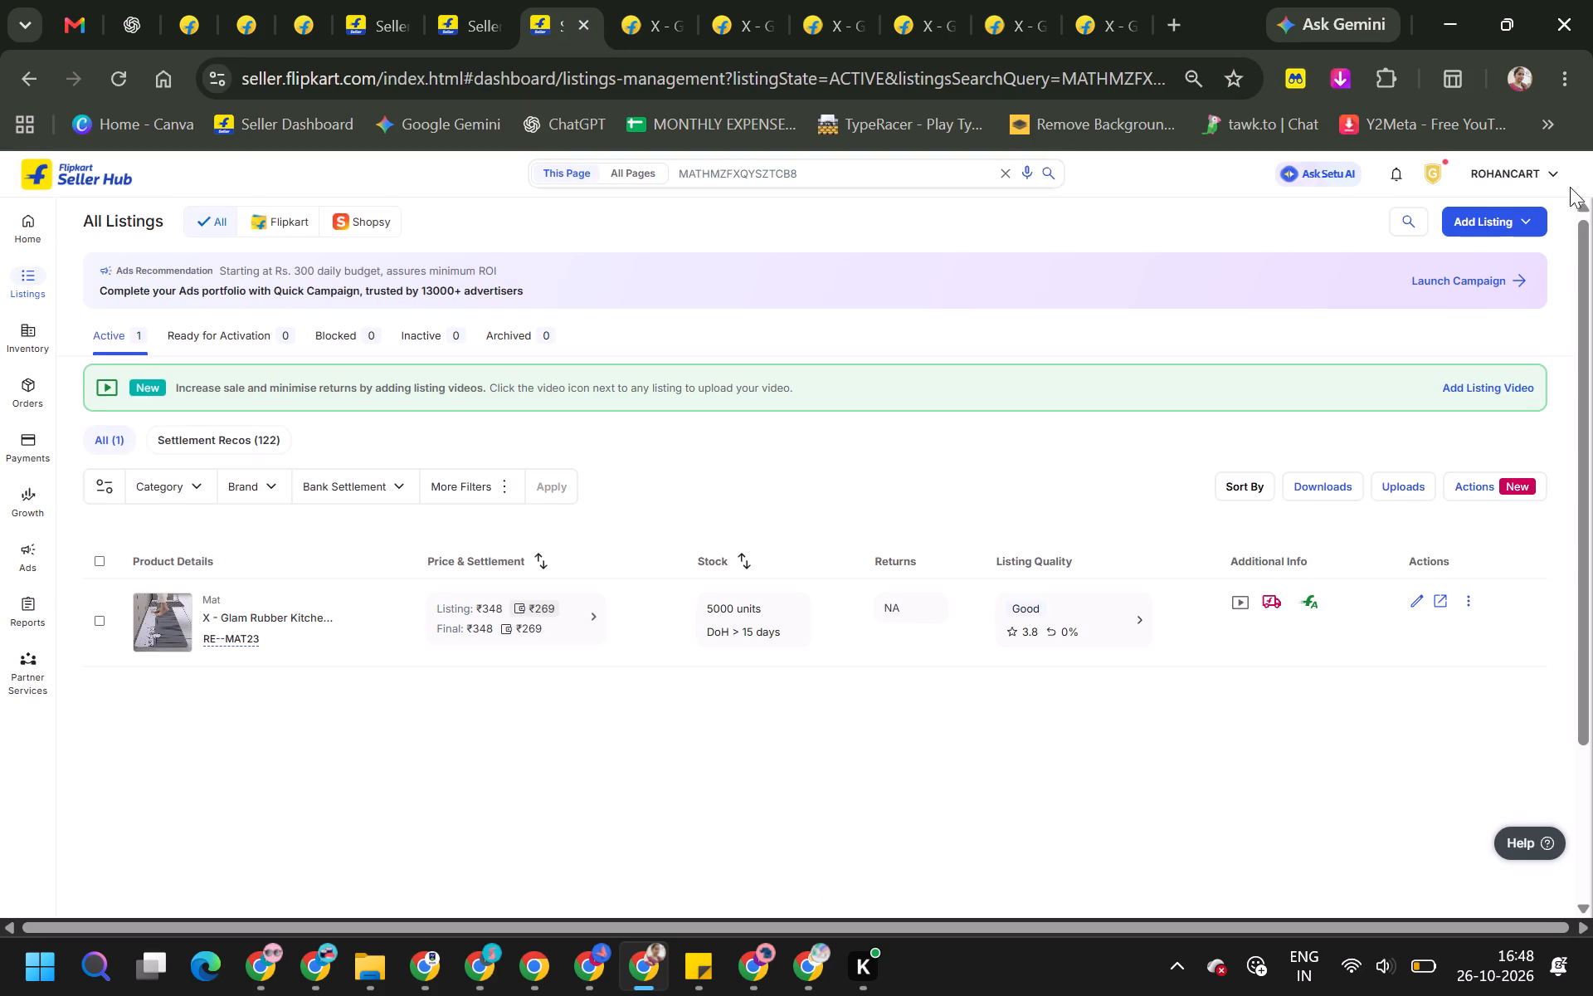
{"action": "triple_click", "coordinate": [752, 181]}
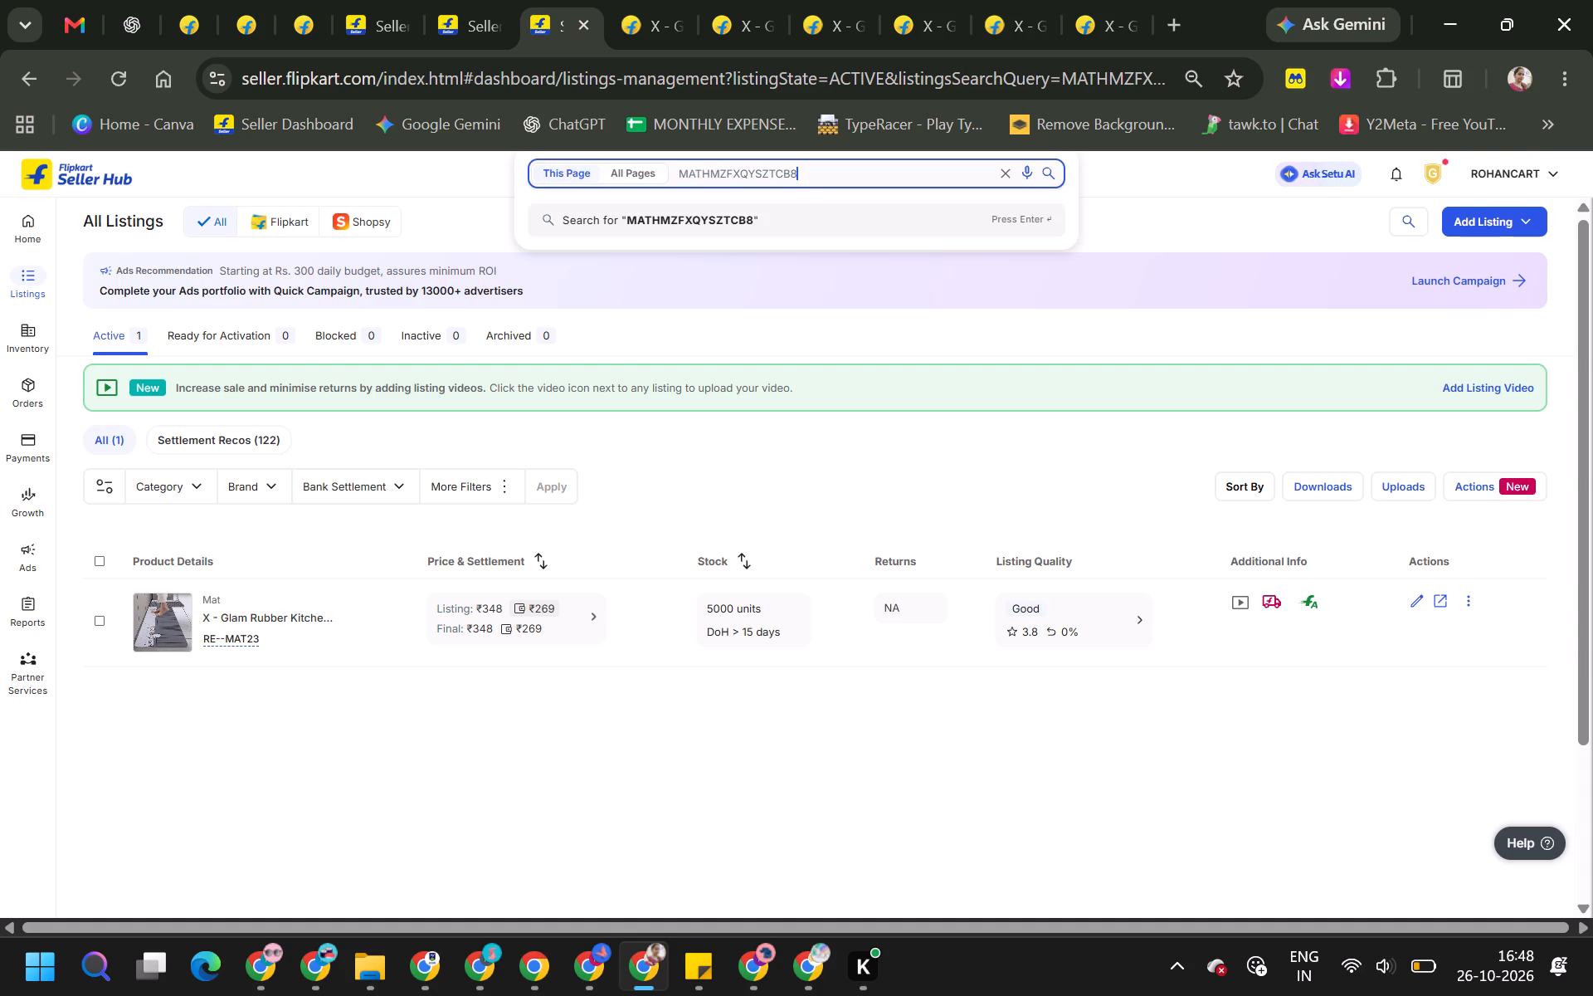
{"action": "key", "text": "ctrl+a"}
{"action": "key", "text": "ctrl+v"}
{"action": "key", "text": "Return"}
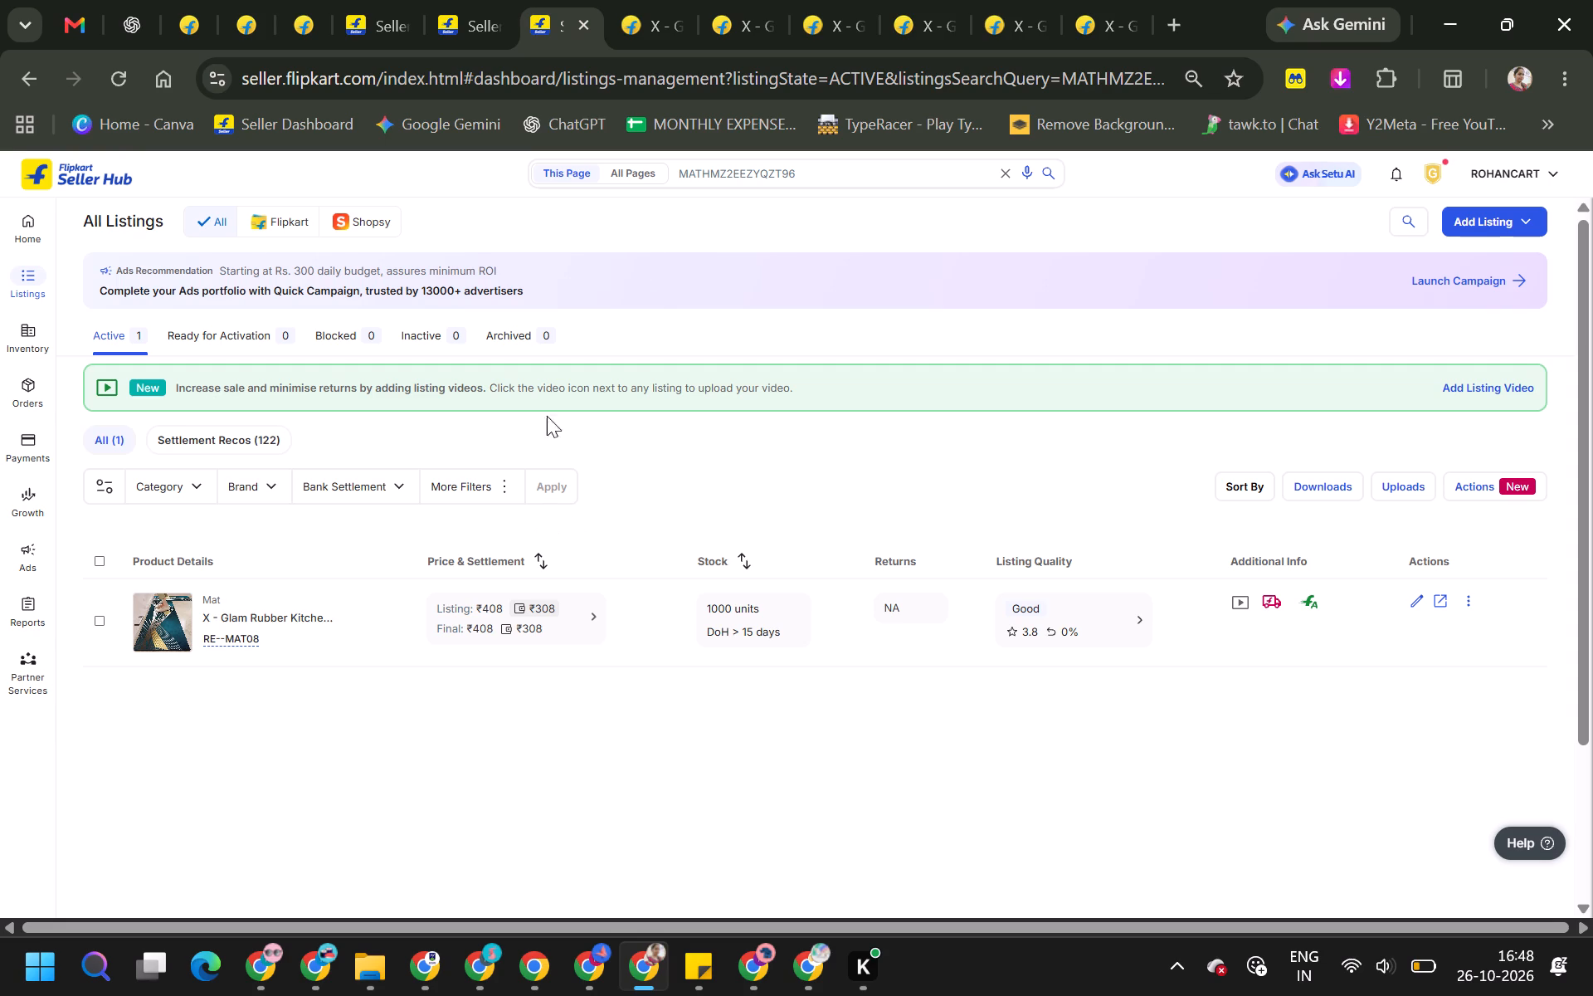
Look up FSN MATHMZ2EEZYQZT96 among new listings in the MEETONLINEZONE account and start selling the matching X - Glam mat.
{"action": "key", "text": "alt+Tab"}
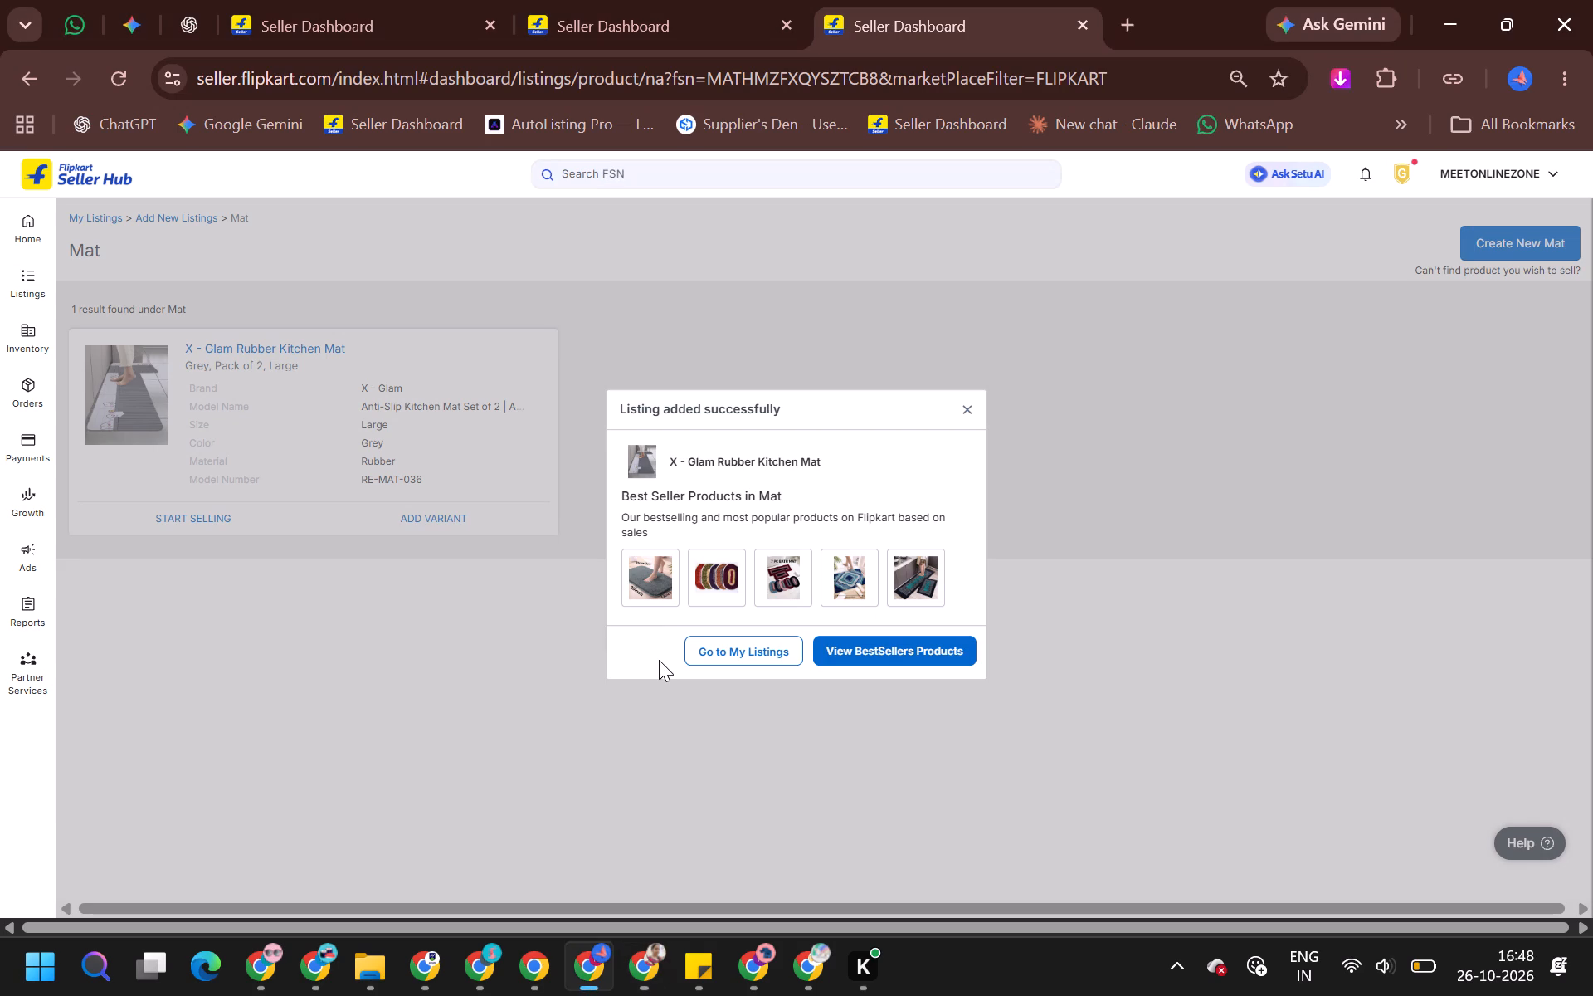
{"action": "key", "text": "alt+Tab"}
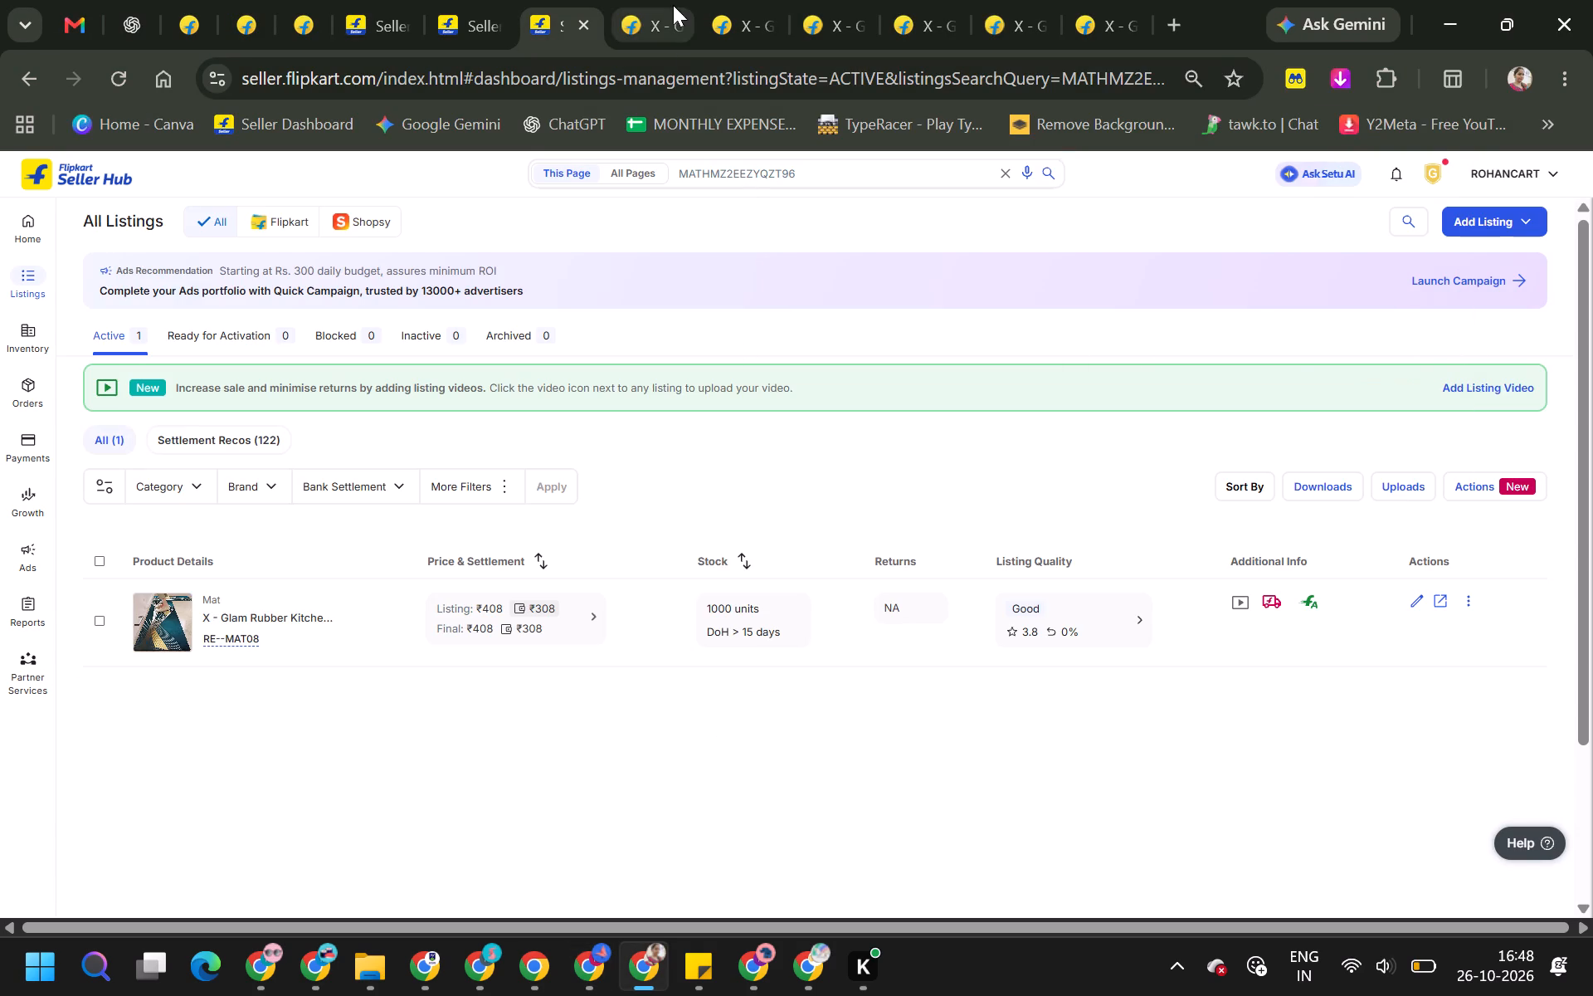
{"action": "left_click", "coordinate": [660, 0]}
{"action": "key", "text": "ctrl+c"}
{"action": "key", "text": "alt+Tab"}
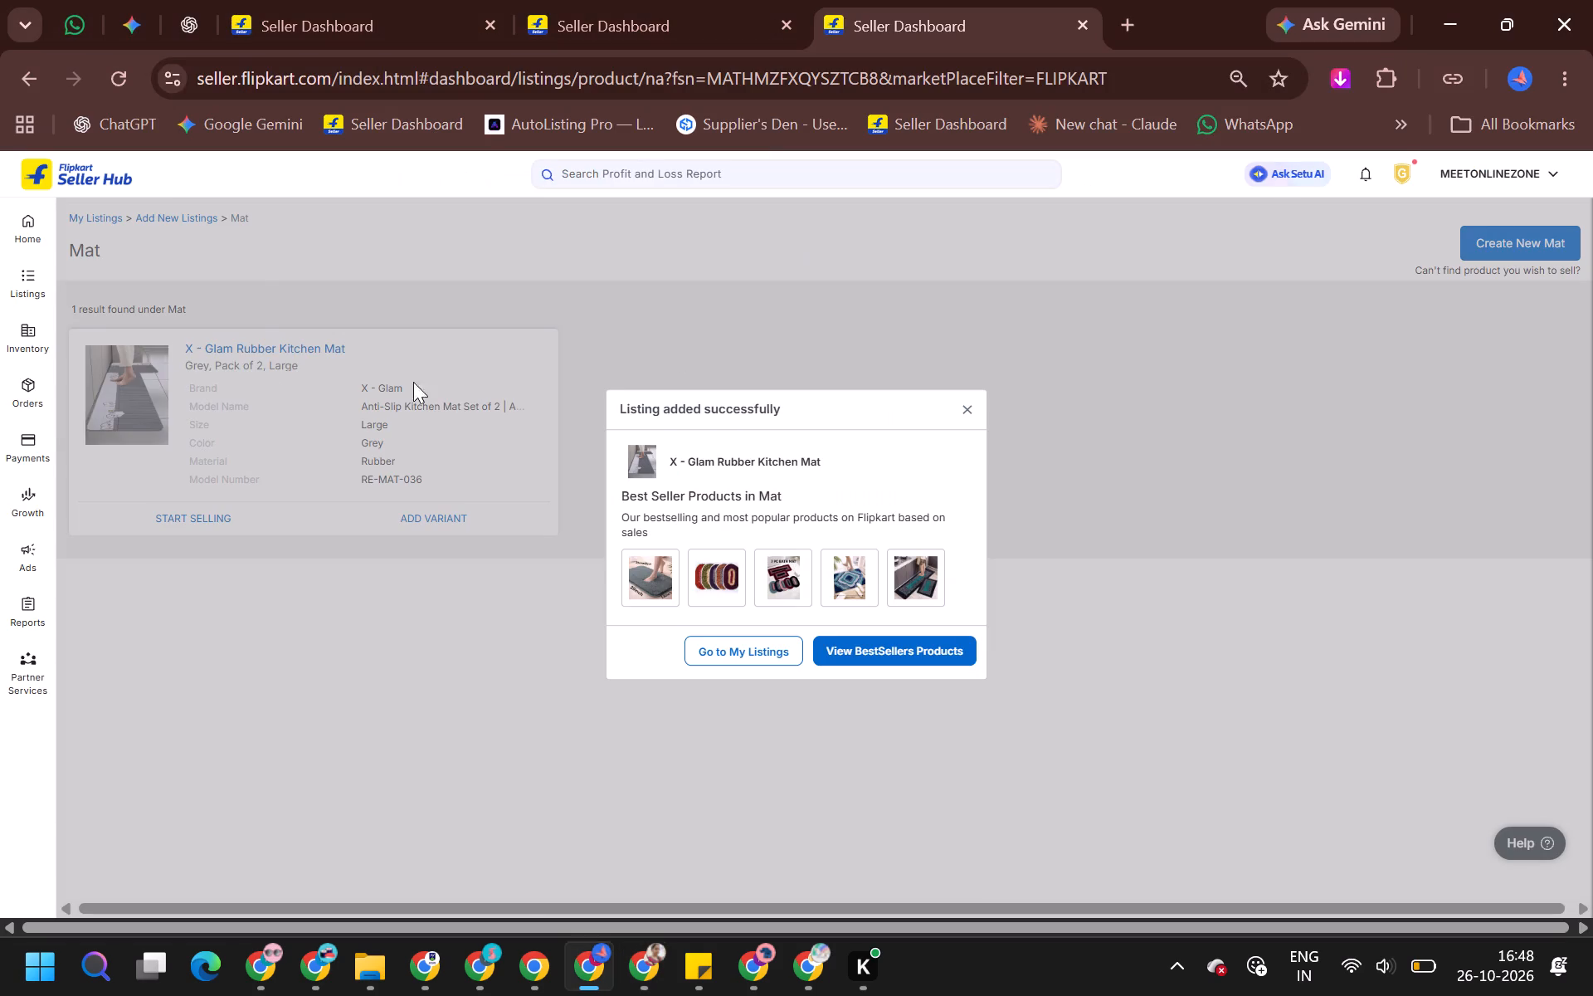
{"action": "left_click", "coordinate": [179, 309]}
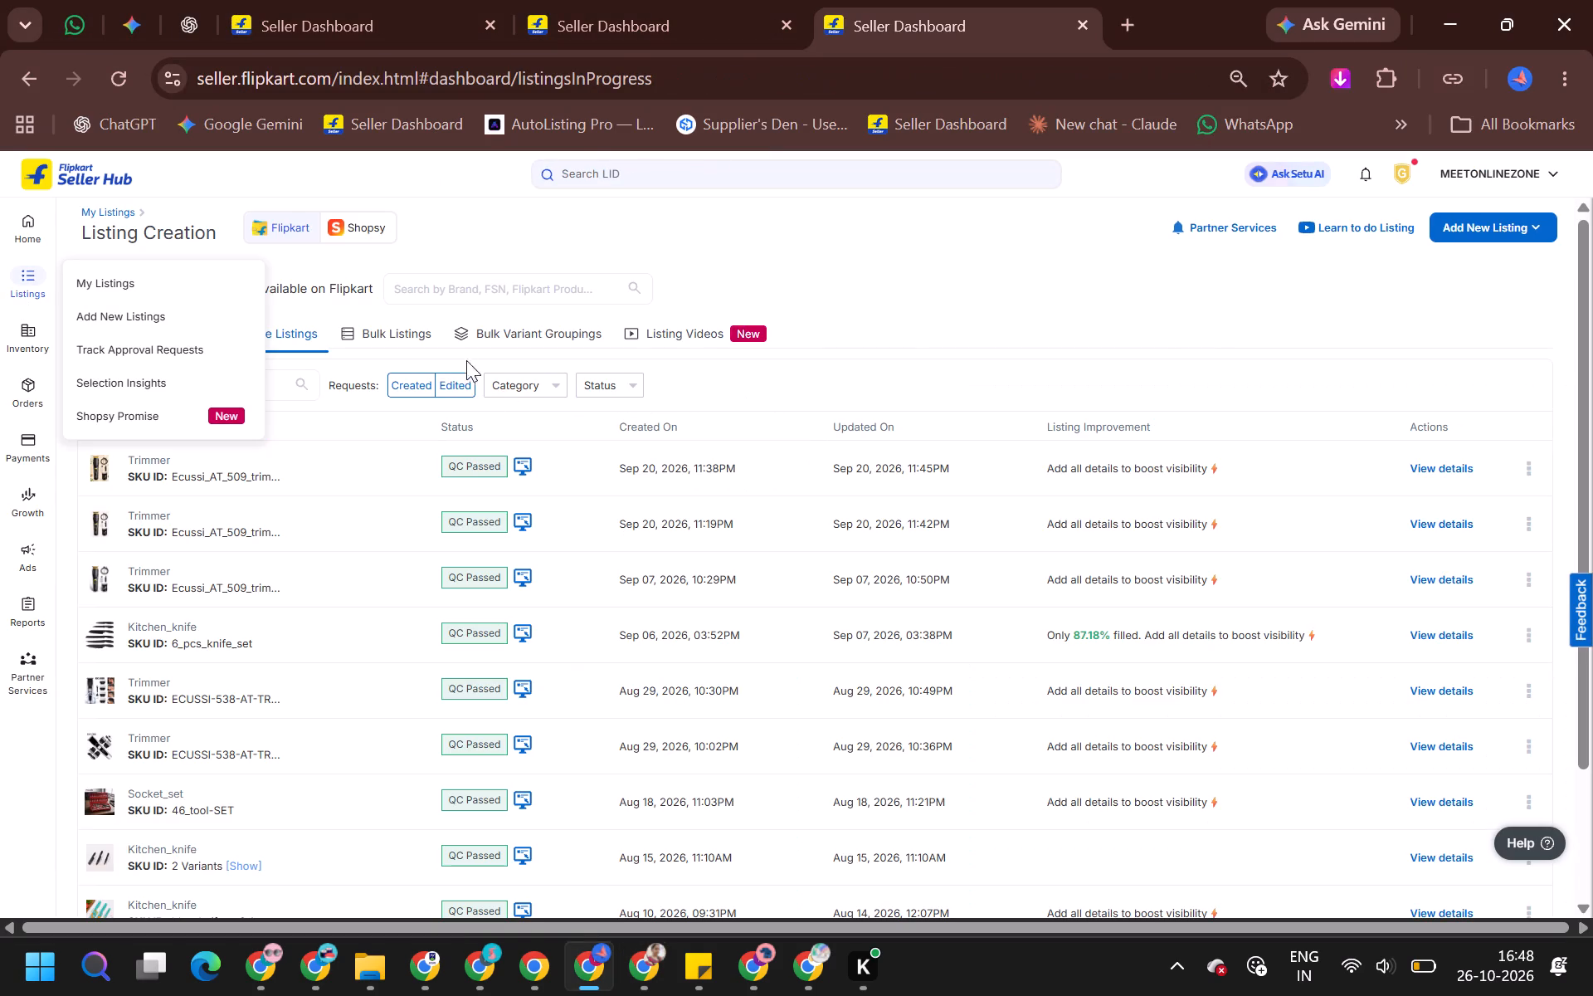
{"action": "left_click", "coordinate": [474, 281]}
{"action": "key", "text": "ctrl+v"}
{"action": "key", "text": "Return"}
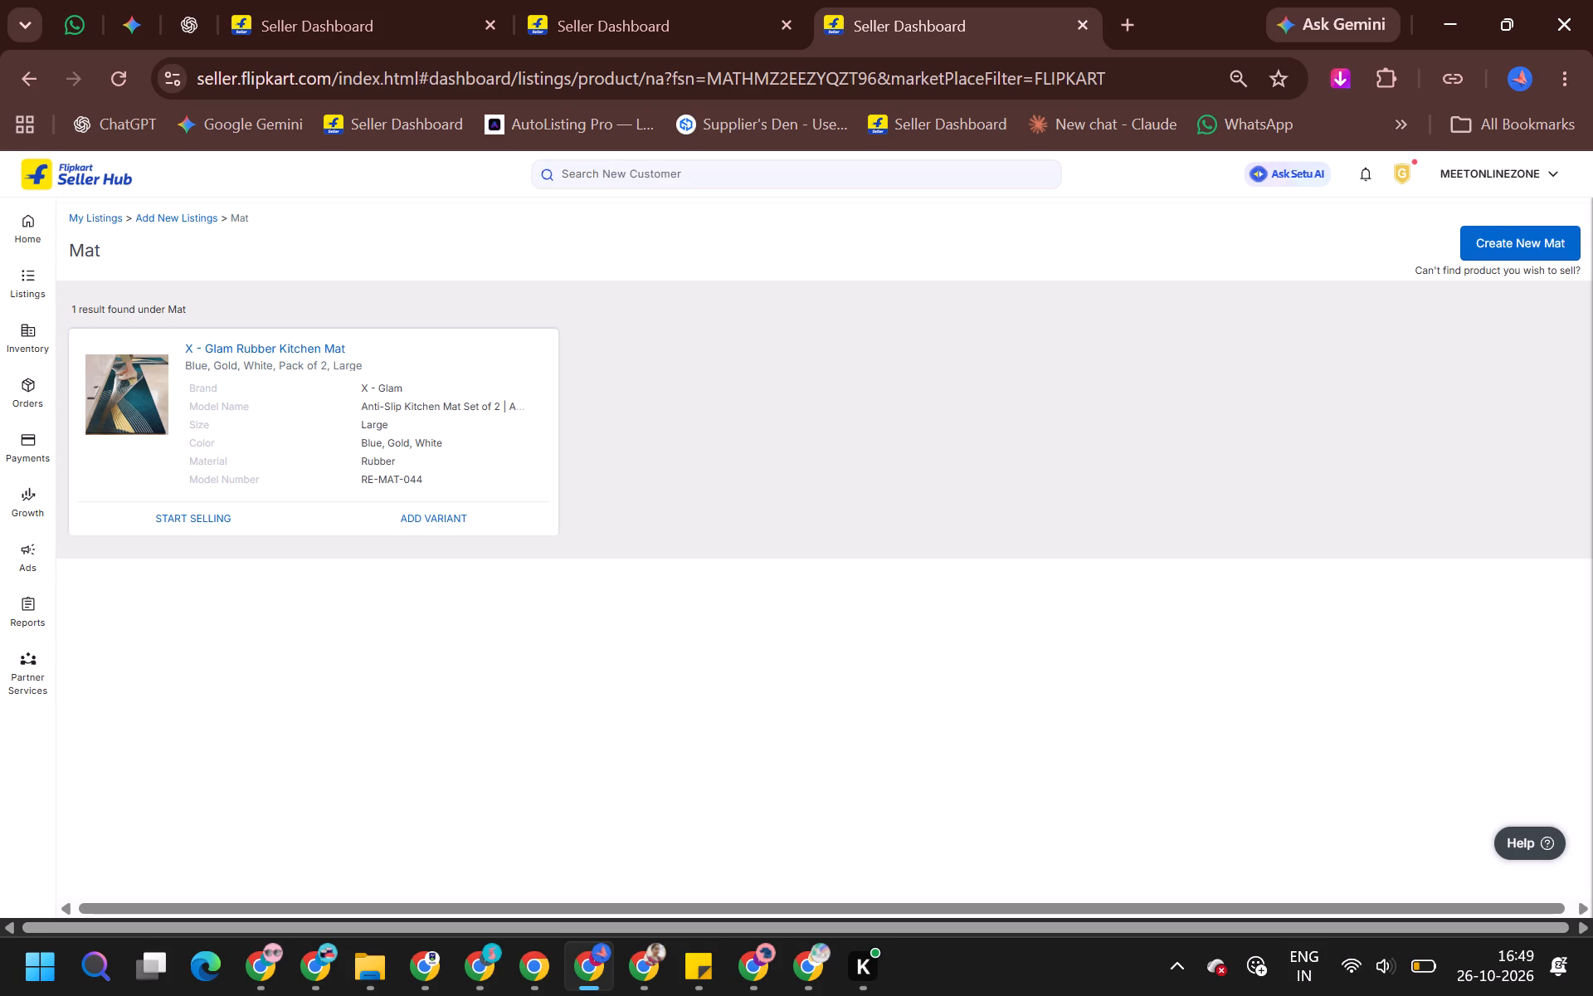
{"action": "key", "text": "alt+Tab"}
{"action": "key", "text": "alt+Tab"}
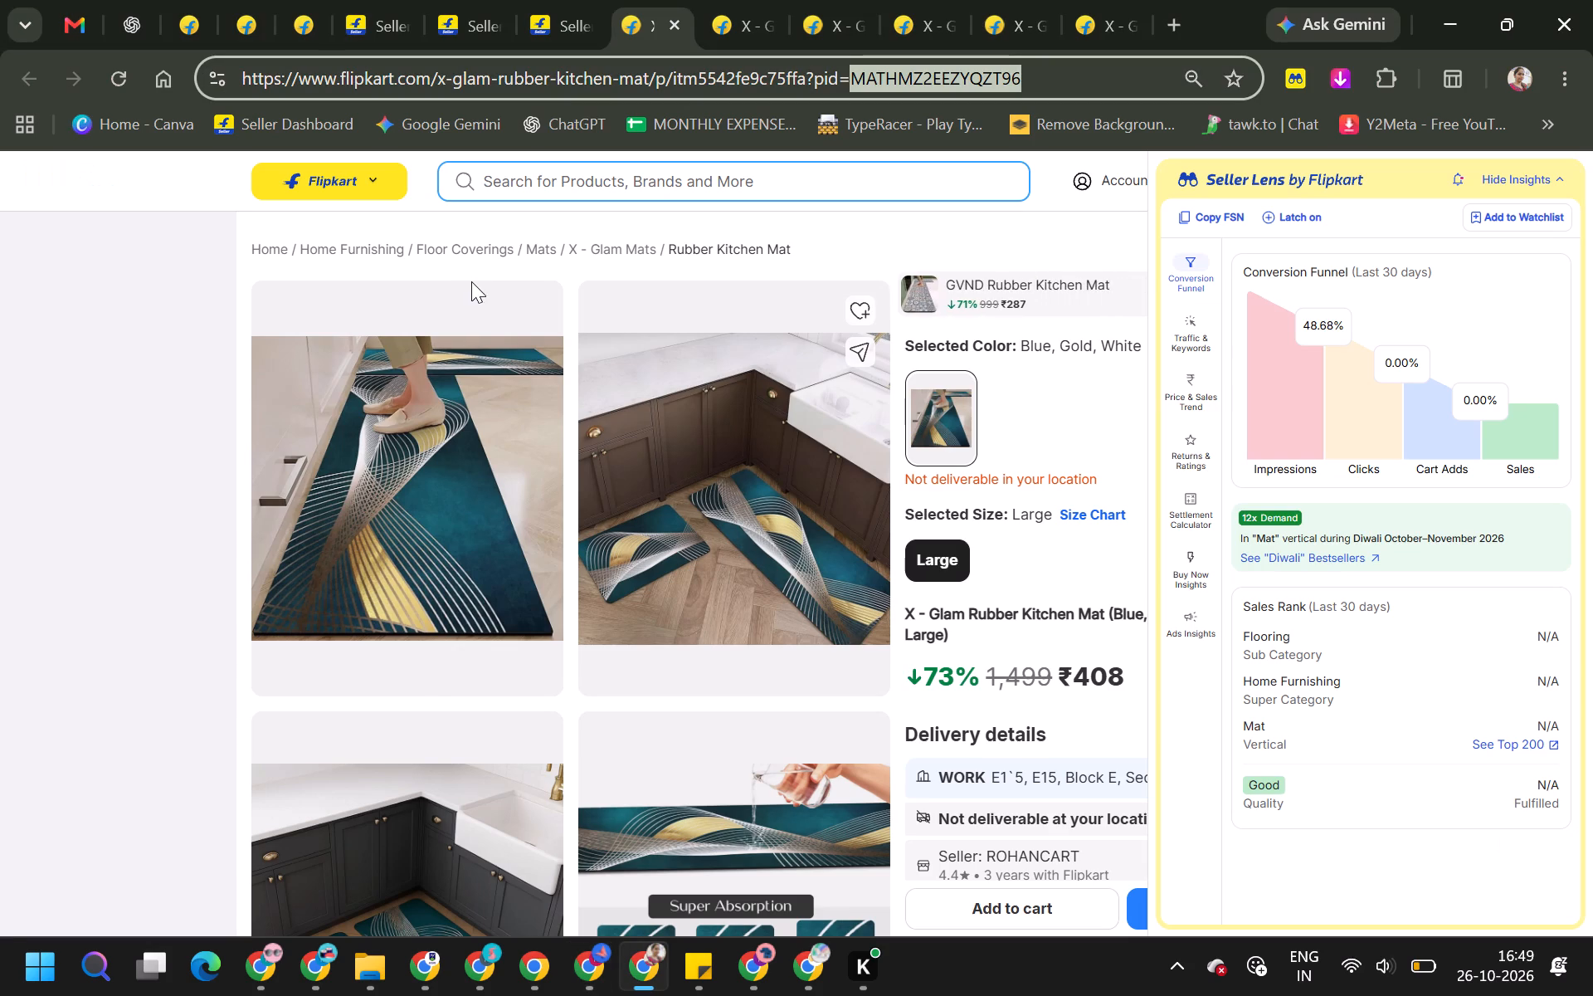
{"action": "left_click", "coordinate": [236, 520]}
{"action": "left_click", "coordinate": [873, 319]}
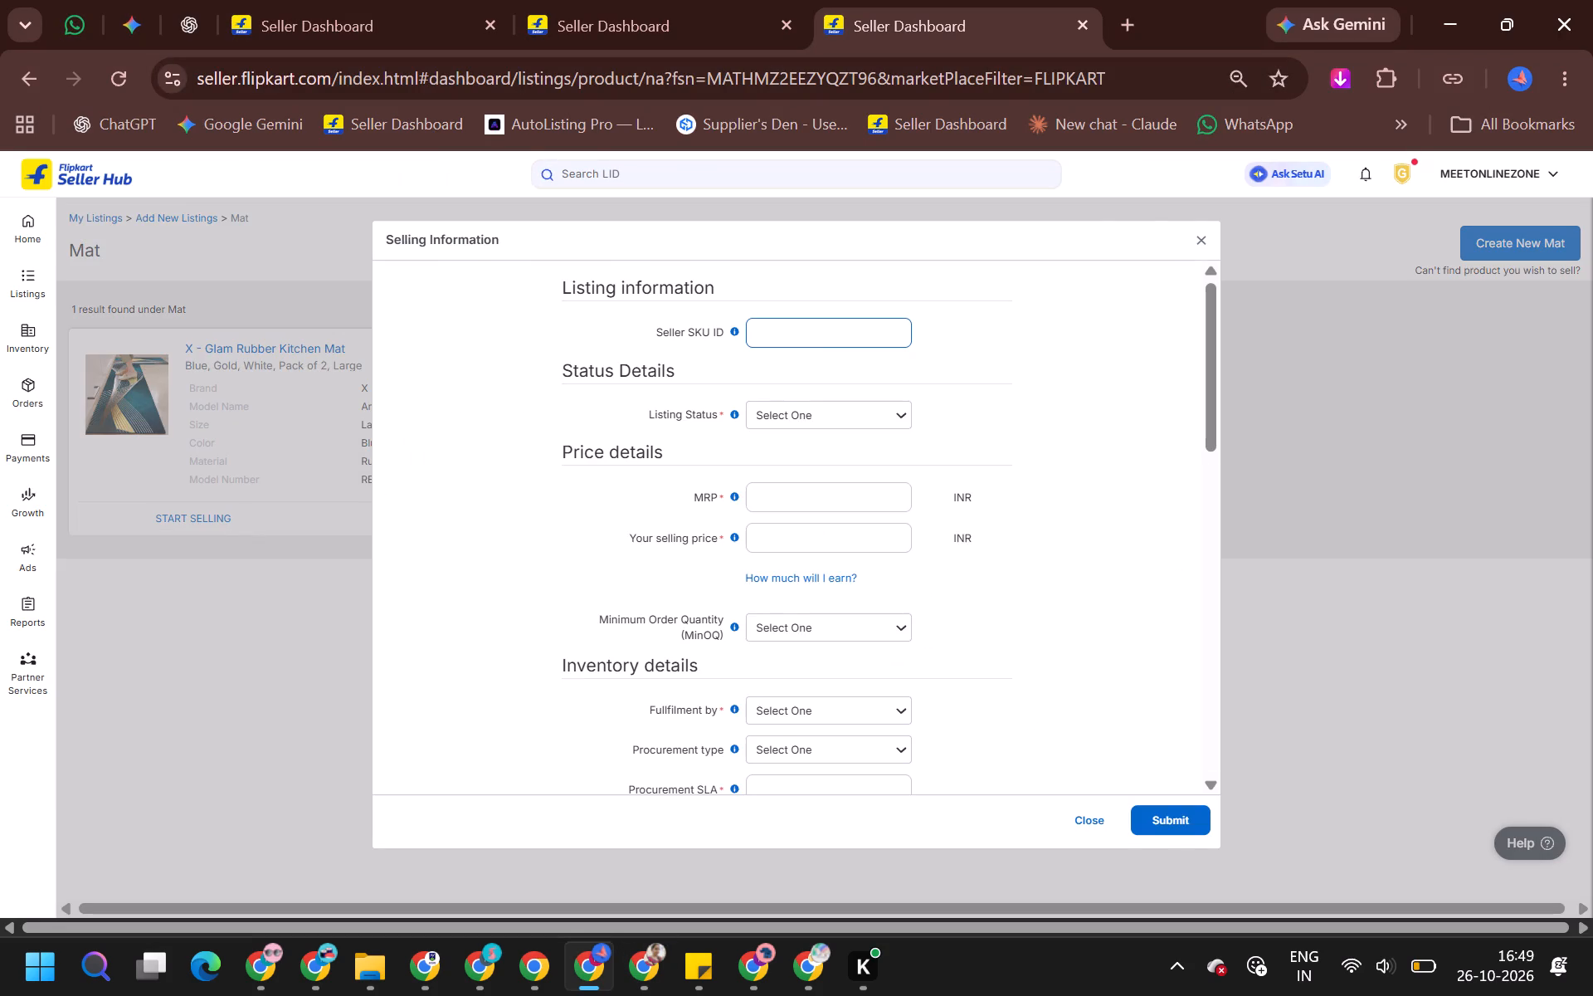
{"action": "key", "text": "alt+Tab"}
{"action": "key", "text": "alt+Tab"}
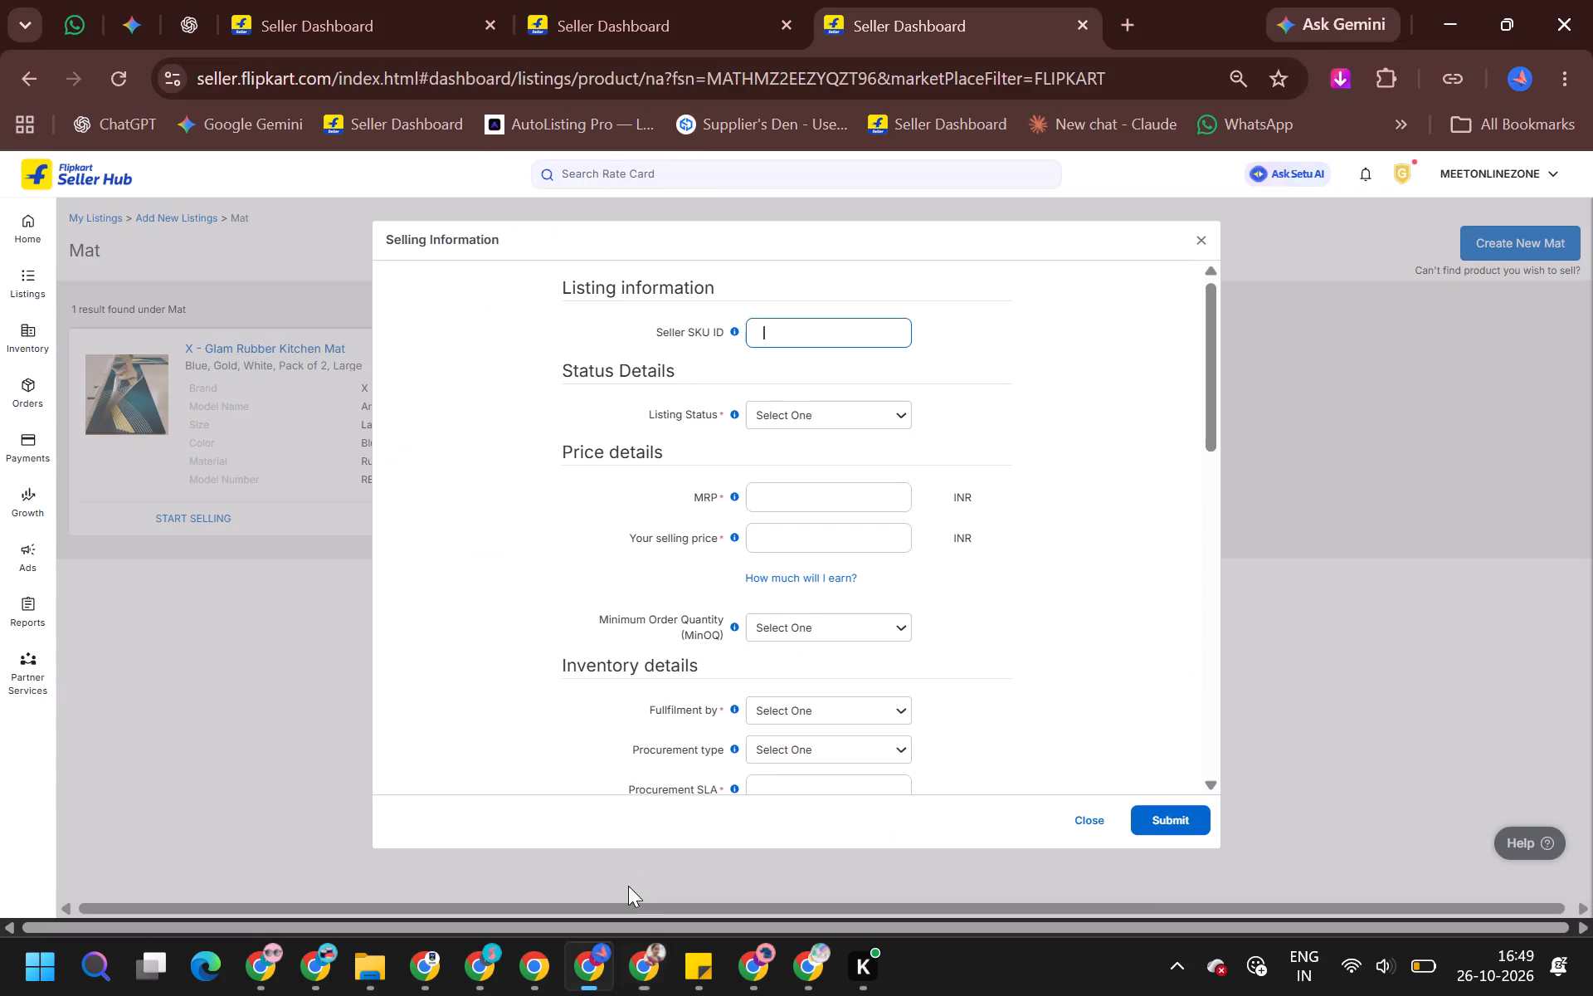
Add R-TealBlue-Mat04 as a new line at the end of the sticky note, based on the R-TealBlue-Mat03 entry, and copy it.
{"action": "left_click", "coordinate": [689, 959]}
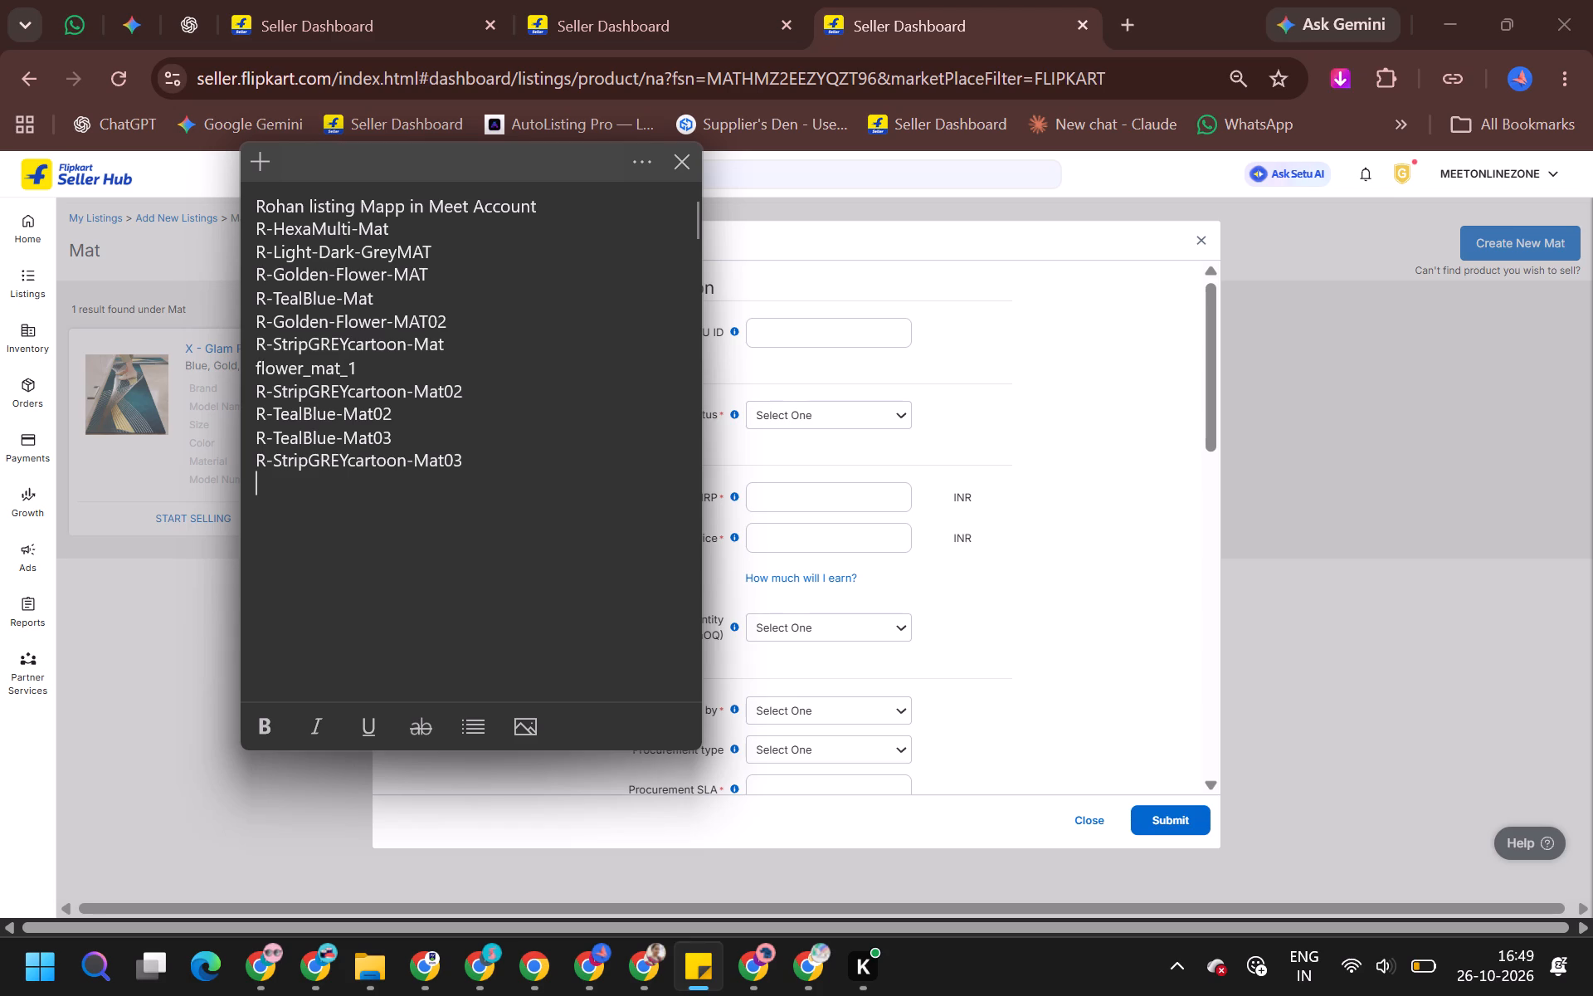
{"action": "triple_click", "coordinate": [409, 433]}
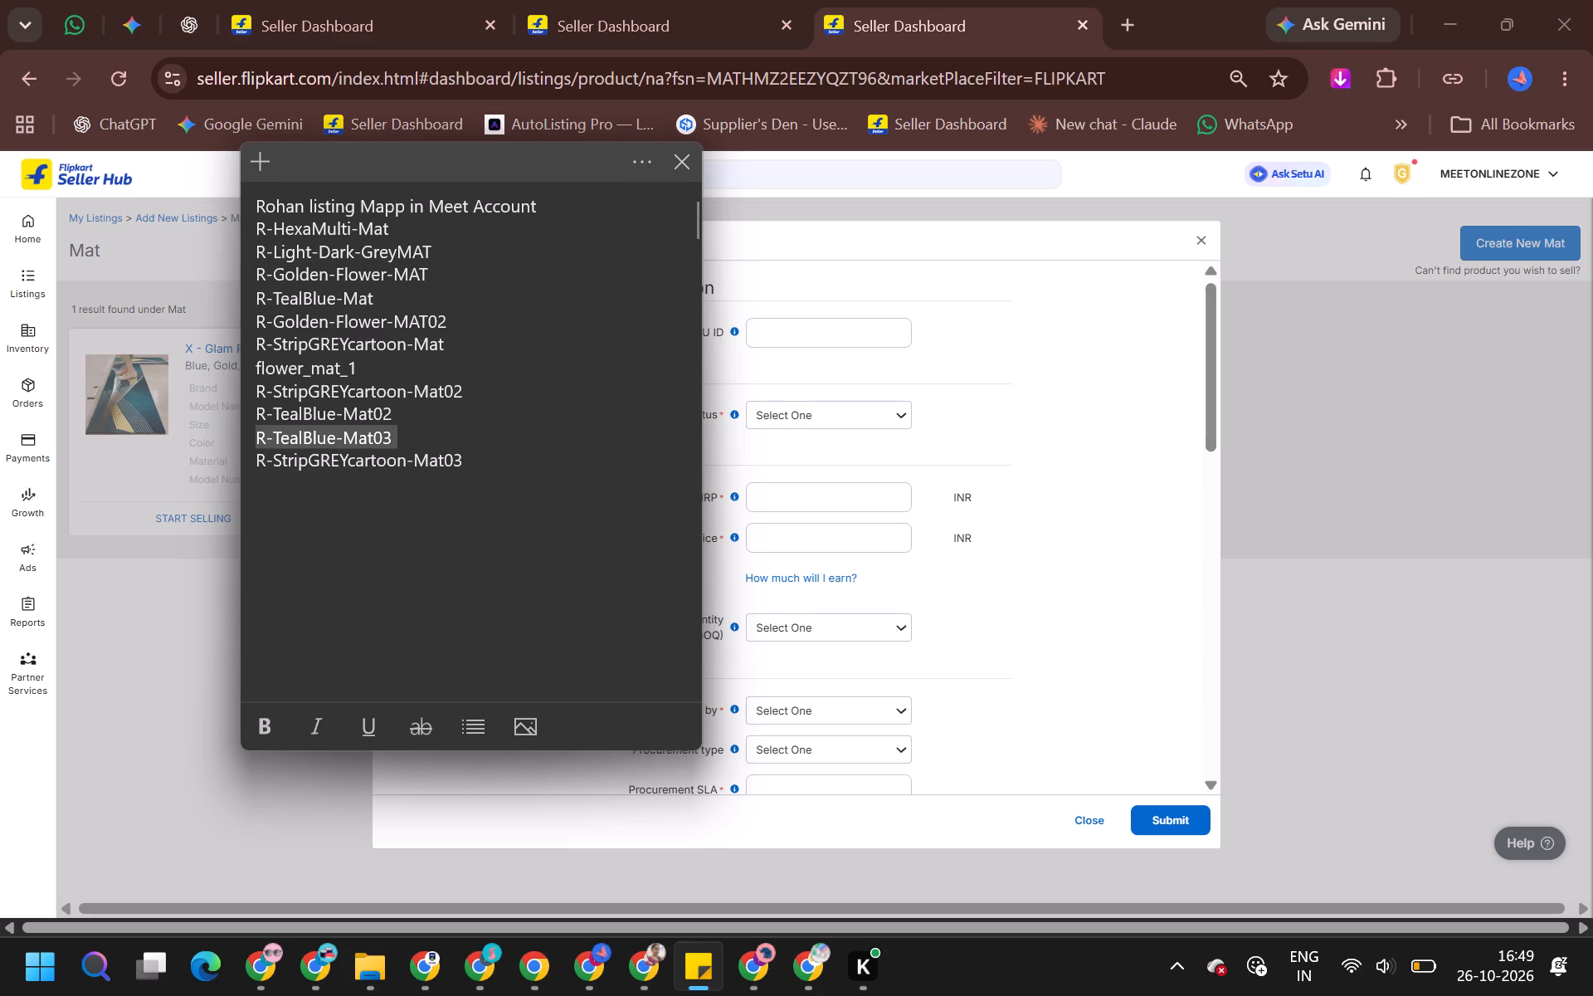
{"action": "key", "text": "ctrl+c"}
{"action": "left_click", "coordinate": [395, 481]}
{"action": "key", "text": "ctrl+v"}
{"action": "key", "text": "BackSpace"}
{"action": "key", "text": "BackSpace"}
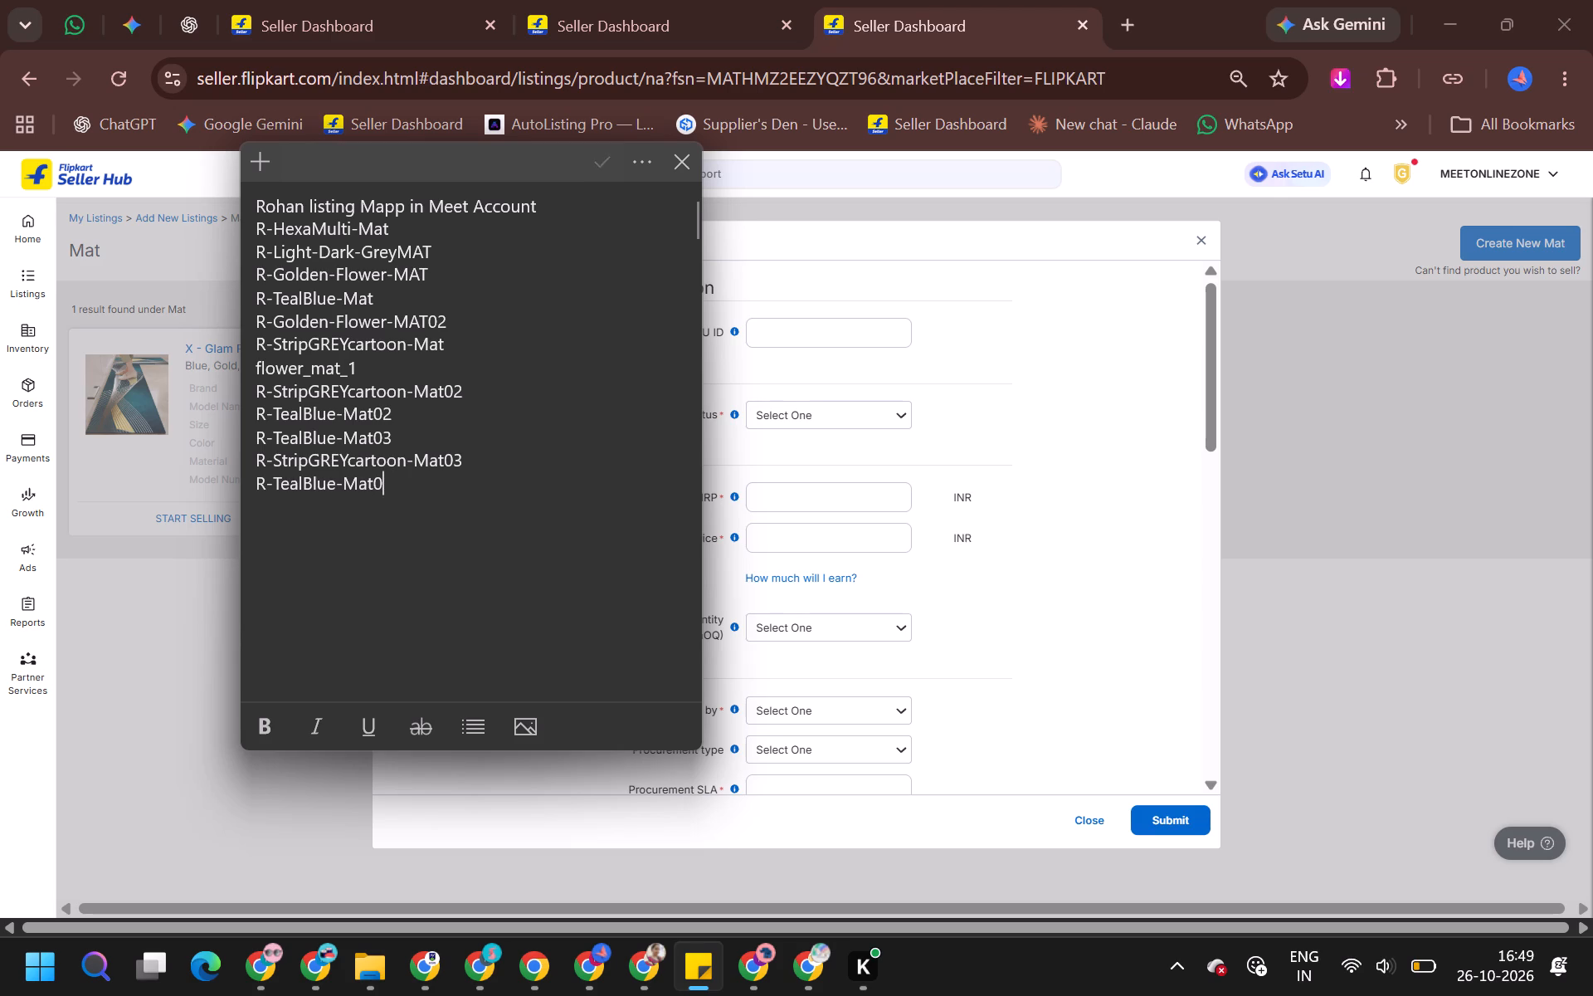
{"action": "key", "text": "4"}
{"action": "triple_click", "coordinate": [395, 481]}
{"action": "key", "text": "ctrl+c"}
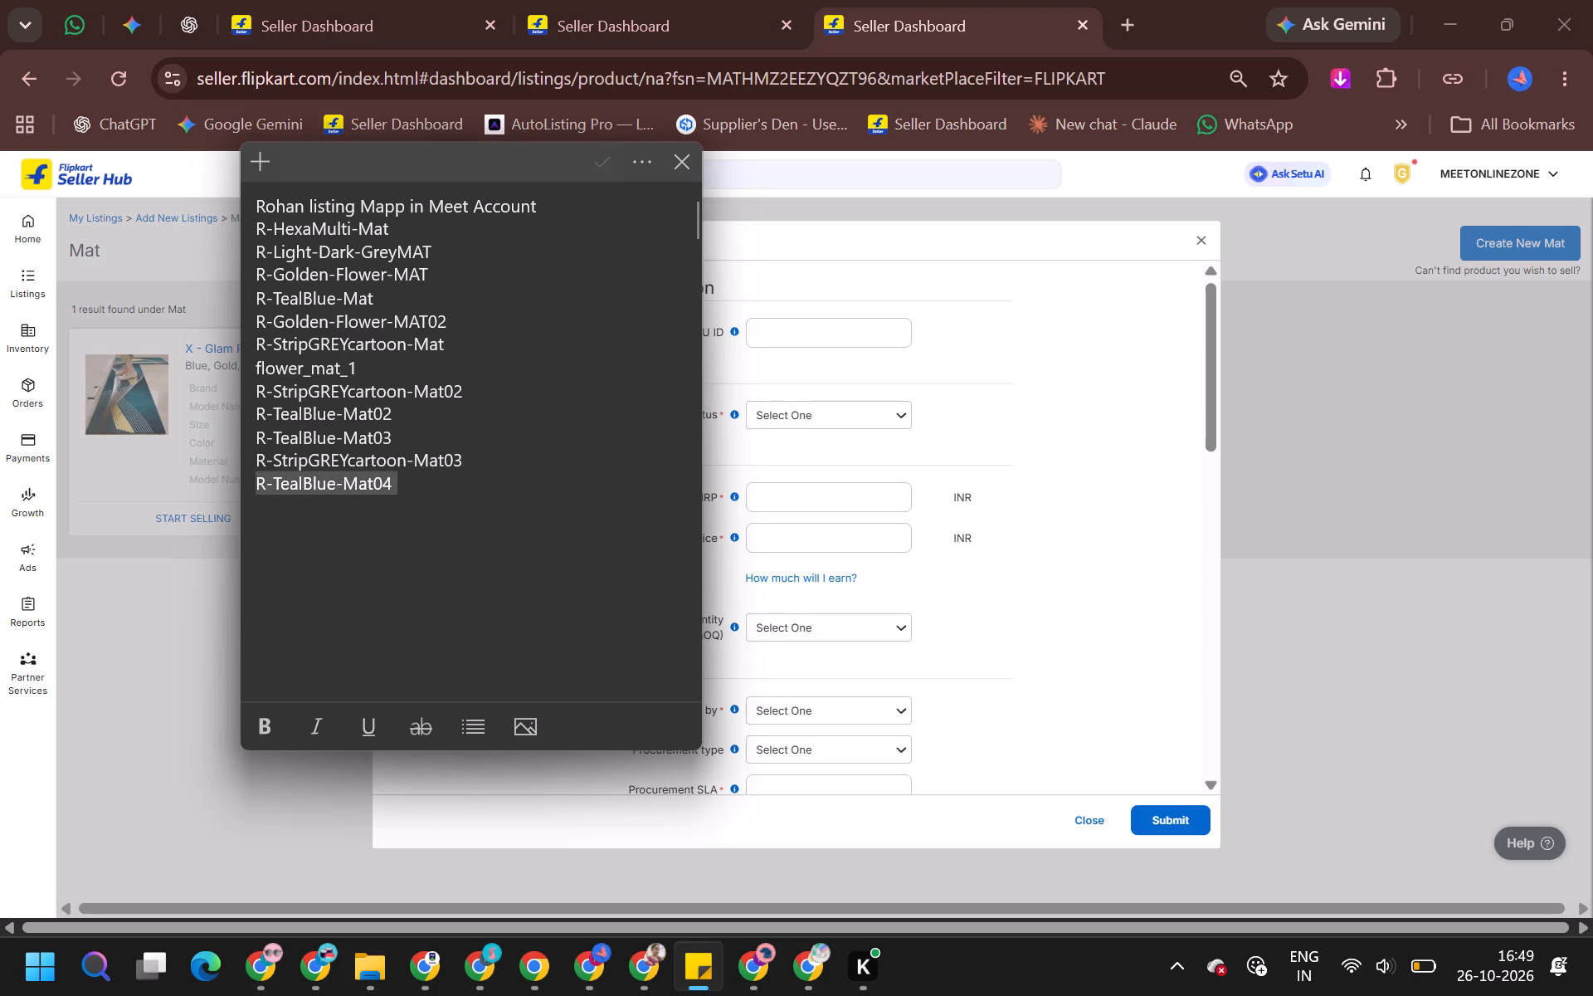
Enter R-TealBlue-Mat04 as the new listing's seller SKU ID and set the listing status to Active.
{"action": "left_click", "coordinate": [834, 330]}
{"action": "key", "text": "ctrl+v"}
{"action": "key", "text": "Tab"}
{"action": "left_click", "coordinate": [798, 415]}
{"action": "left_click", "coordinate": [788, 452]}
{"action": "key", "text": "Tab"}
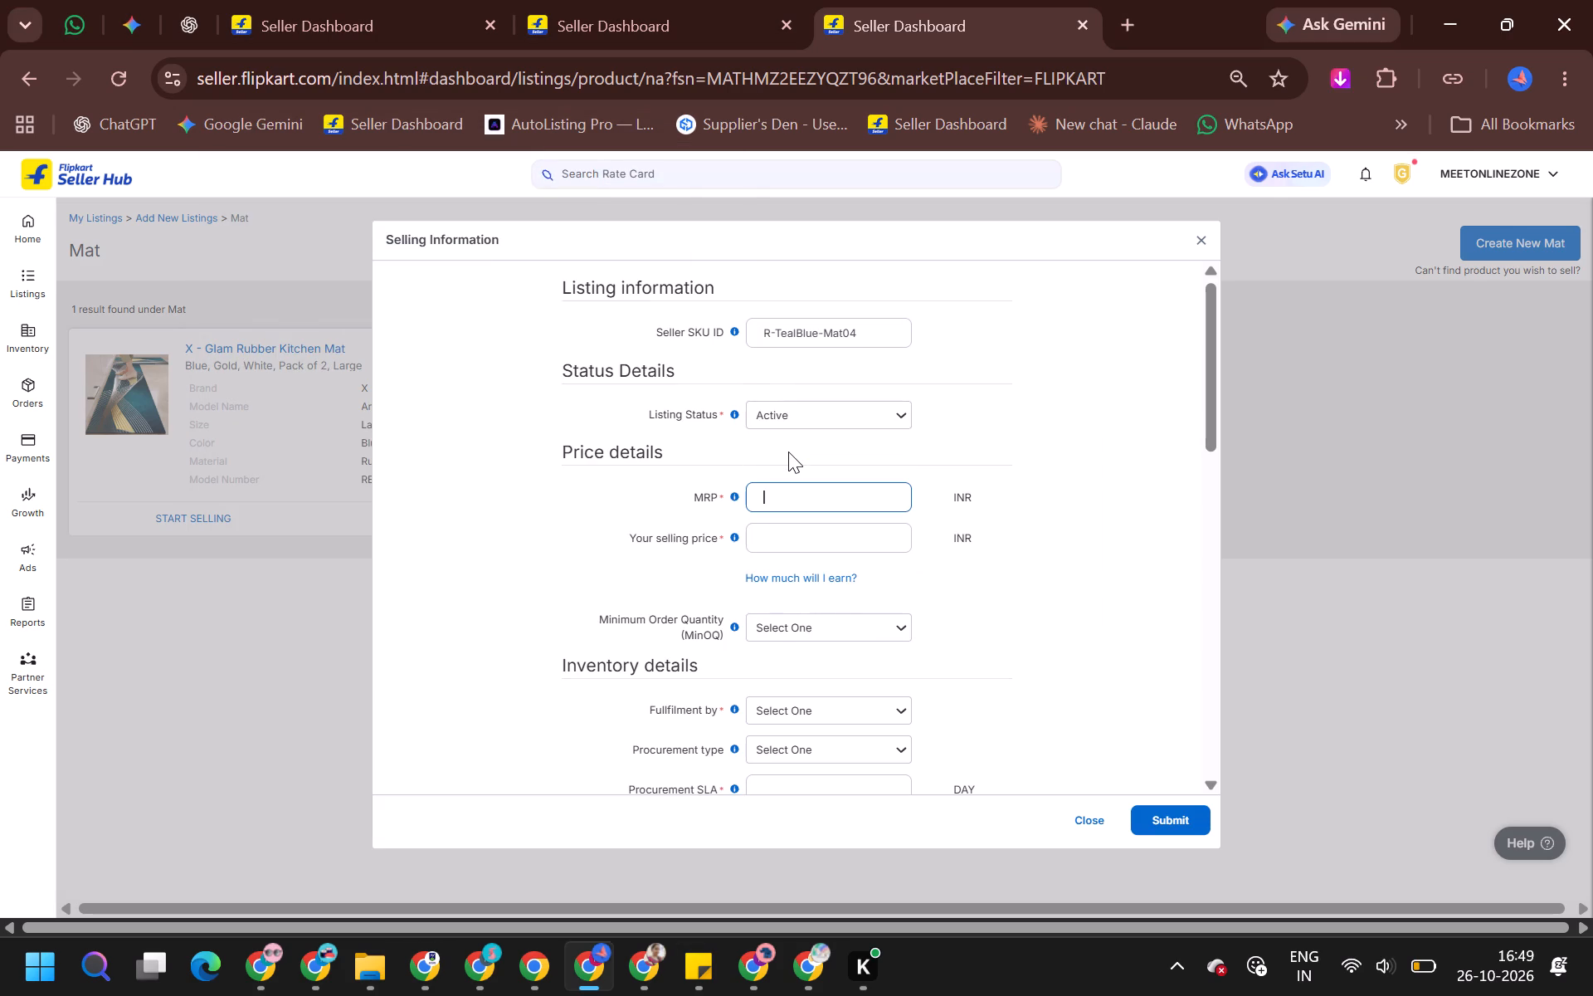
Set the MRP to 1499 INR, checking the mat's product page, and the selling price to 499 INR.
{"action": "key", "text": "alt+Tab"}
{"action": "key", "text": "alt+Tab"}
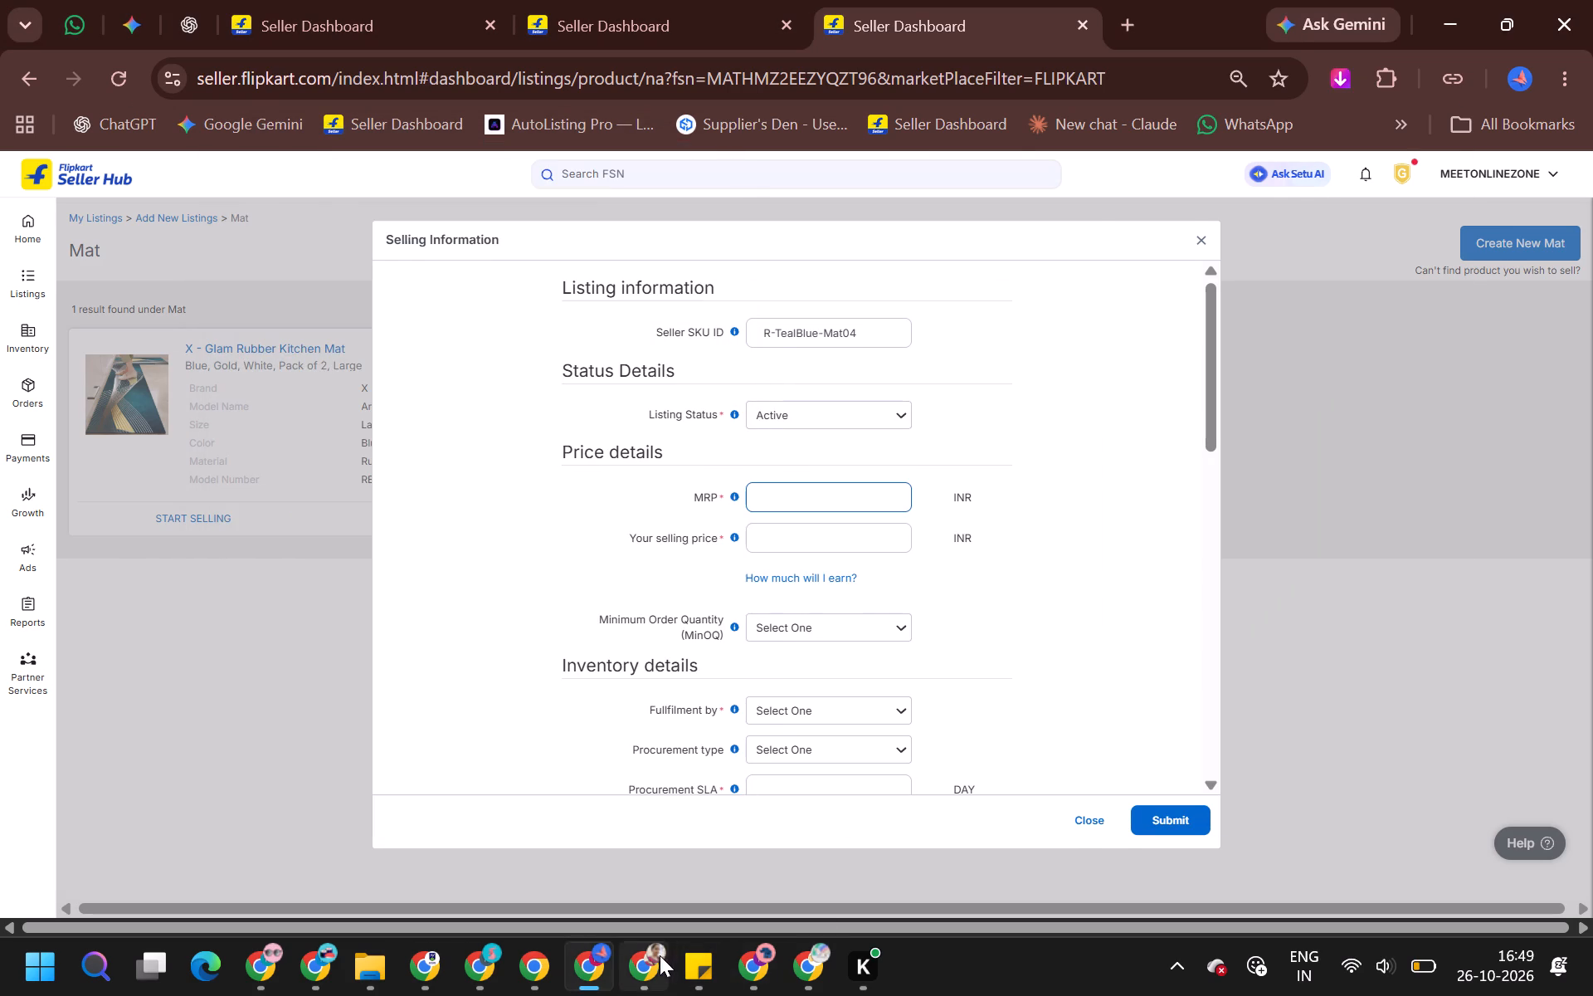
{"action": "left_click", "coordinate": [660, 955]}
{"action": "key", "text": "alt+Tab"}
{"action": "type", "text": "1499"}
{"action": "key", "text": "Tab"}
{"action": "key", "text": "alt+Tab"}
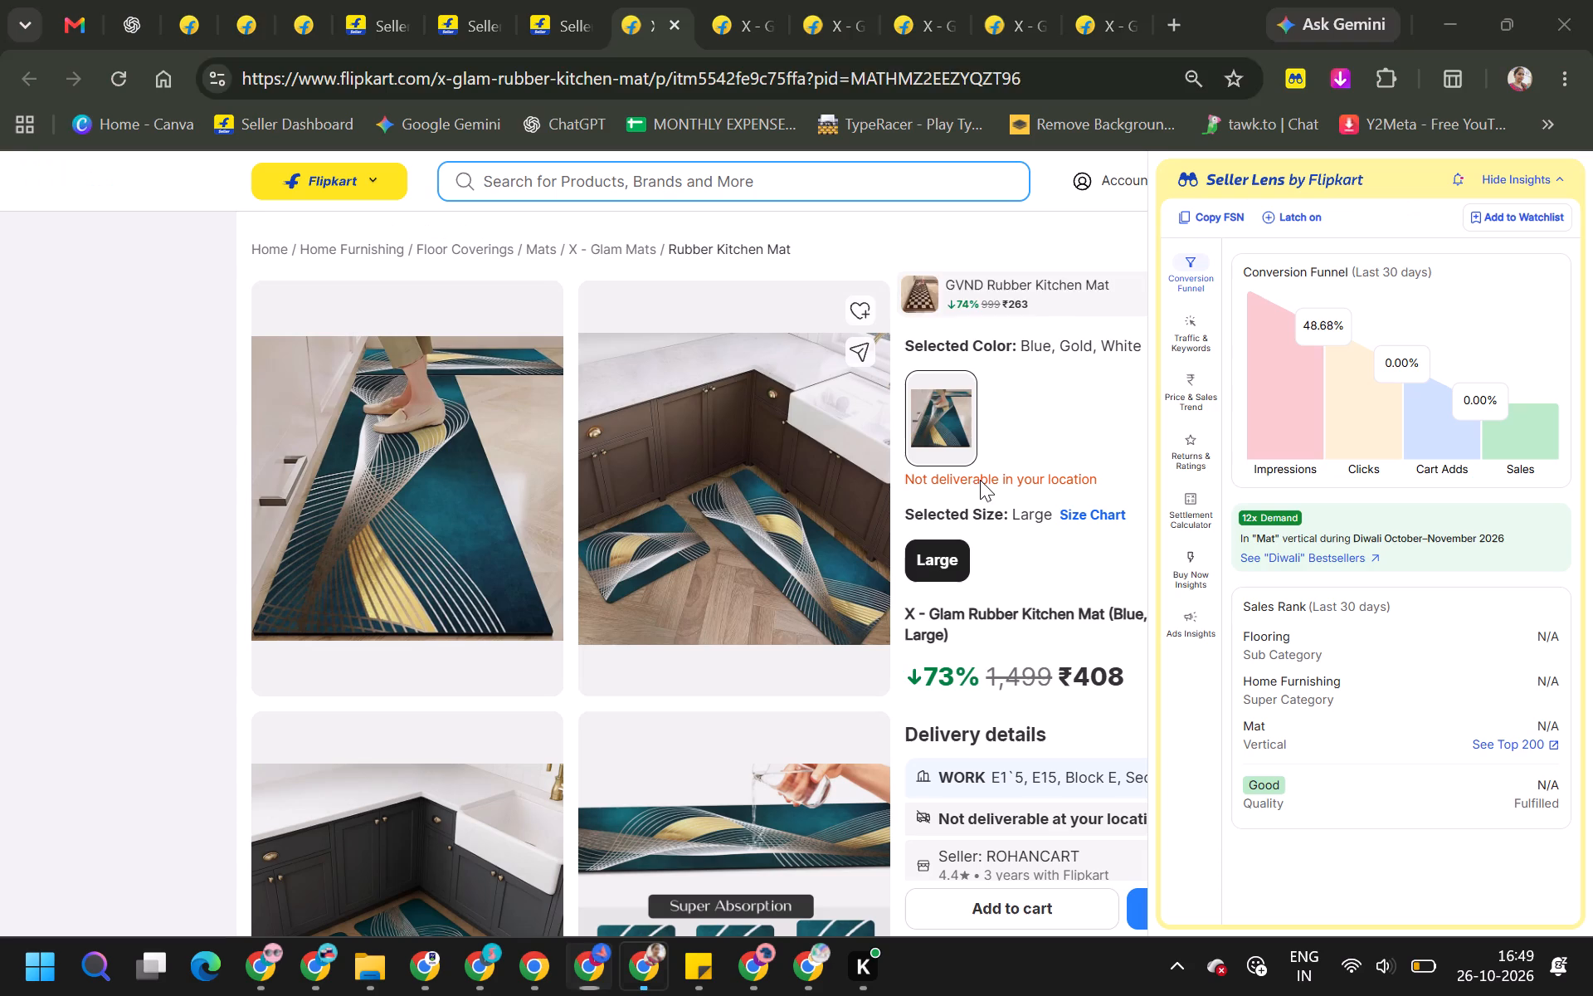
{"action": "key", "text": "alt+Tab"}
{"action": "type", "text": "499"}
{"action": "key", "text": "Tab"}
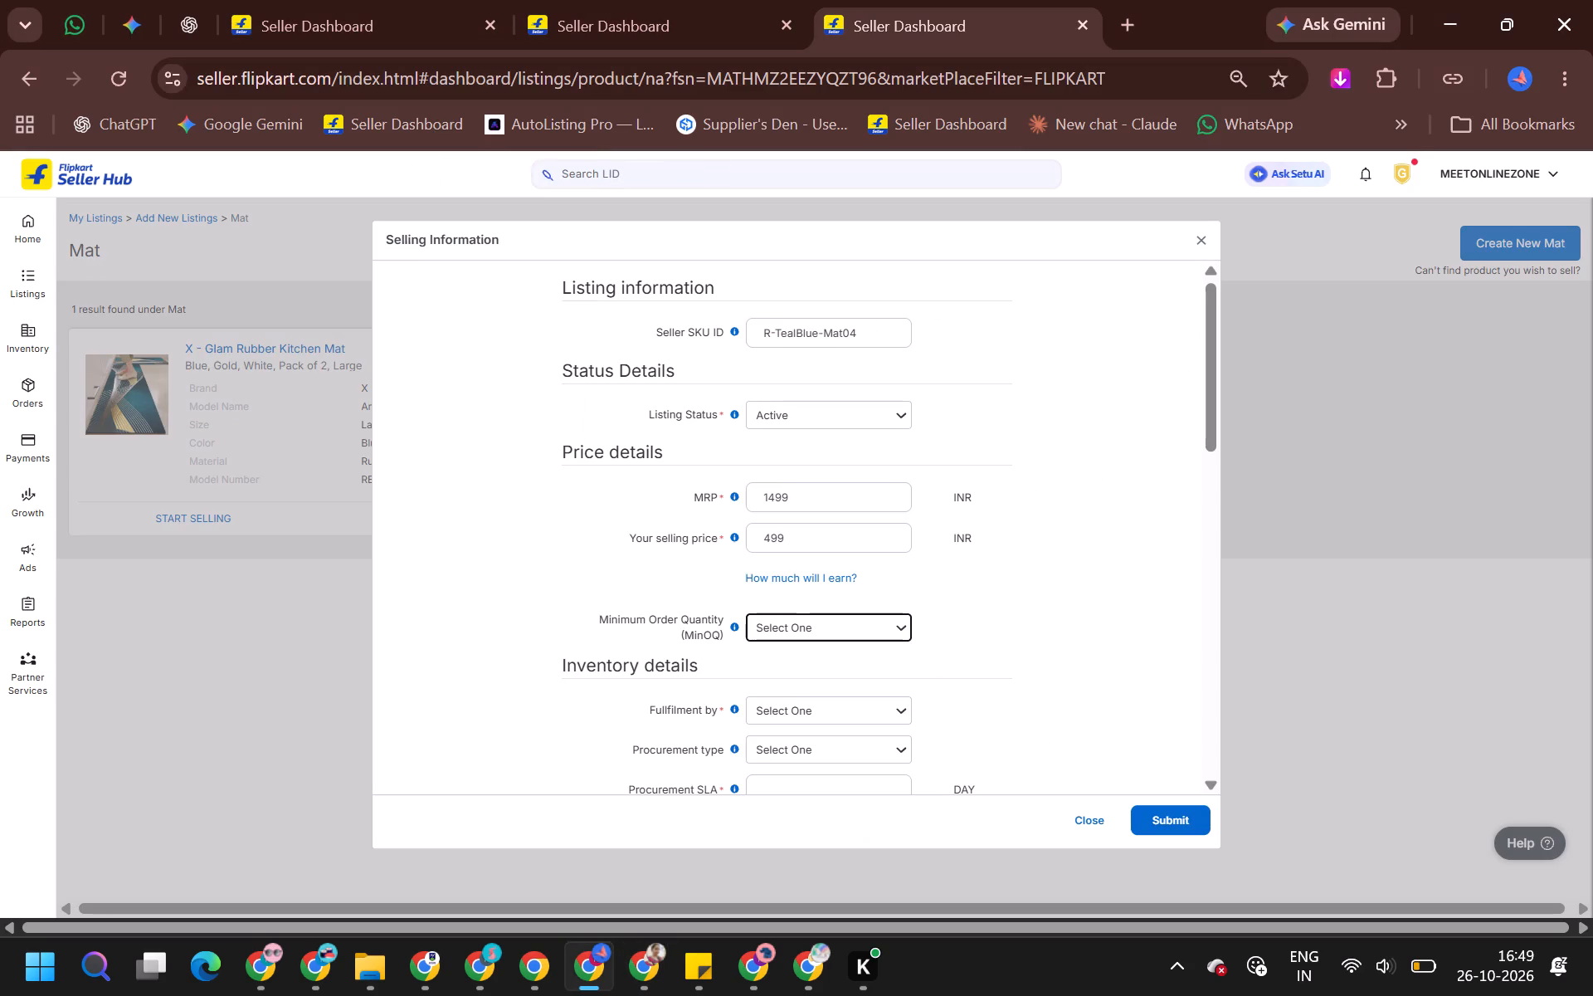
Skip the minimum order quantity and set fulfilment by Seller, procurement type Instock, procurement SLA 1 day and stock 1.
{"action": "key", "text": "Tab"}
{"action": "key", "text": "Down"}
{"action": "key", "text": "Tab"}
{"action": "key", "text": "Down"}
{"action": "key", "text": "Tab"}
{"action": "key", "text": "1"}
{"action": "key", "text": "Tab"}
{"action": "key", "text": "1"}
{"action": "key", "text": "Tab"}
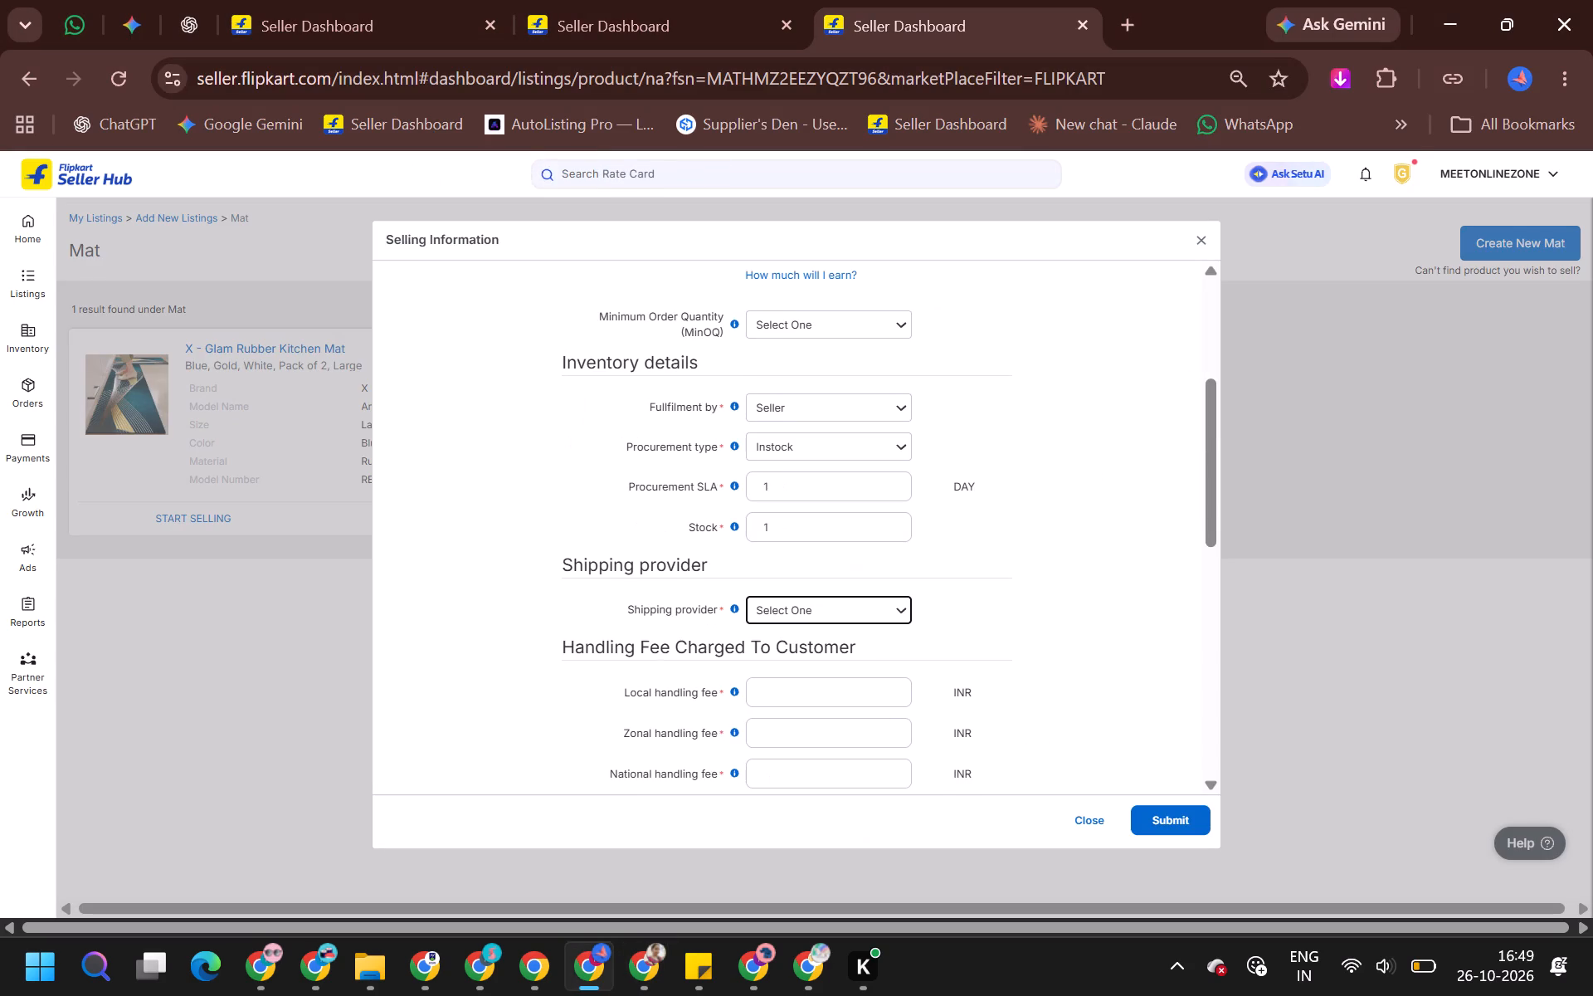
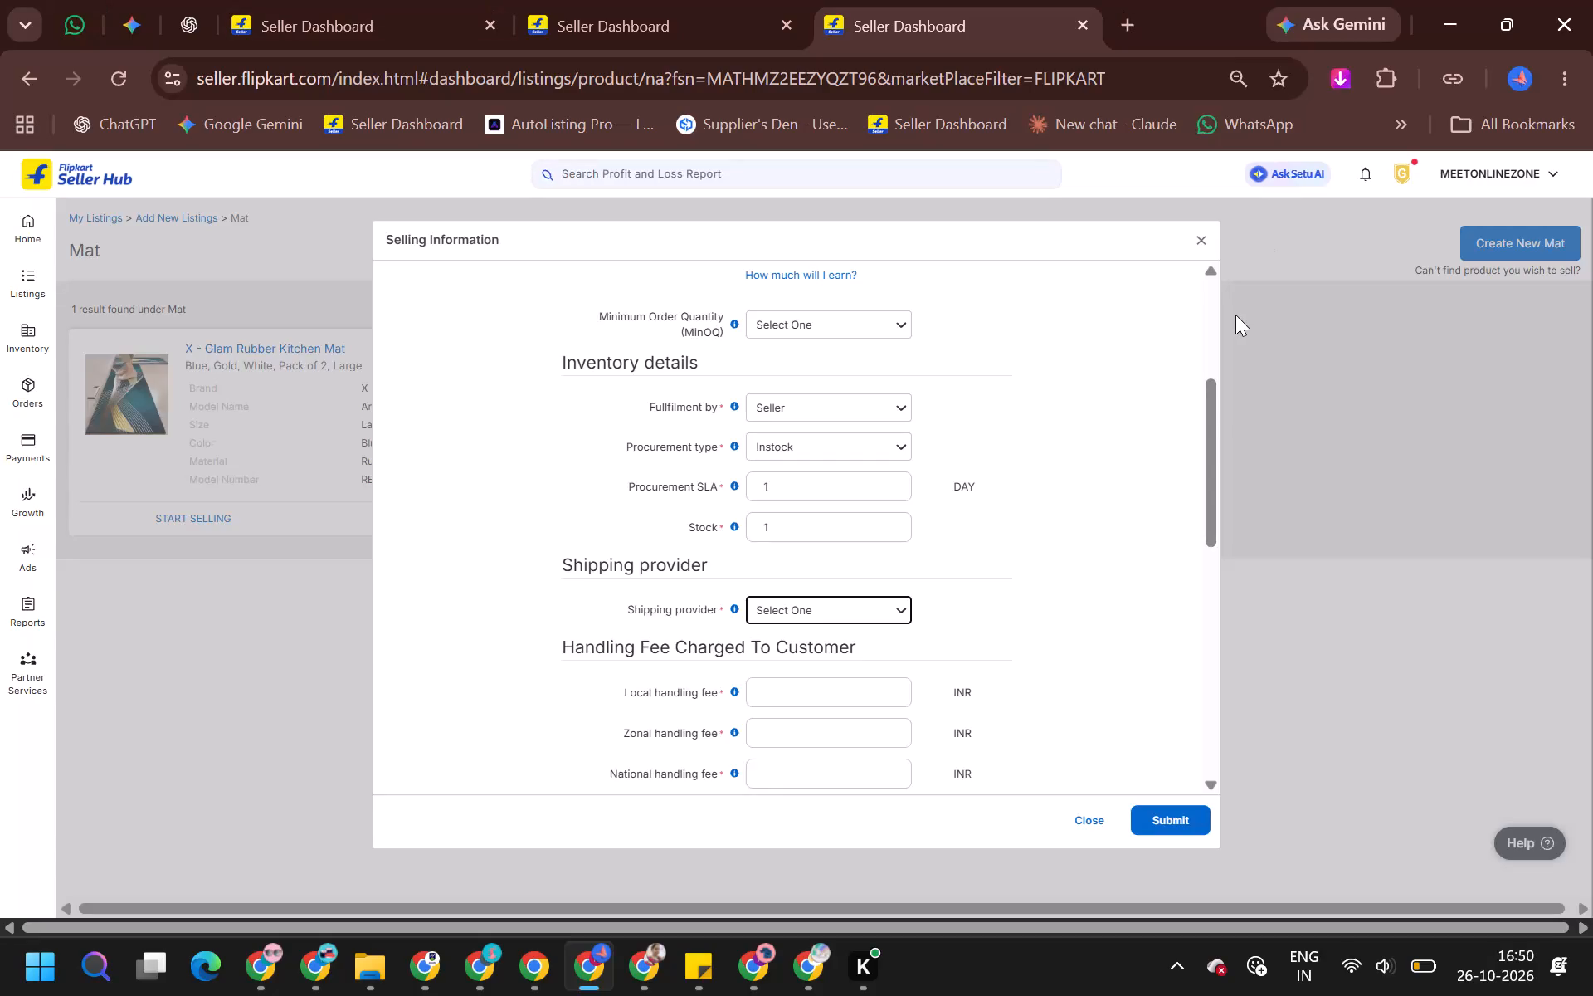
Set the shipping provider to Flipkart and the local, zonal and national handling fees to 0 INR each.
{"action": "key", "text": "Down"}
{"action": "key", "text": "Down"}
{"action": "key", "text": "Down"}
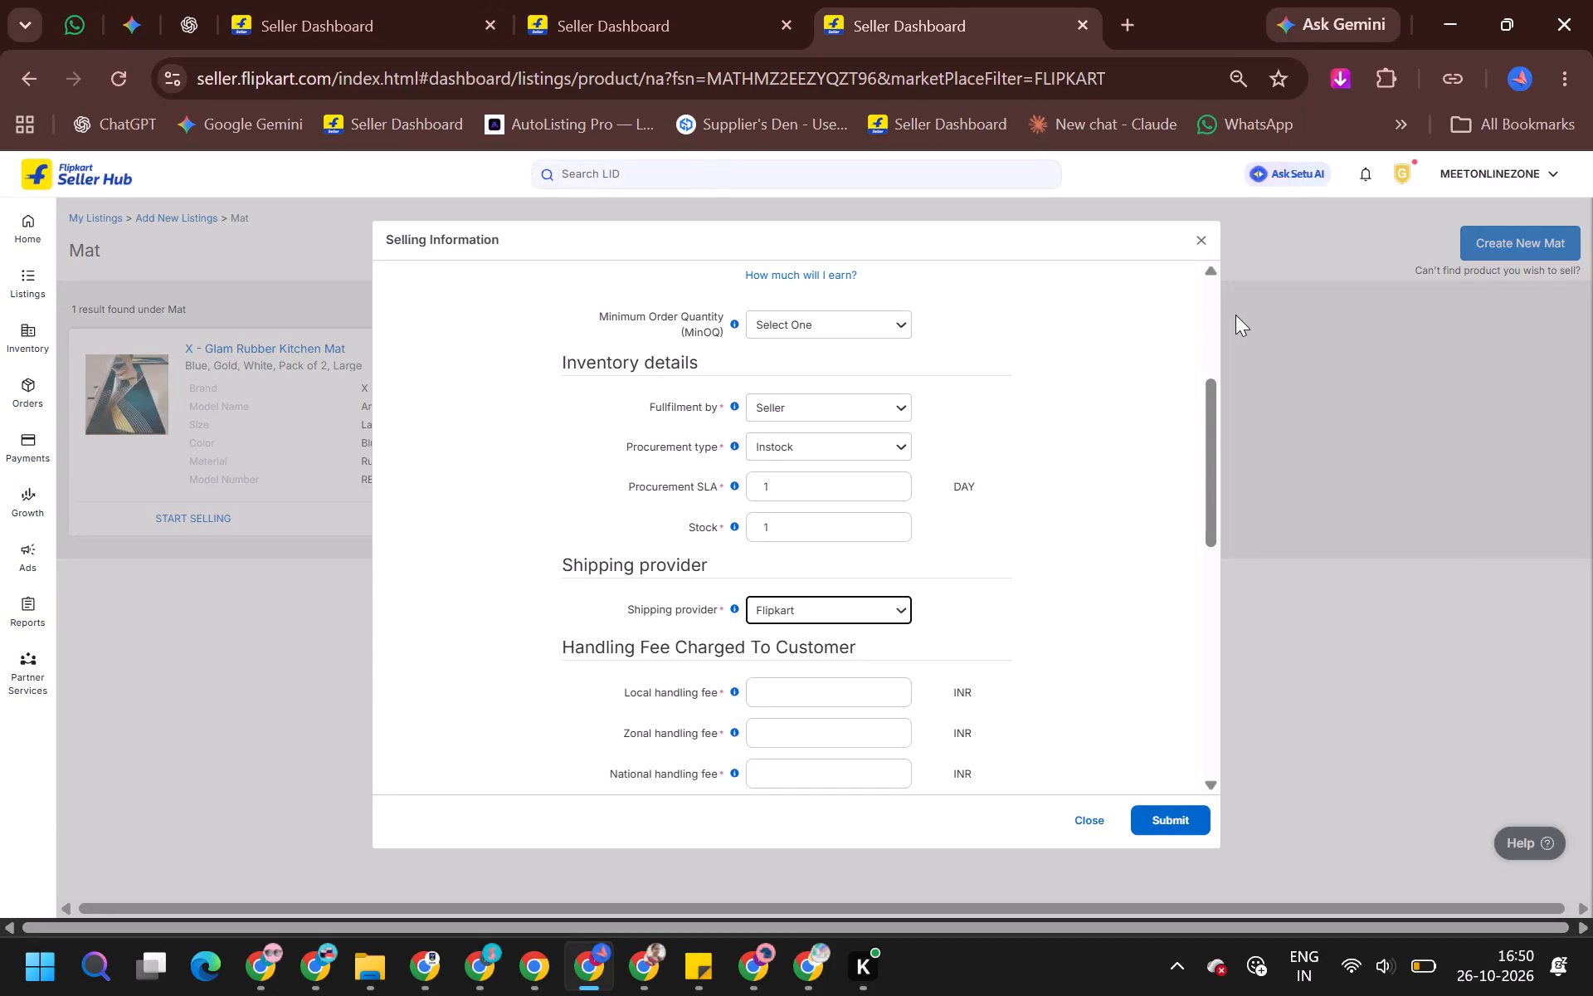
{"action": "key", "text": "Down"}
{"action": "key", "text": "Tab"}
{"action": "key", "text": "0"}
{"action": "key", "text": "Tab"}
{"action": "key", "text": "0"}
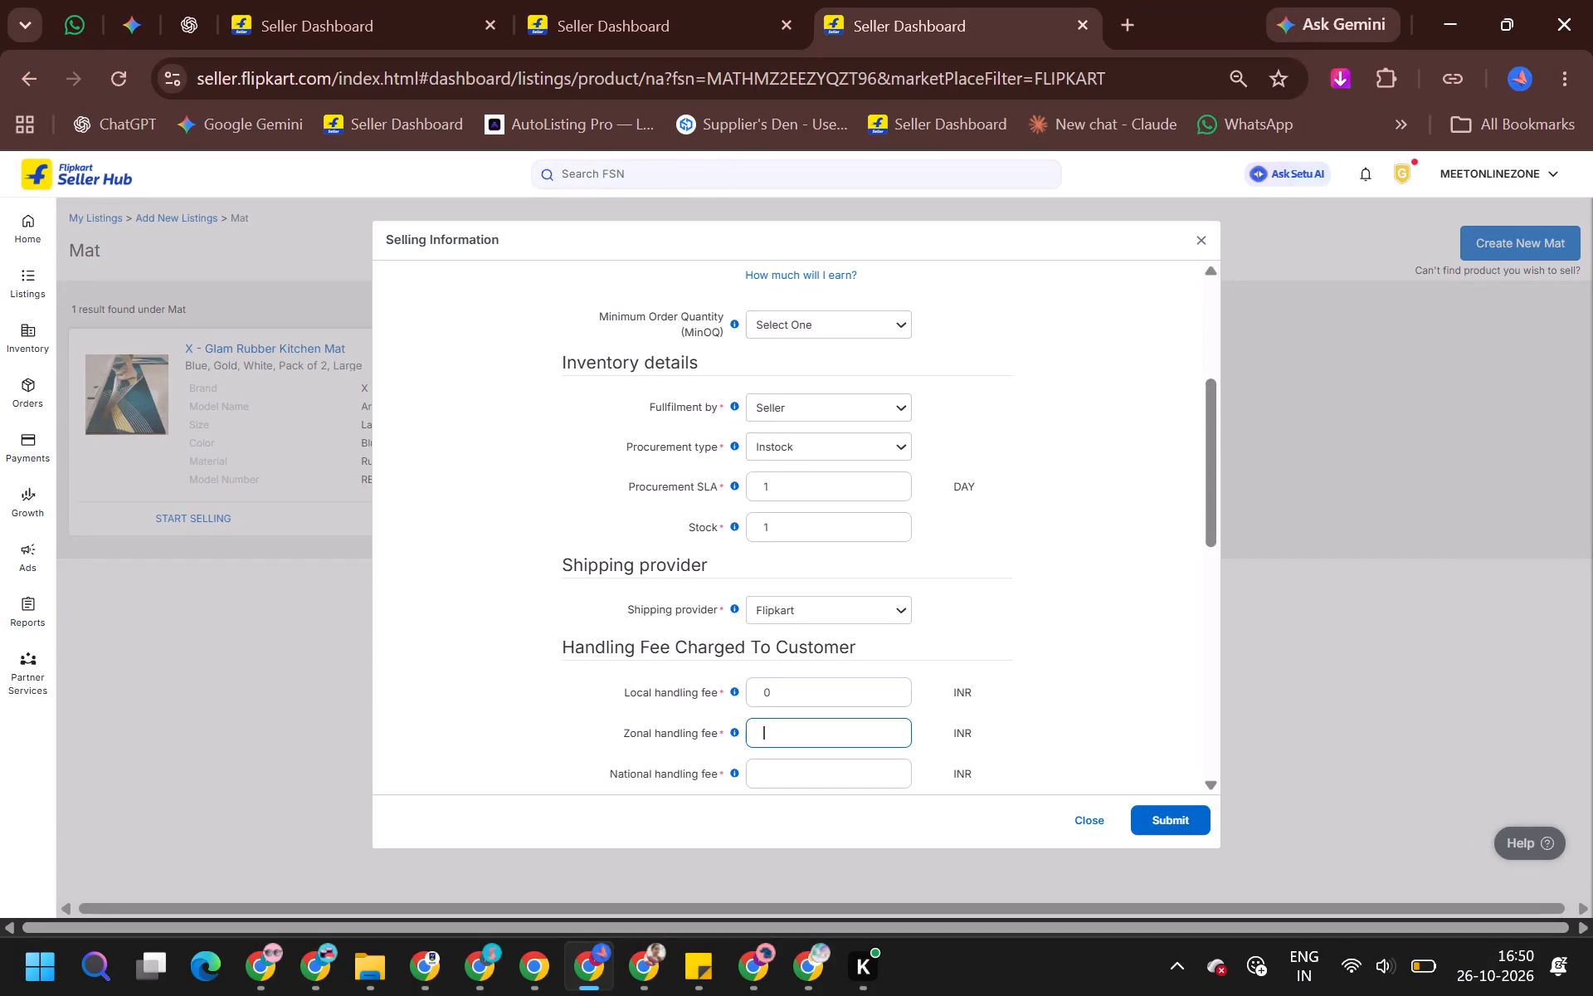
{"action": "key", "text": "Tab"}
{"action": "key", "text": "0"}
{"action": "key", "text": "Tab"}
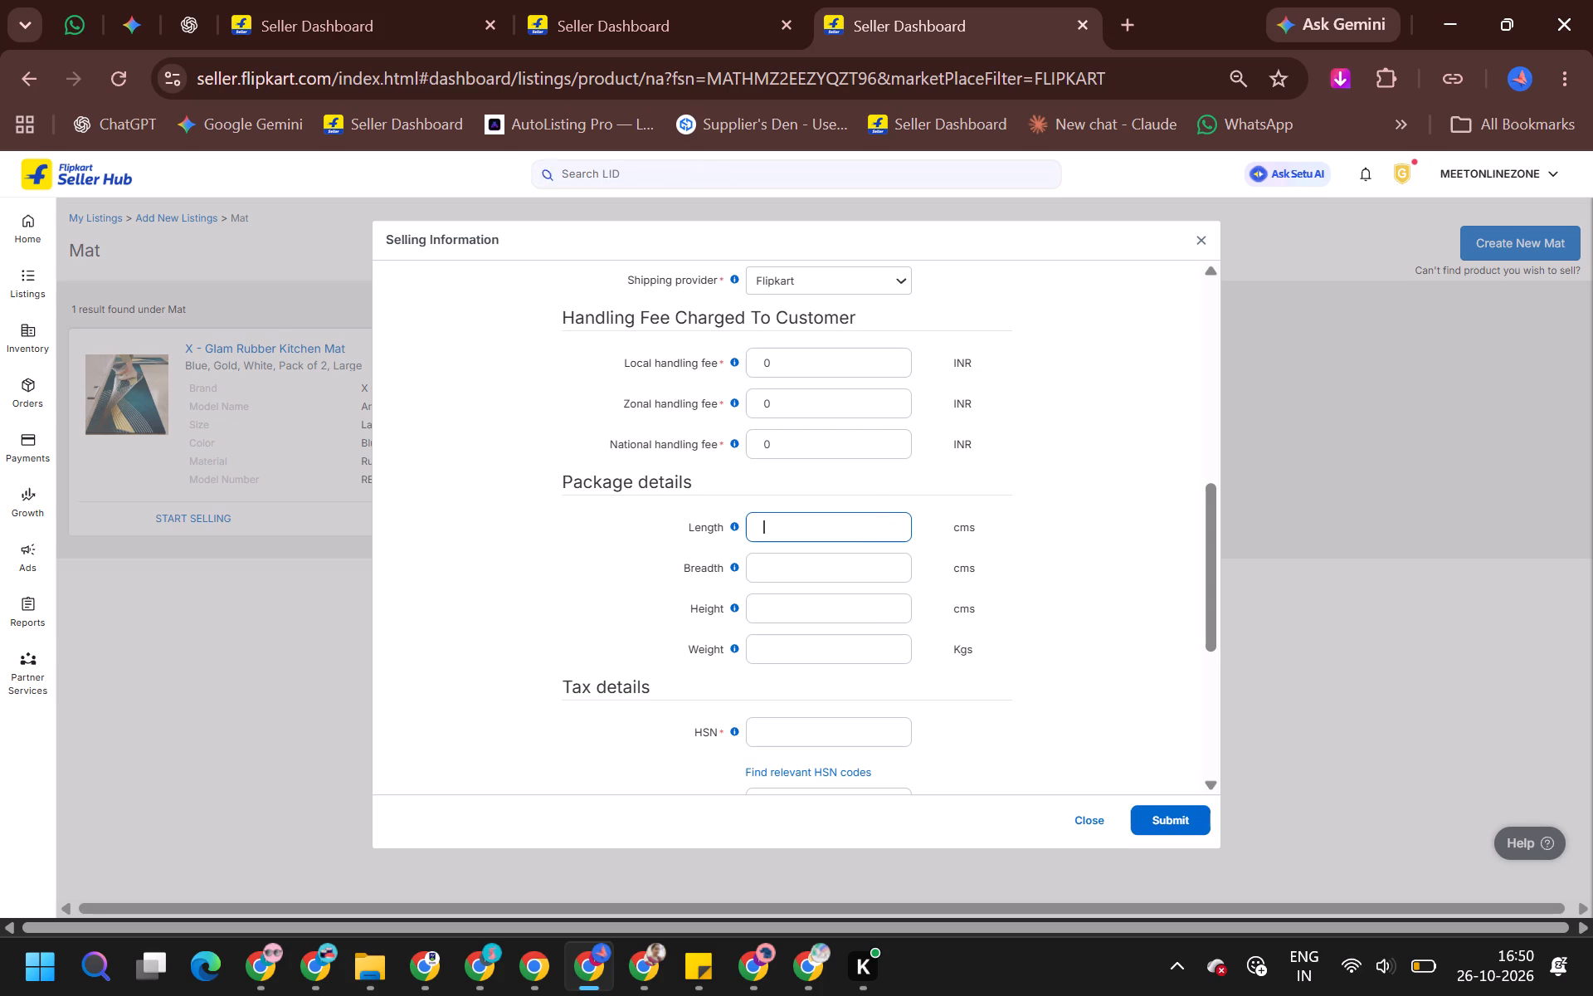
Open the matching RE--MAT08 listing's edit form in the ROHANCART account to look up its package details.
{"action": "key", "text": "alt+Tab"}
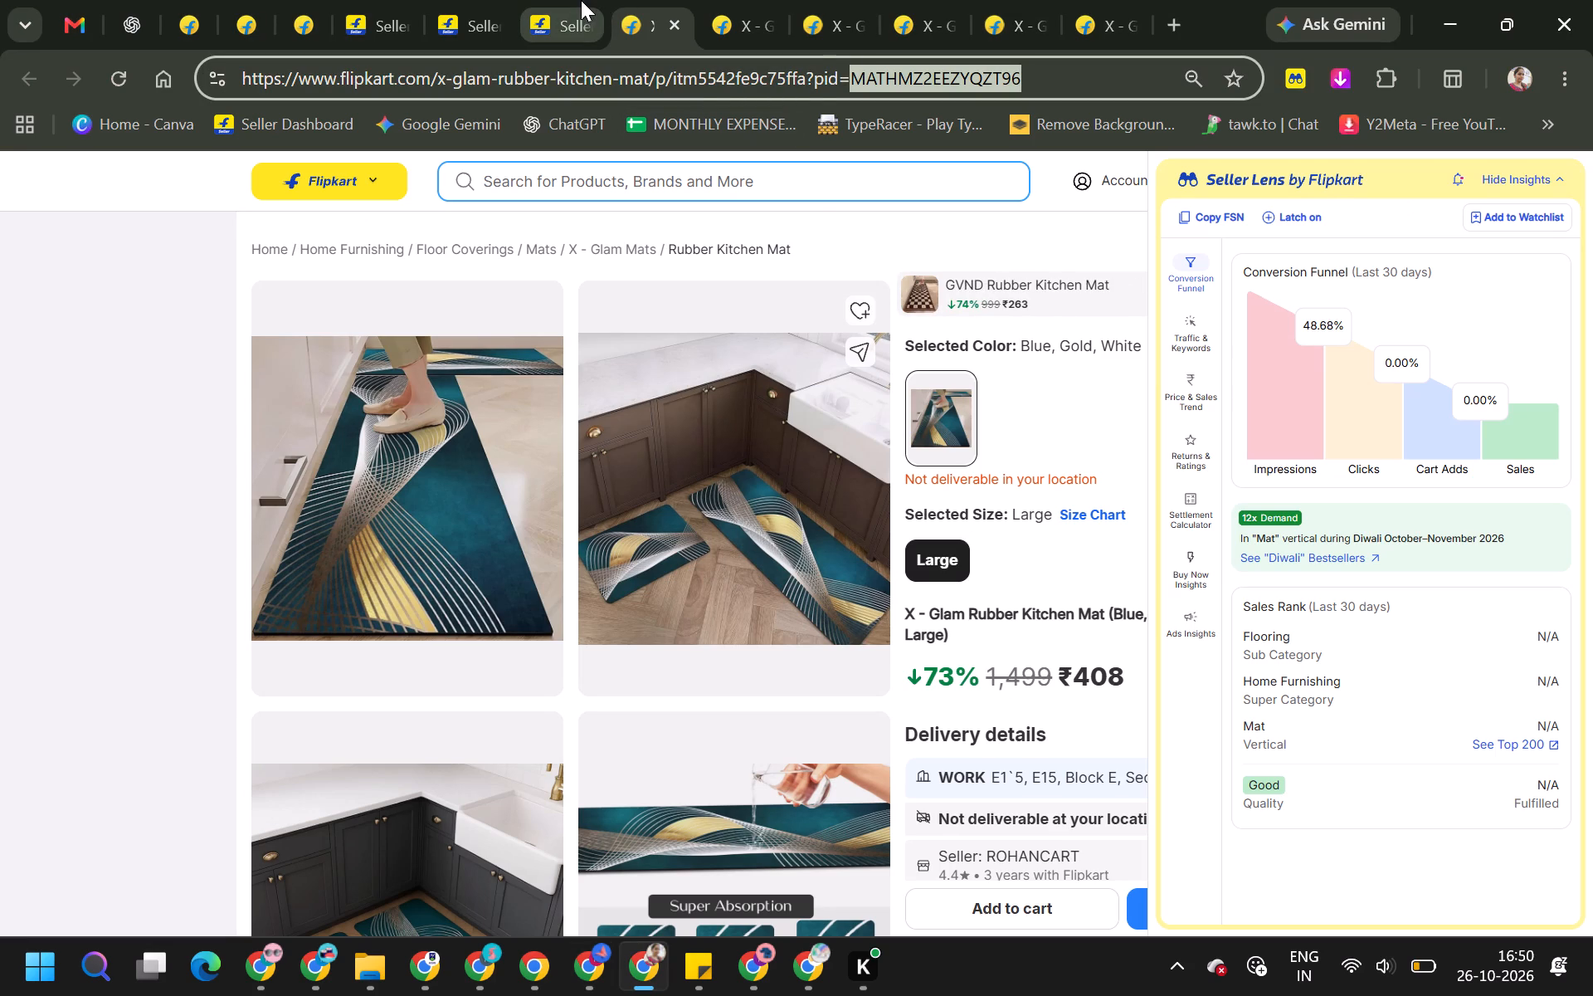
{"action": "left_click", "coordinate": [560, 0]}
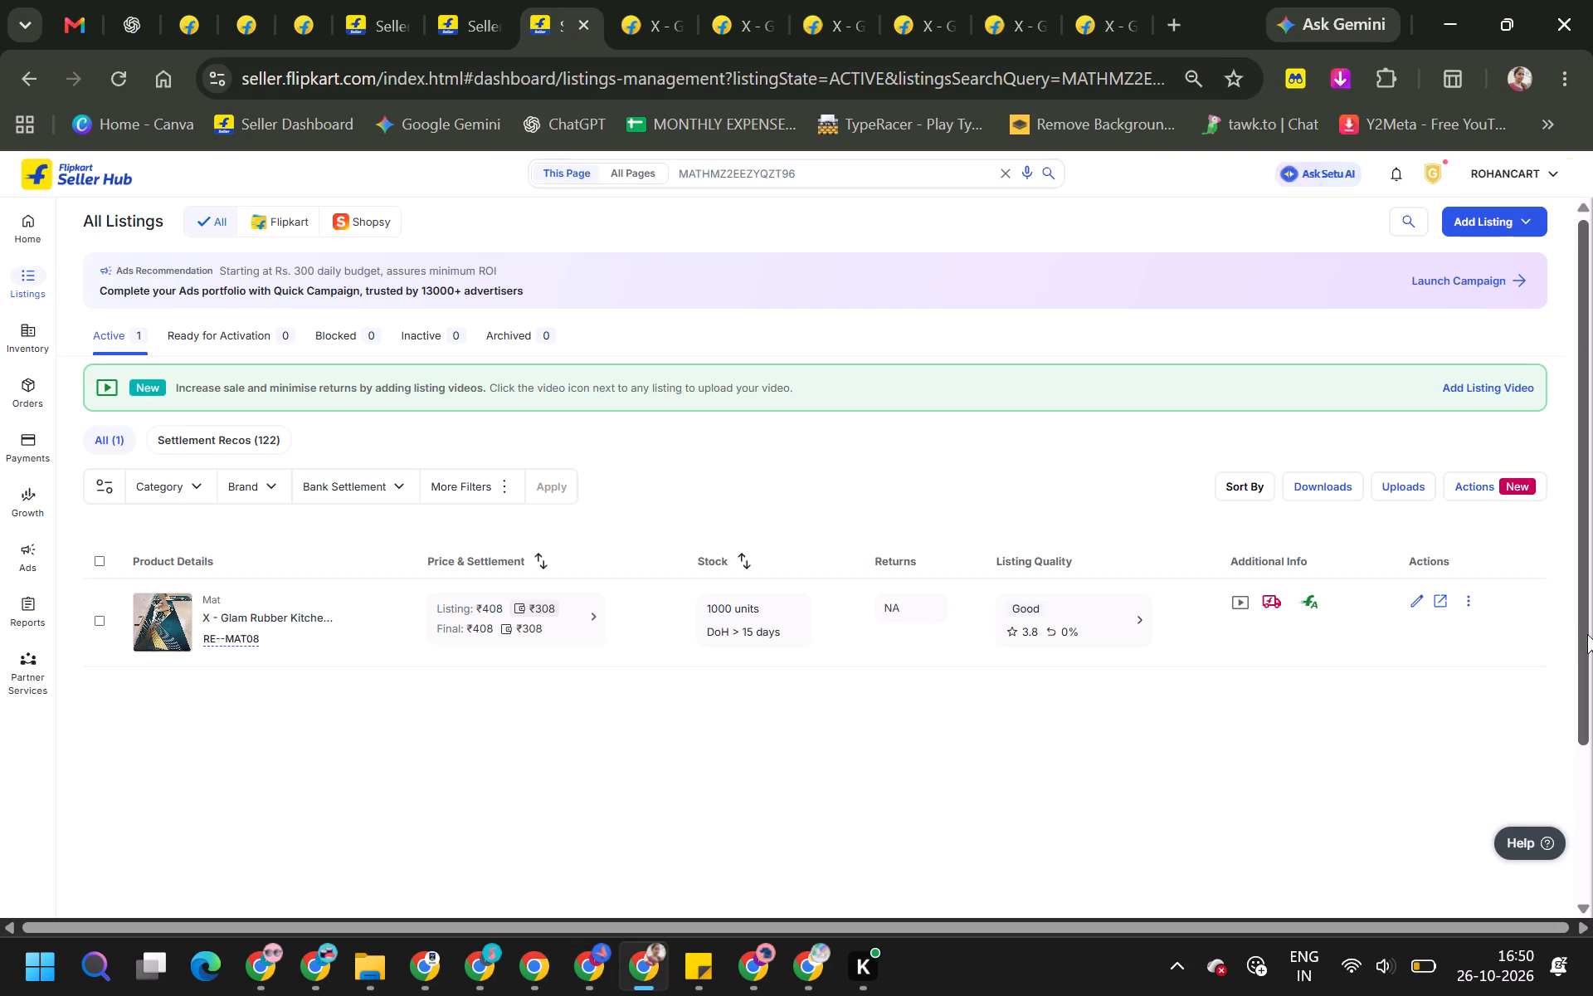
{"action": "left_click", "coordinate": [1420, 596]}
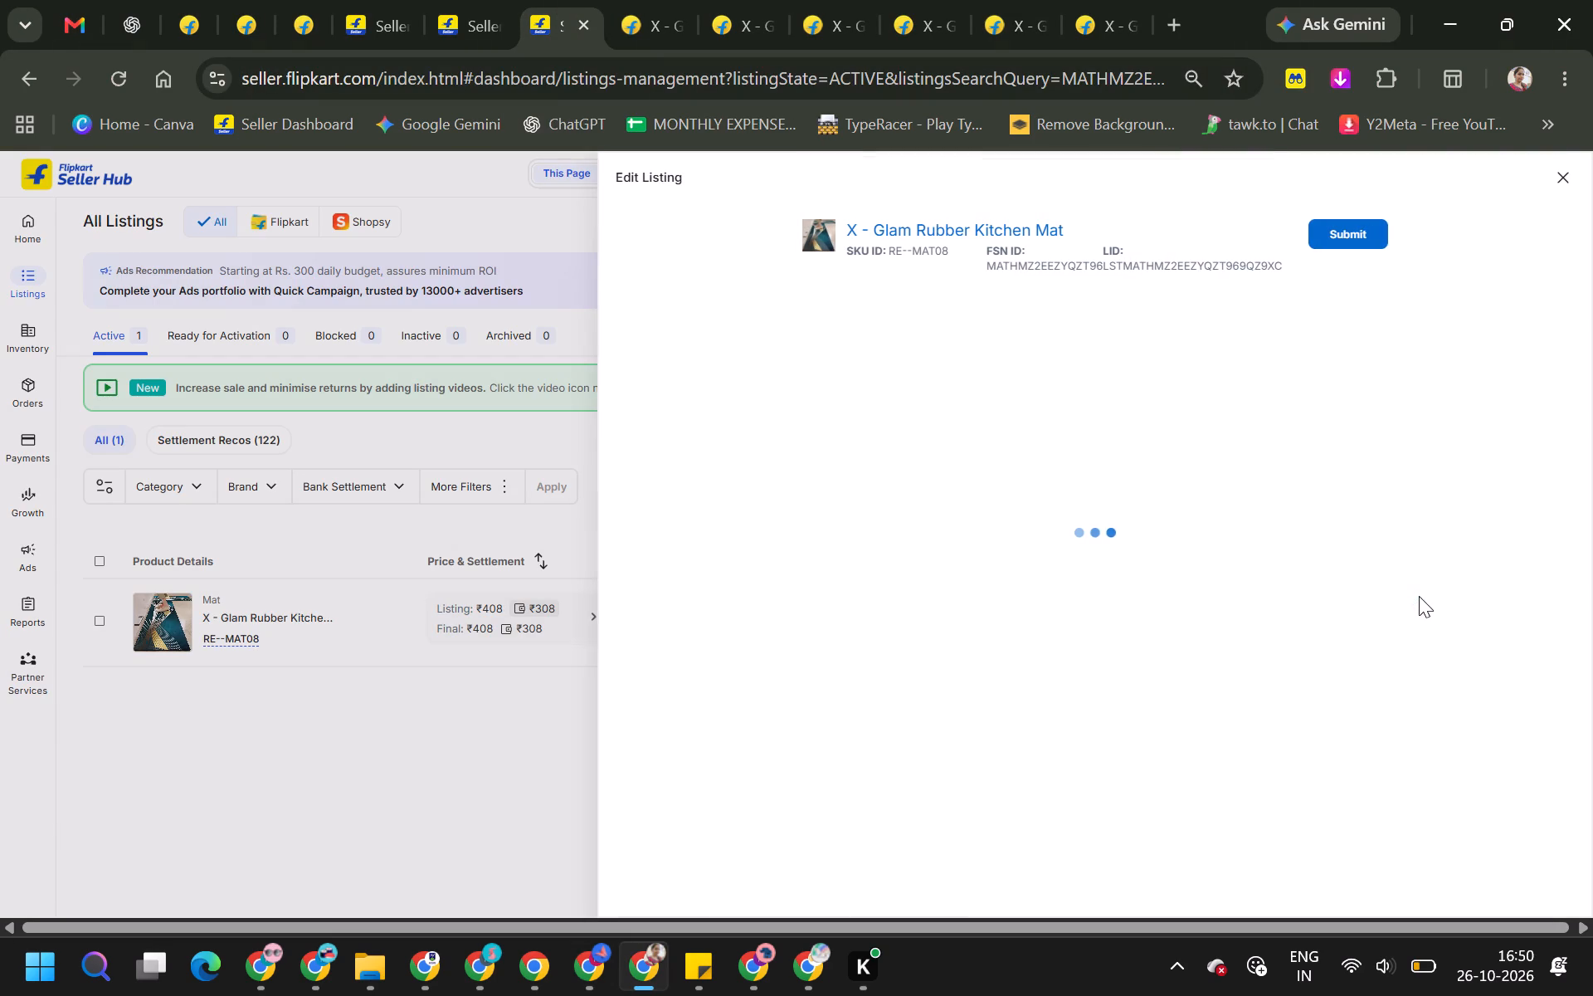
{"action": "scroll", "coordinate": [1068, 535], "scroll_direction": "down", "scroll_amount": 3}
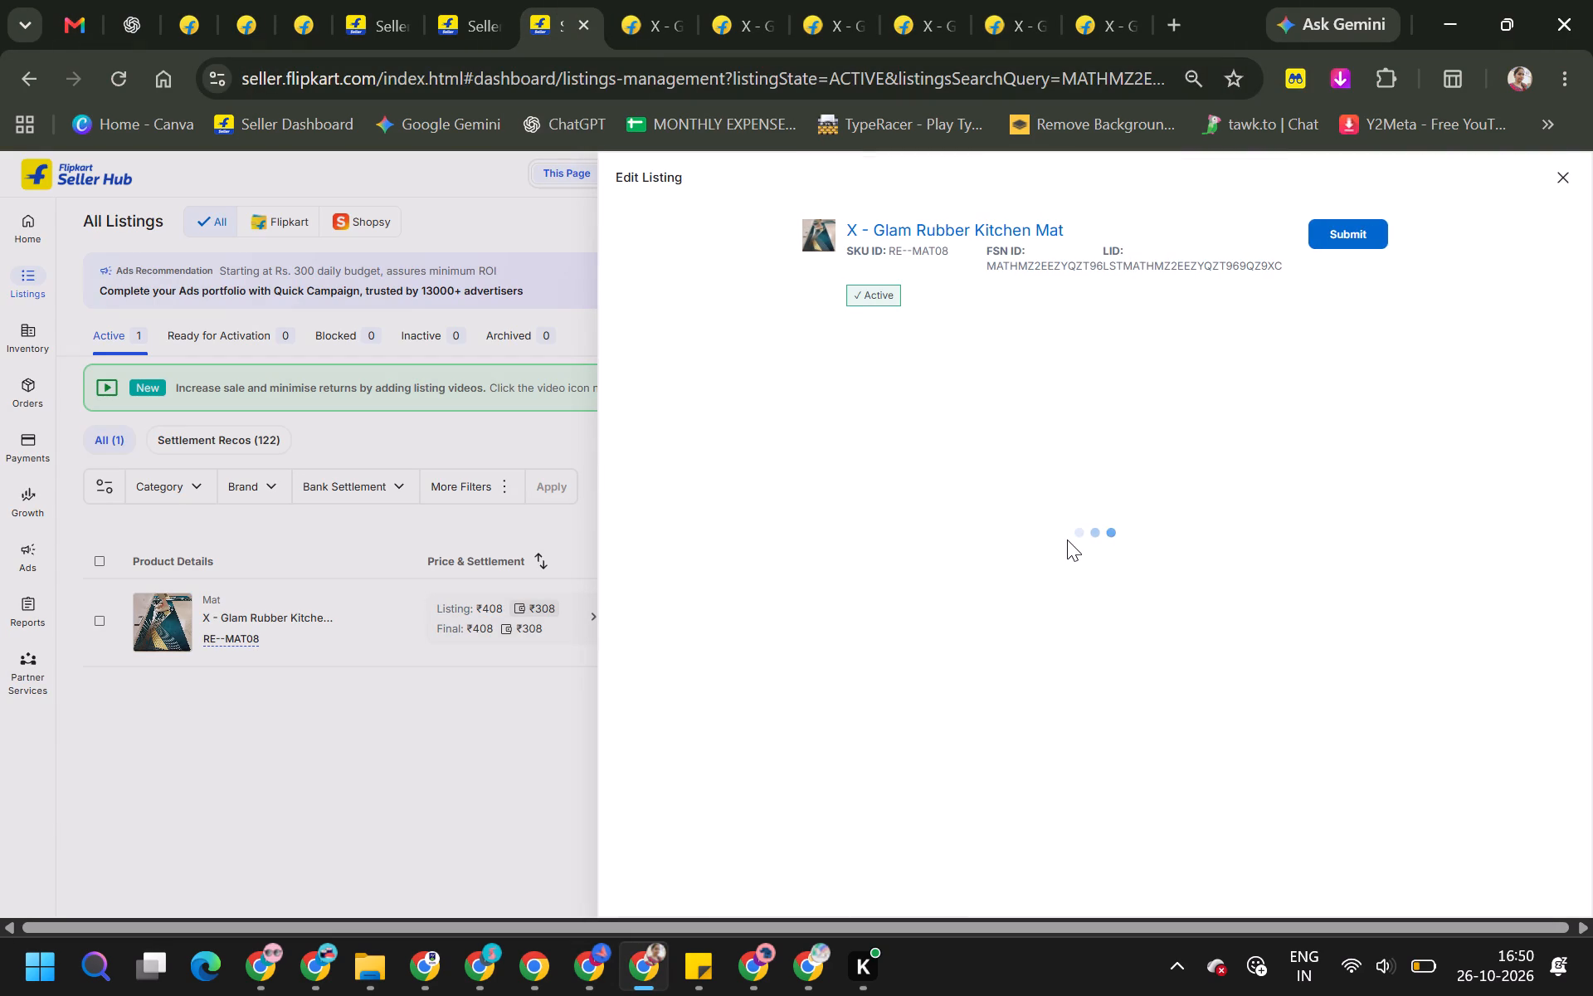
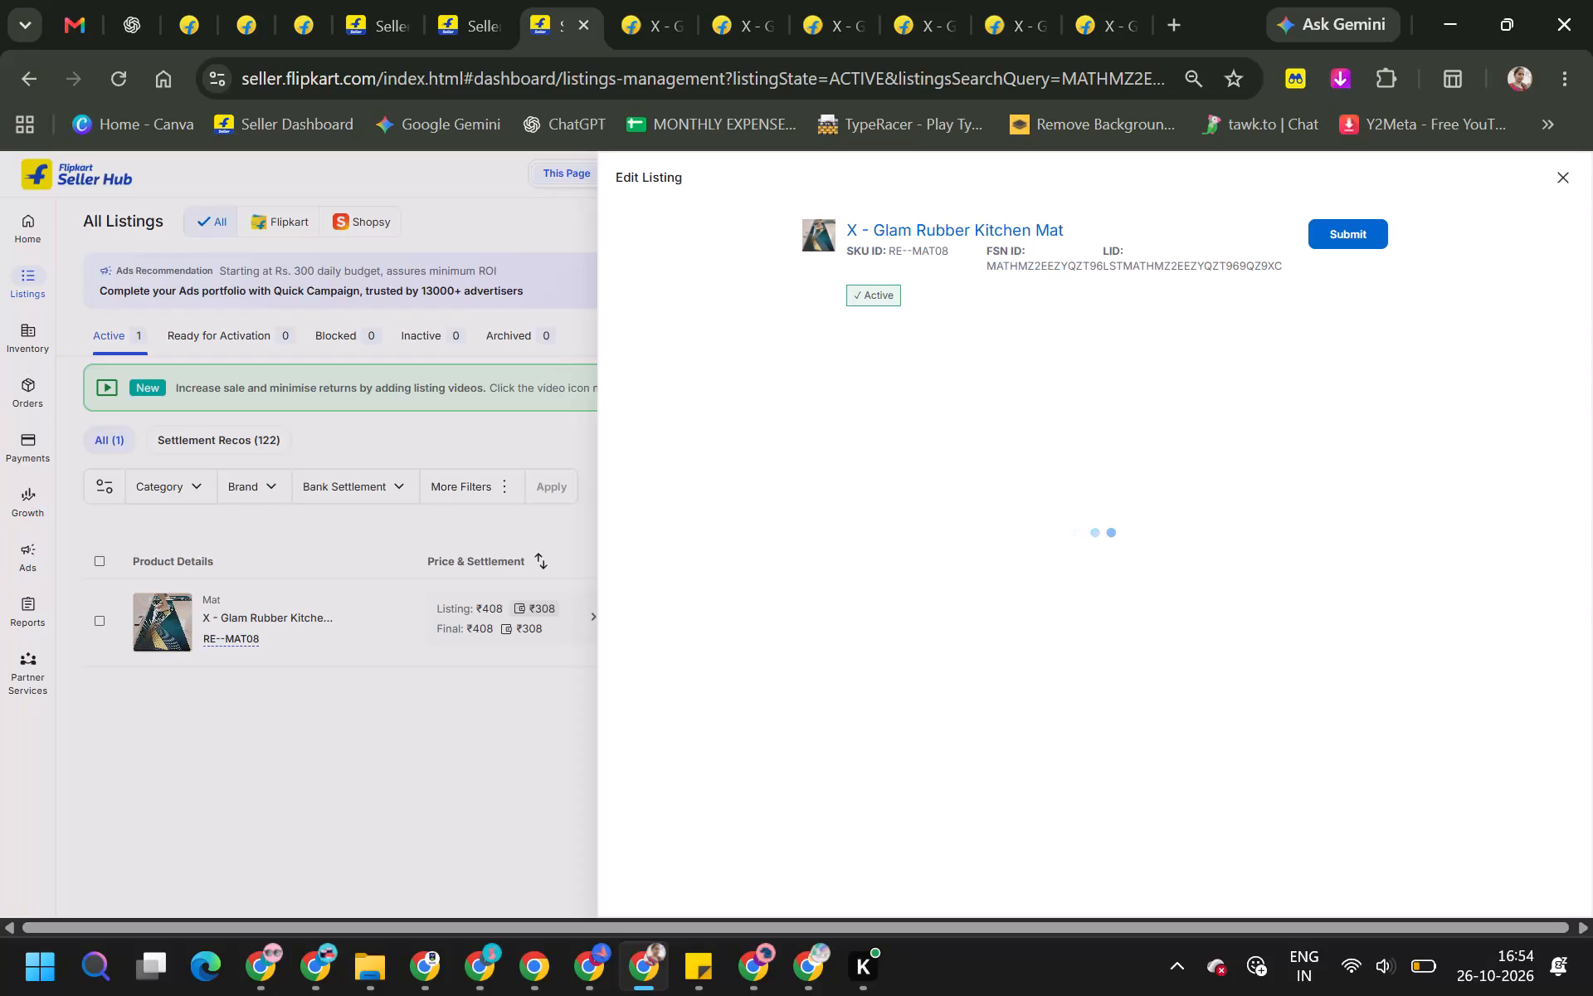
Close and reopen the RE--MAT08 listing's edit form in the ROHANCART account to read its package details.
{"action": "left_click", "coordinate": [1113, 388]}
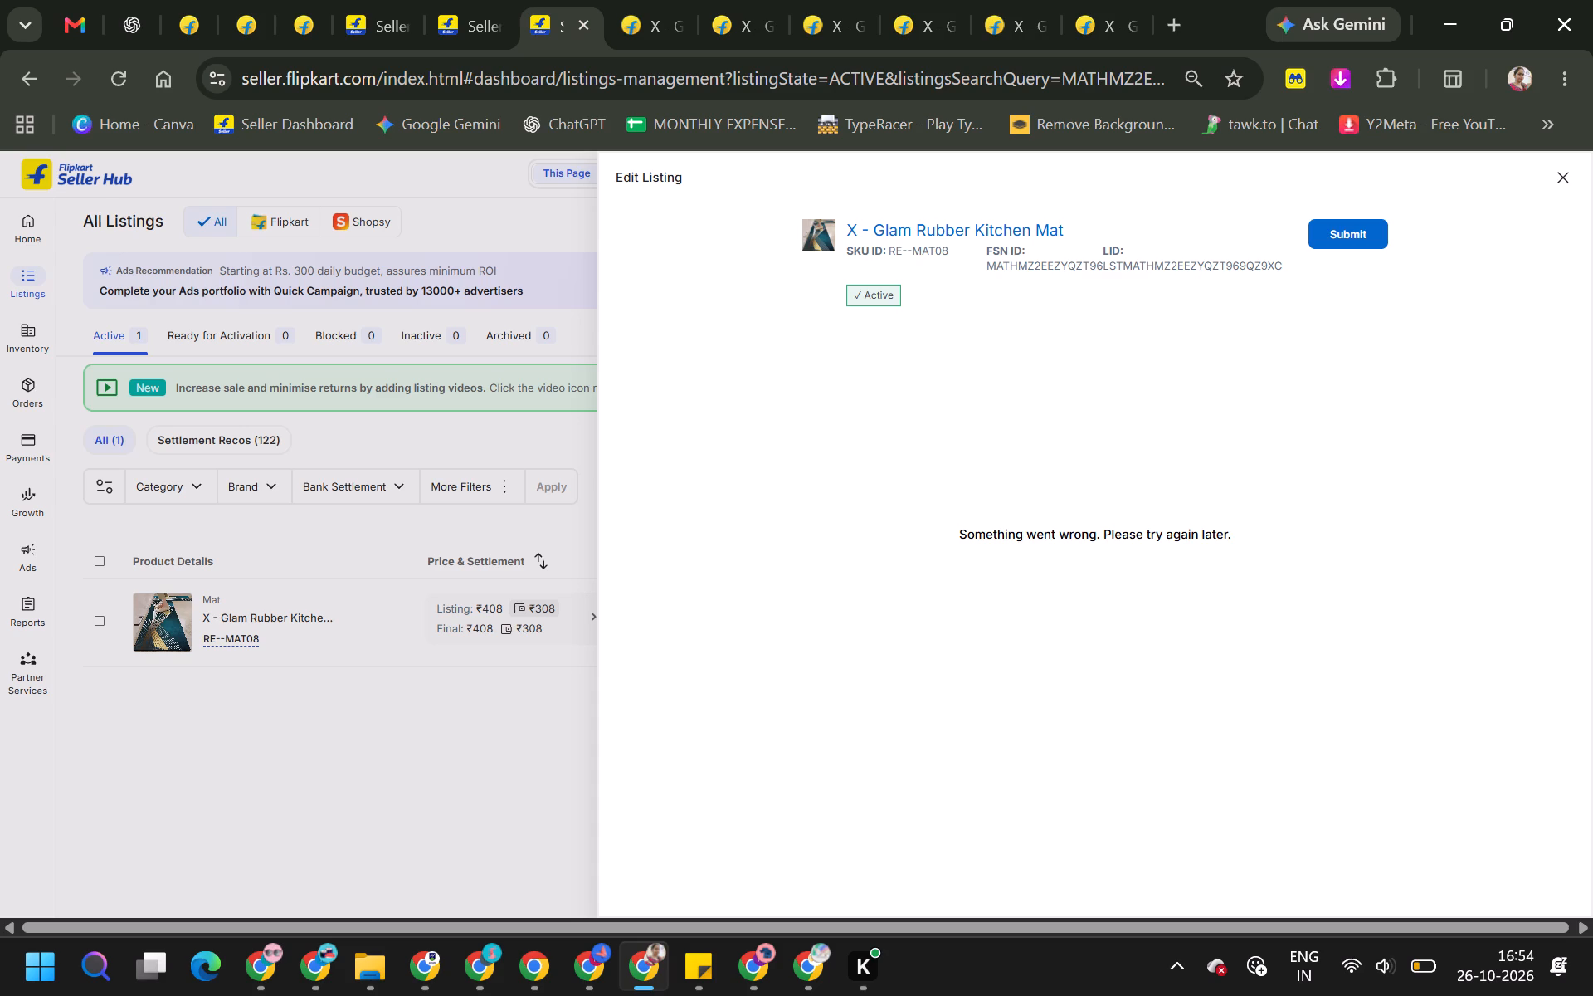
{"action": "left_click", "coordinate": [1561, 173]}
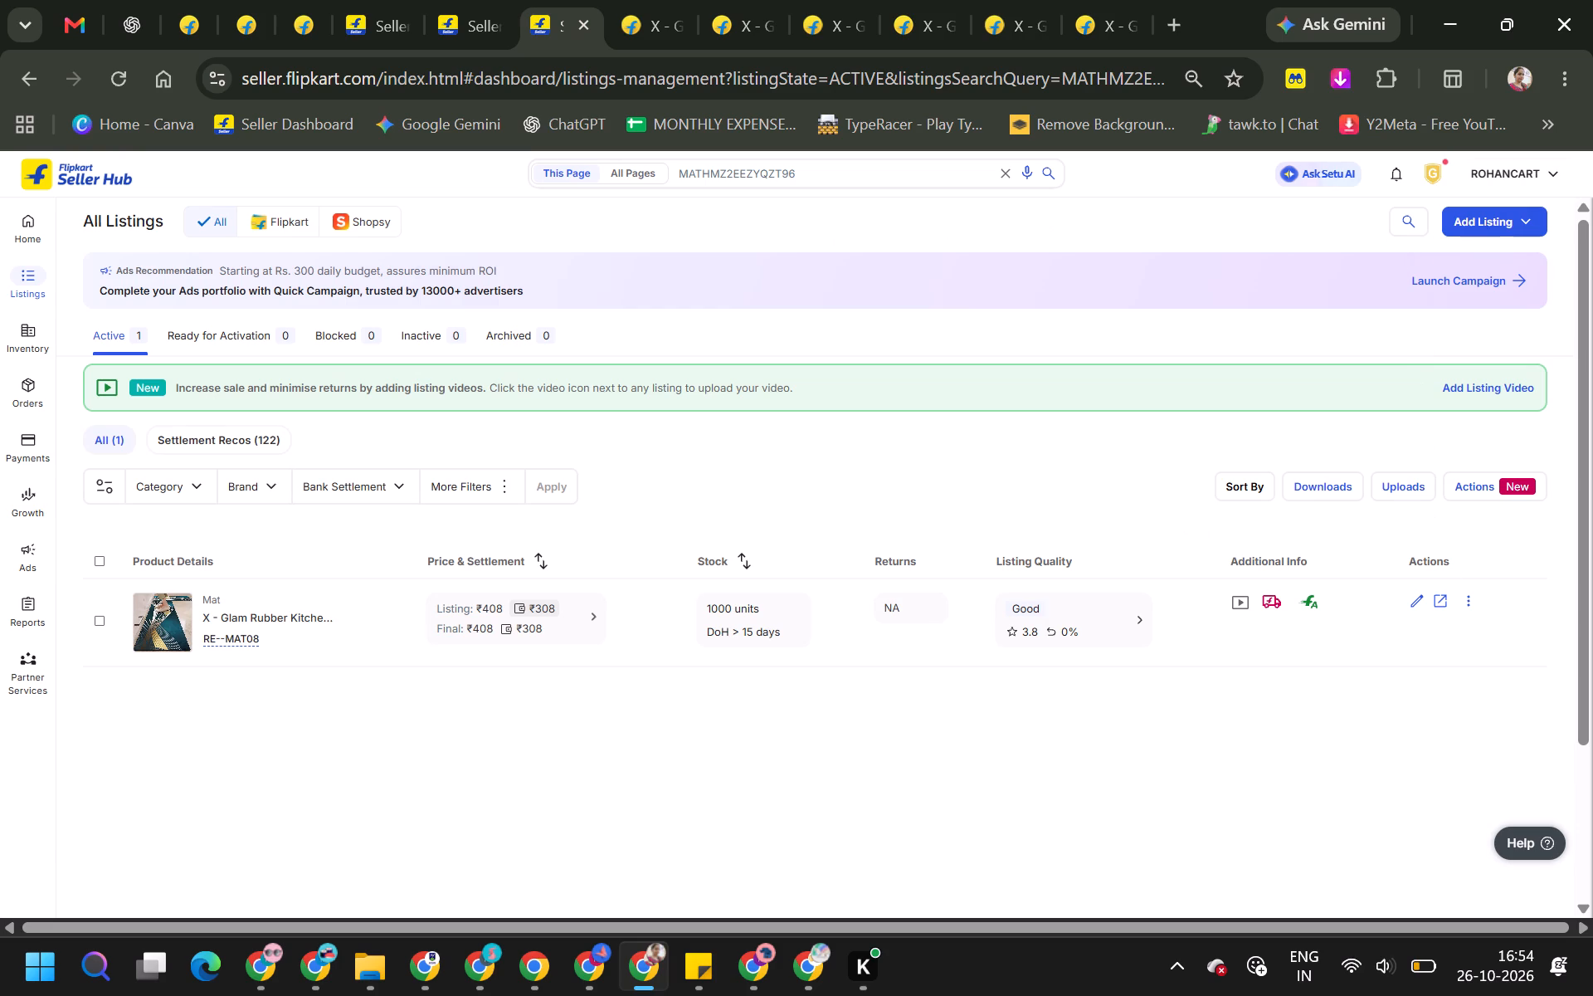
{"action": "left_click", "coordinate": [1416, 602]}
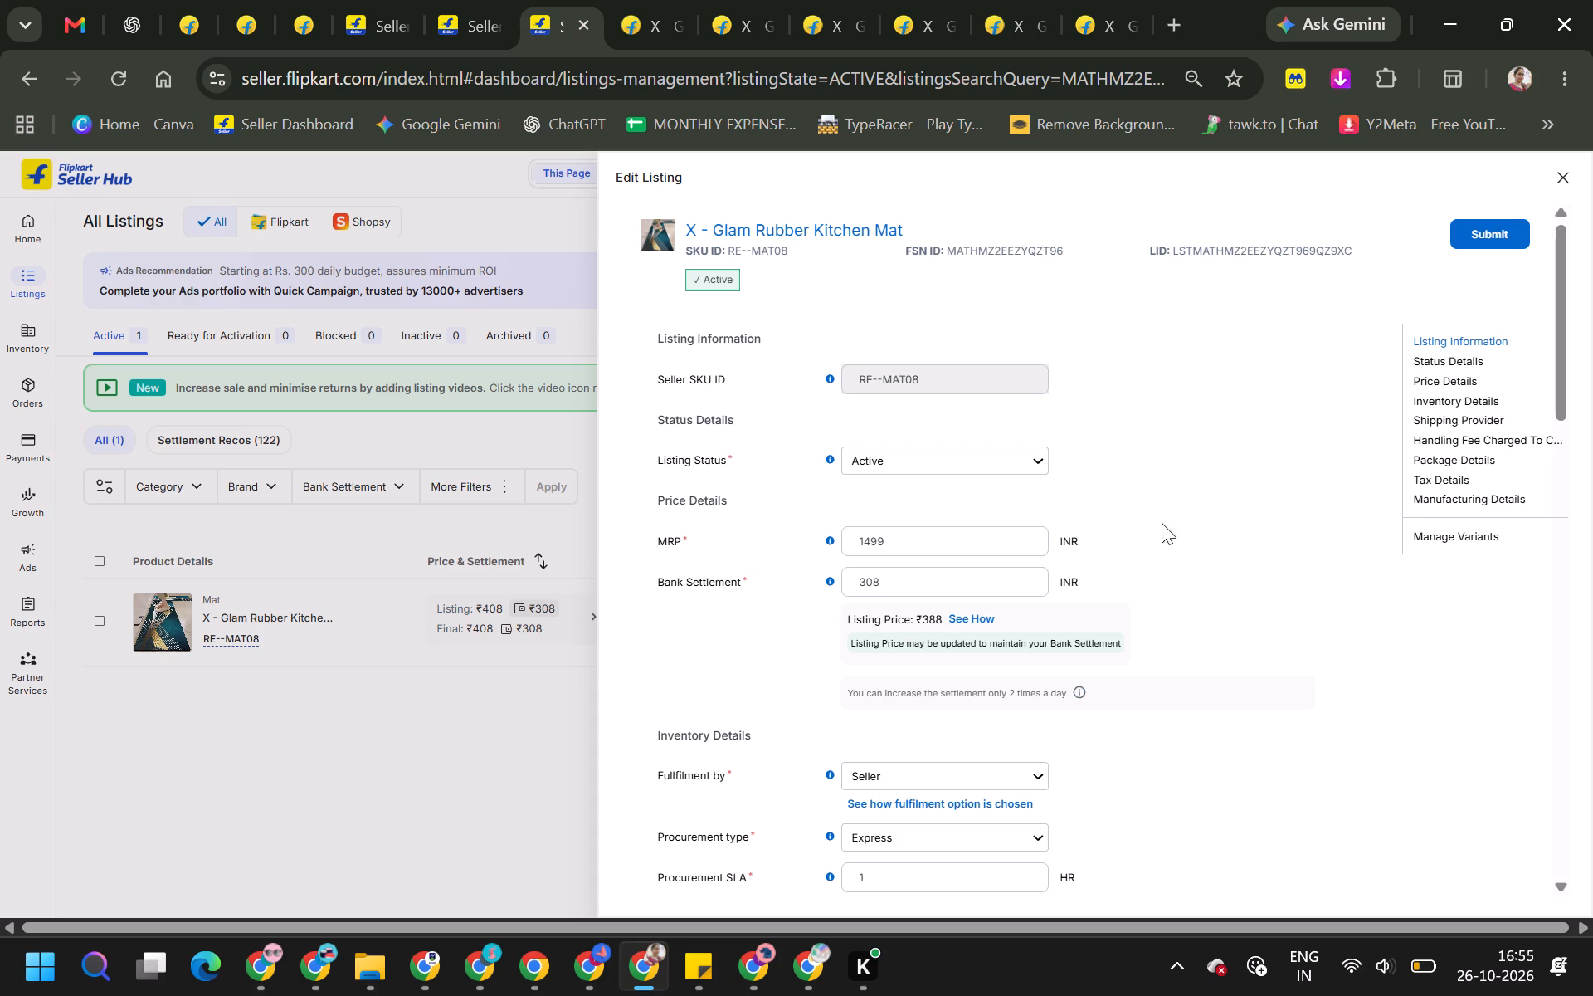
{"action": "scroll", "coordinate": [1137, 533], "scroll_direction": "down", "scroll_amount": 2}
{"action": "scroll", "coordinate": [1137, 533], "scroll_direction": "up", "scroll_amount": 3}
Copy the package length of 45 cm from the RE--MAT08 listing into the R-TealBlue-Mat04 selling information.
{"action": "key", "text": "alt+Tab"}
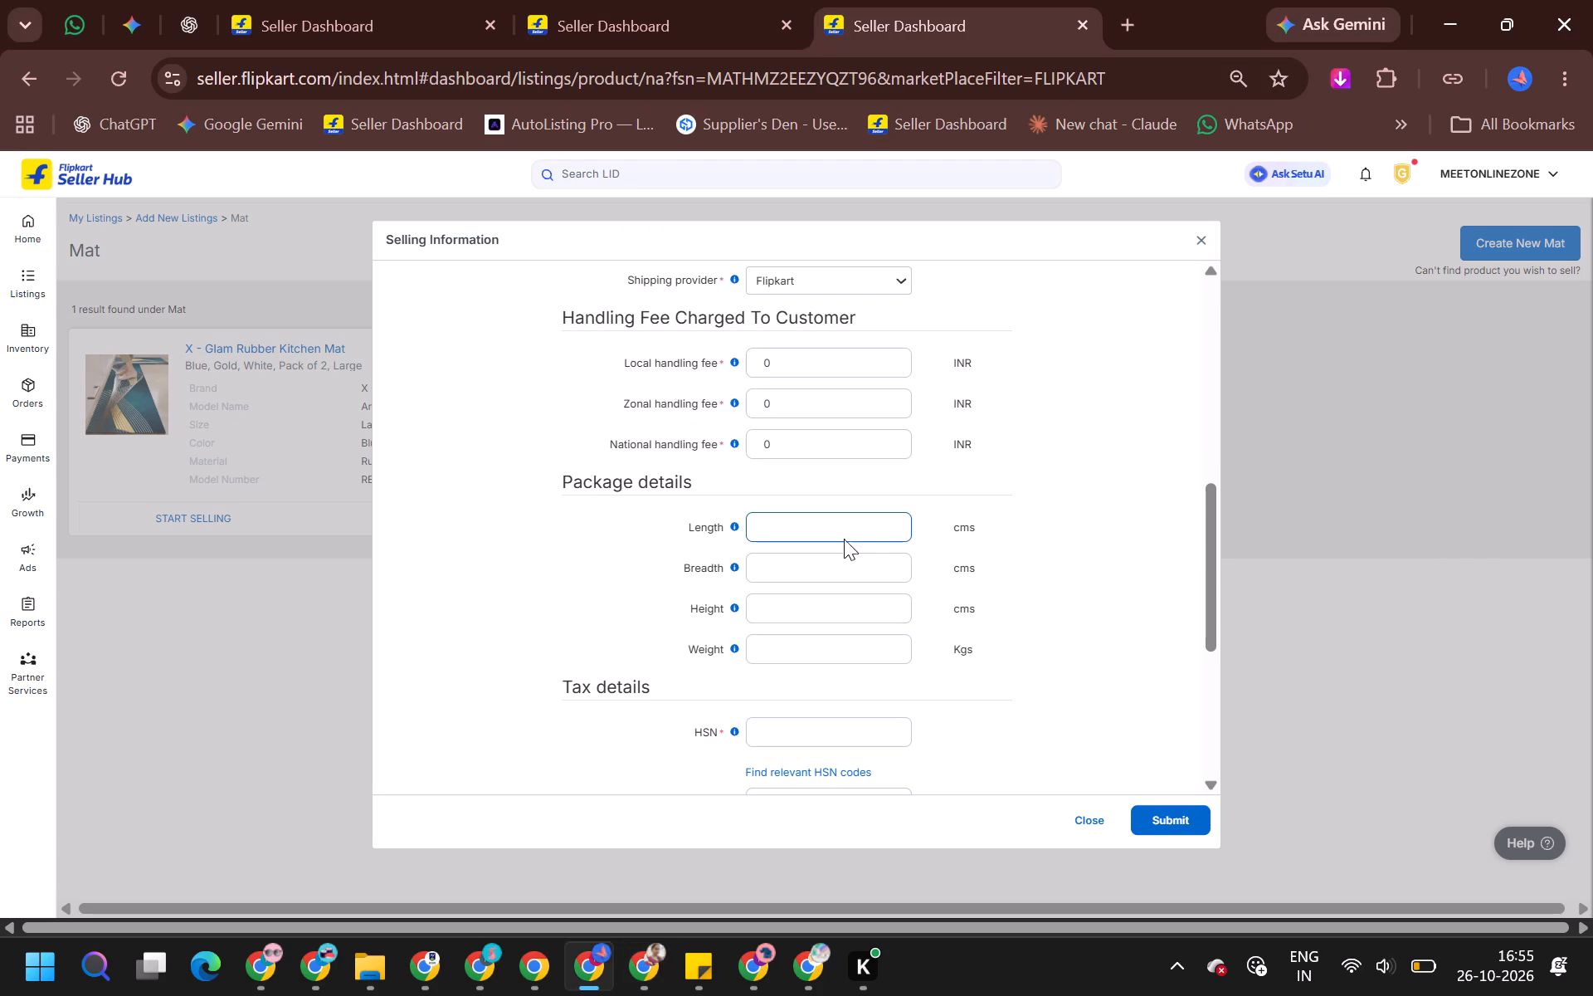
{"action": "left_click", "coordinate": [806, 523]}
{"action": "key", "text": "alt+Tab"}
{"action": "scroll", "coordinate": [855, 542], "scroll_direction": "down", "scroll_amount": 8}
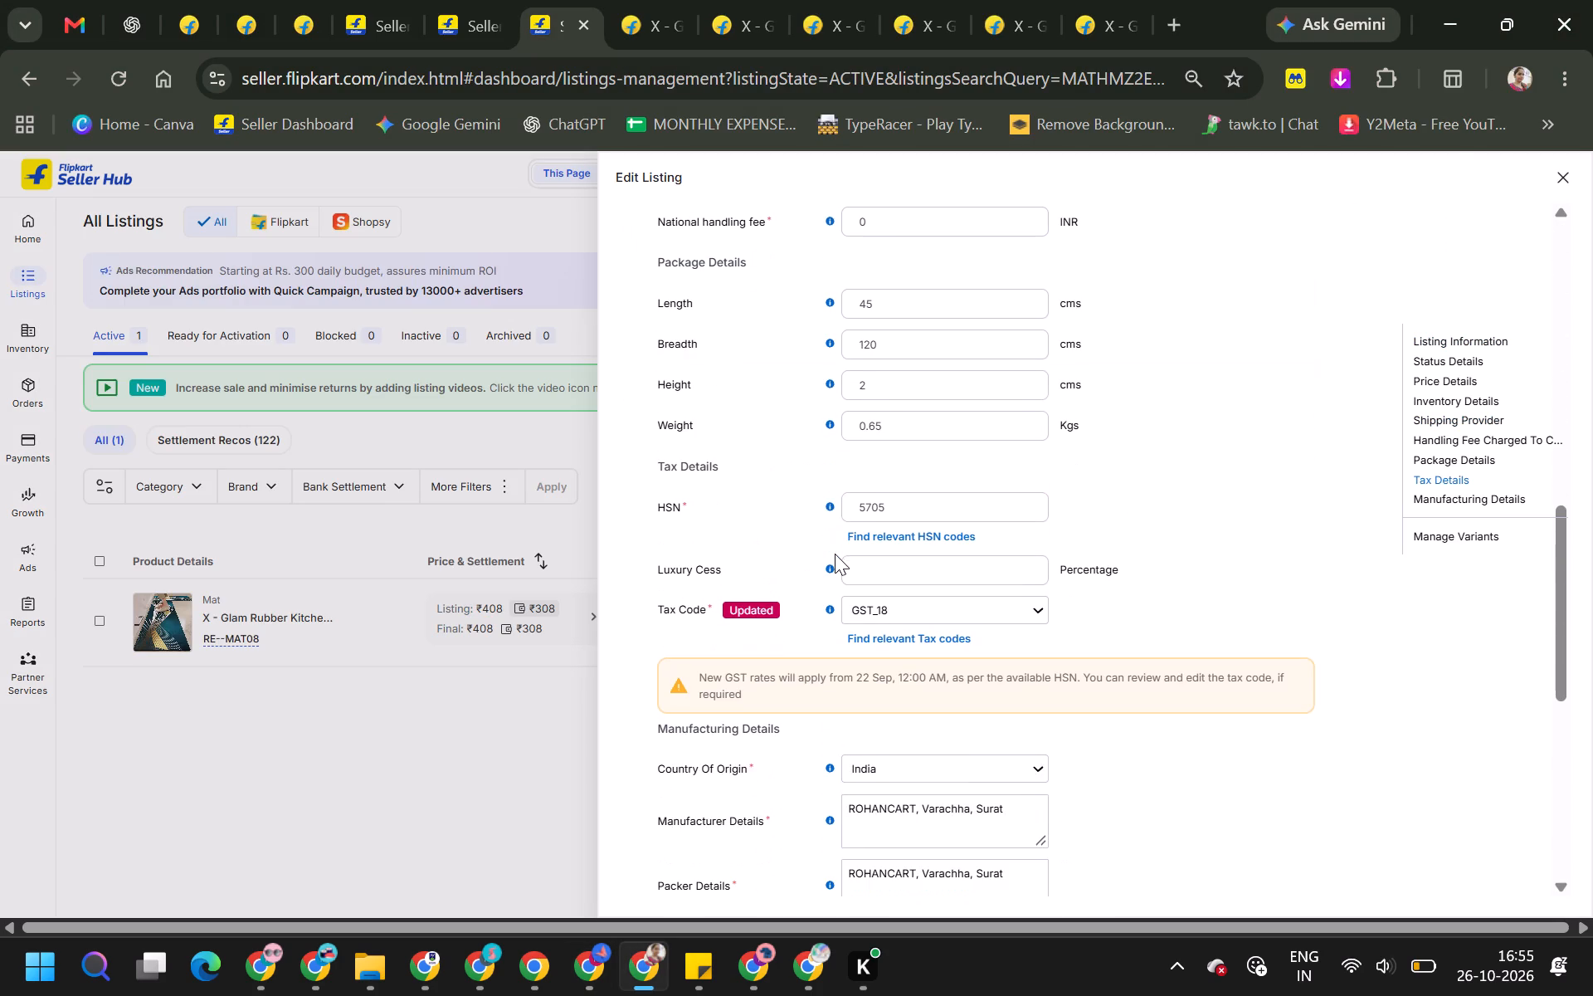
{"action": "key", "text": "alt+Tab"}
{"action": "key", "text": "alt+Tab"}
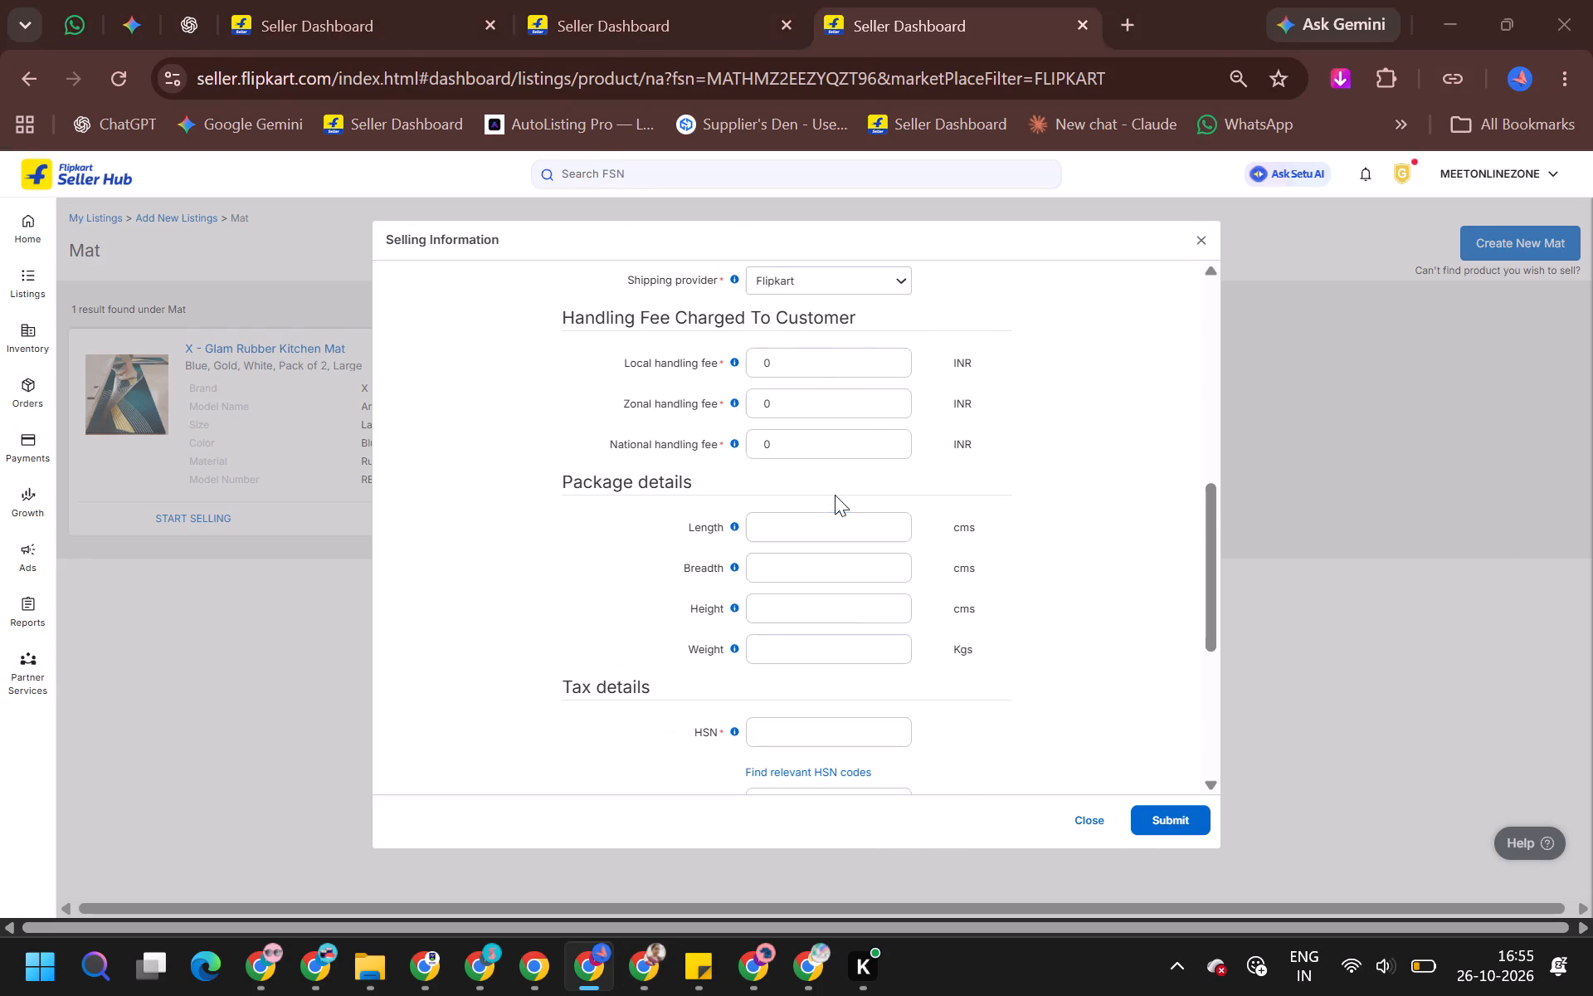
{"action": "scroll", "coordinate": [804, 428], "scroll_direction": "up", "scroll_amount": 2}
{"action": "scroll", "coordinate": [805, 427], "scroll_direction": "down", "scroll_amount": 1}
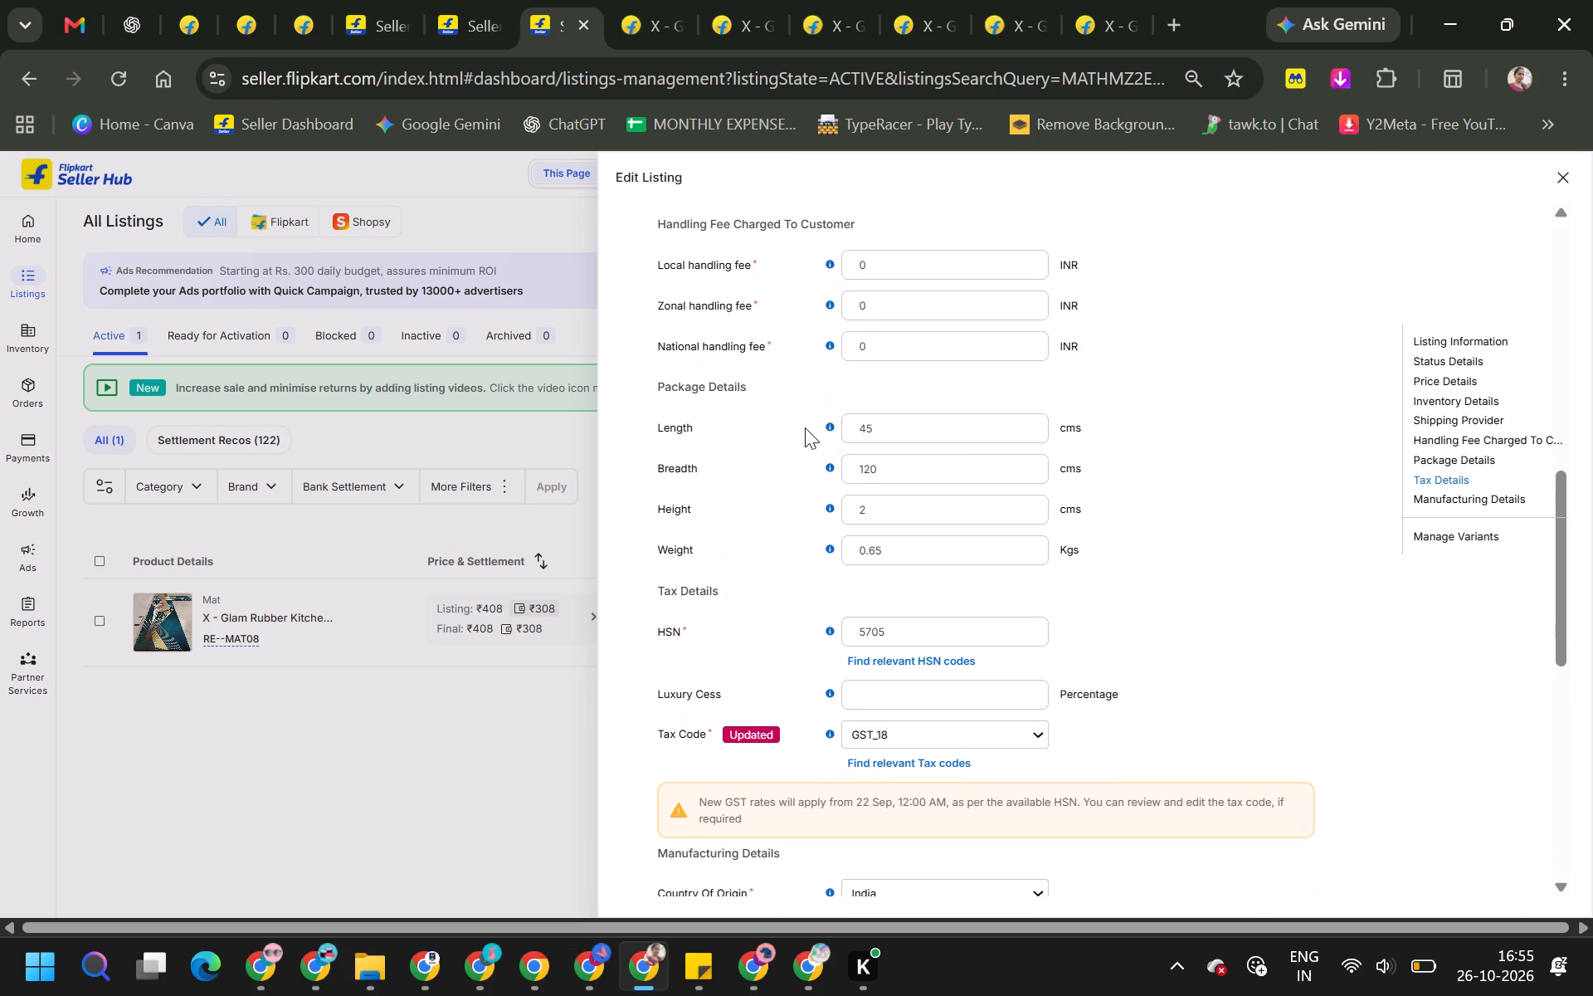
{"action": "triple_click", "coordinate": [874, 423]}
{"action": "key", "text": "ctrl+c"}
{"action": "key", "text": "alt+Tab"}
{"action": "key", "text": "ctrl+v"}
{"action": "key", "text": "Tab"}
Copy the package breadth of 120 cm and height of 2 cm from RE--MAT08 into the R-TealBlue-Mat04 form.
{"action": "key", "text": "alt+Tab"}
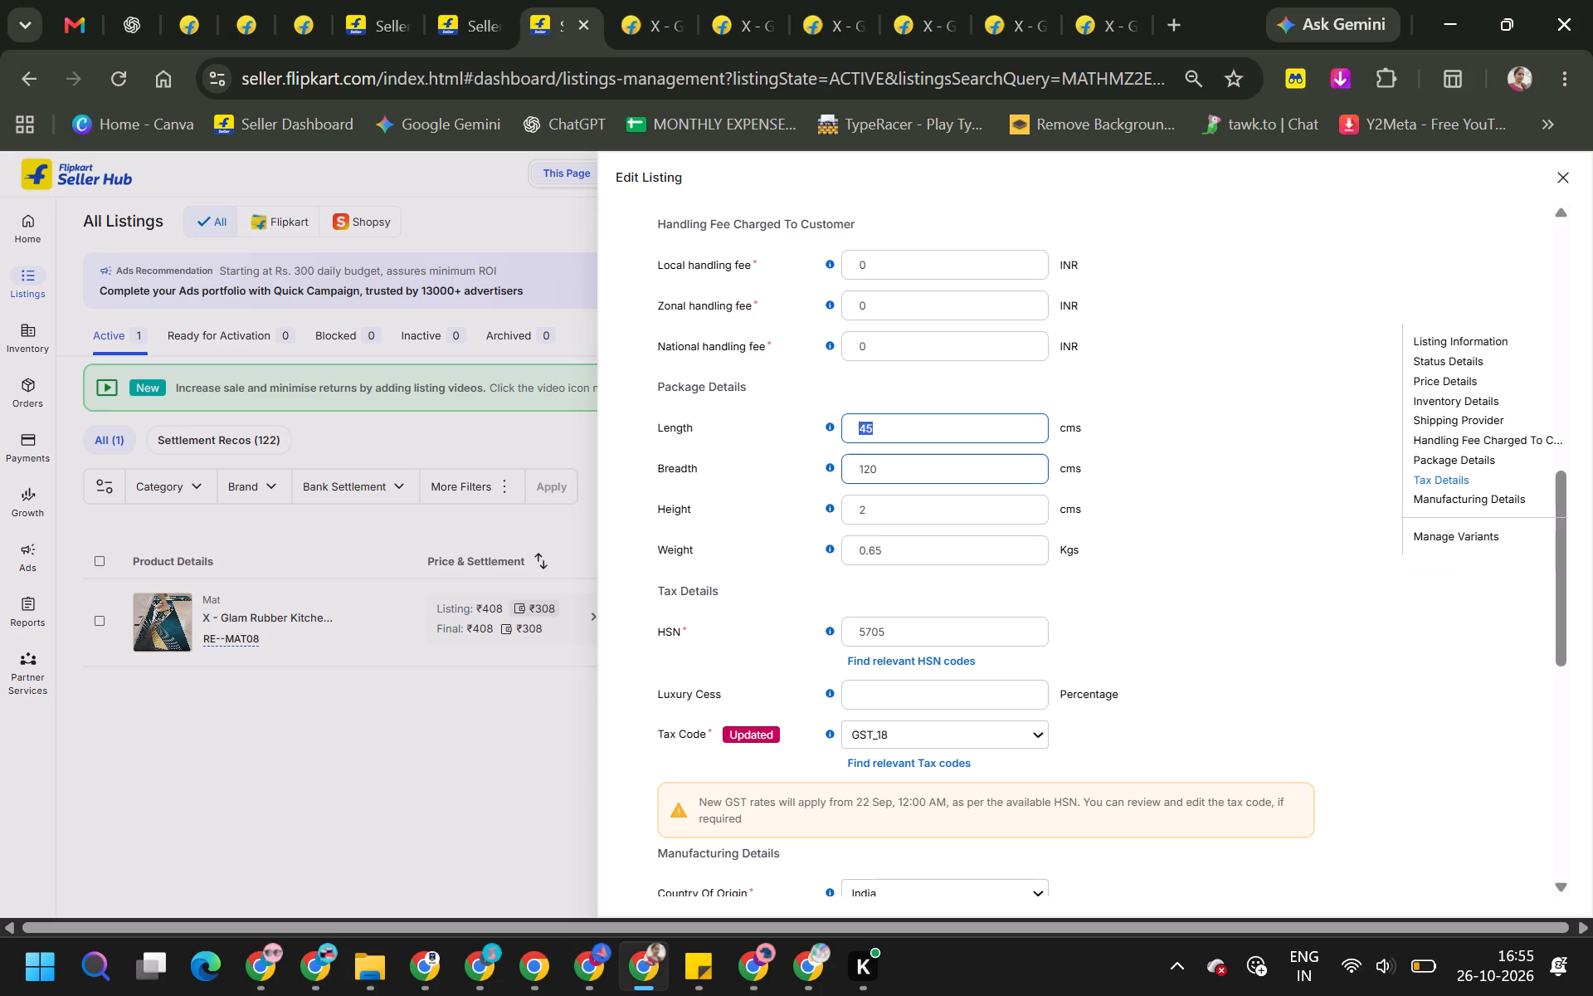
{"action": "triple_click", "coordinate": [885, 480]}
{"action": "left_click", "coordinate": [885, 482]}
{"action": "key", "text": "ctrl+c"}
{"action": "key", "text": "alt+Tab"}
{"action": "key", "text": "ctrl+v"}
{"action": "key", "text": "Tab"}
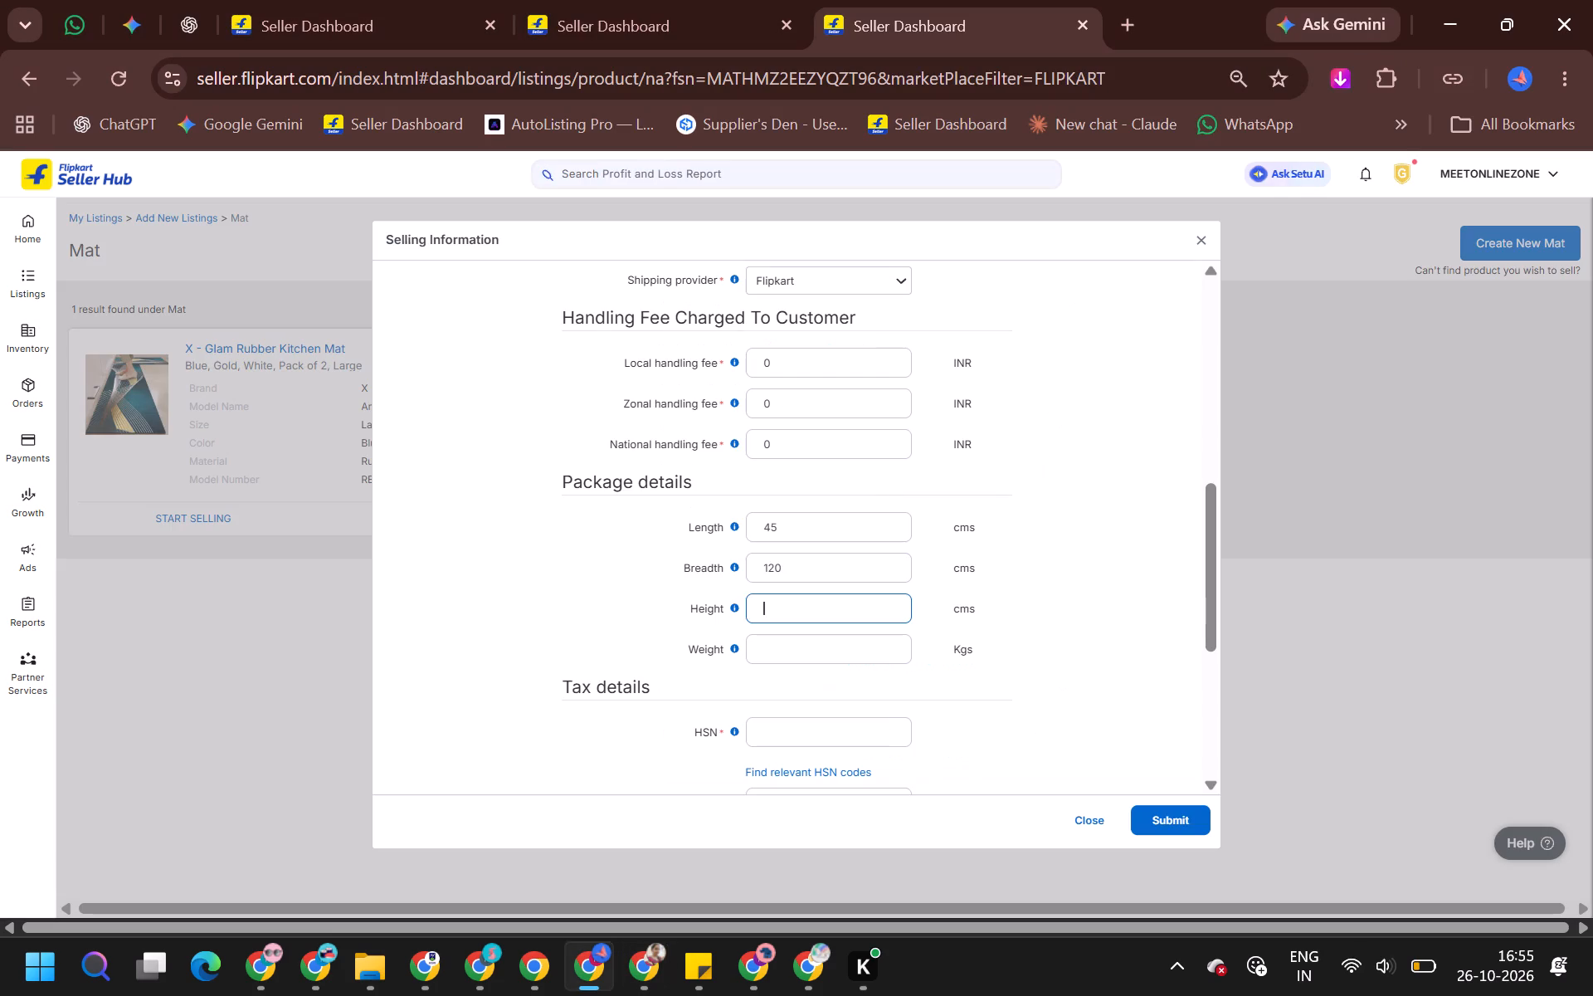
{"action": "key", "text": "alt+Tab"}
{"action": "triple_click", "coordinate": [881, 508]}
{"action": "key", "text": "ctrl+c"}
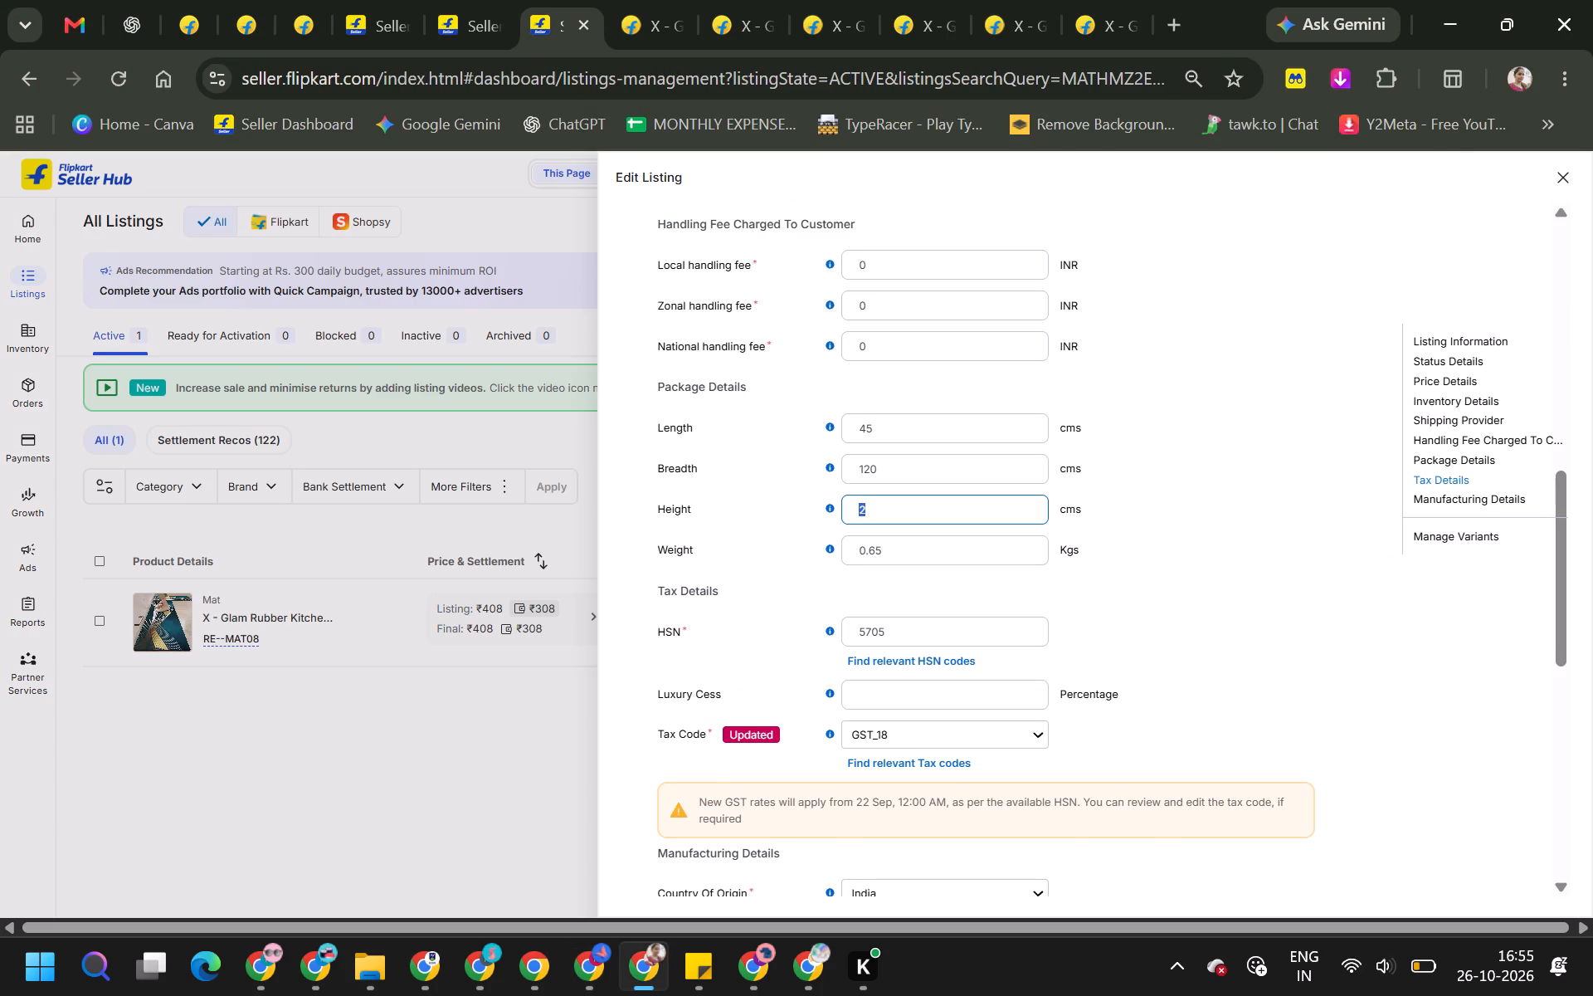
{"action": "key", "text": "alt+Tab"}
{"action": "key", "text": "ctrl+v"}
{"action": "key", "text": "Tab"}
Copy the package weight of 0.65 kg from RE--MAT08 into the R-TealBlue-Mat04 form.
{"action": "key", "text": "alt+Tab"}
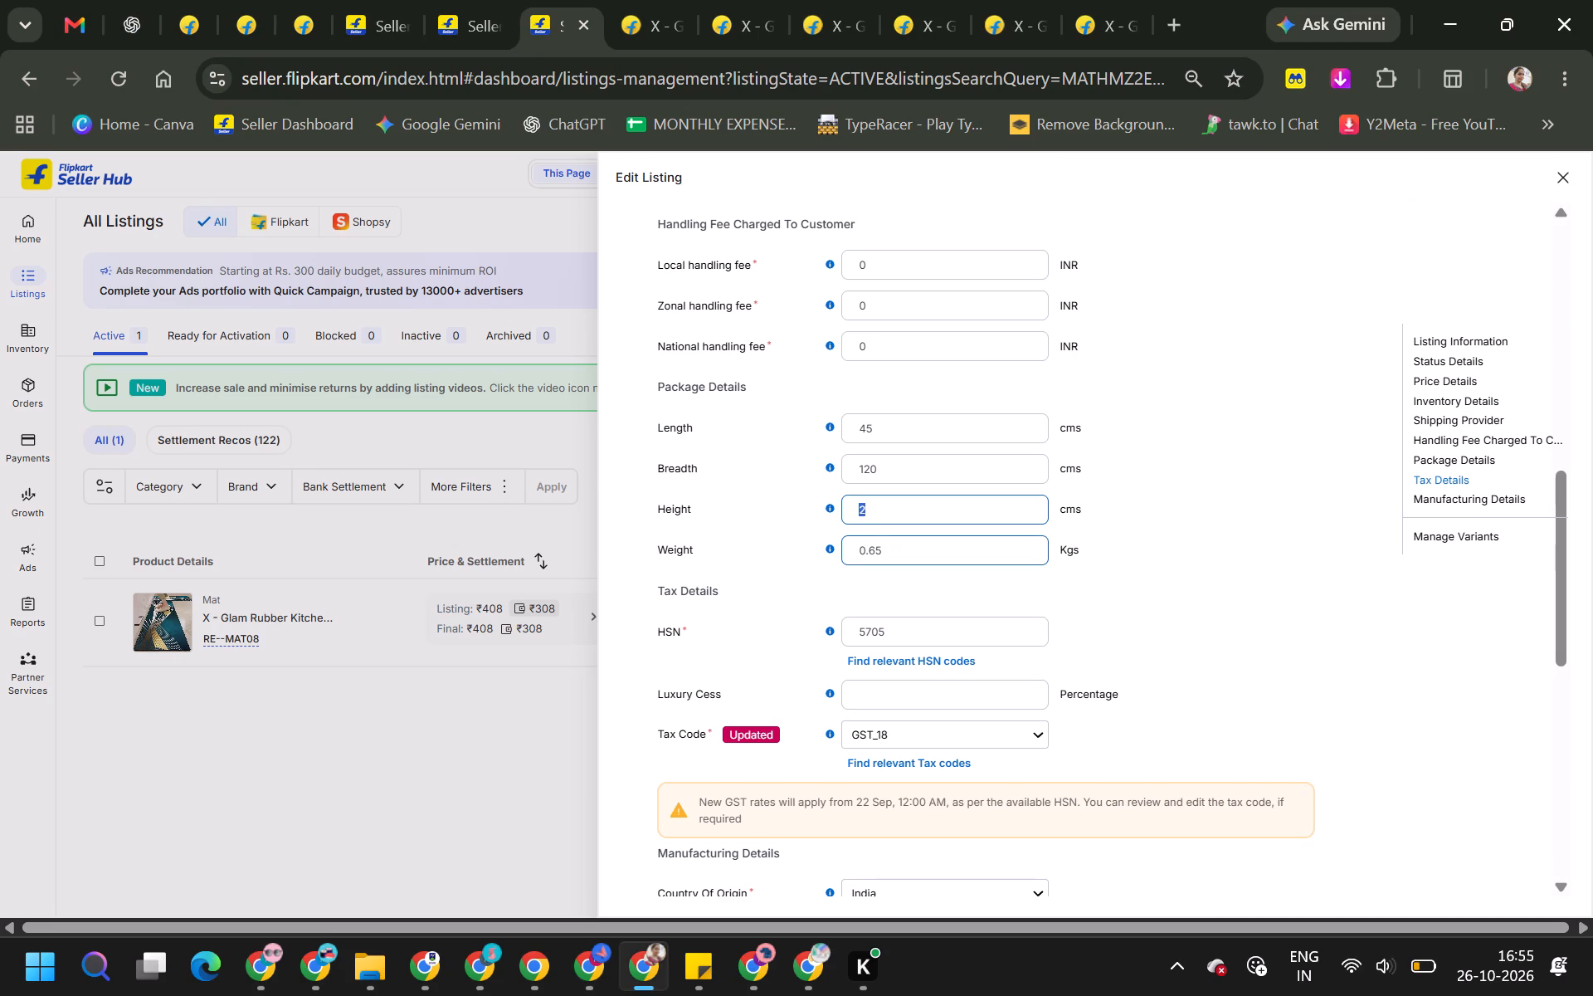
{"action": "left_click", "coordinate": [874, 546]}
{"action": "triple_click", "coordinate": [885, 541]}
{"action": "key", "text": "ctrl+c"}
{"action": "key", "text": "alt+Tab"}
{"action": "key", "text": "ctrl+v"}
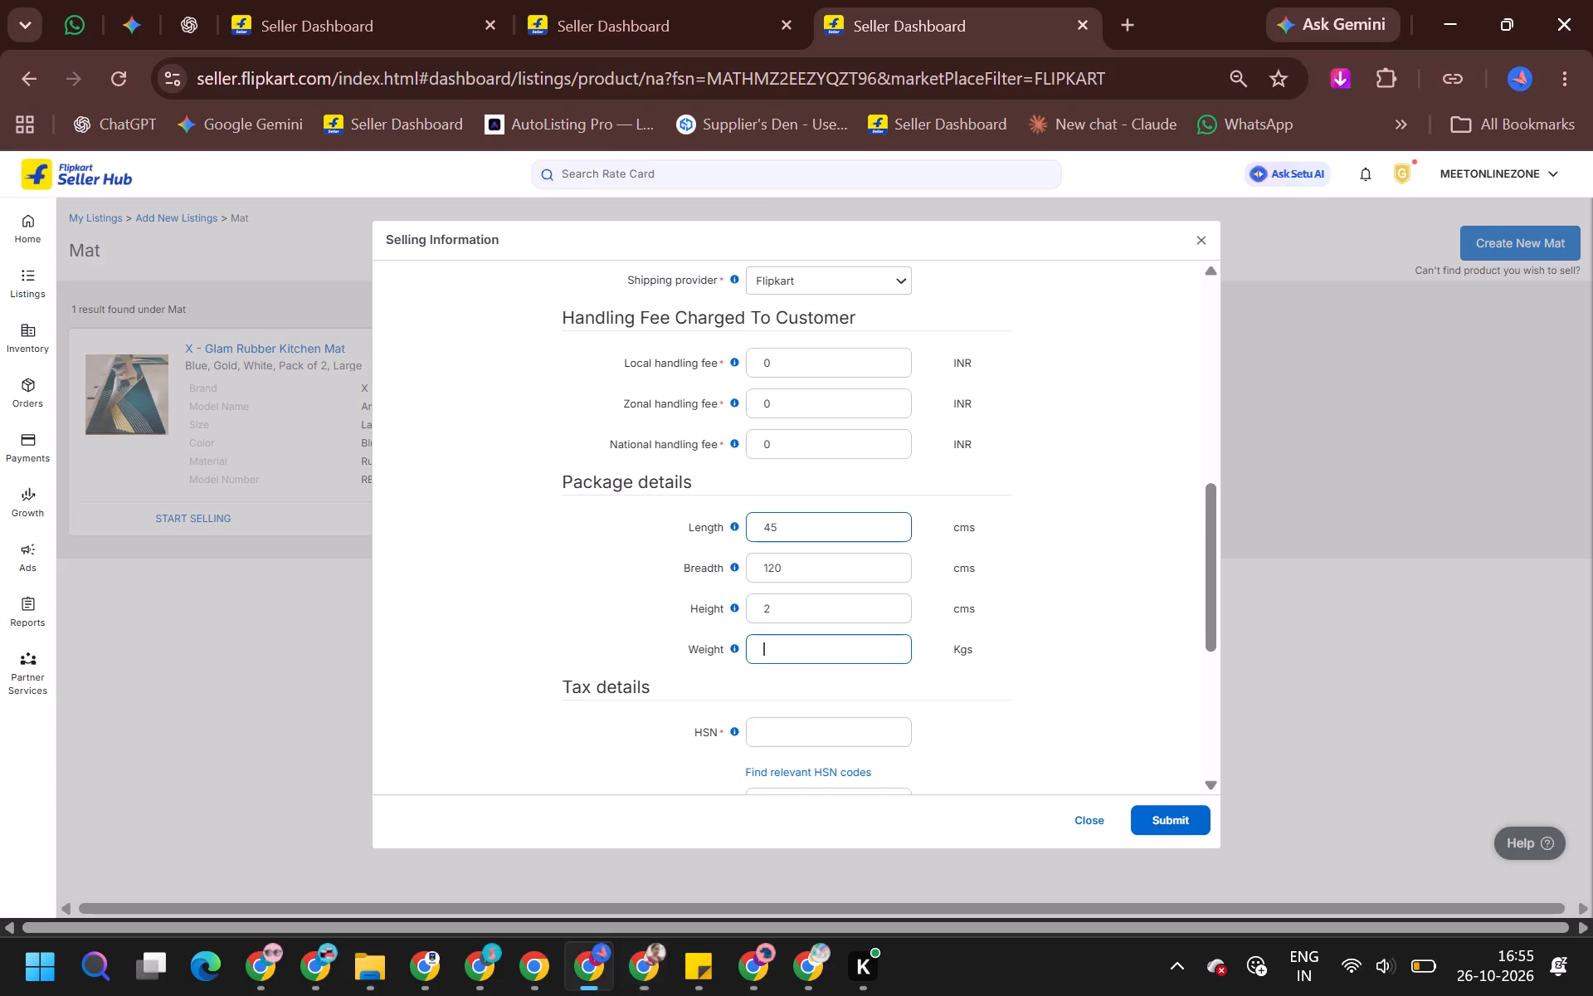
{"action": "key", "text": "Tab"}
Fill the tax details with HSN 5705 copied from RE--MAT08 and tax code GST_18.
{"action": "key", "text": "alt+Tab"}
{"action": "triple_click", "coordinate": [868, 637]}
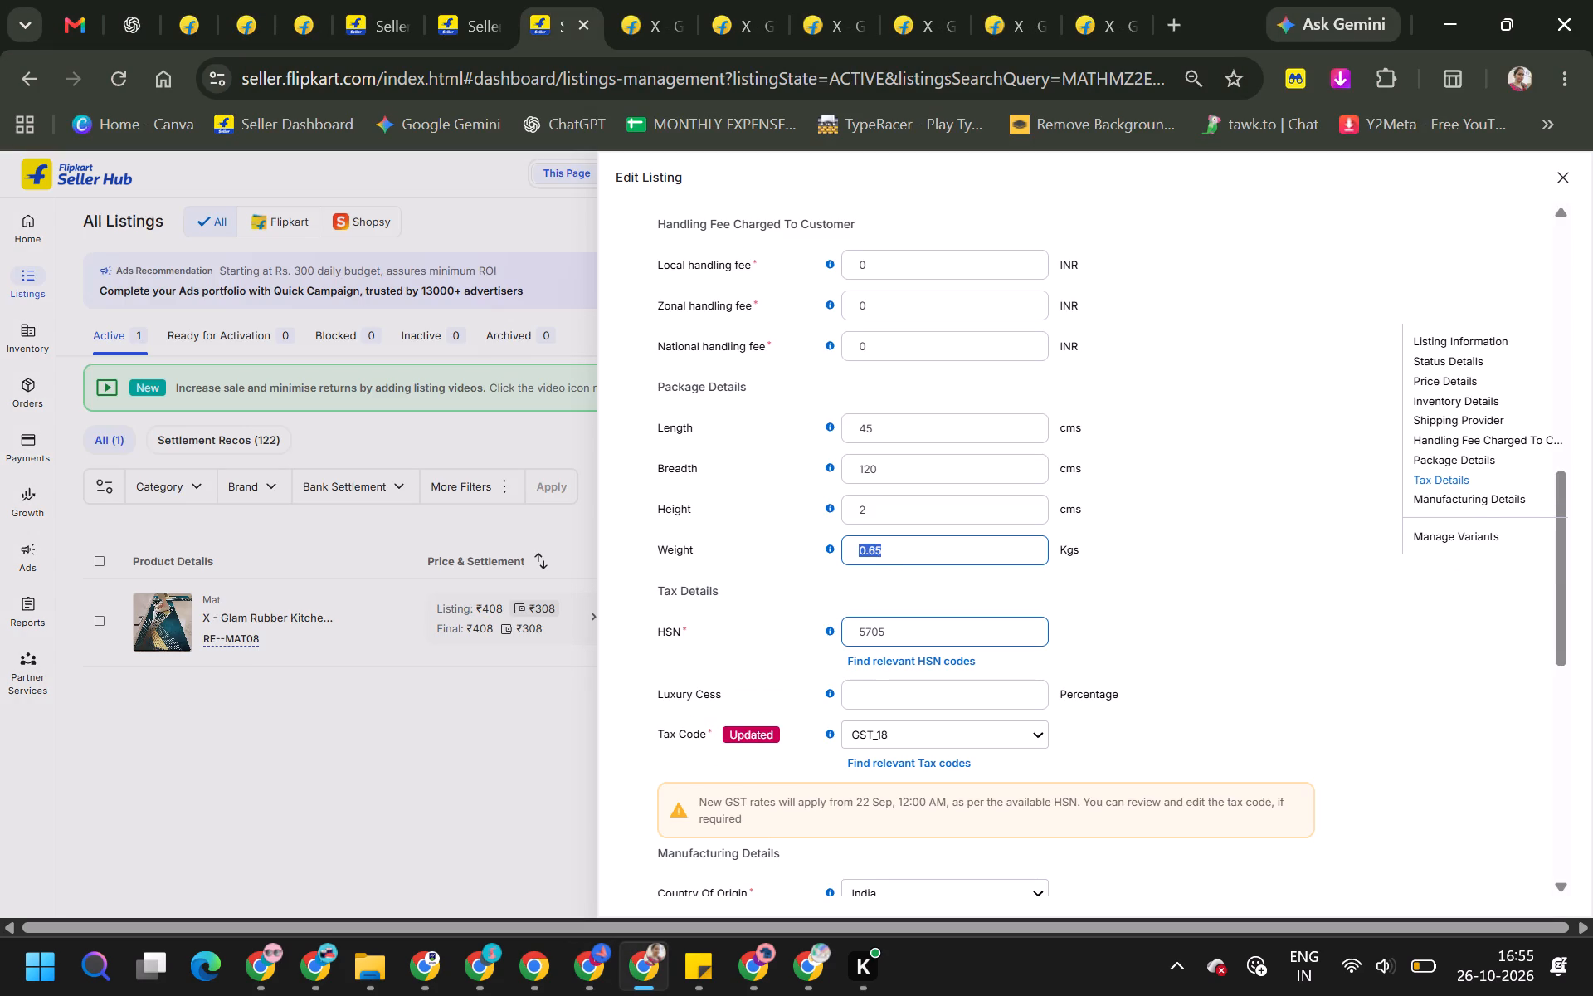
{"action": "key", "text": "ctrl+c"}
{"action": "key", "text": "alt+Tab"}
{"action": "key", "text": "ctrl+v"}
{"action": "key", "text": "Tab"}
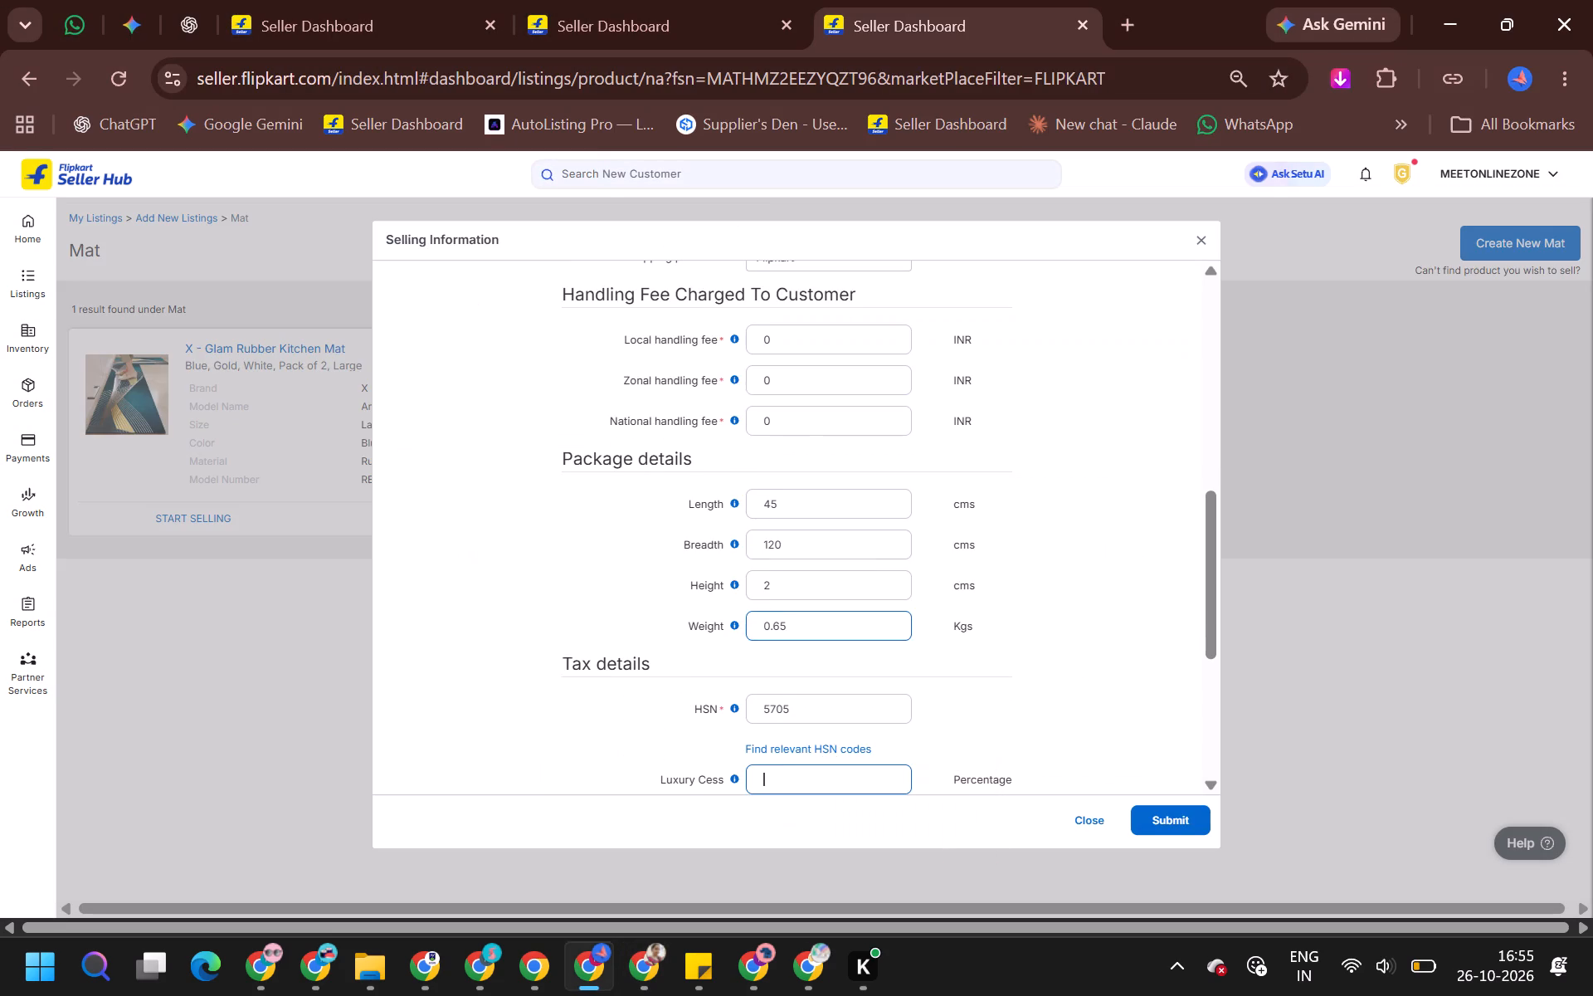
{"action": "scroll", "coordinate": [858, 629], "scroll_direction": "down", "scroll_amount": 2}
{"action": "key", "text": "Tab"}
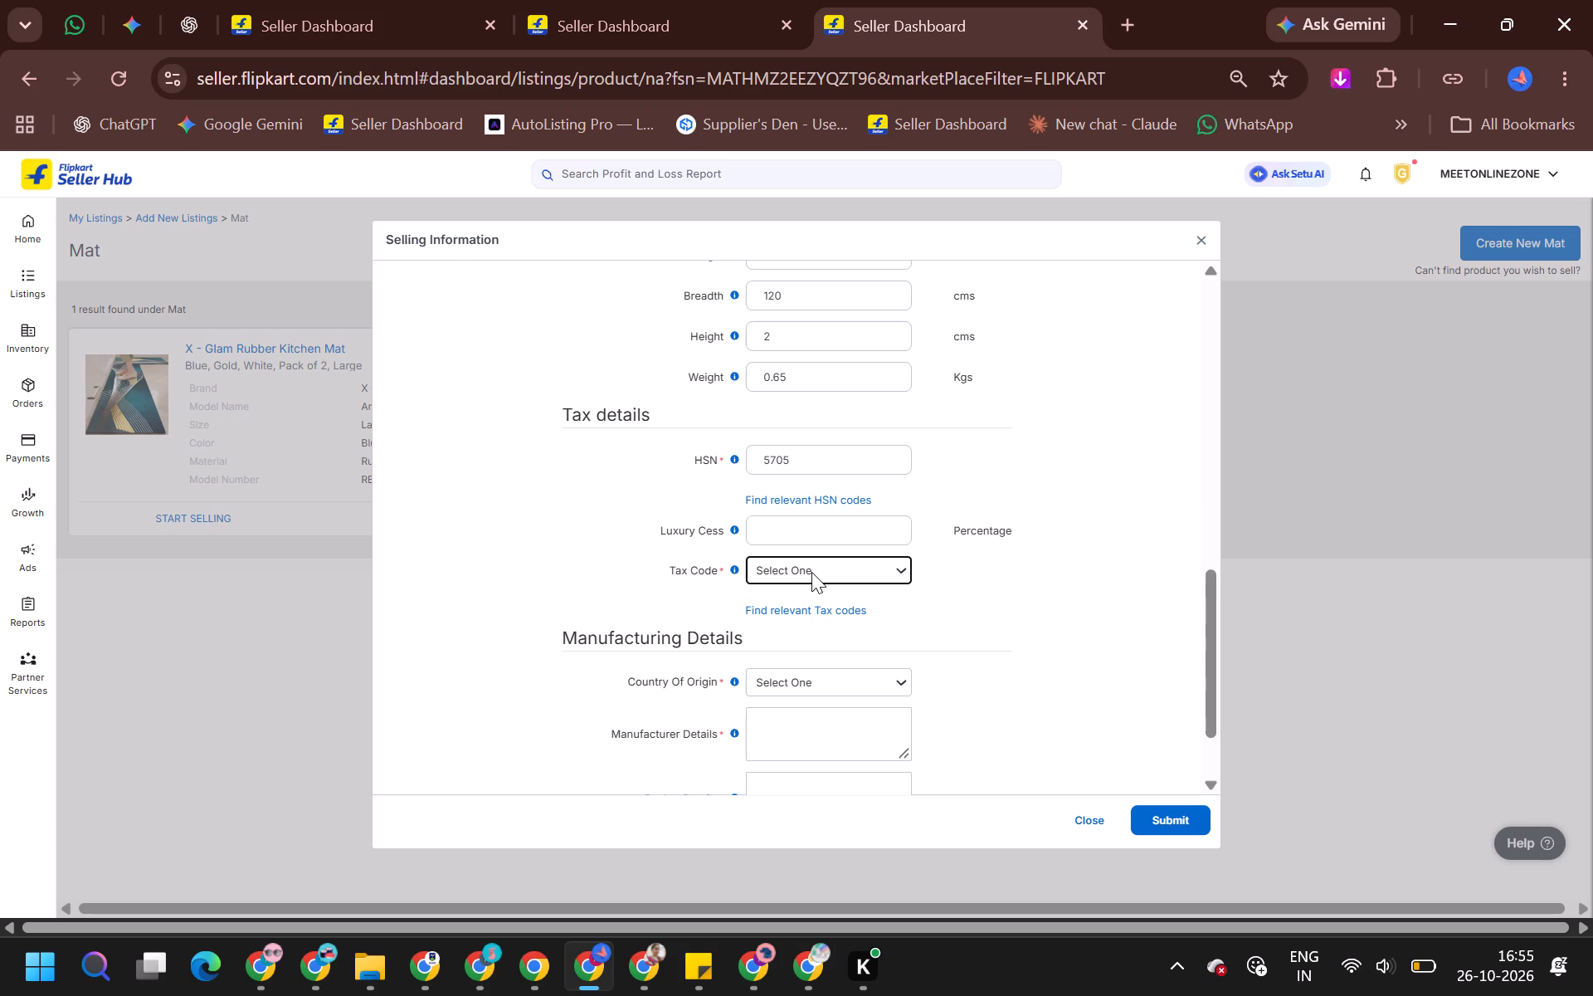
{"action": "key", "text": "Down"}
{"action": "key", "text": "Down"}
{"action": "key", "text": "Down"}
{"action": "key", "text": "Tab"}
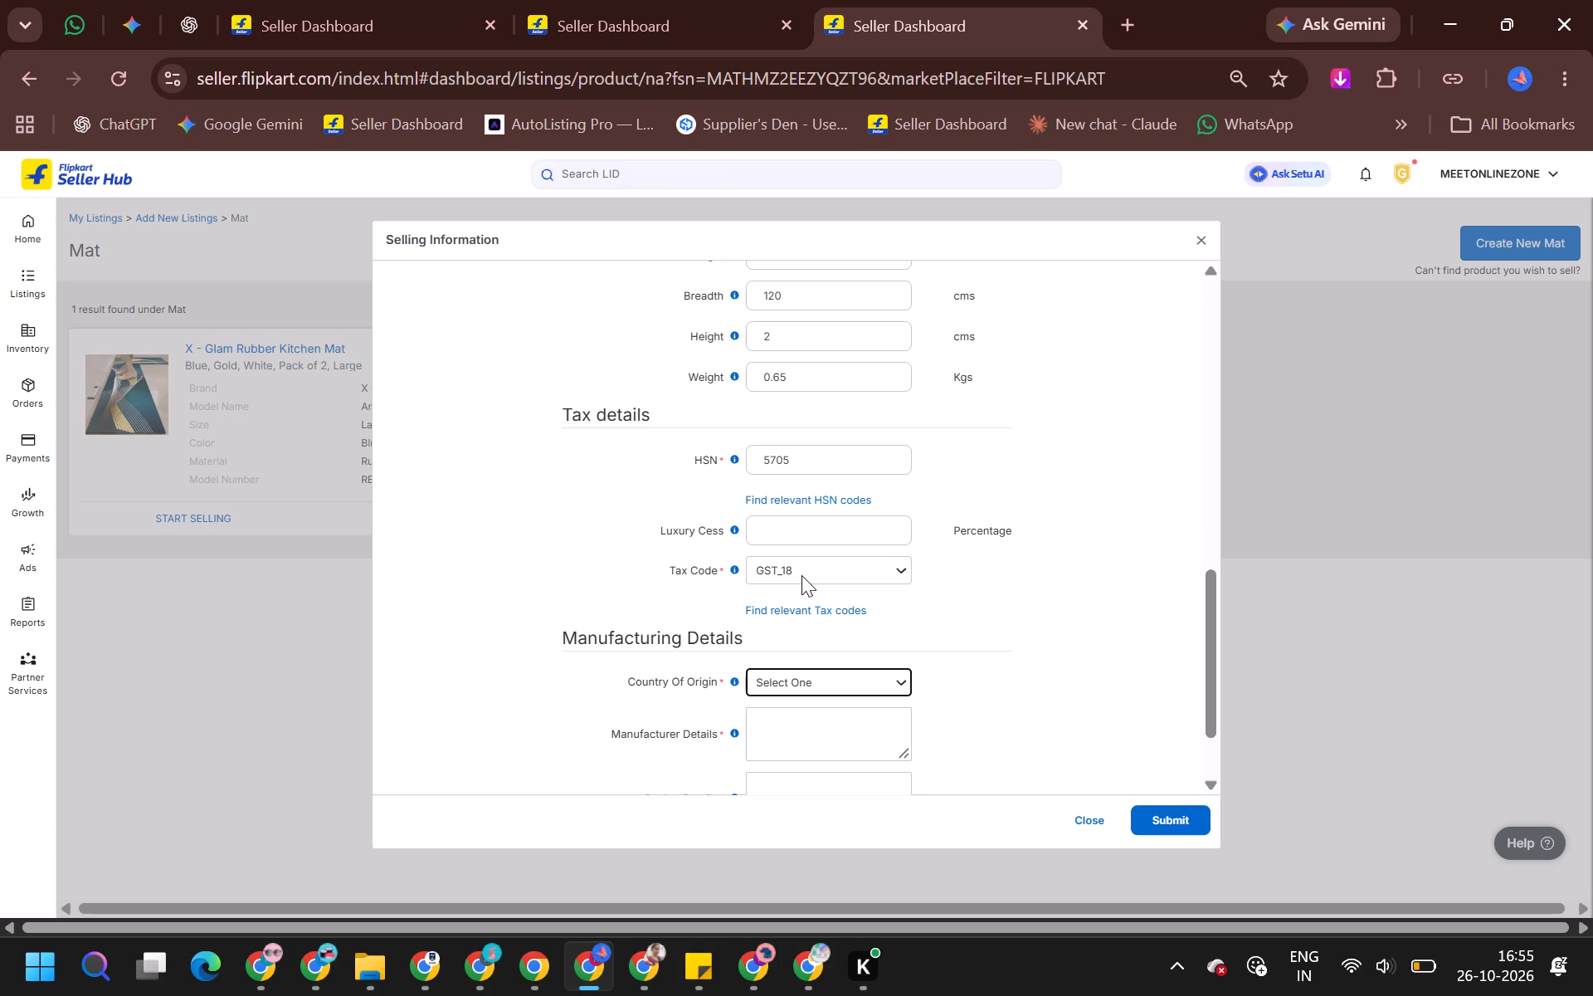
Set country of origin to India and copy MEET ENTERPISES from the open weighing scale listing into the manufacturer and packer details.
{"action": "type", "text": "in"}
{"action": "key", "text": "Tab"}
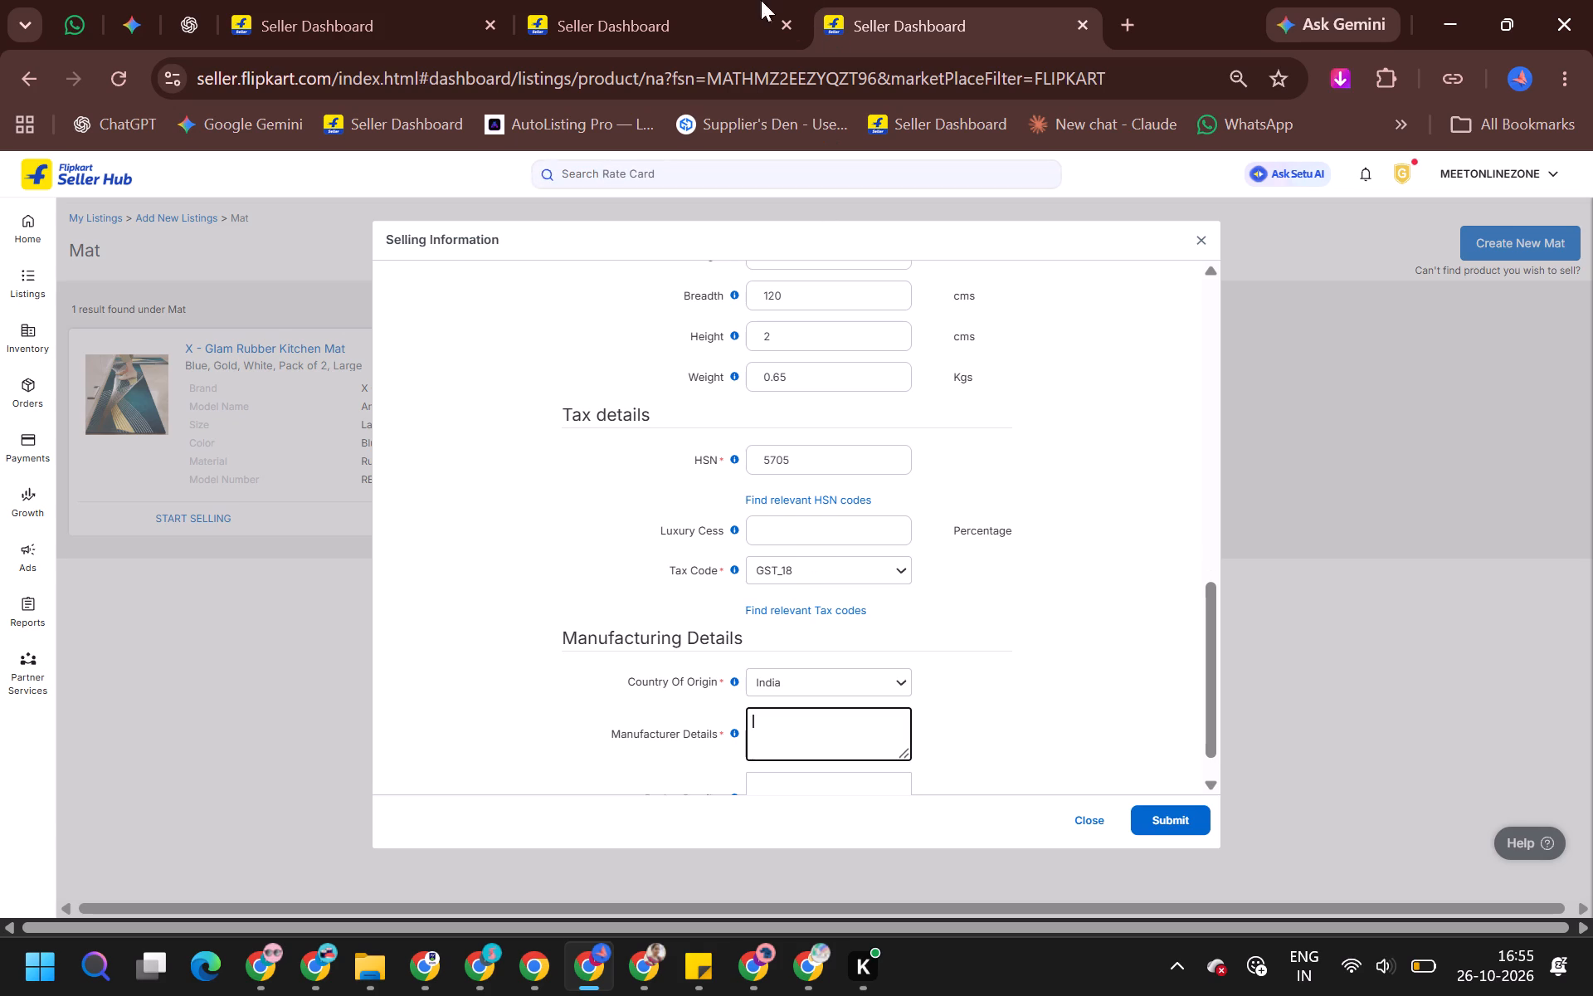
{"action": "left_click", "coordinate": [717, 0]}
{"action": "key", "text": "ctrl+c"}
{"action": "key", "text": "ctrl+c"}
{"action": "left_click", "coordinate": [975, 0]}
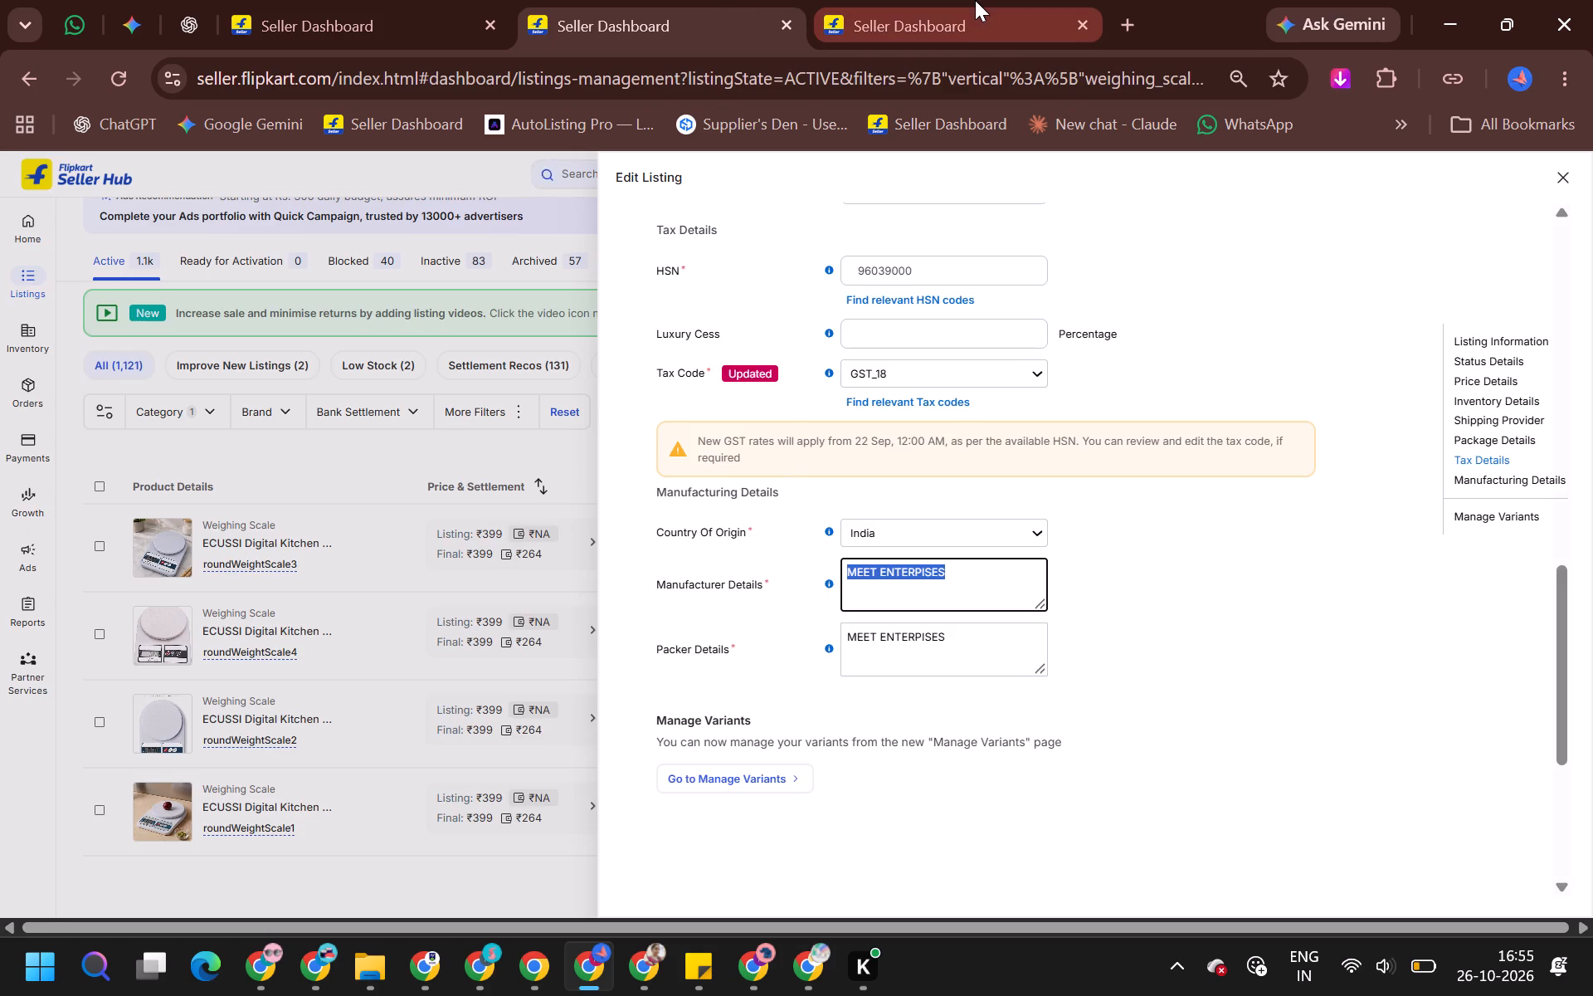
{"action": "key", "text": "ctrl+v"}
{"action": "key", "text": "Tab"}
{"action": "key", "text": "ctrl+v"}
{"action": "scroll", "coordinate": [934, 583], "scroll_direction": "down", "scroll_amount": 6}
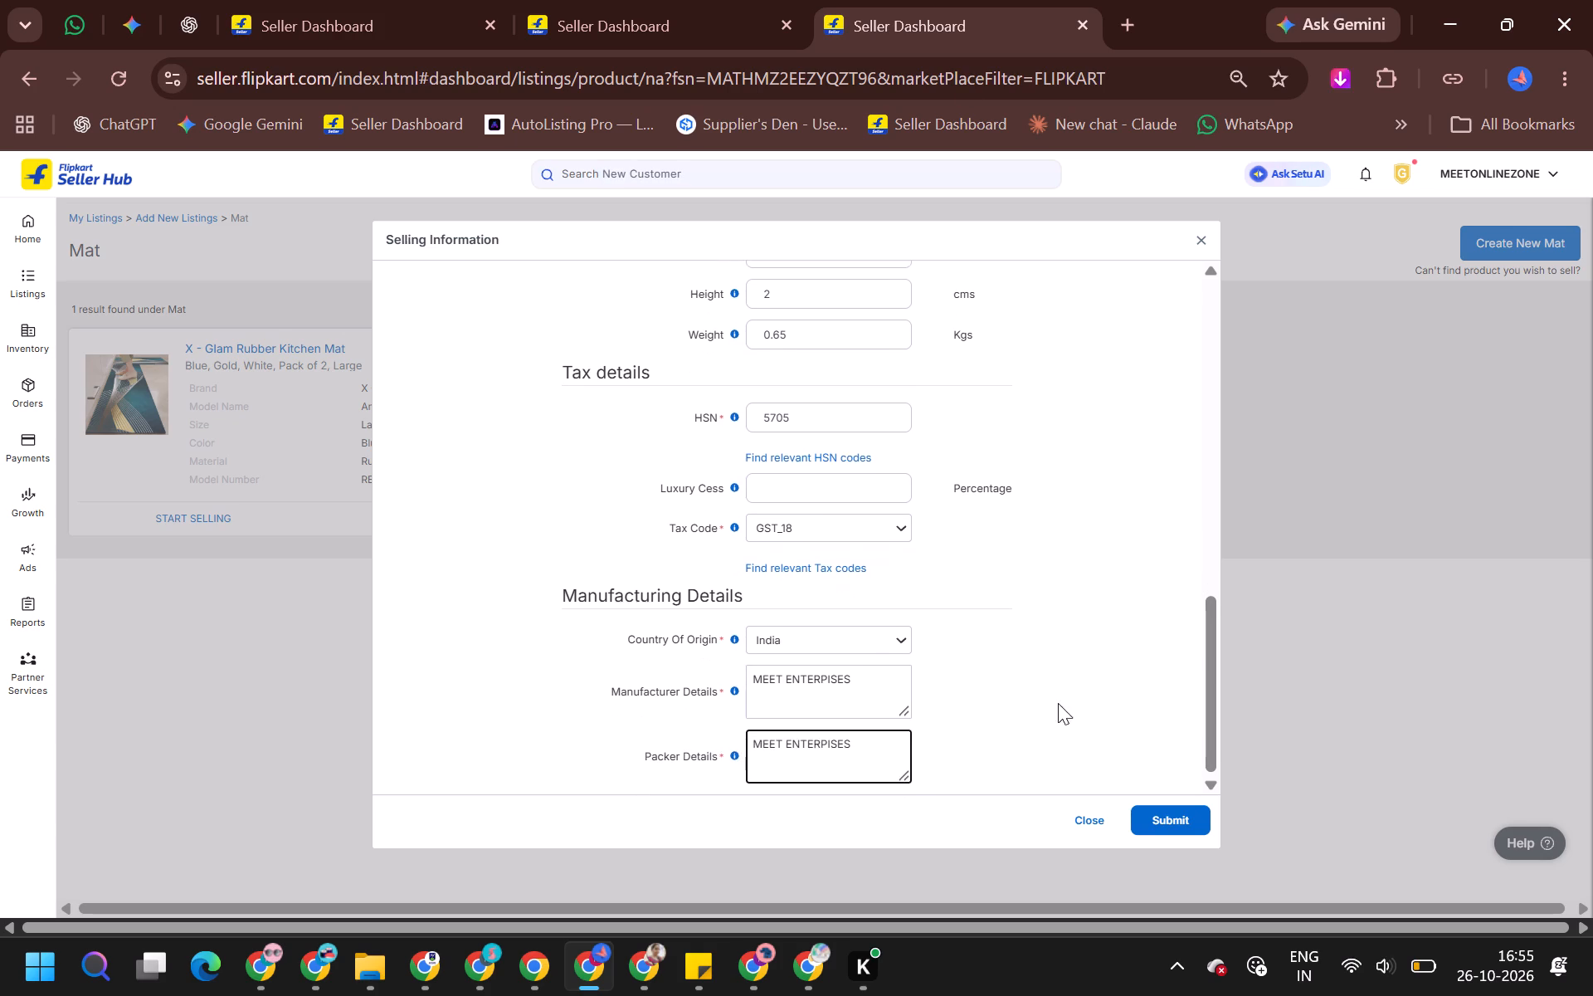
Check the new listing's SKU against the sticky note and start a new line below R-TealBlue-Mat04 in the note.
{"action": "scroll", "coordinate": [1056, 617], "scroll_direction": "up", "scroll_amount": 10}
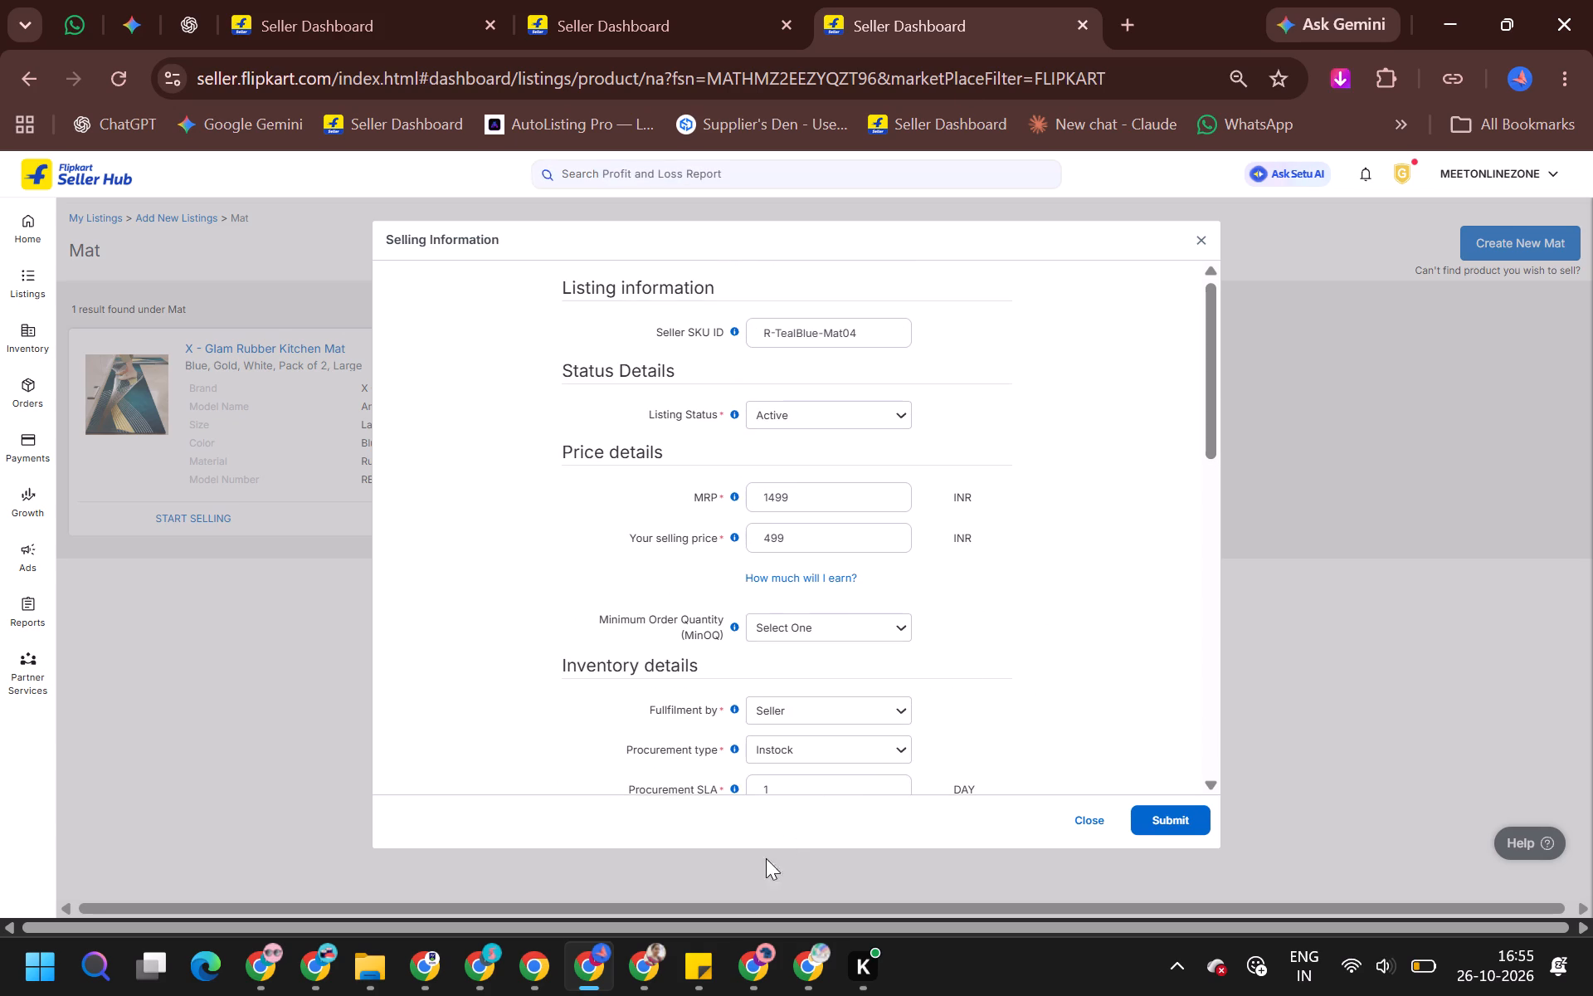
{"action": "left_click", "coordinate": [688, 977]}
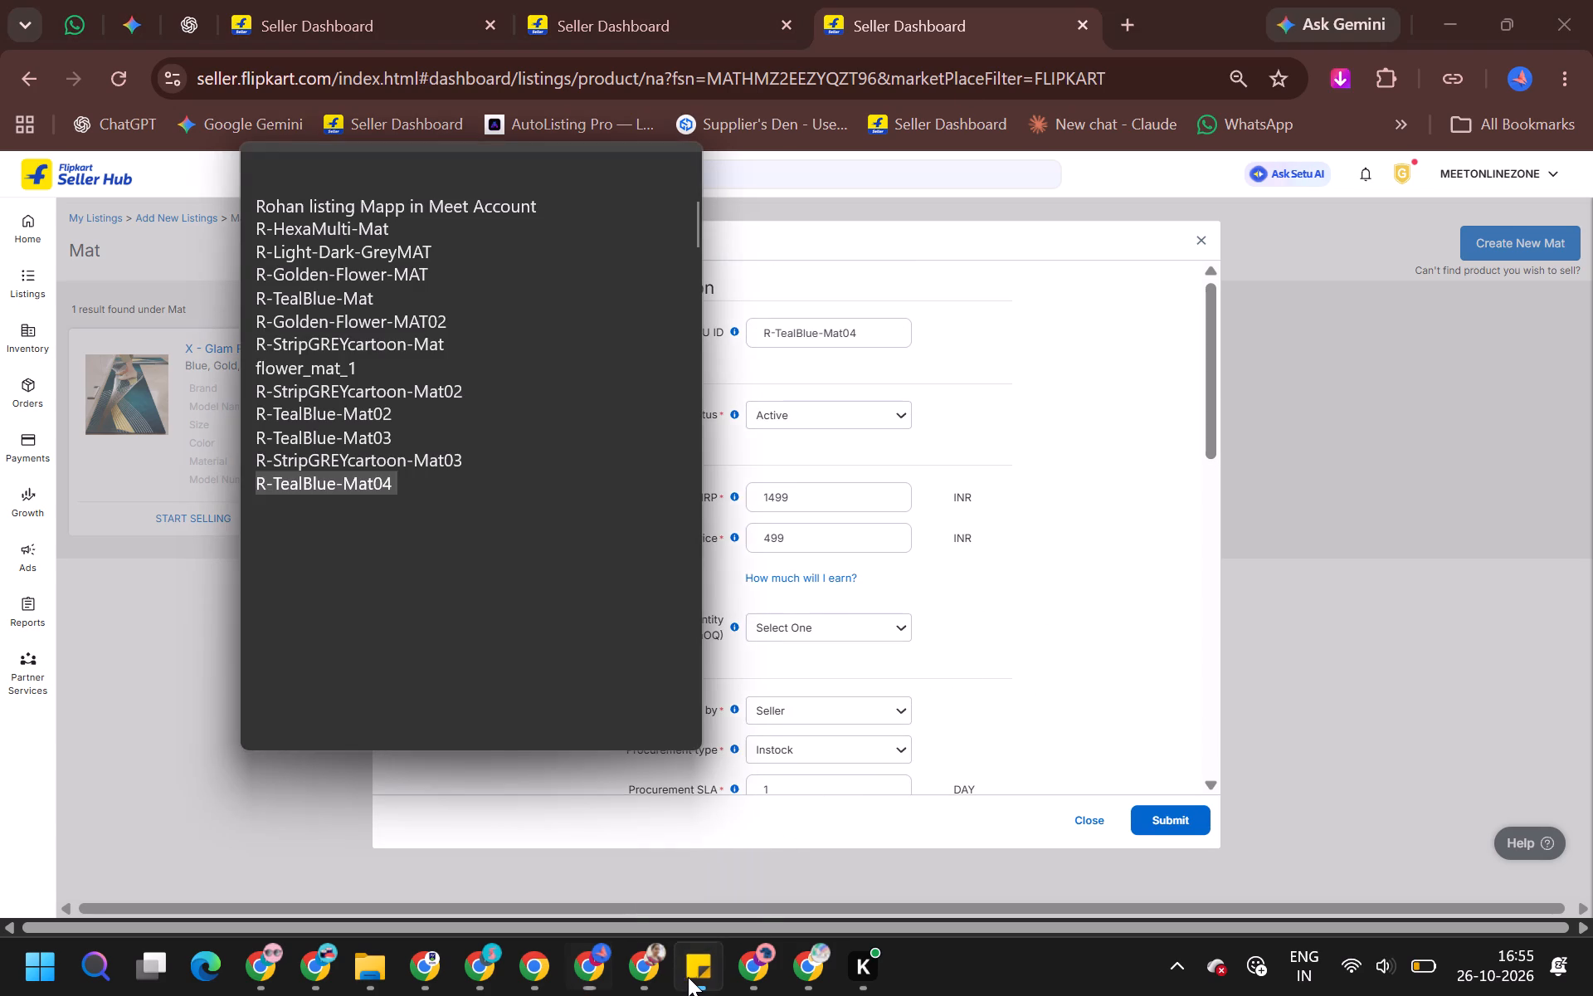
{"action": "left_click", "coordinate": [688, 977]}
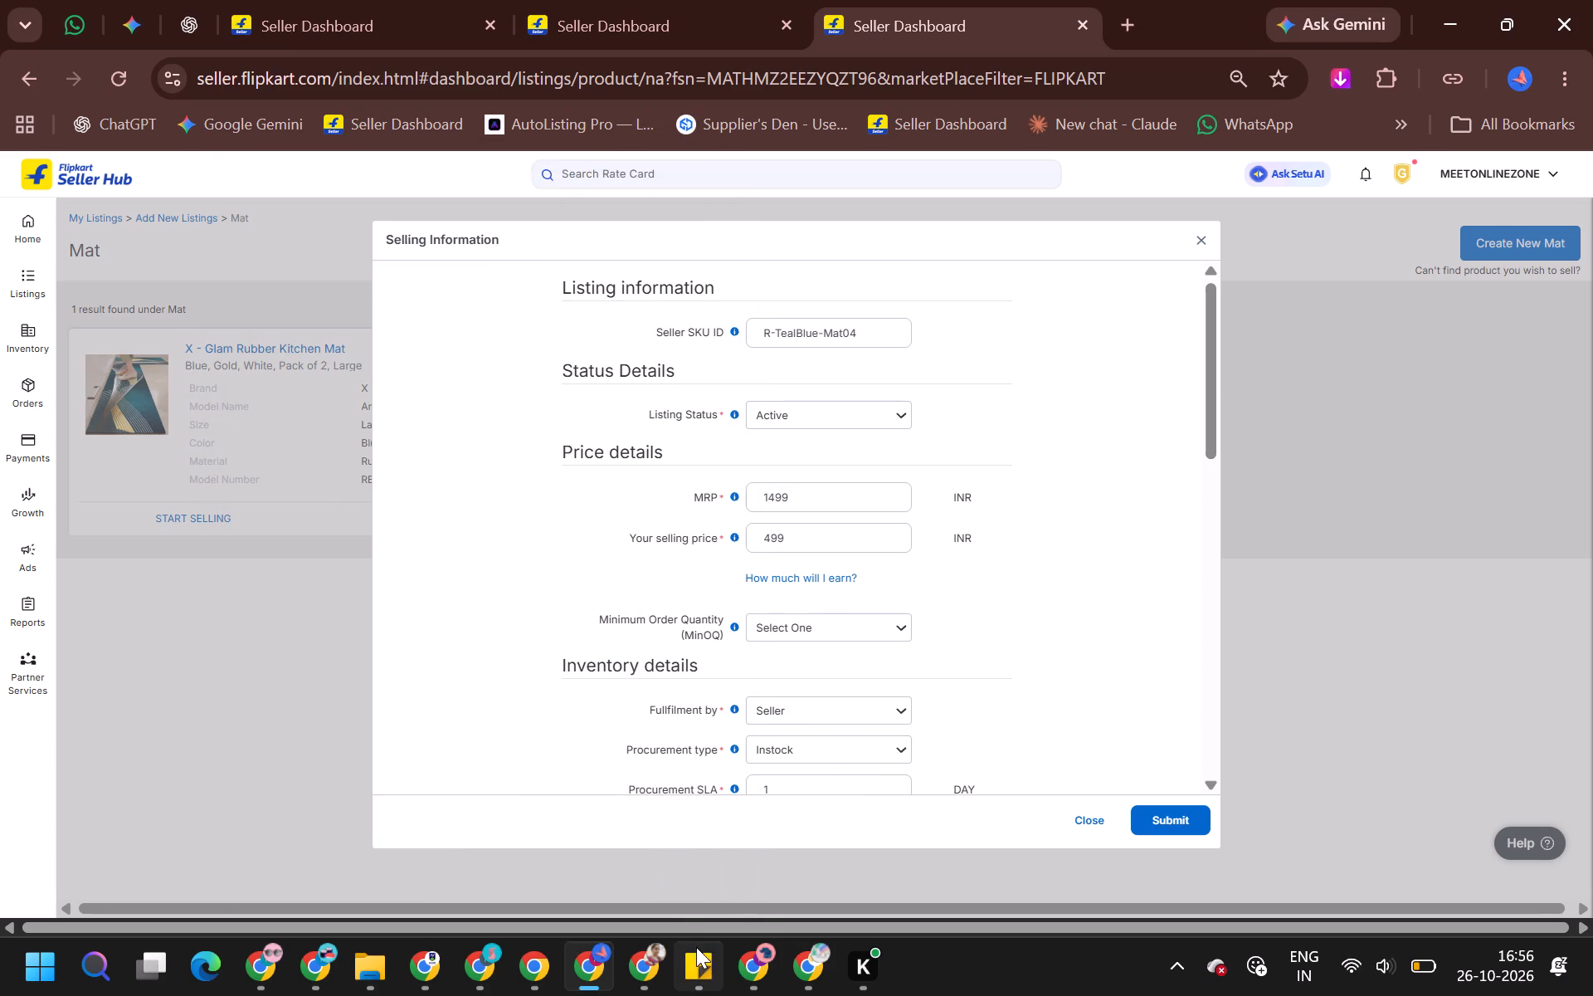
{"action": "left_click", "coordinate": [696, 947]}
{"action": "key", "text": "Right"}
{"action": "key", "text": "Return"}
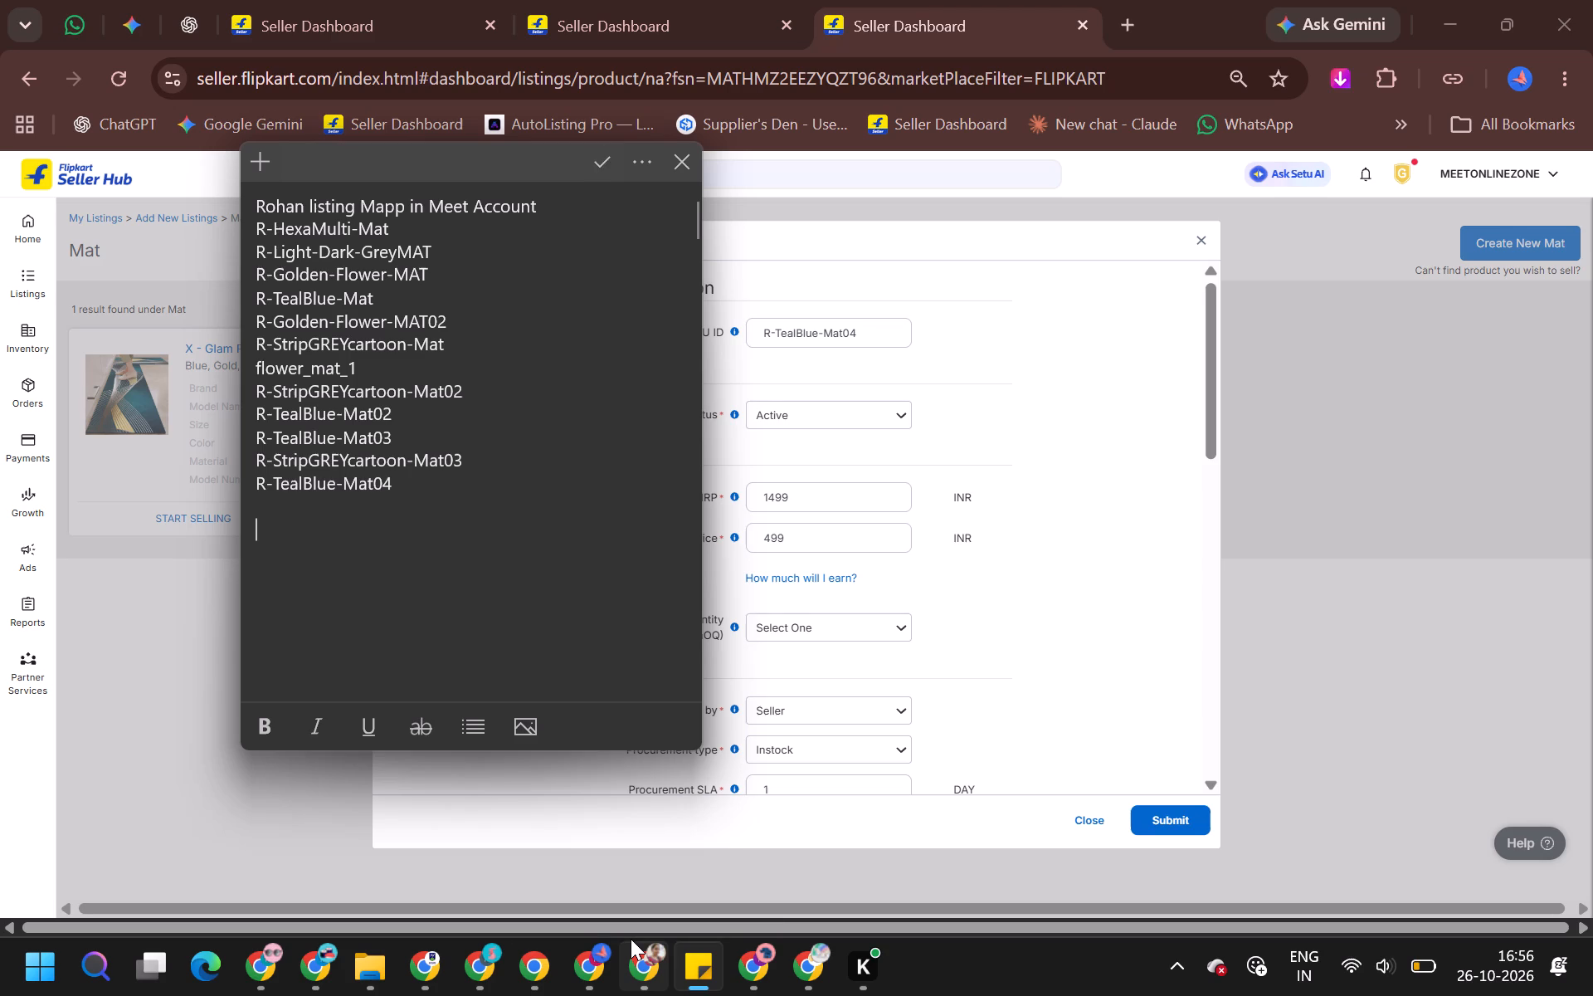
{"action": "key", "text": "Up"}
Submit the completed R-TealBlue-Mat04 selling information in the MEETONLINEZONE account.
{"action": "left_click", "coordinate": [1074, 705]}
{"action": "scroll", "coordinate": [1074, 705], "scroll_direction": "down", "scroll_amount": 4}
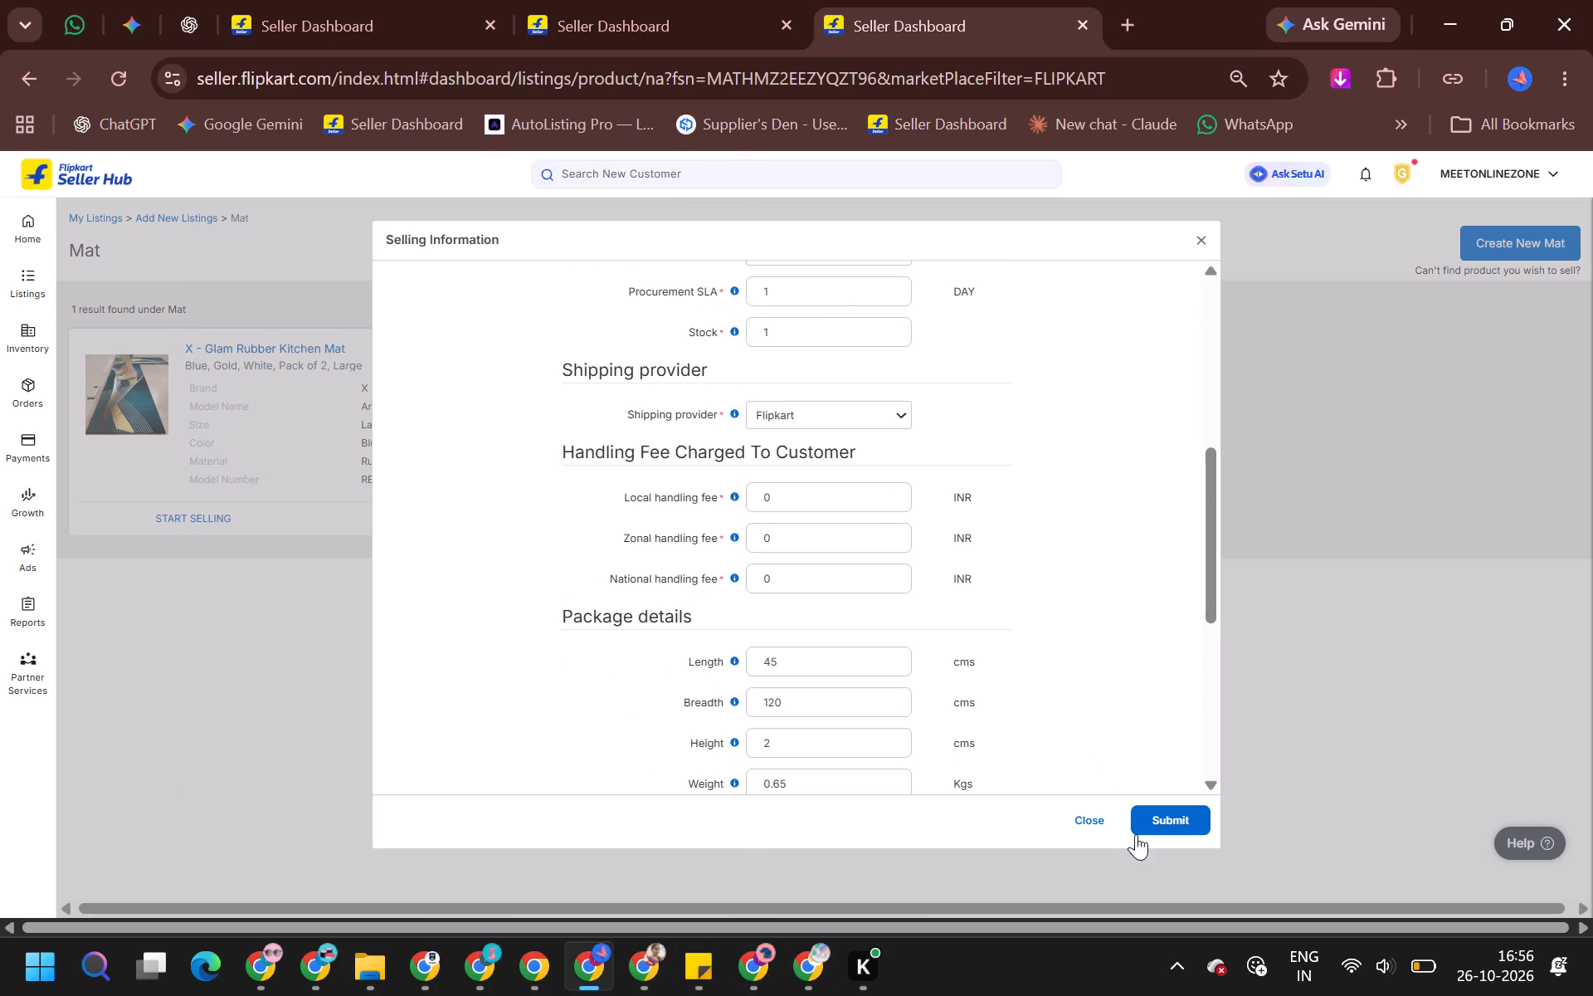
{"action": "left_click", "coordinate": [1180, 823]}
Close the already mapped mat's product page in the ROHANCART browser window to reach the next mat.
{"action": "left_click", "coordinate": [655, 969]}
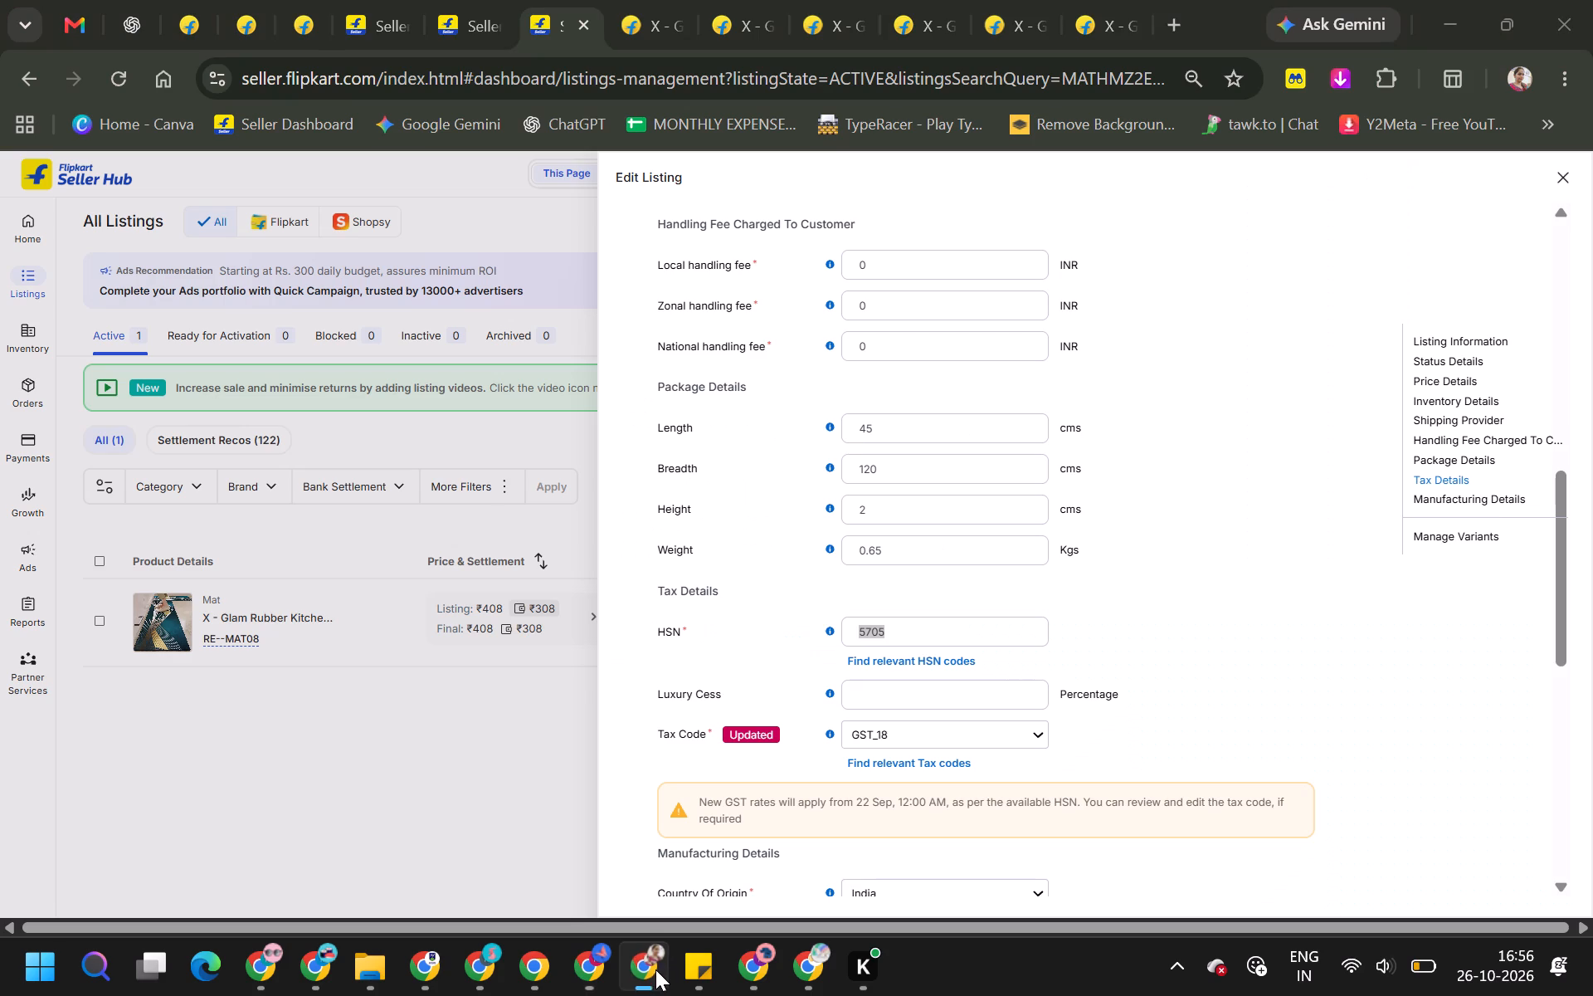
{"action": "left_click", "coordinate": [637, 0]}
{"action": "left_click", "coordinate": [673, 22]}
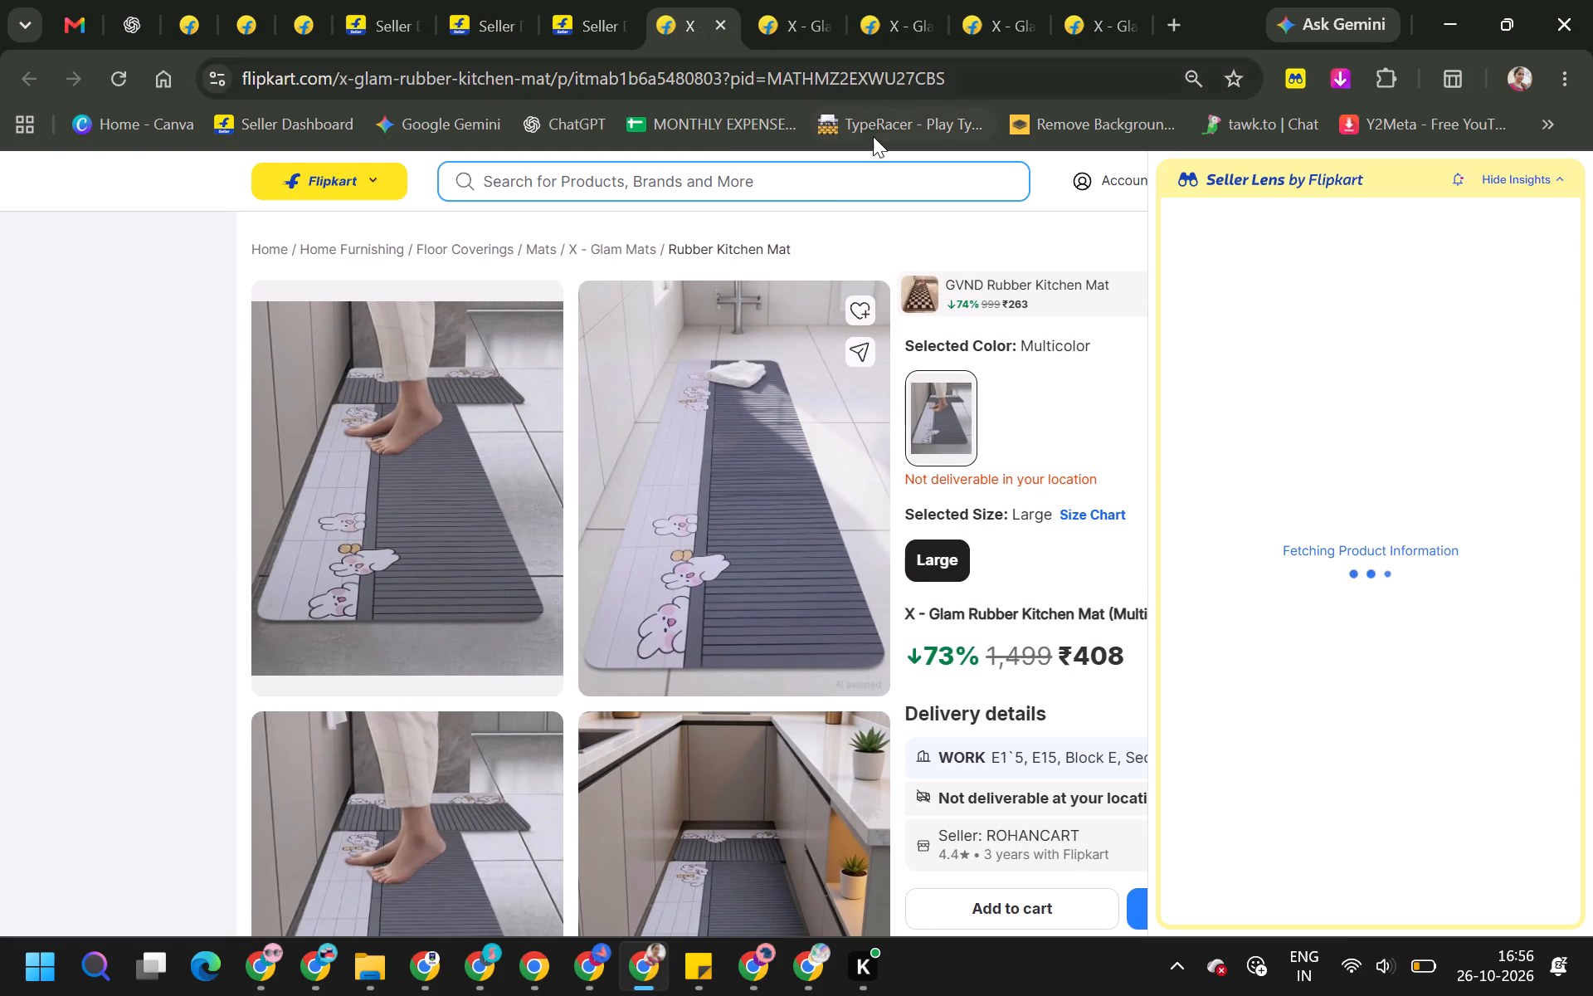
Copy the grey cartoon mat's FSN MATHMZ2EXWU27CBS from its product page address and search the ROHANCART listings for it.
{"action": "double_click", "coordinate": [870, 81]}
{"action": "key", "text": "ctrl+c"}
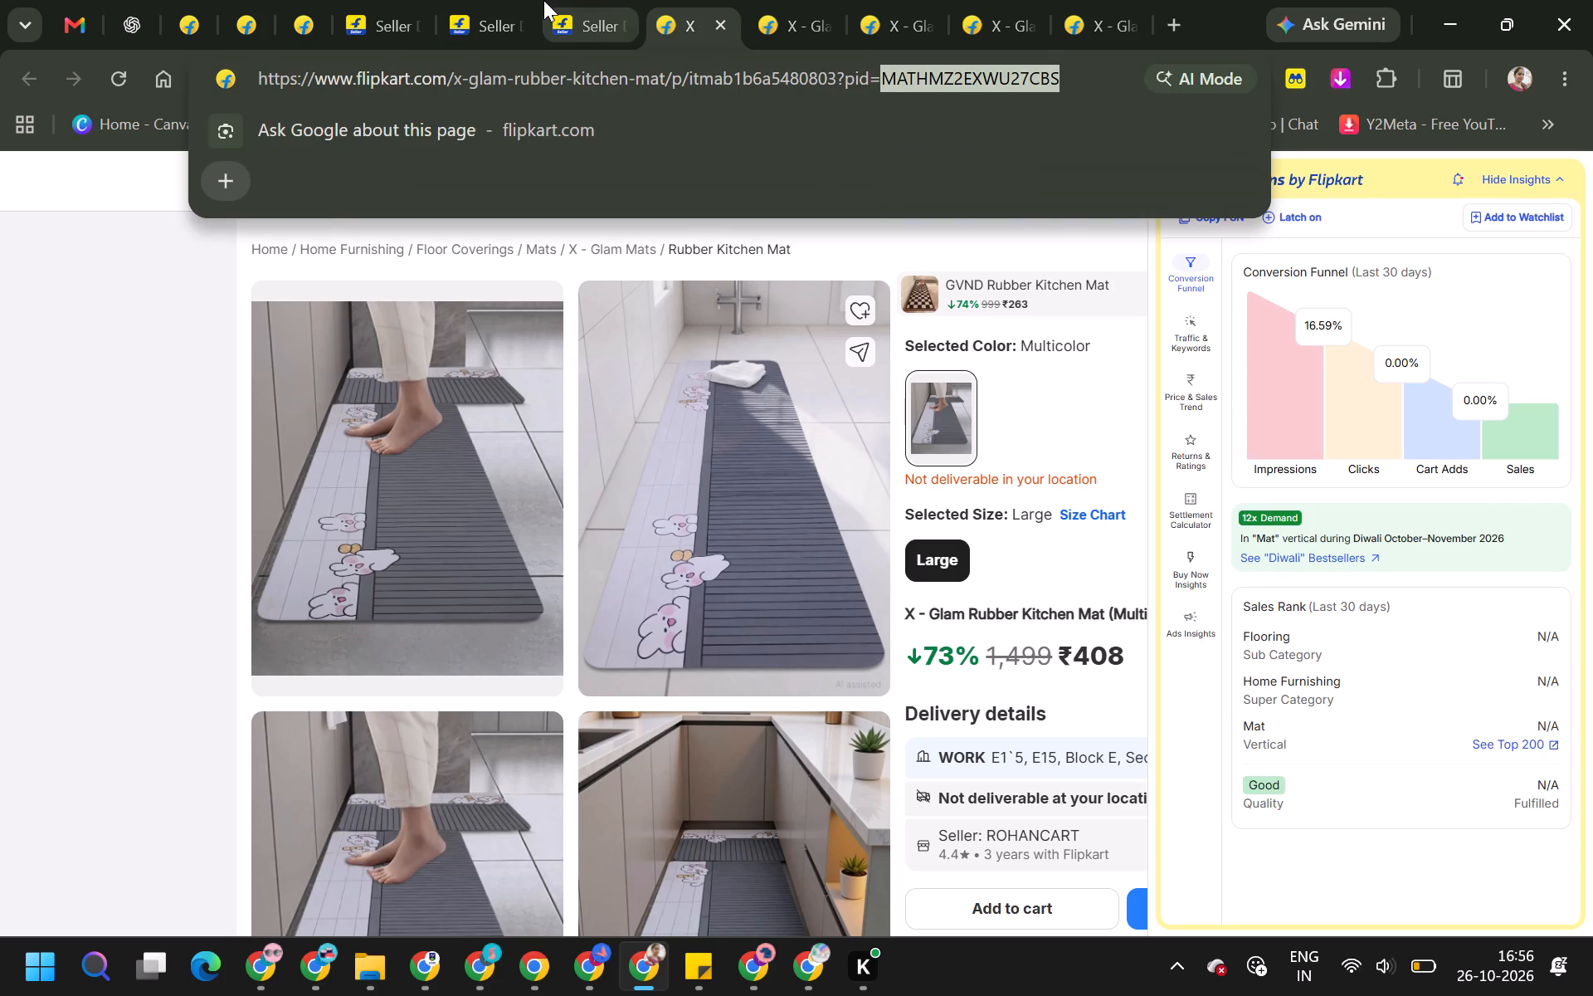
{"action": "left_click", "coordinate": [543, 0]}
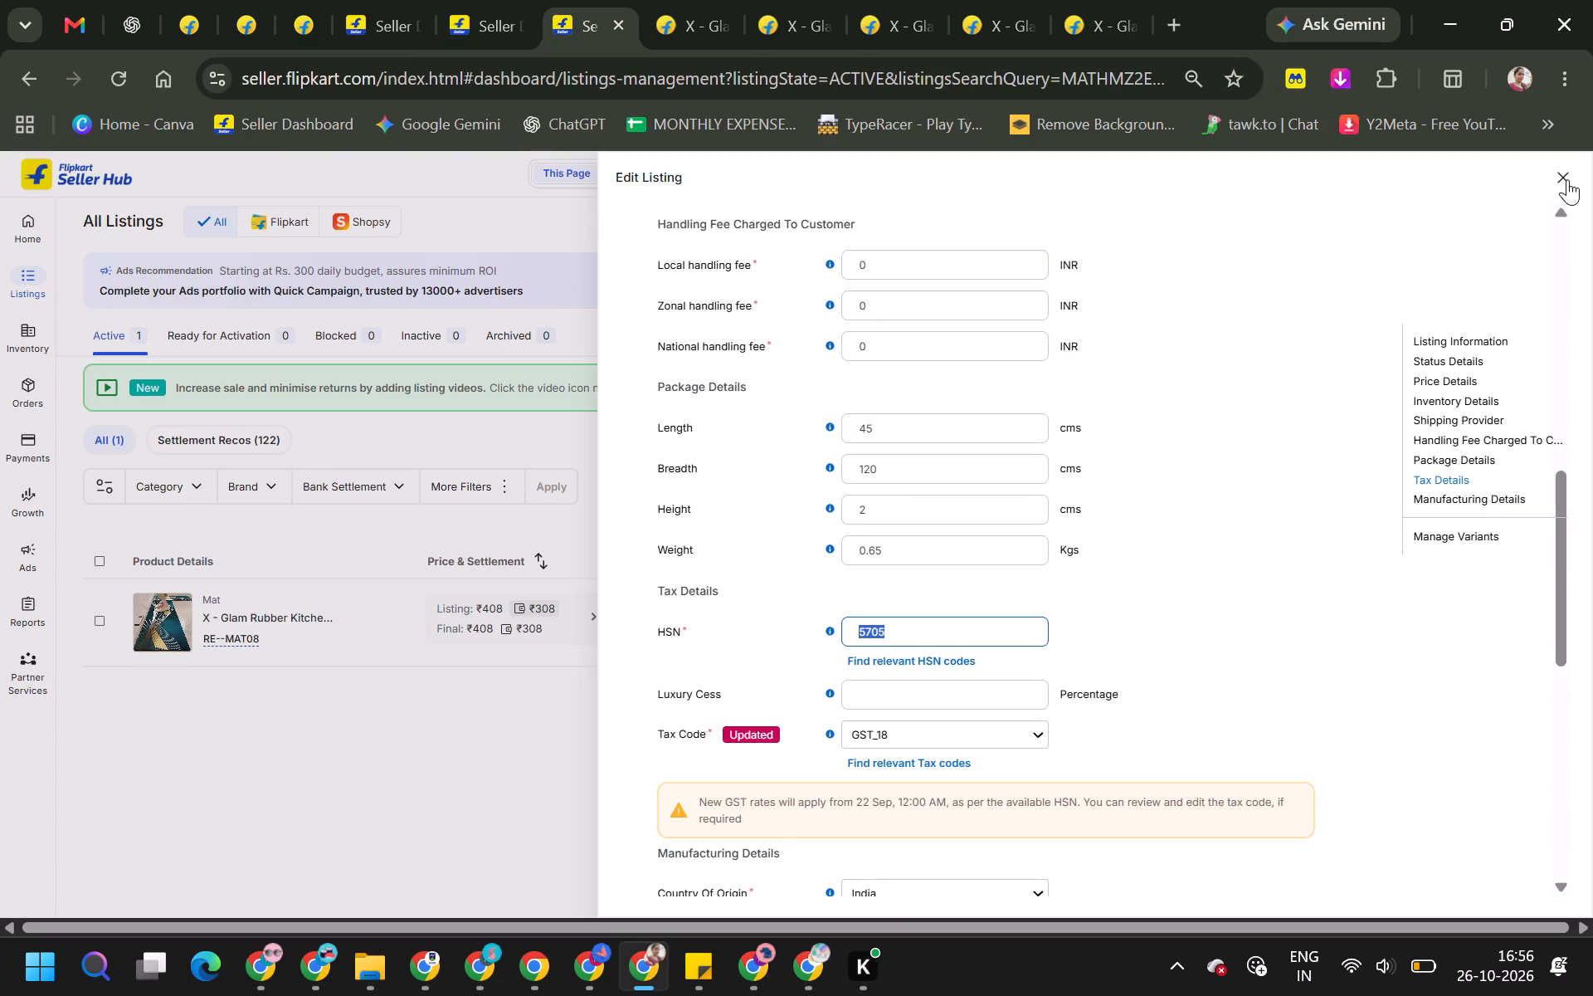
{"action": "left_click", "coordinate": [1567, 179]}
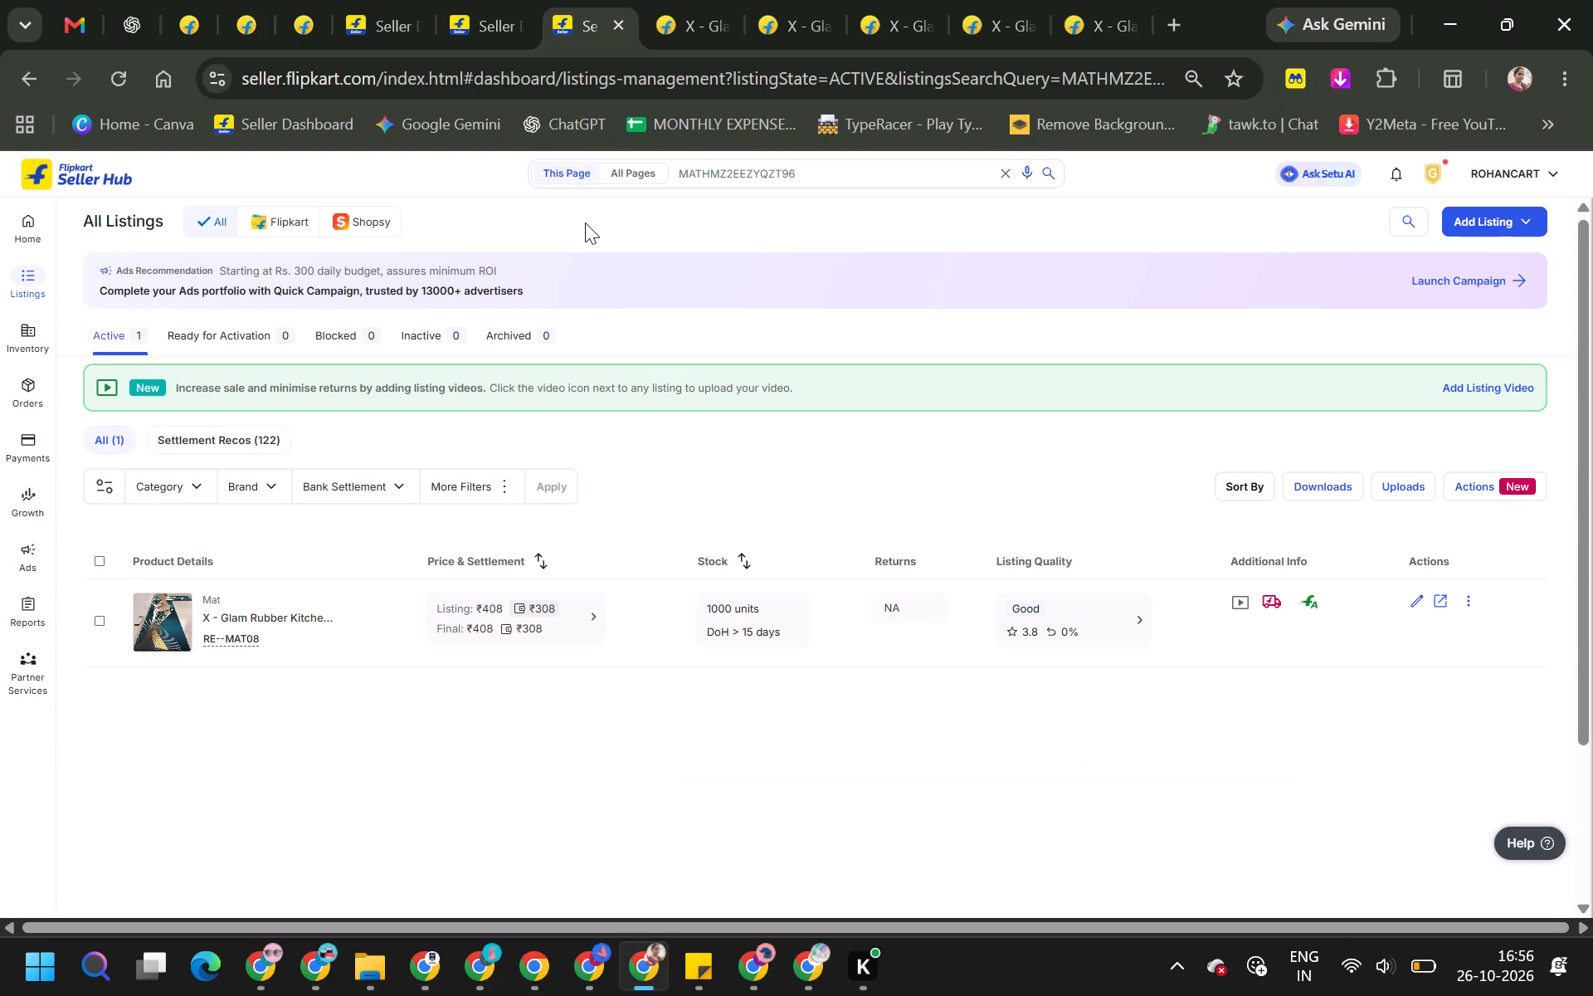
{"action": "double_click", "coordinate": [718, 179]}
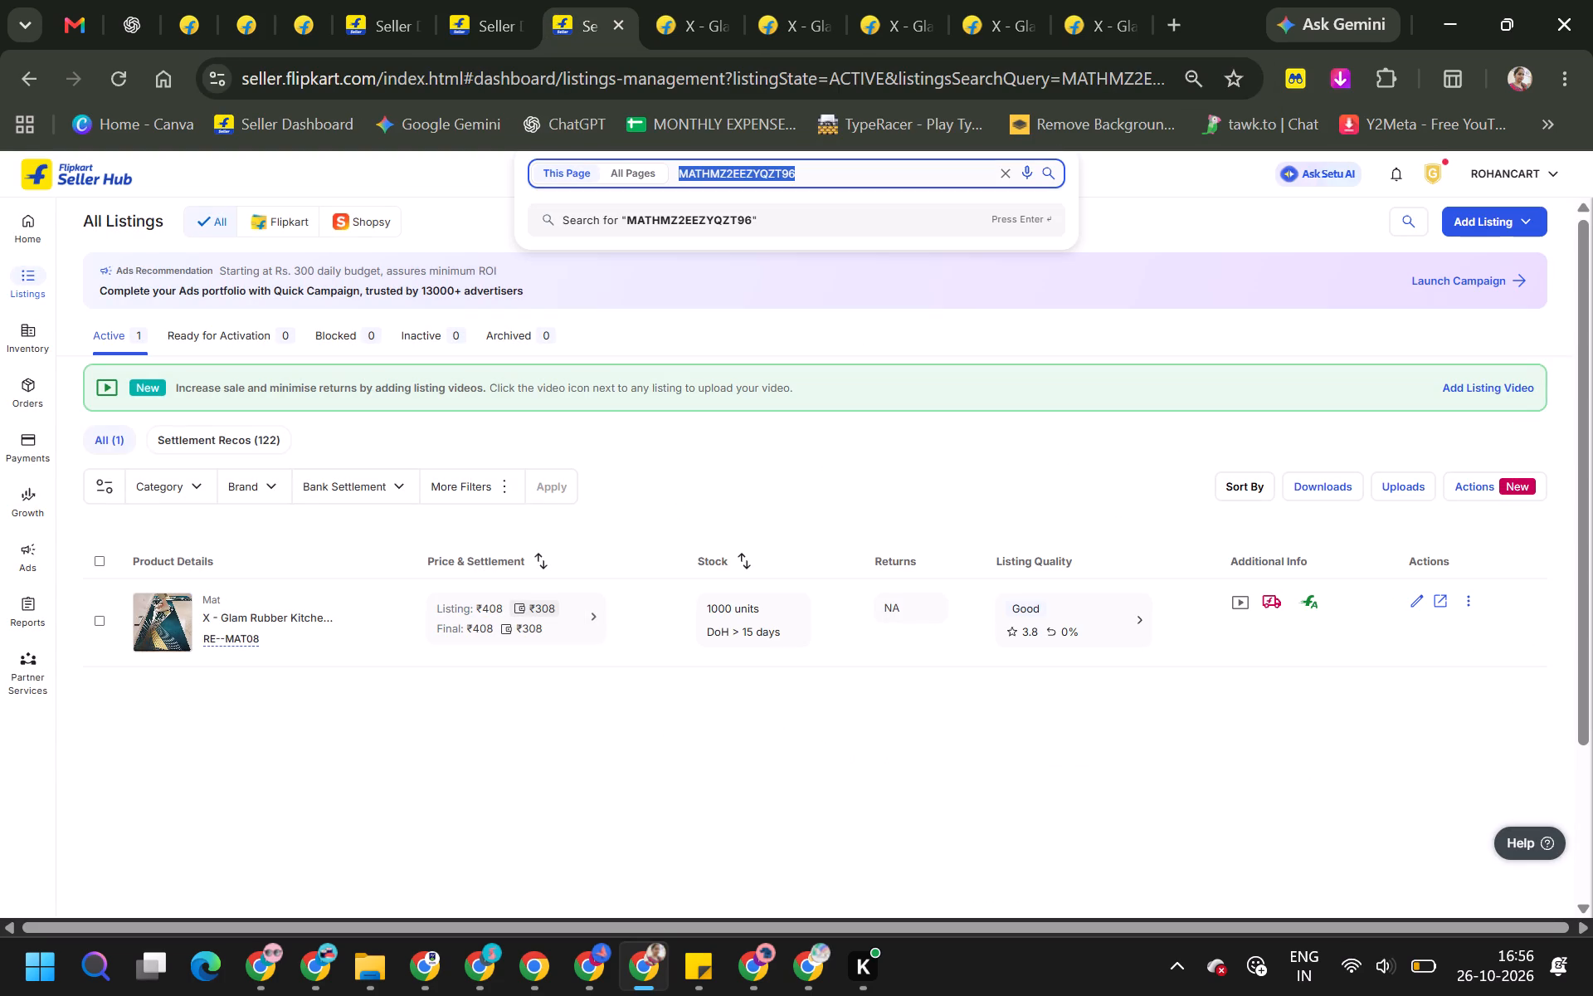
{"action": "key", "text": "ctrl+v"}
{"action": "key", "text": "Return"}
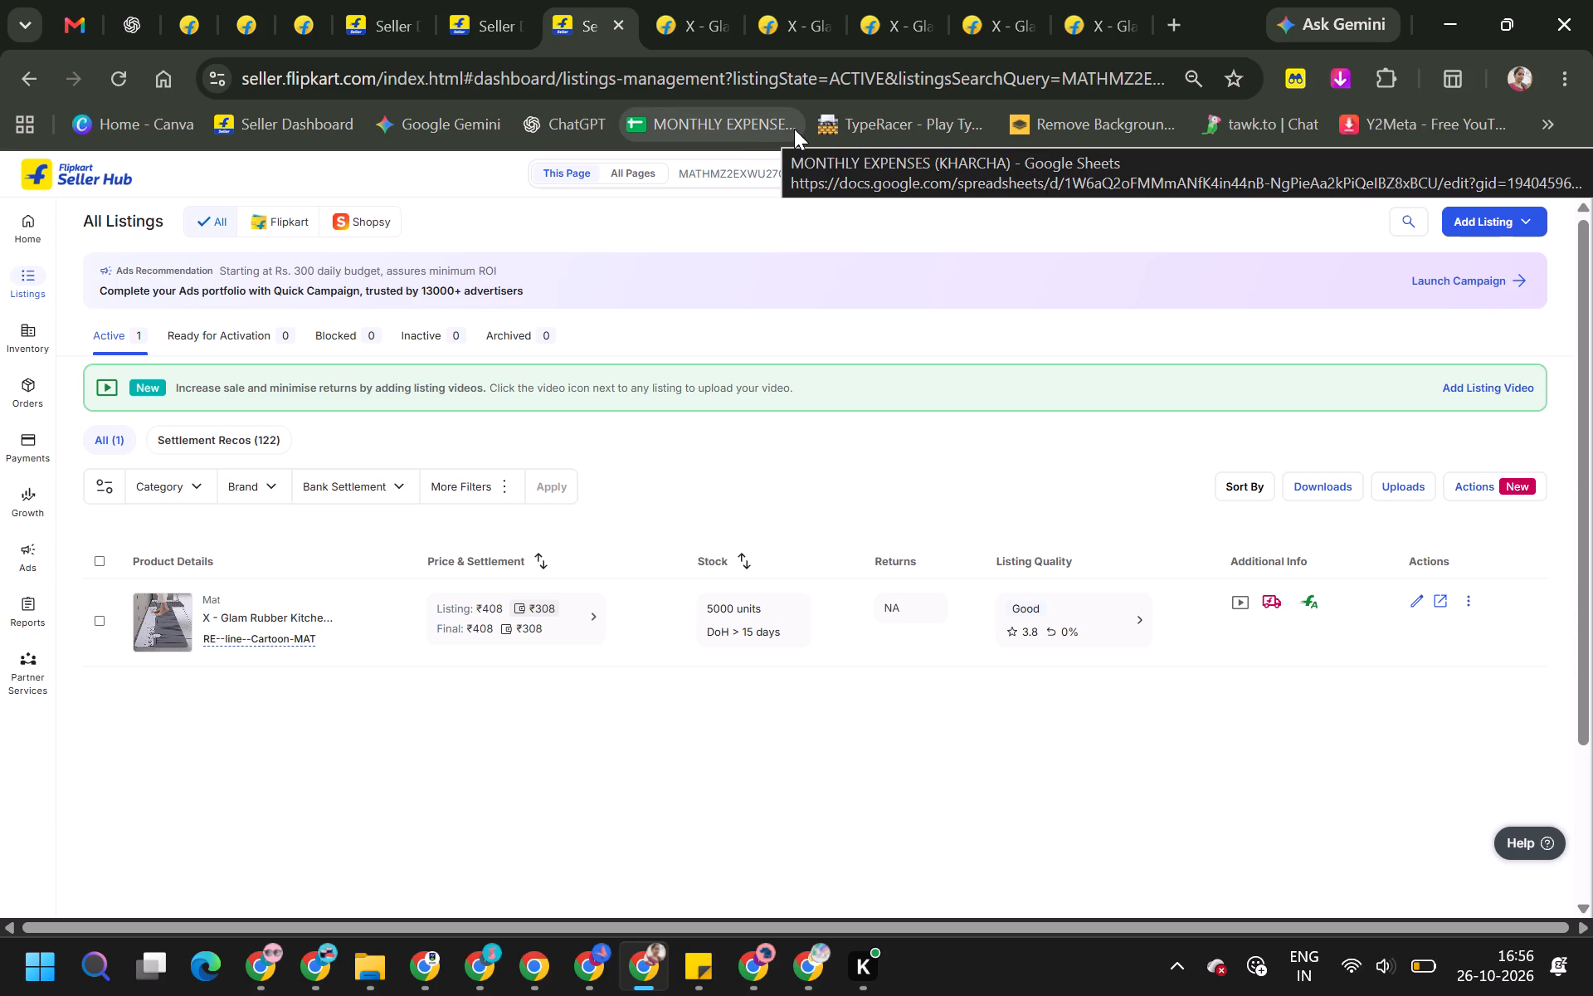
Open the RE--line--Cartoon-MAT listing for editing in the ROHANCART account as the reference for the grey cartoon mat.
{"action": "left_click", "coordinate": [724, 0]}
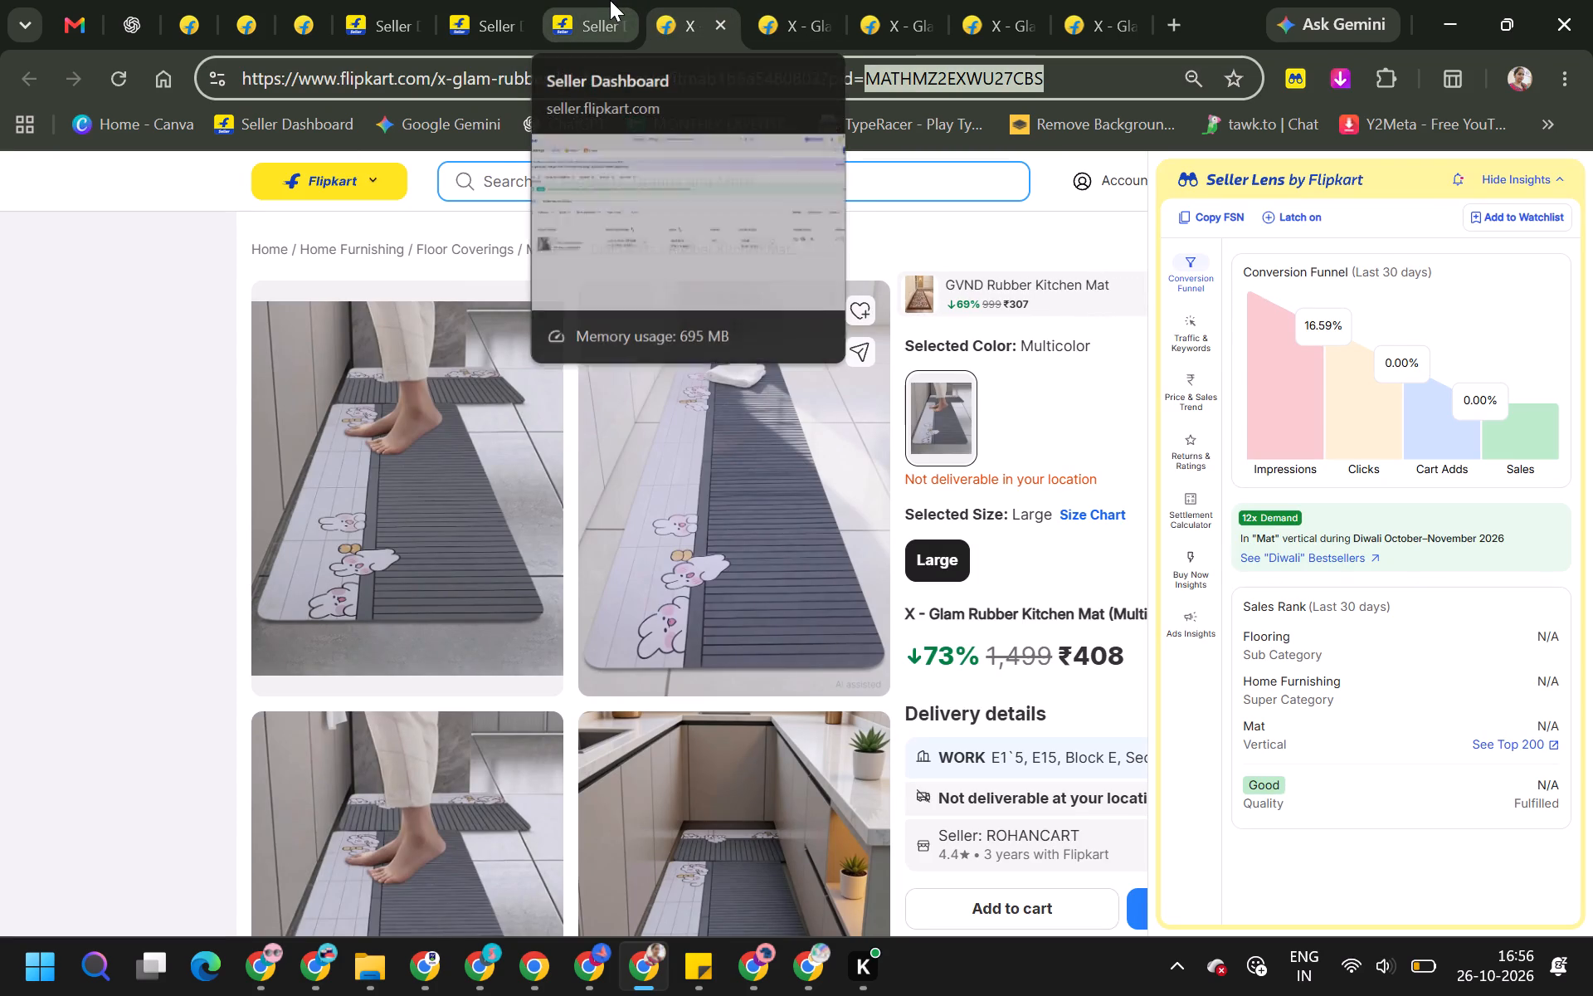
{"action": "left_click", "coordinate": [610, 0]}
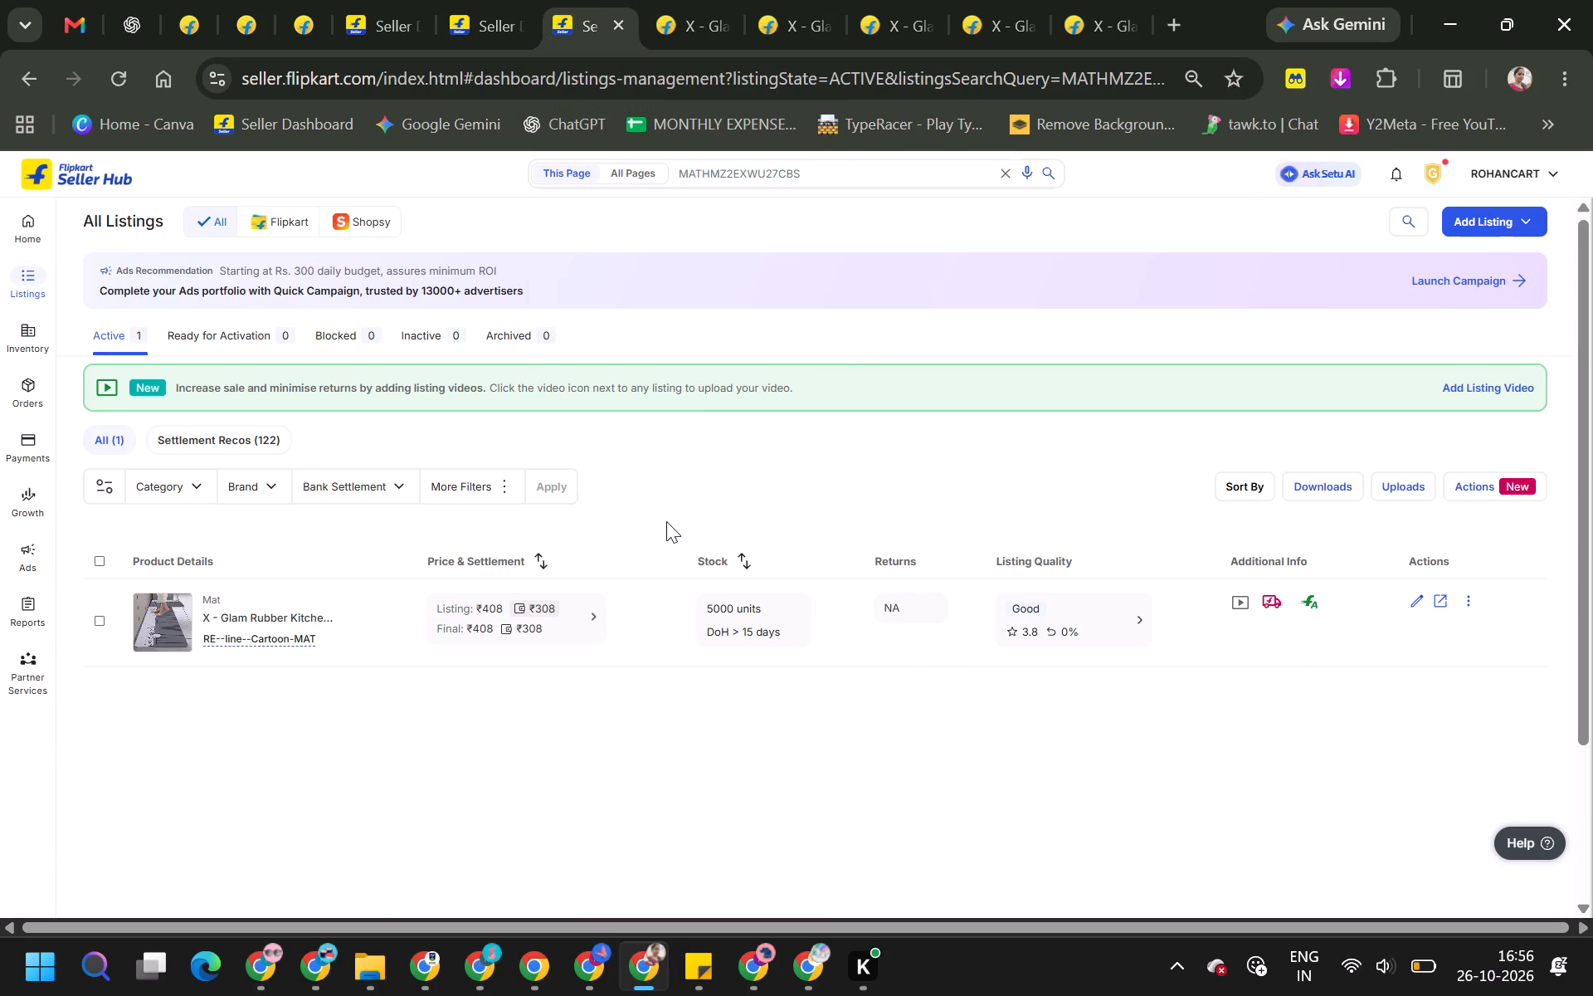
{"action": "left_click", "coordinate": [1418, 605]}
Switch to the MEETONLINEZONE account and leave the finished listing for the Listing Creation page.
{"action": "key", "text": "alt+Tab"}
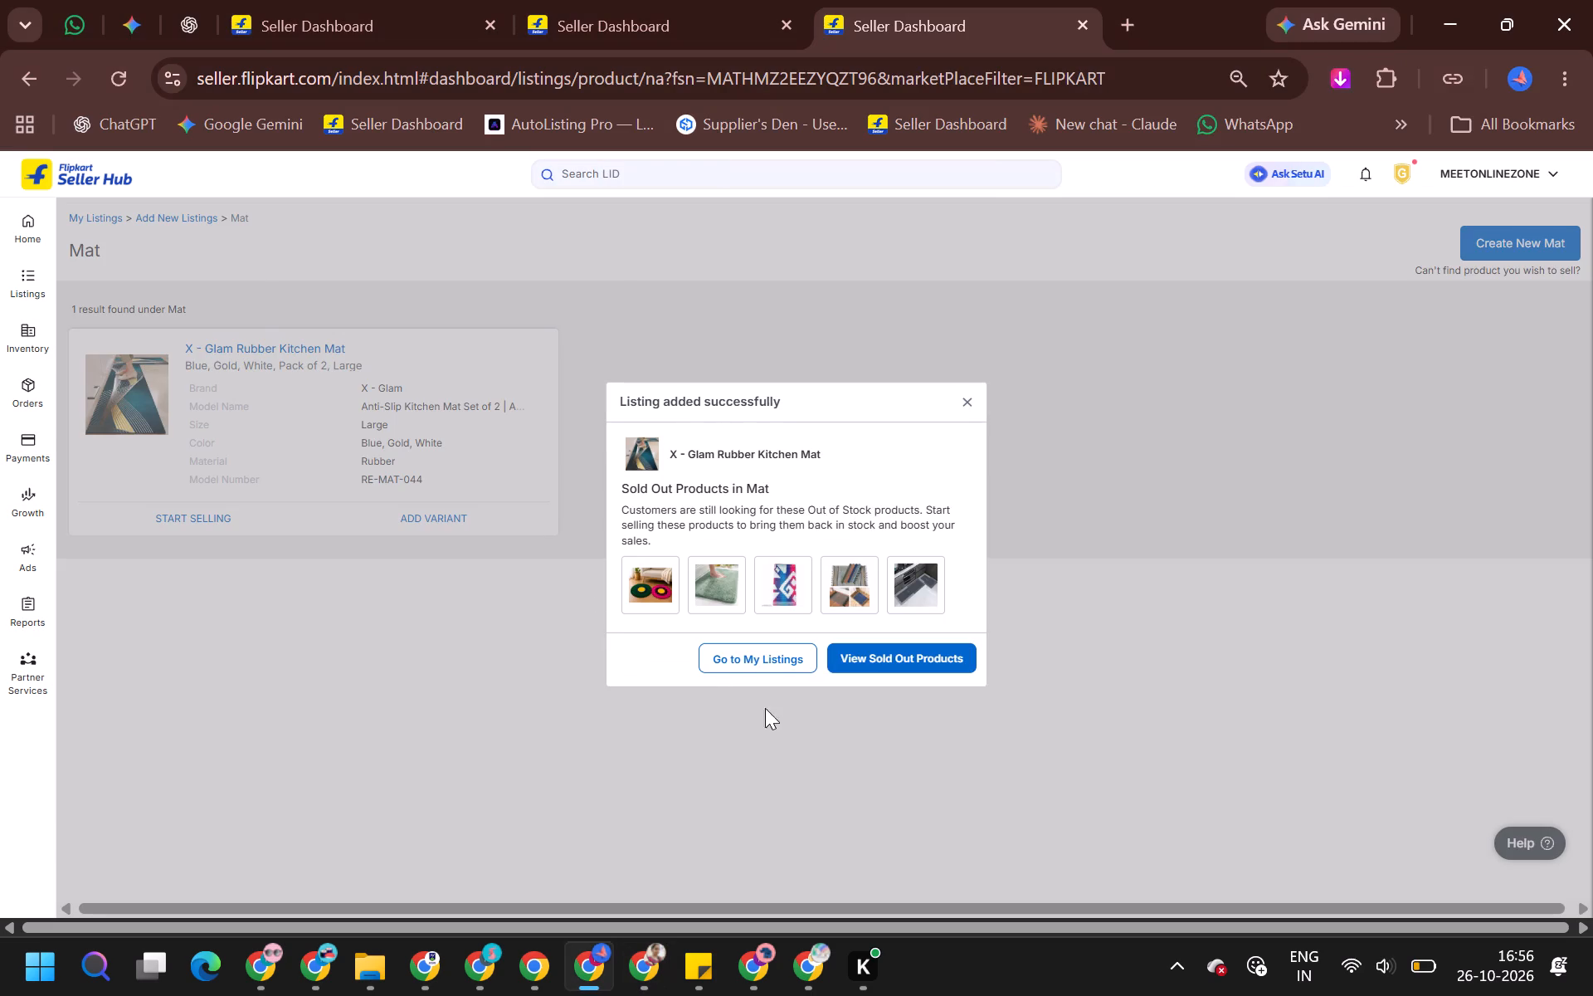
{"action": "left_click", "coordinate": [153, 325]}
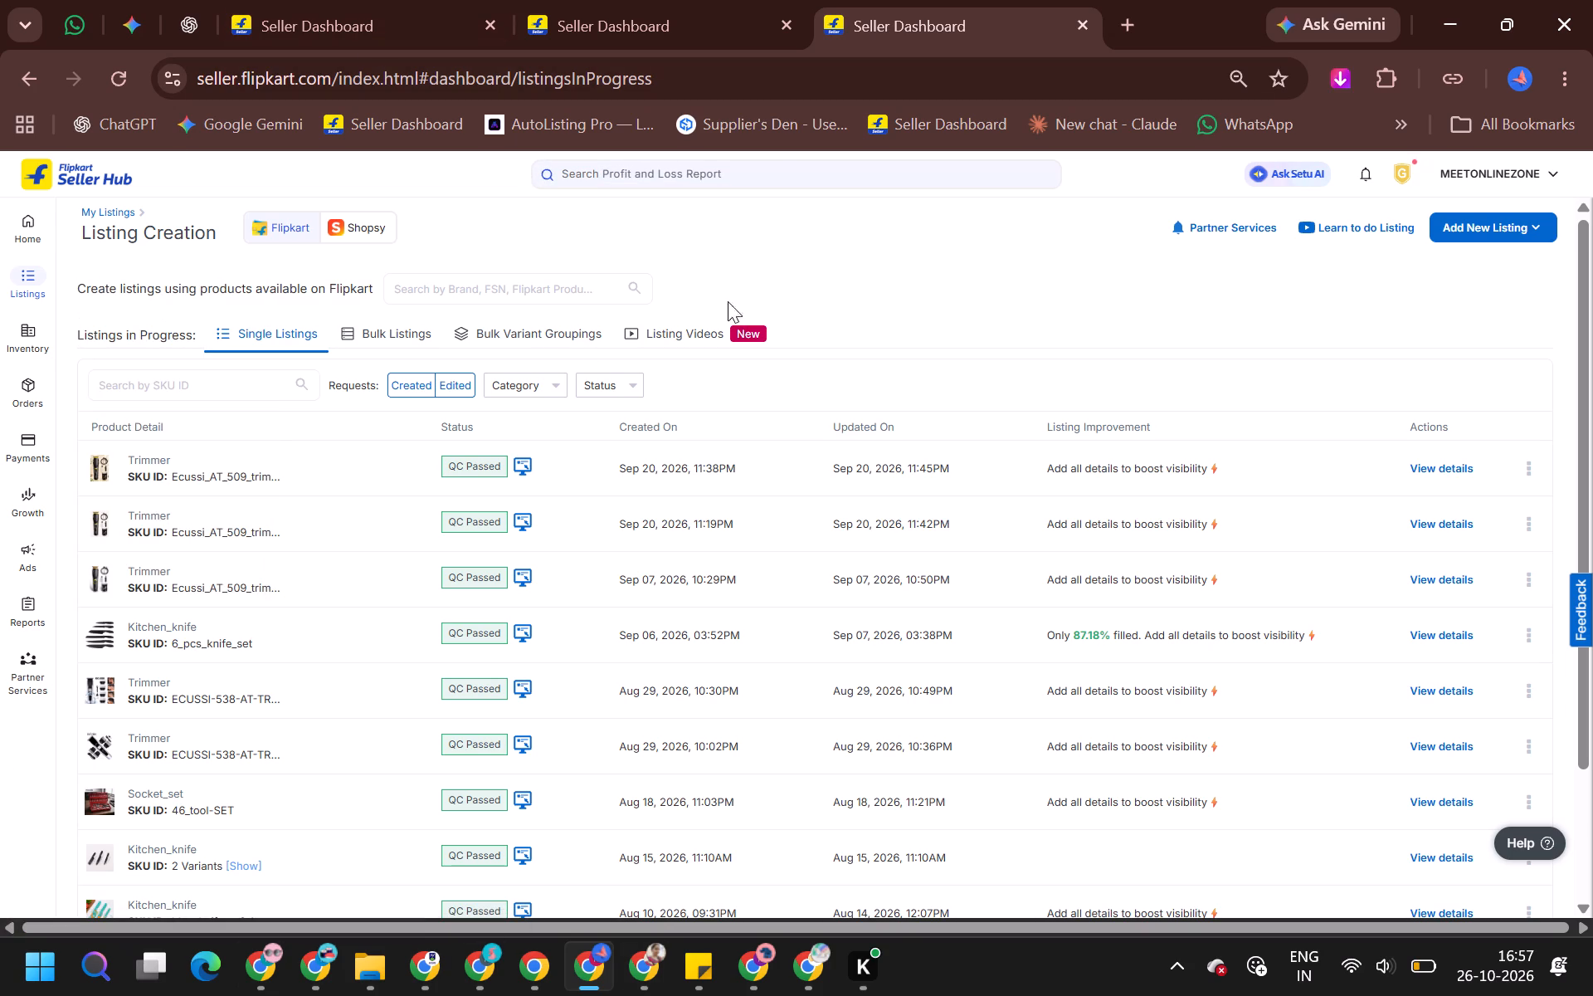
{"action": "left_click", "coordinate": [720, 0]}
{"action": "left_click", "coordinate": [972, 0]}
Copy FSN MATHMZ2EXWU27CBS from the cartoon mat's product page, search it in MEETONLINEZONE's listing creation, and start selling the matching mat.
{"action": "key", "text": "alt+Tab"}
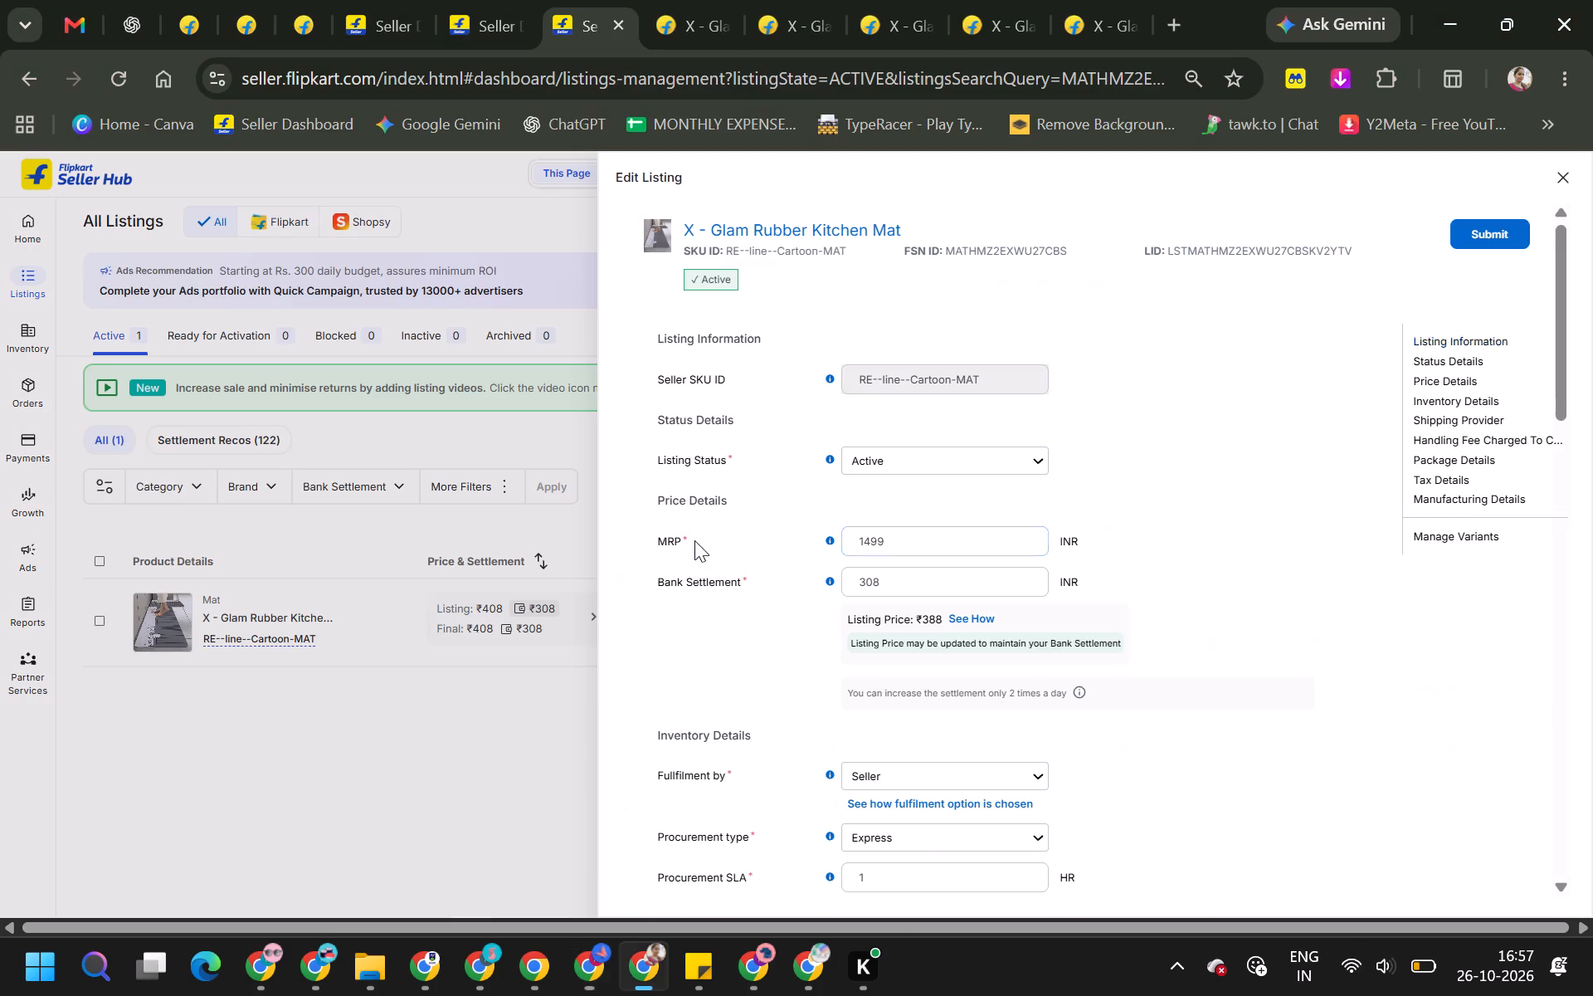
{"action": "left_click", "coordinate": [680, 0]}
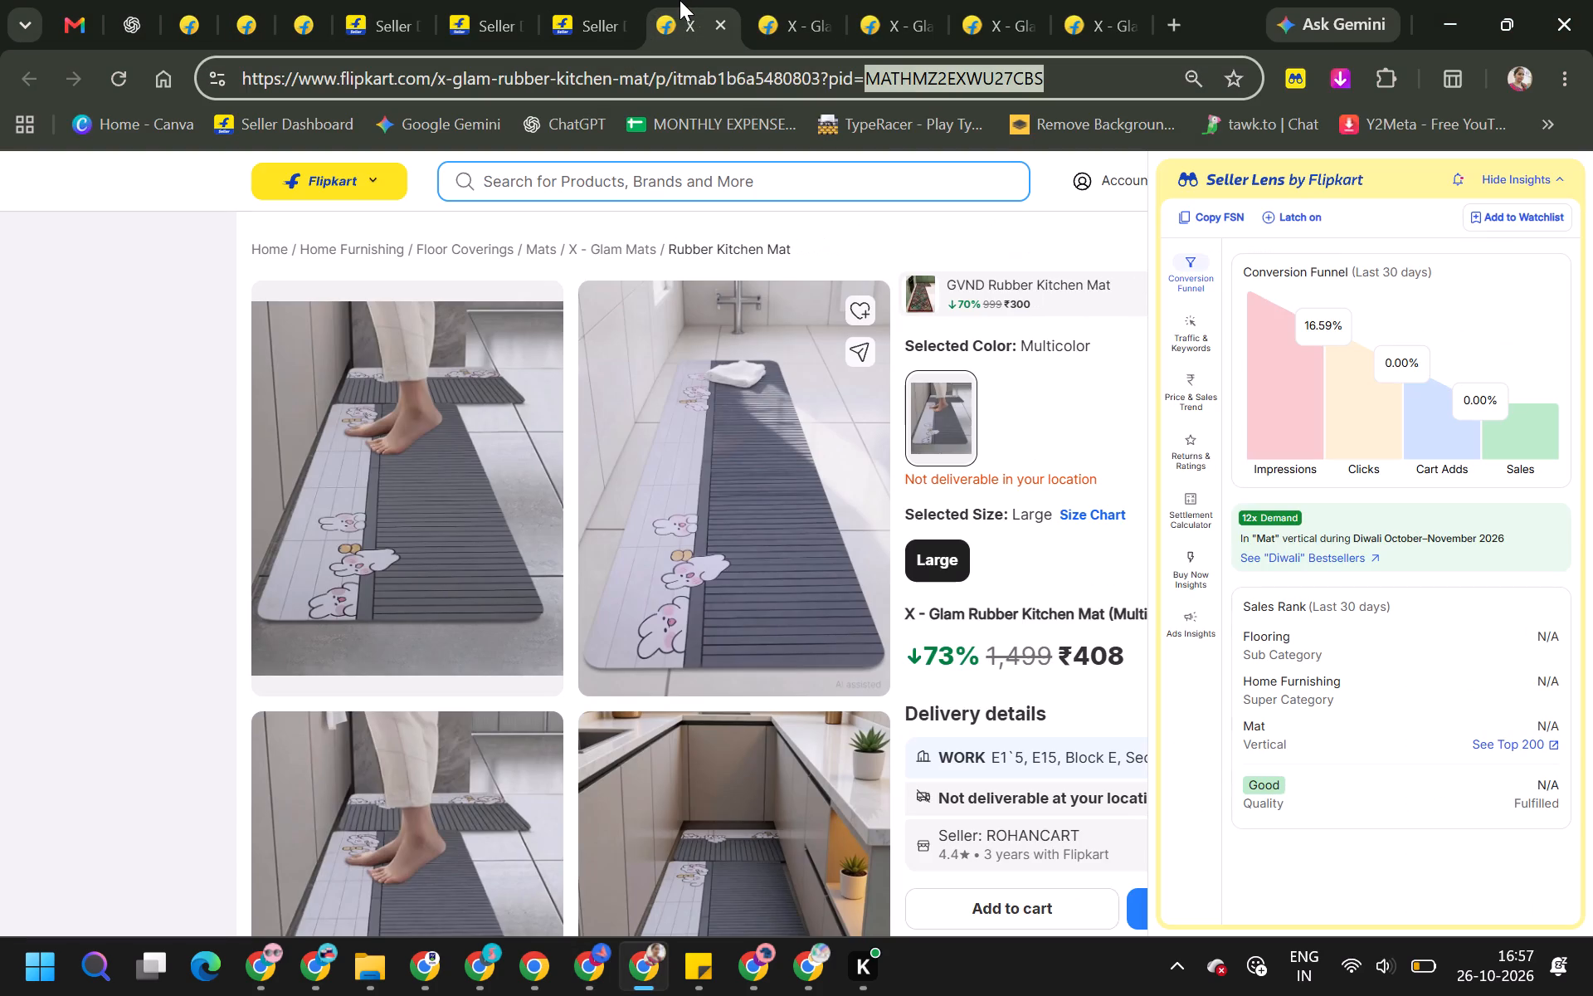
{"action": "key", "text": "ctrl+c"}
{"action": "left_click", "coordinate": [592, 0]}
{"action": "key", "text": "alt+Tab"}
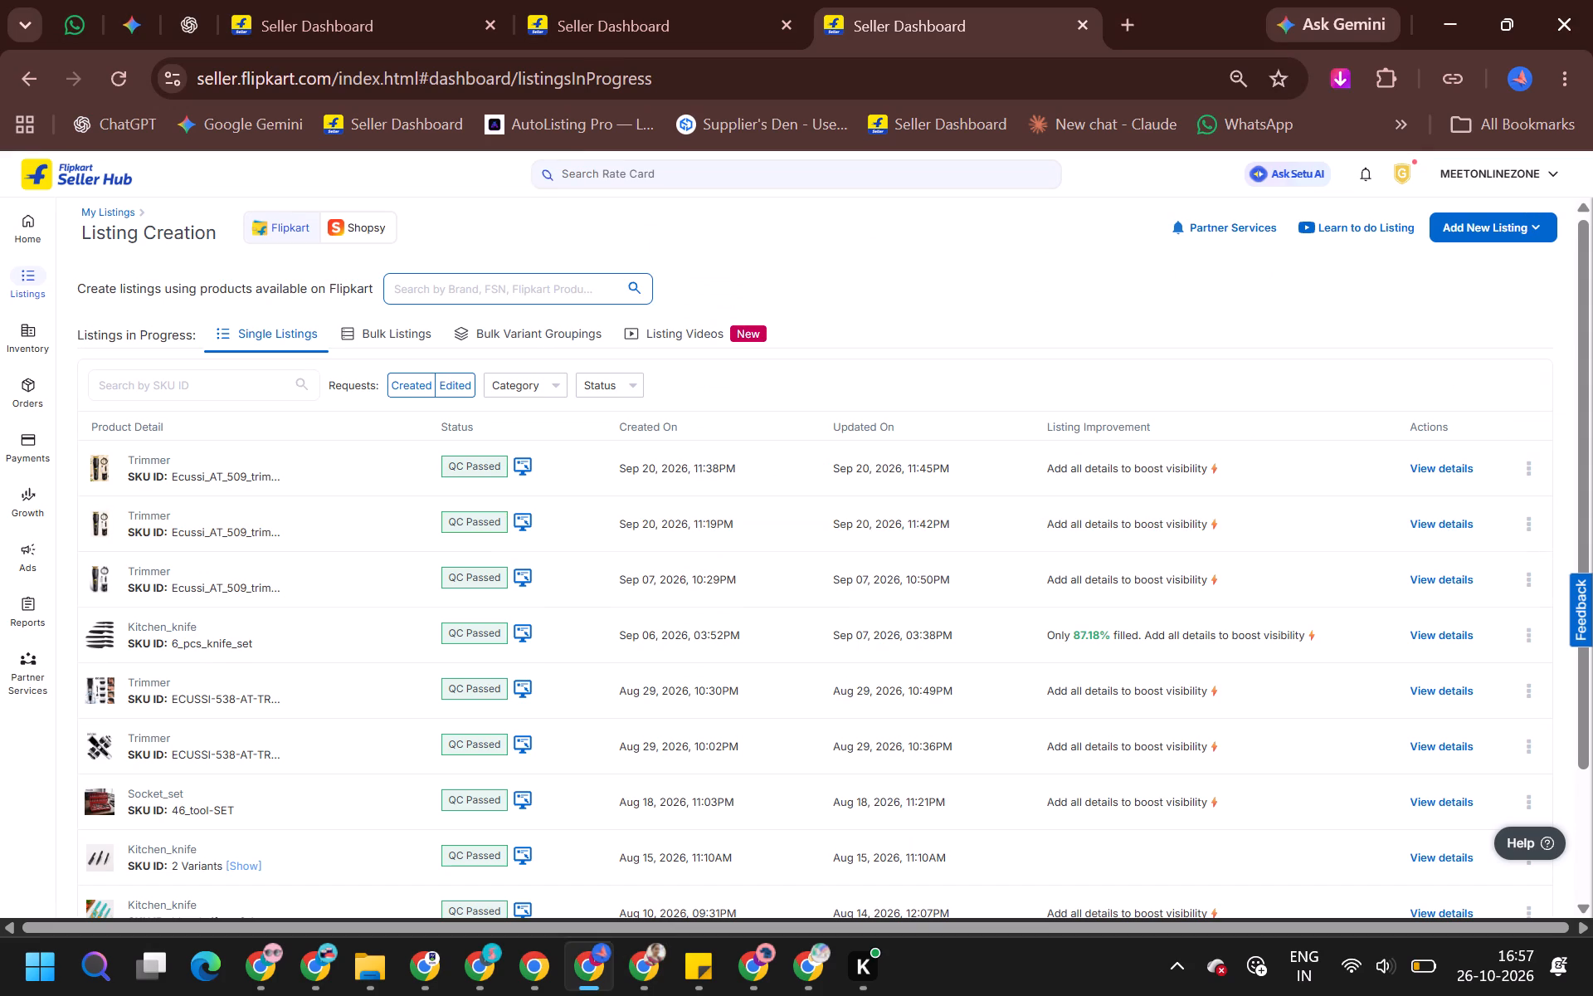
{"action": "left_click", "coordinate": [577, 295]}
{"action": "key", "text": "ctrl+v"}
{"action": "key", "text": "Return"}
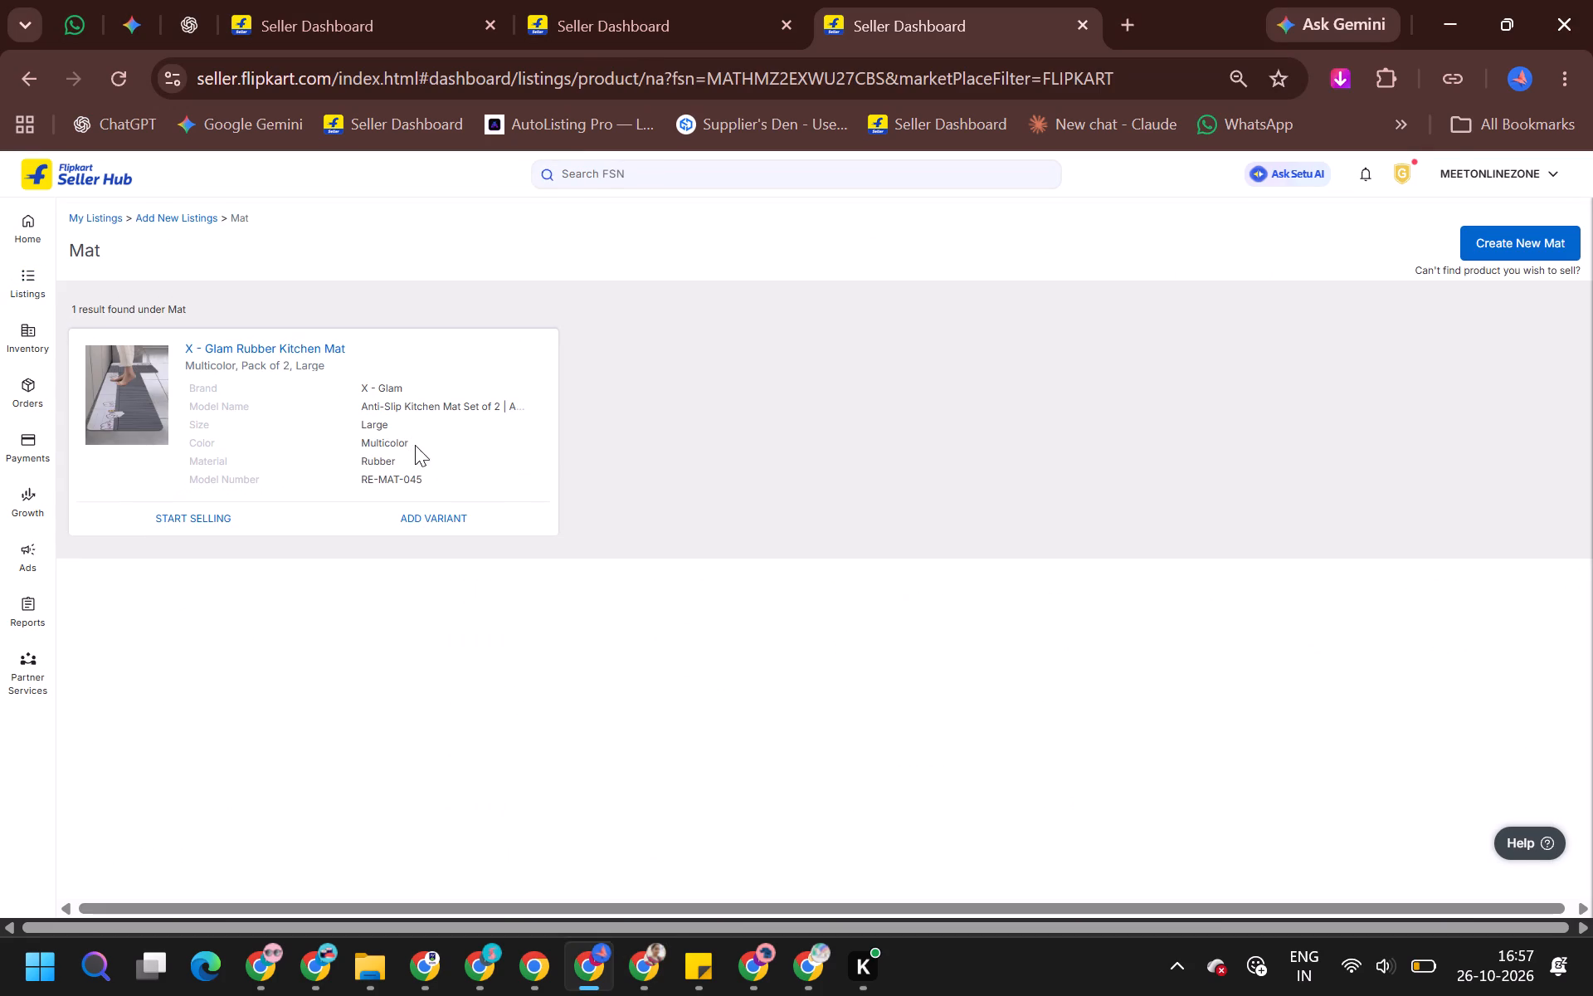
{"action": "left_click", "coordinate": [219, 519]}
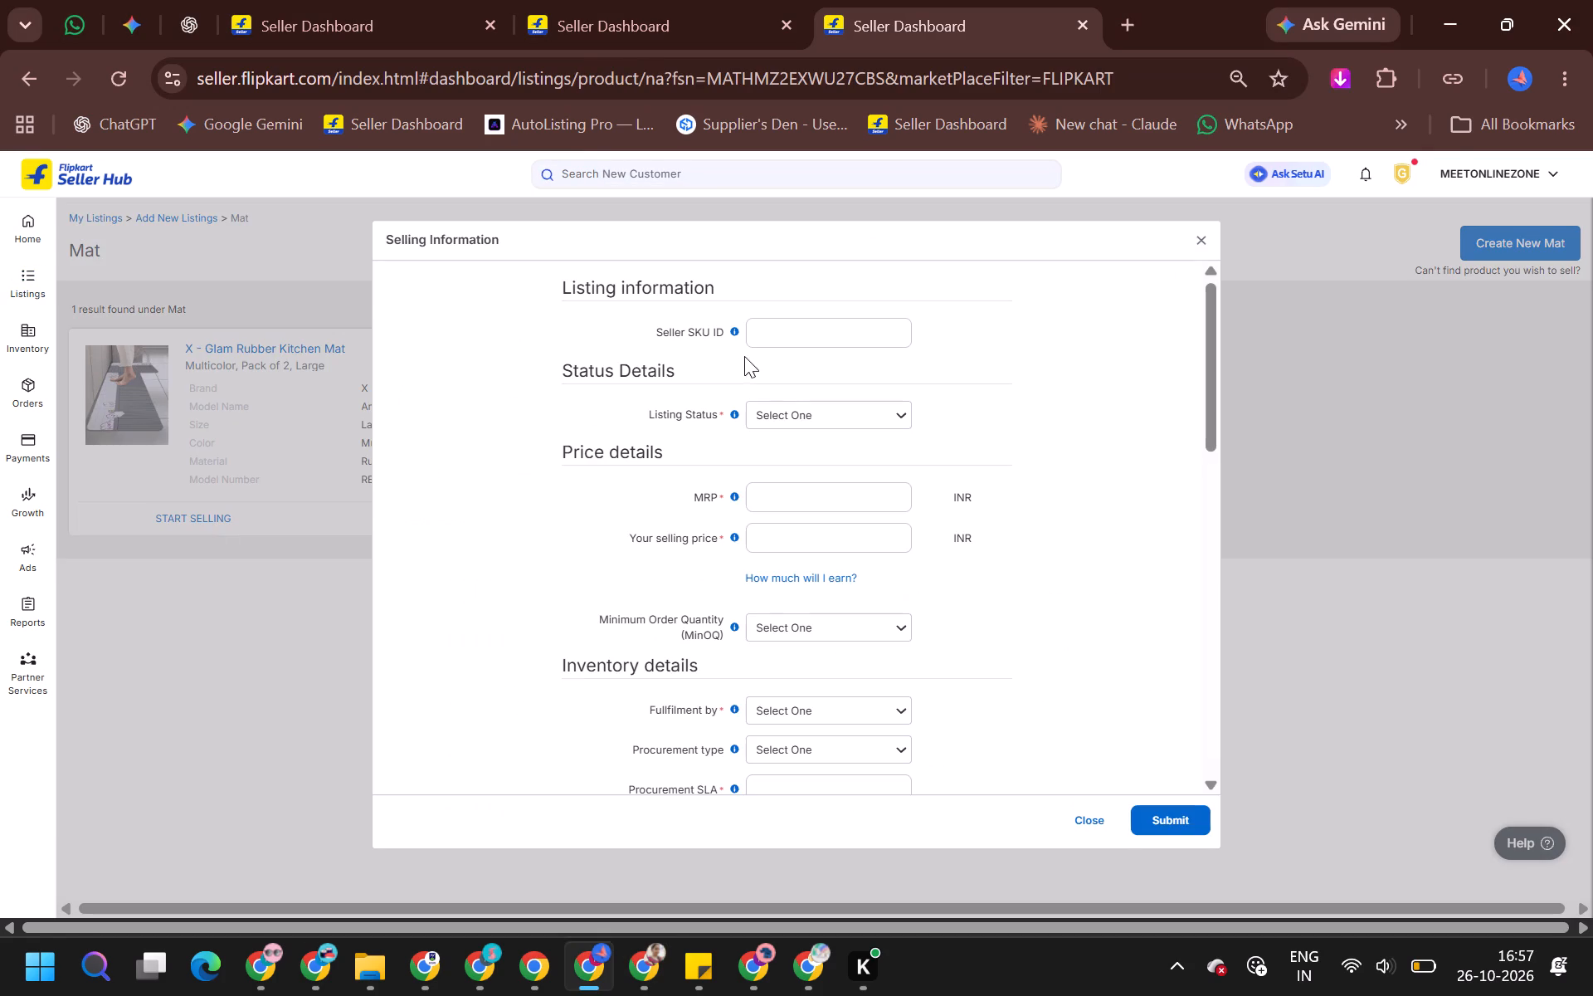
Begin the Seller SKU ID entry for MEETONLINEZONE's mat, consulting the SKU, price and inventory details of ROHANCART's RE--line--Cartoon-MAT listing.
{"action": "left_click", "coordinate": [786, 338]}
{"action": "key", "text": "alt+Tab"}
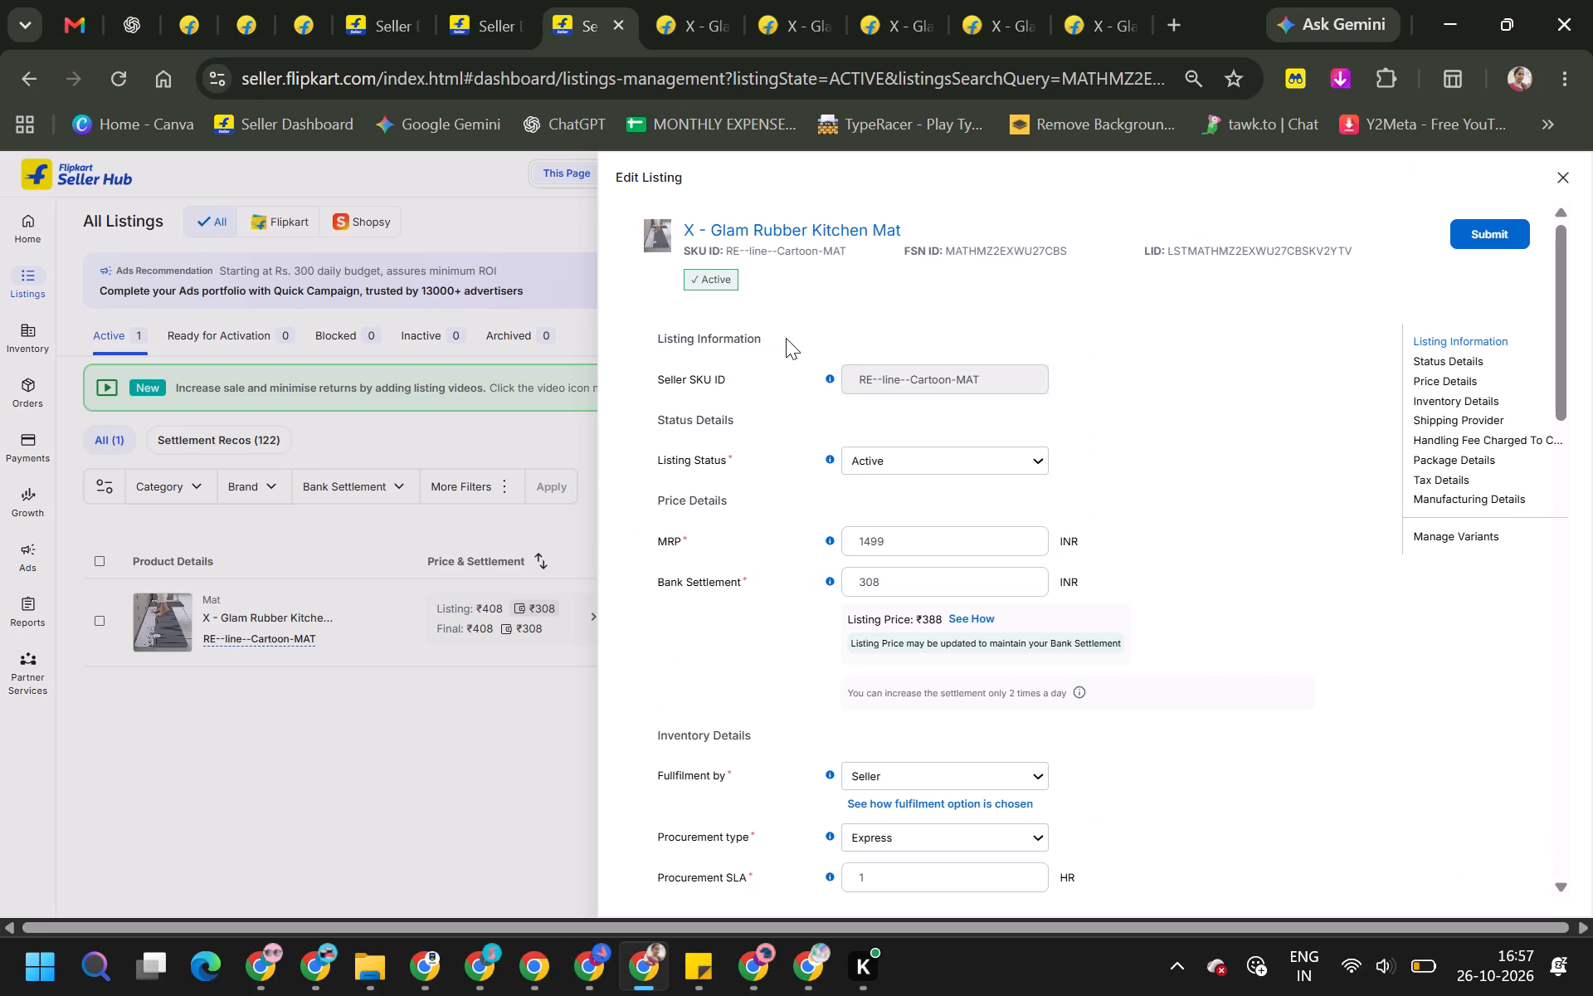
{"action": "scroll", "coordinate": [791, 508], "scroll_direction": "down", "scroll_amount": 1}
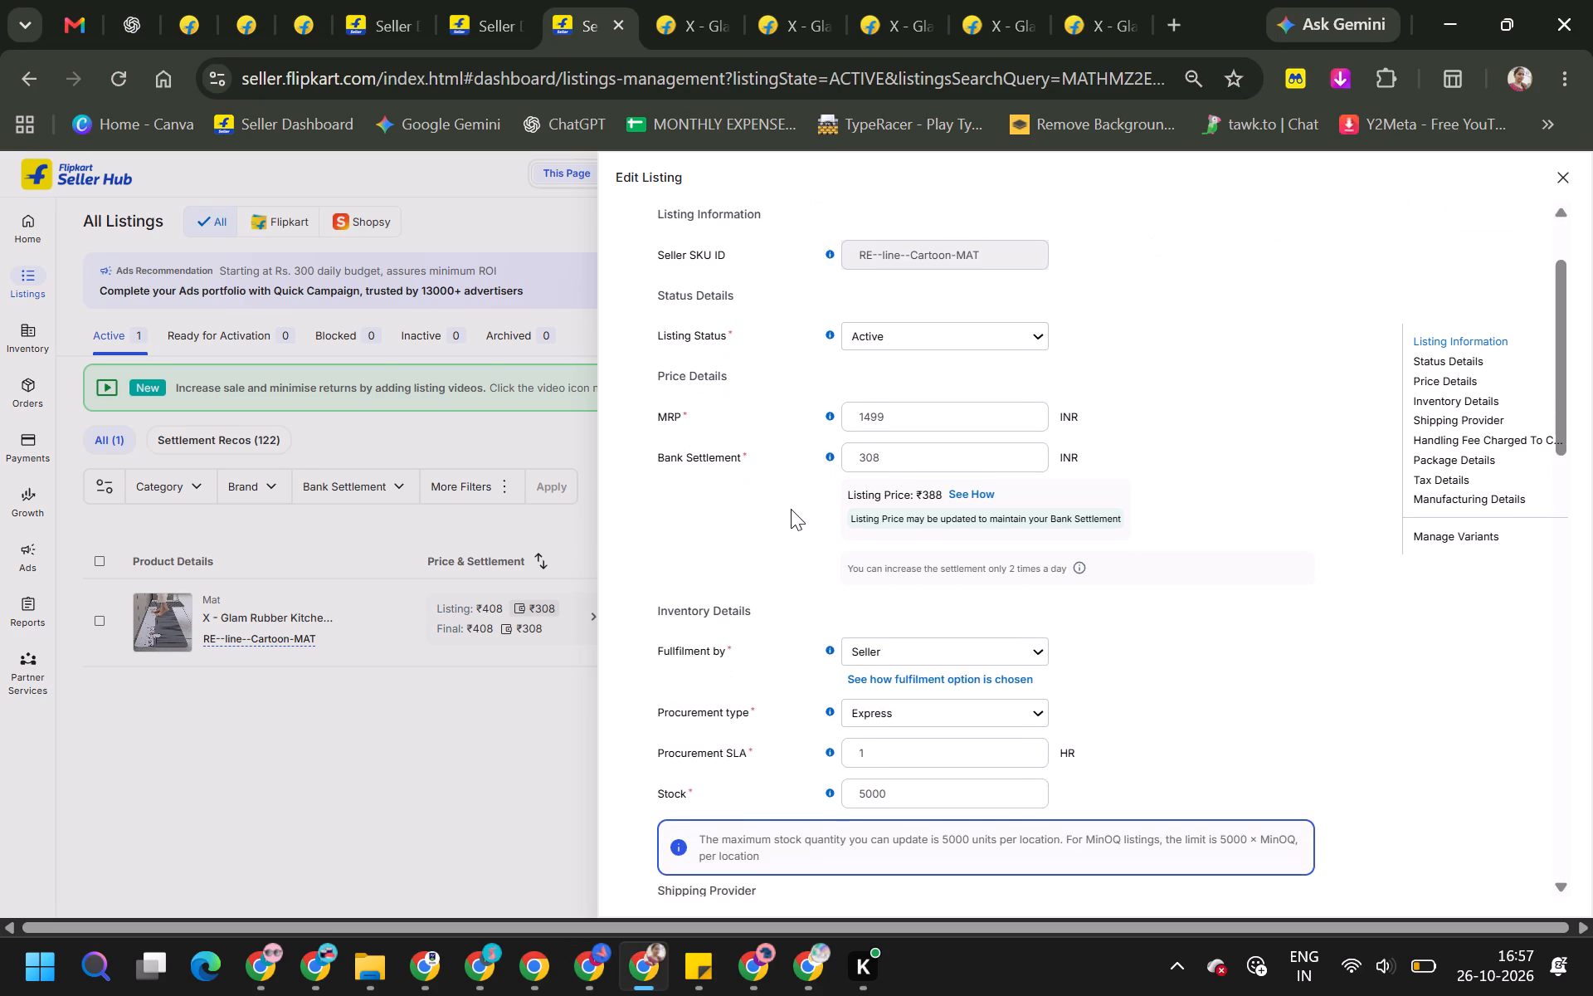
{"action": "scroll", "coordinate": [791, 509], "scroll_direction": "up", "scroll_amount": 2}
{"action": "key", "text": "alt+Tab"}
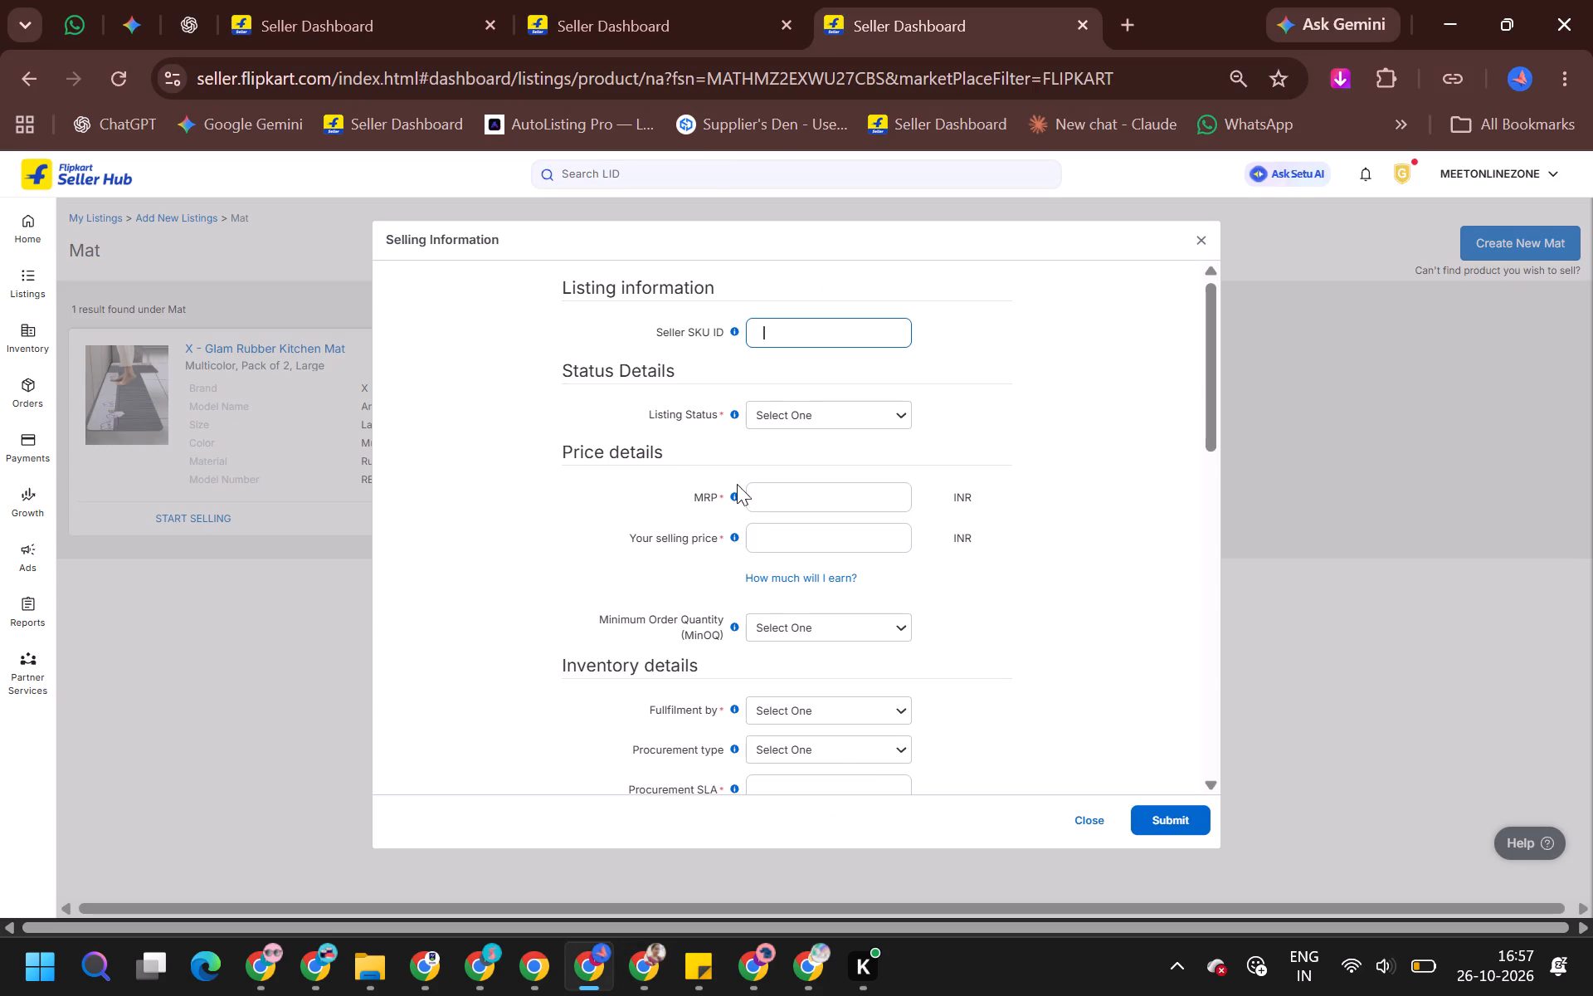
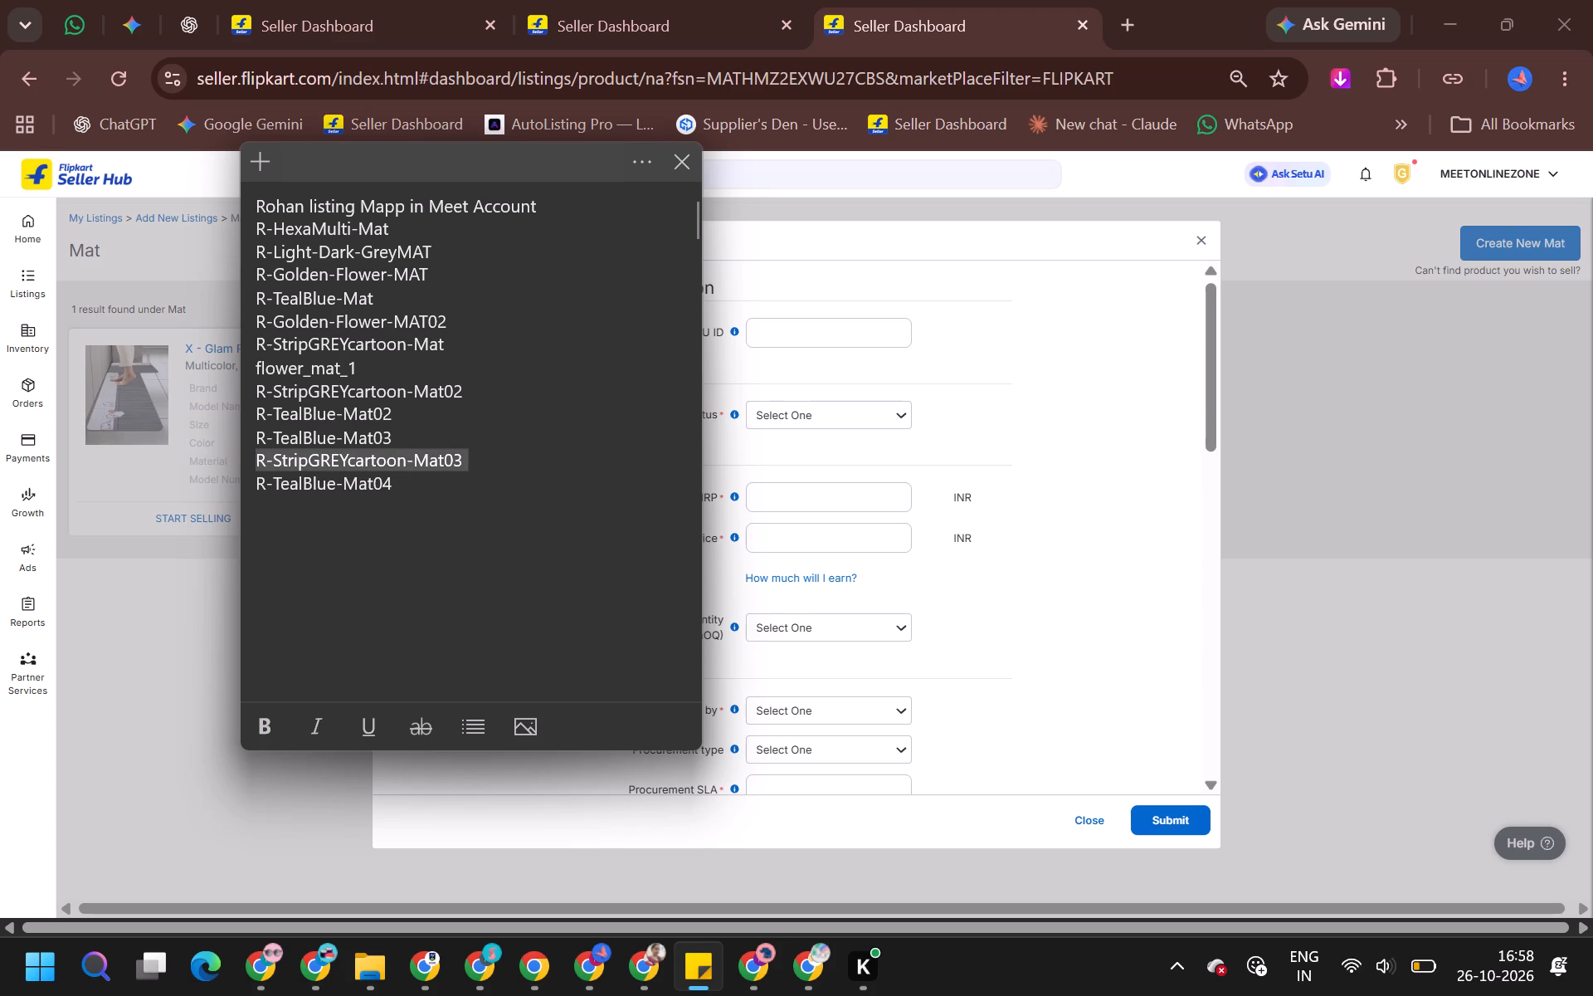
Add the SKU R-StripGREYcartoon-Mat04 as a new line at the end of the sticky note's list.
{"action": "left_click", "coordinate": [433, 492]}
{"action": "left_click", "coordinate": [431, 500]}
{"action": "key", "text": "ctrl+v"}
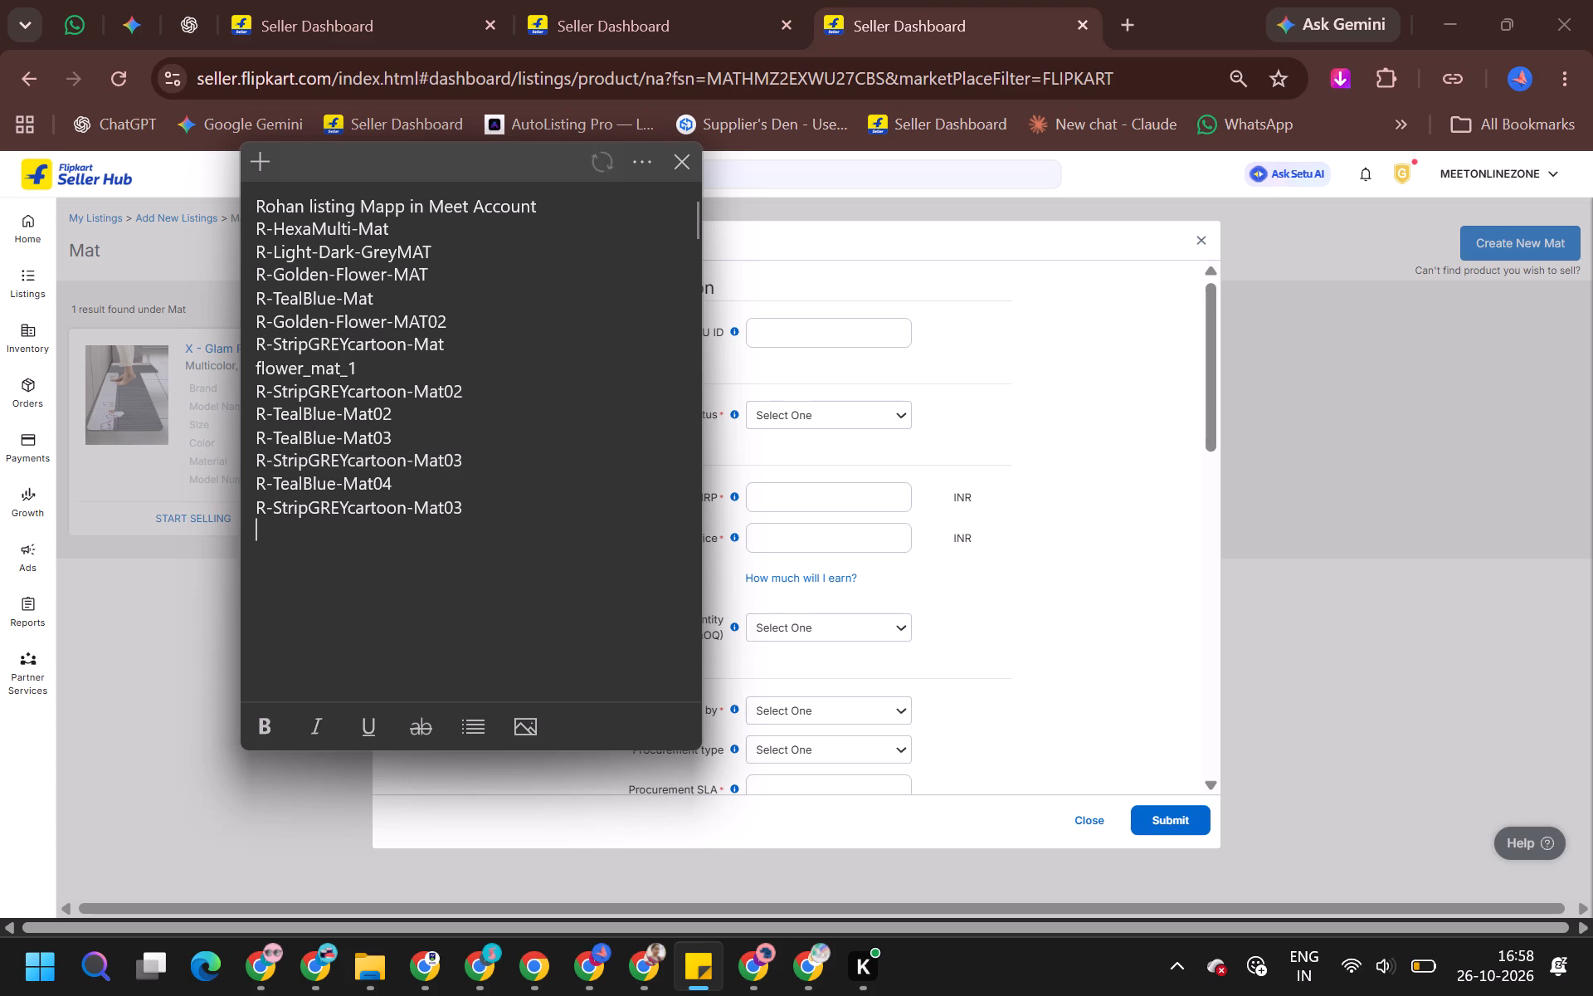
{"action": "left_click", "coordinate": [494, 503]}
{"action": "key", "text": "BackSpace"}
{"action": "key", "text": "4"}
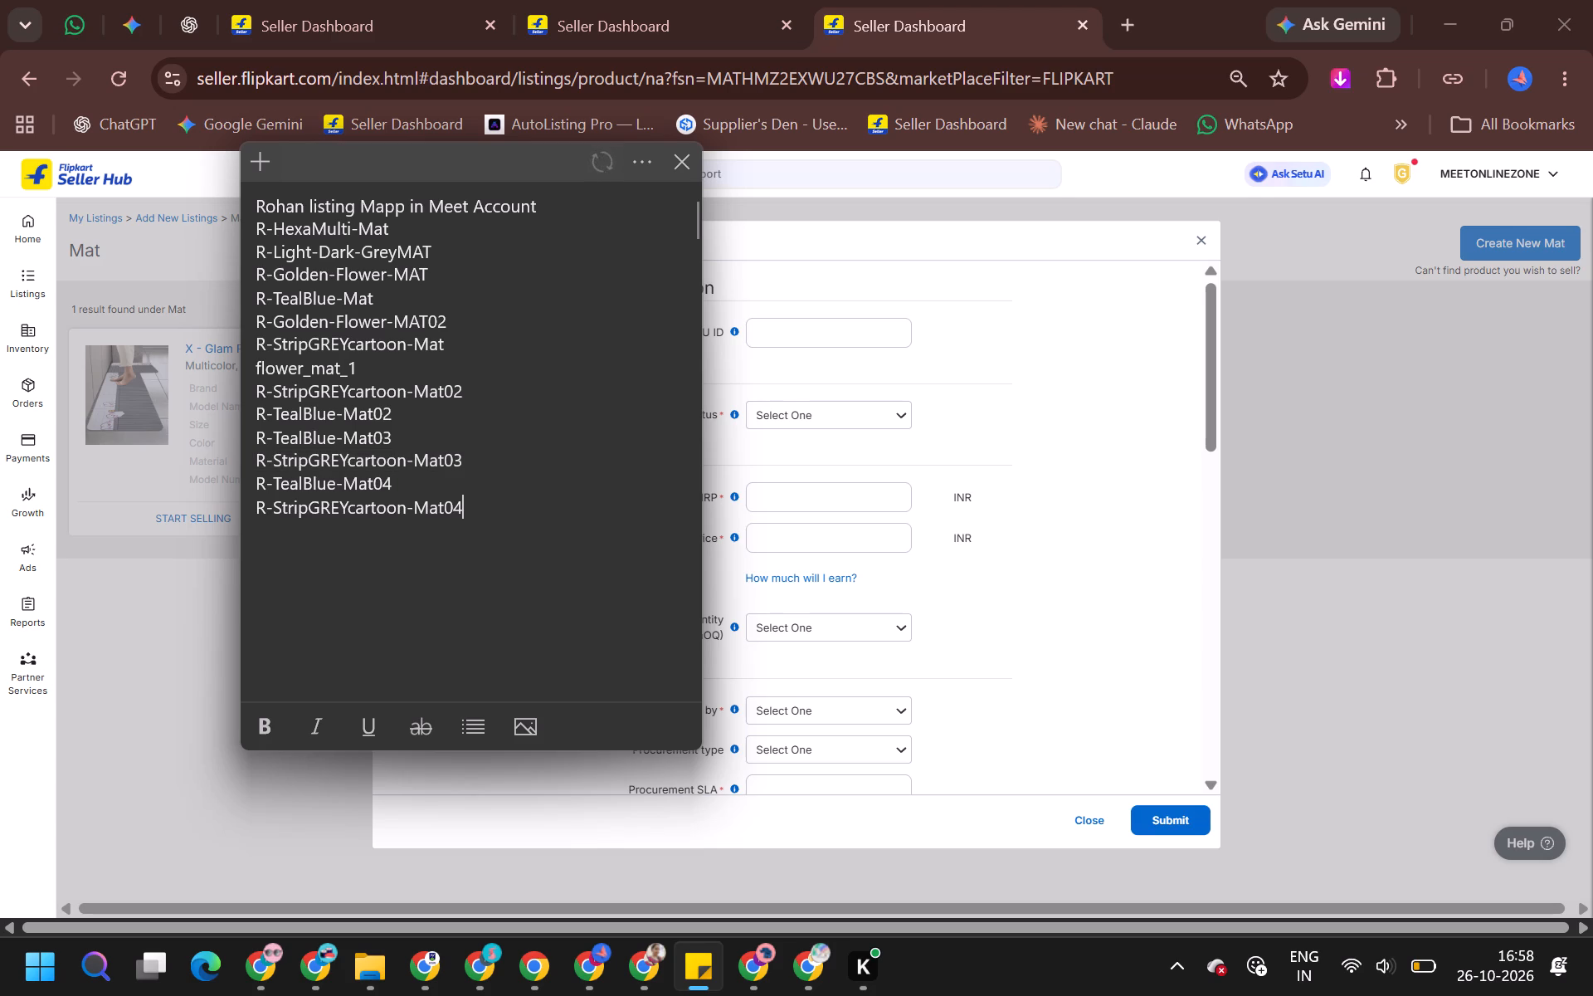
Copy R-StripGREYcartoon-Mat04 from the note into the new MEETONLINEZONE listing's Seller SKU ID and set the listing status to Active.
{"action": "triple_click", "coordinate": [504, 502]}
{"action": "key", "text": "ctrl+c"}
{"action": "left_click", "coordinate": [804, 336]}
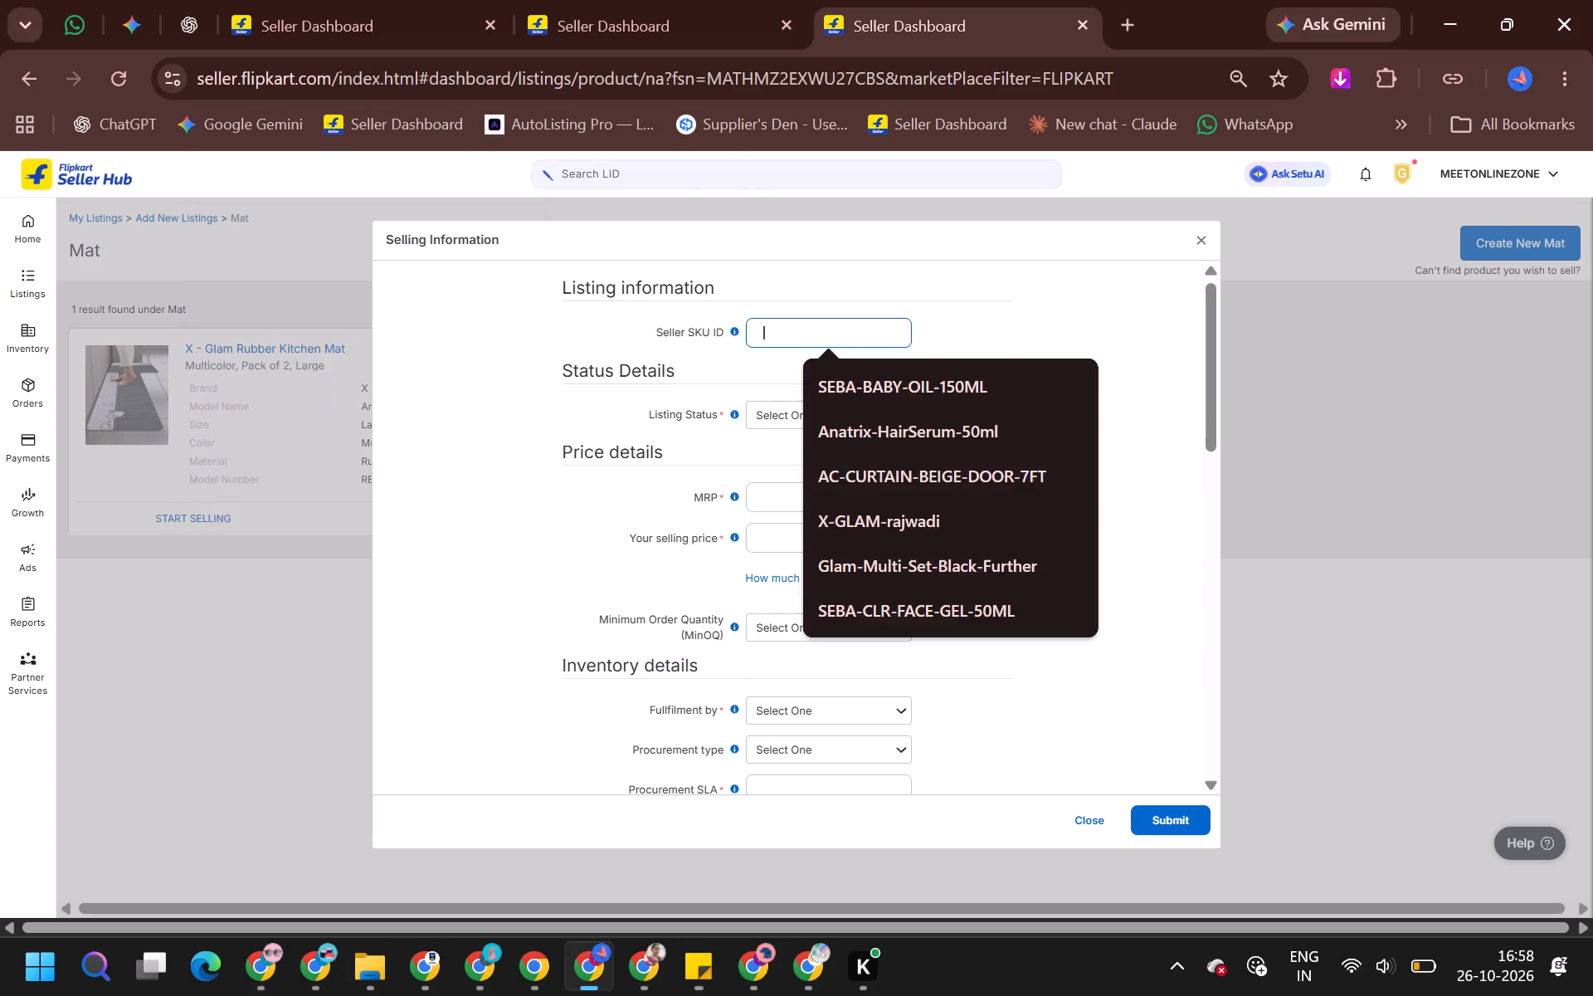
{"action": "key", "text": "ctrl+v"}
{"action": "key", "text": "Tab"}
{"action": "key", "text": "Down"}
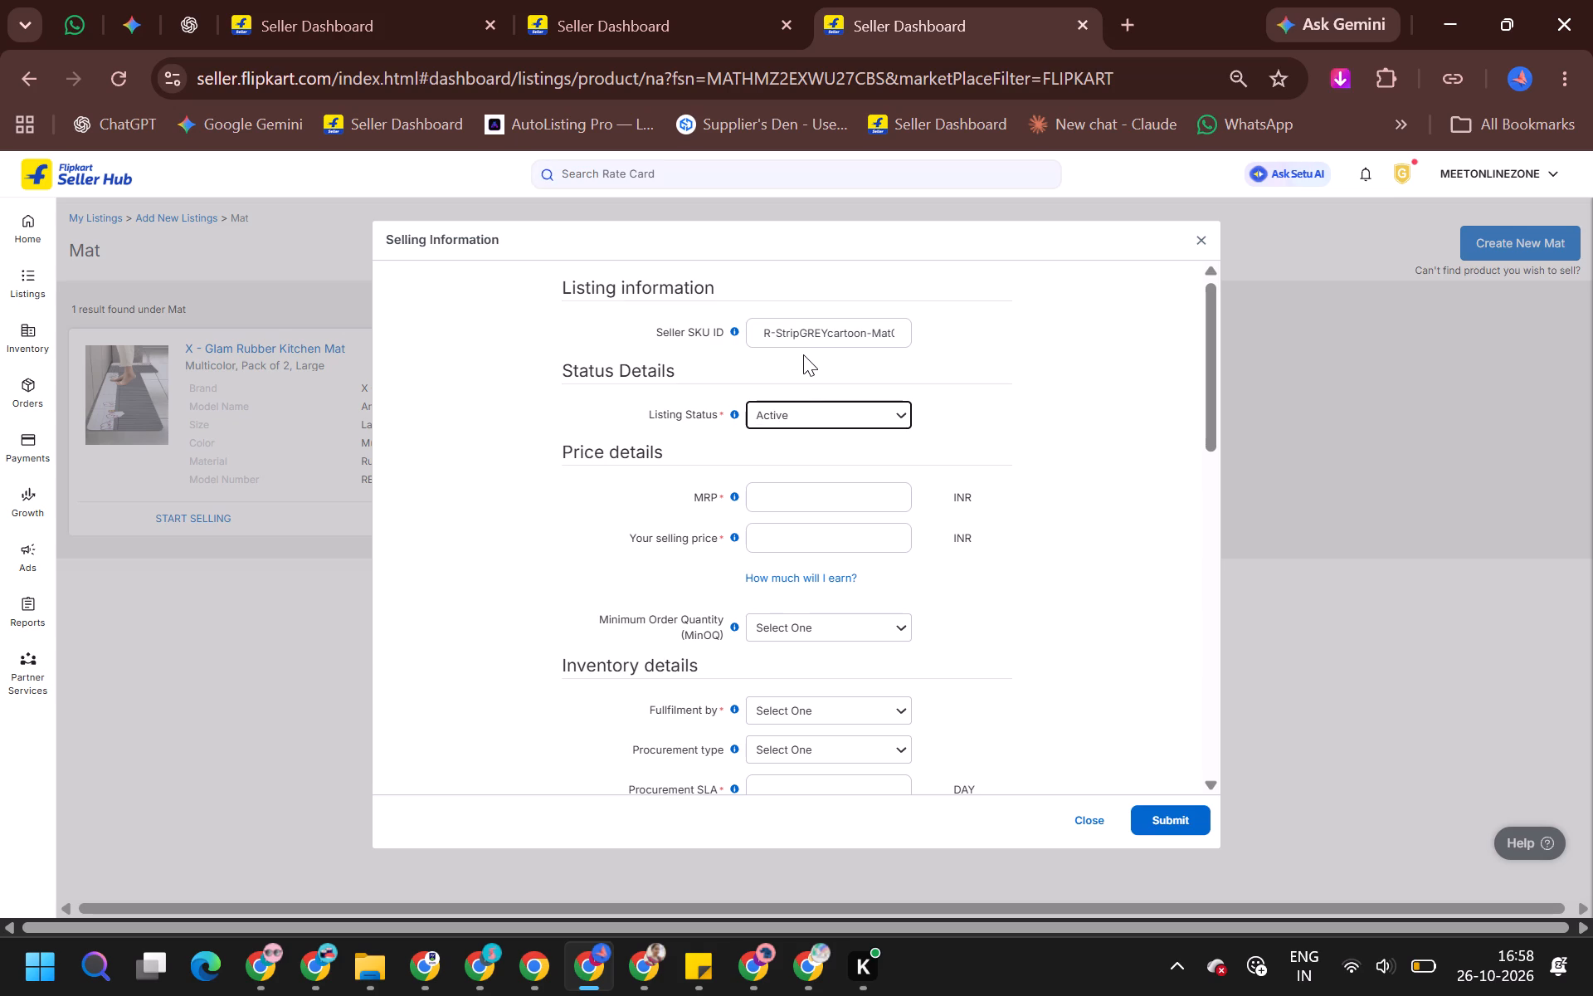
{"action": "key", "text": "Tab"}
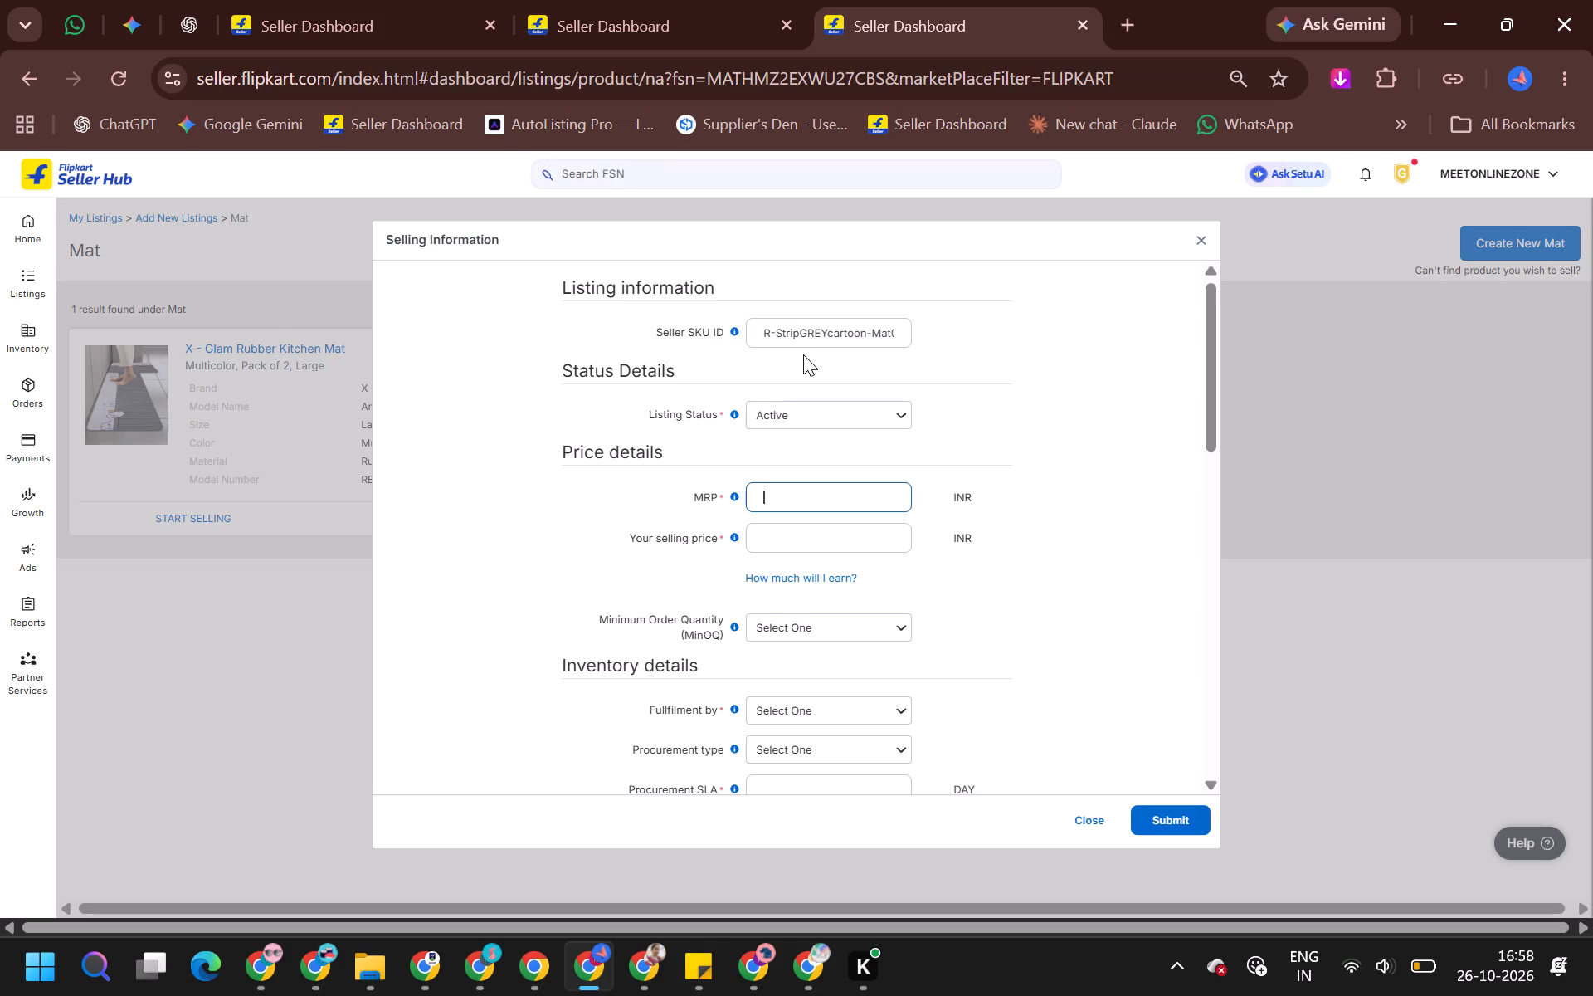
Copy the MRP of 1499 from the ROHANCART reference listing into the MEETONLINEZONE form and set the selling price to 399.
{"action": "key", "text": "alt+Tab"}
{"action": "key", "text": "alt+Tab"}
{"action": "left_click", "coordinate": [647, 971]}
{"action": "triple_click", "coordinate": [883, 549]}
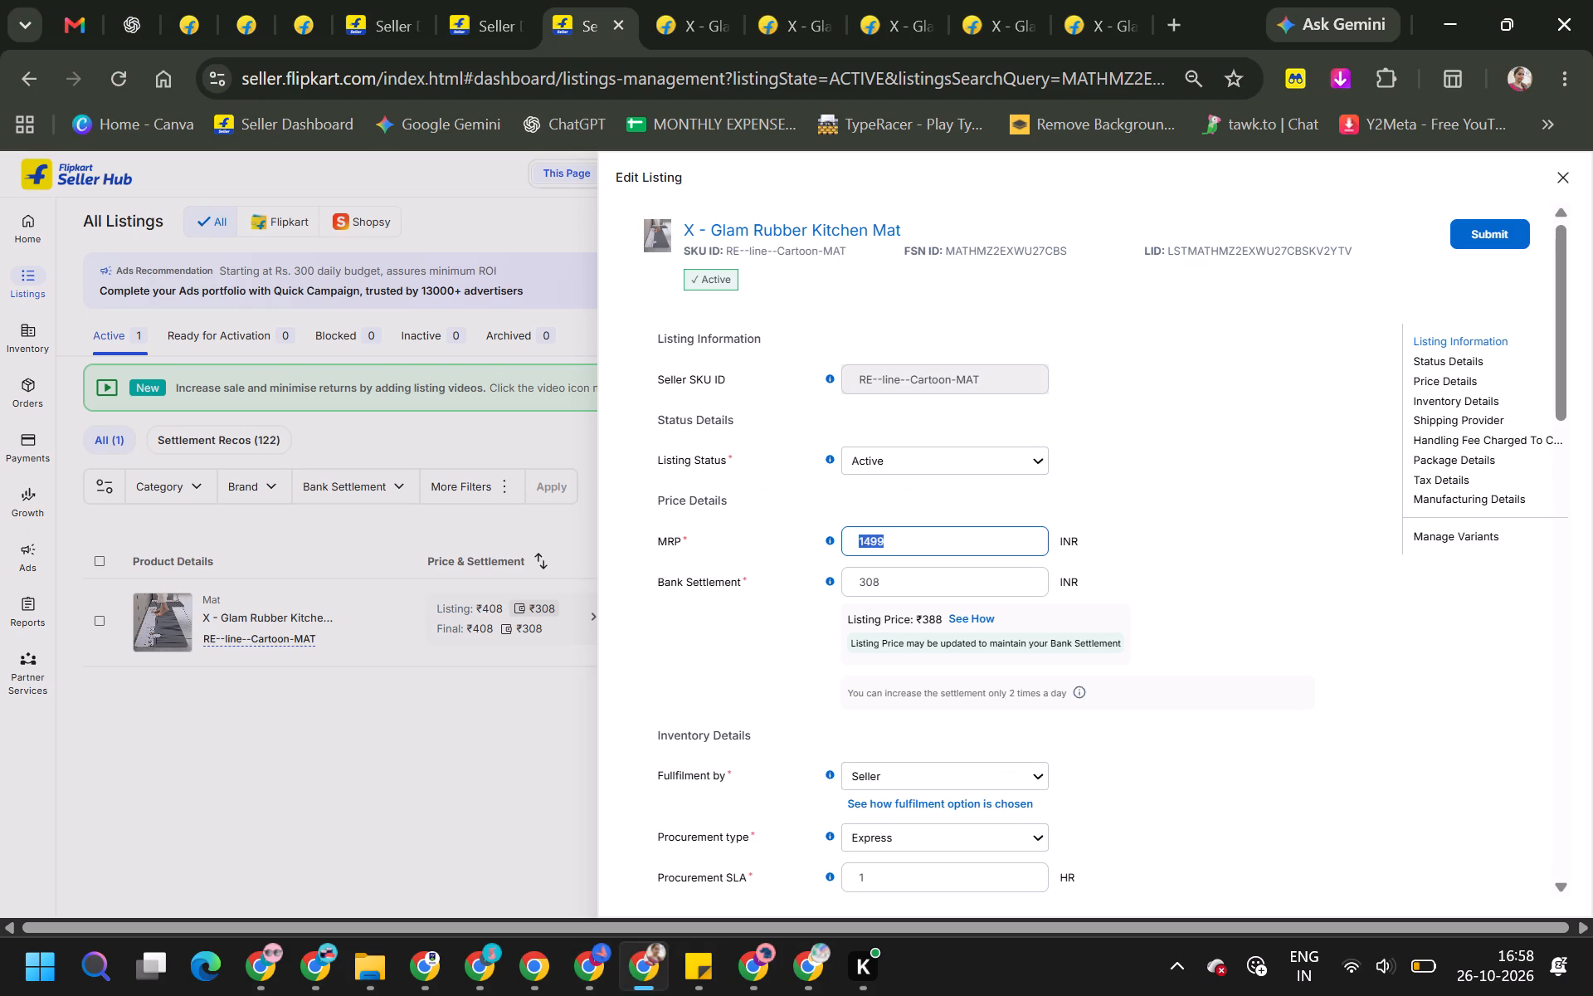
{"action": "key", "text": "ctrl+c"}
{"action": "key", "text": "alt+Tab"}
{"action": "key", "text": "ctrl+v"}
{"action": "key", "text": "Tab"}
{"action": "key", "text": "alt+Tab"}
{"action": "key", "text": "alt+Tab"}
{"action": "type", "text": "399"}
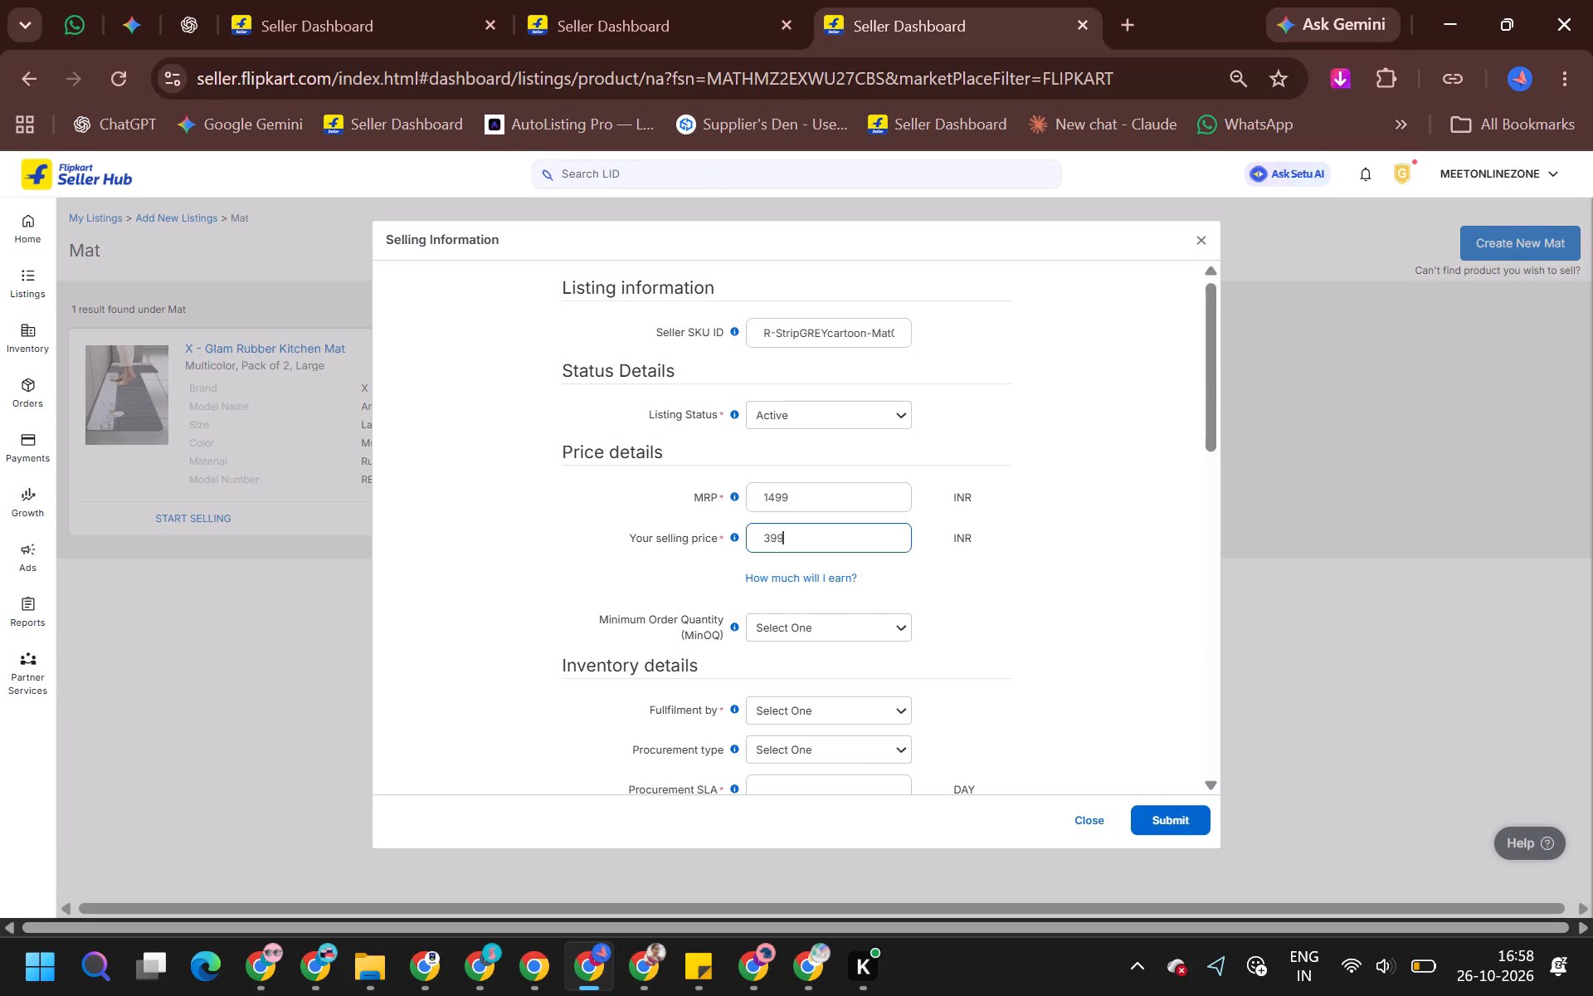
Set the inventory details to fulfilment by Seller, procurement type Instock, procurement SLA 1 day and stock 1.
{"action": "key", "text": "Tab"}
{"action": "key", "text": "Tab"}
{"action": "key", "text": "Down"}
{"action": "key", "text": "Up"}
{"action": "key", "text": "Tab"}
{"action": "key", "text": "Down"}
{"action": "key", "text": "Tab"}
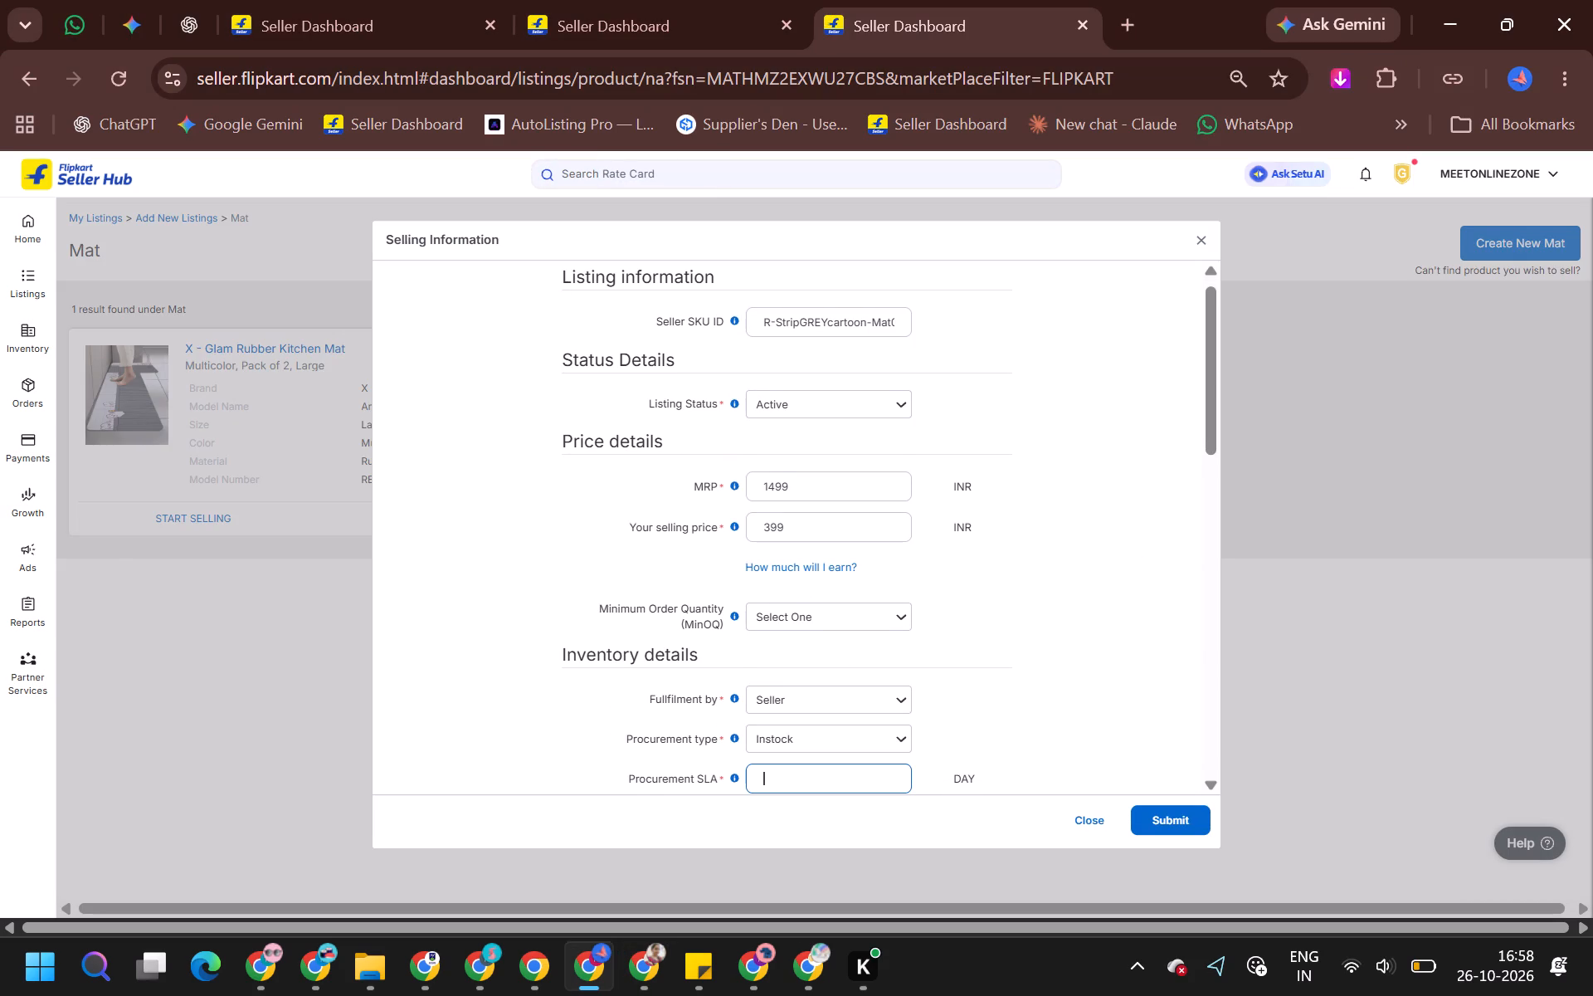
{"action": "key", "text": "1"}
{"action": "key", "text": "Tab"}
{"action": "key", "text": "1"}
{"action": "key", "text": "Tab"}
Choose Flipkart as shipping provider and set the local, zonal and national handling fees to 0.
{"action": "key", "text": "Down"}
{"action": "key", "text": "Tab"}
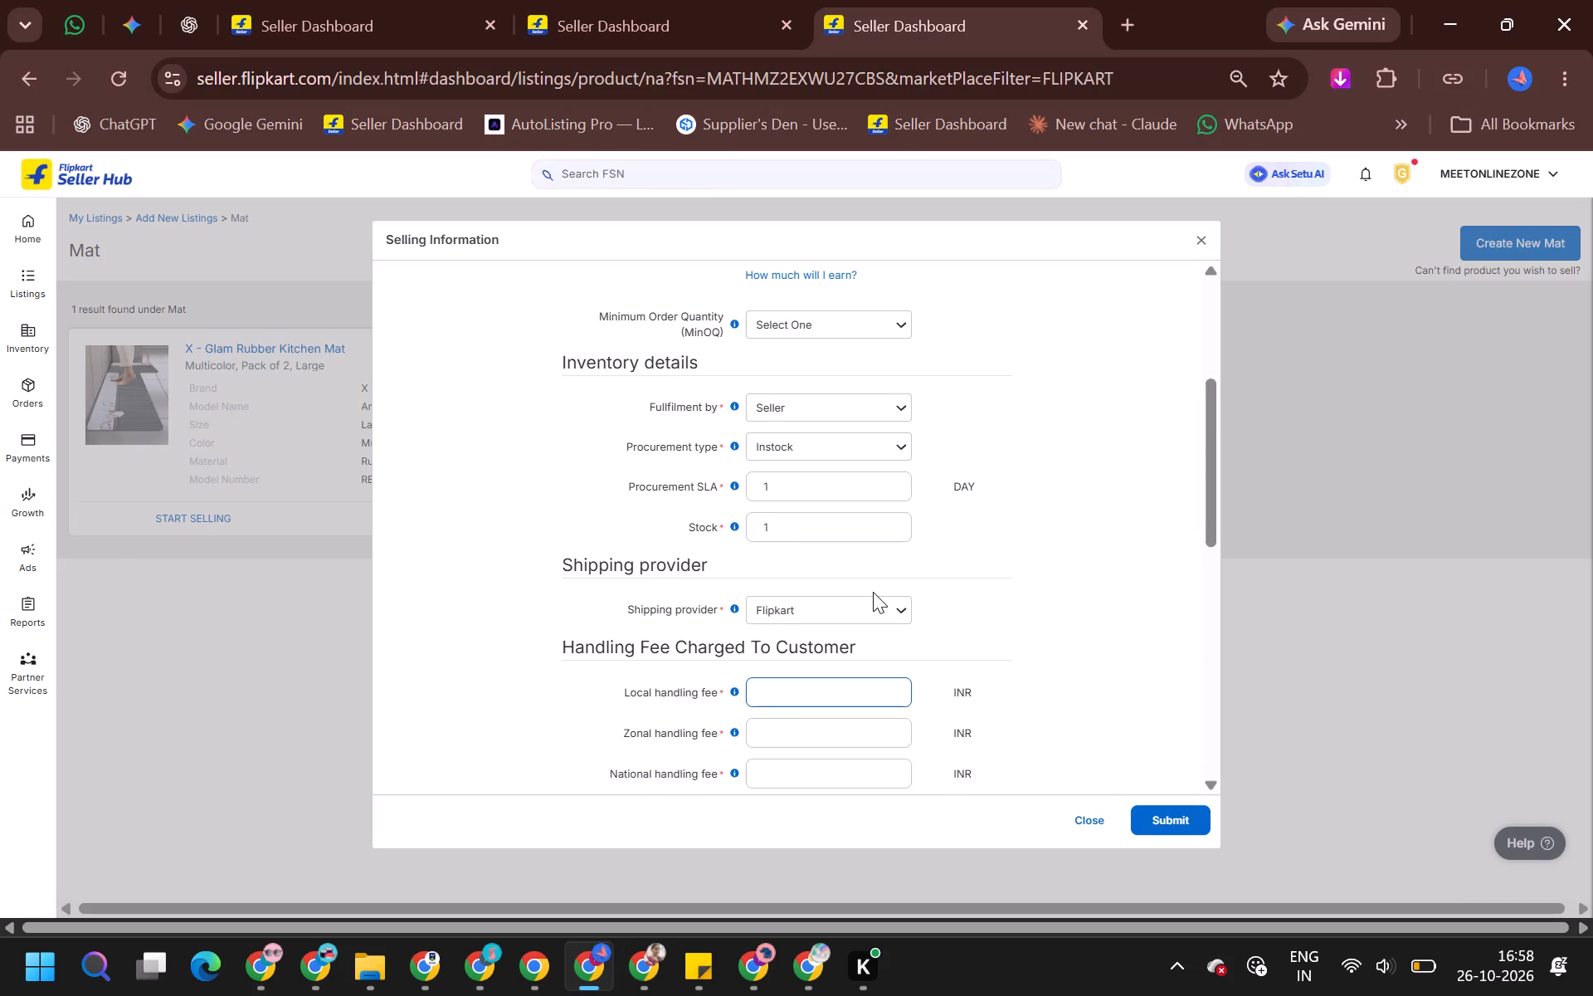
{"action": "key", "text": "0"}
{"action": "key", "text": "Tab"}
{"action": "key", "text": "0"}
{"action": "key", "text": "Tab"}
{"action": "key", "text": "0"}
{"action": "key", "text": "Tab"}
Fill in the package length 45 cm and breadth 120 cm from the ROHANCART reference listing, and set the height to 2 cm.
{"action": "key", "text": "alt+Tab"}
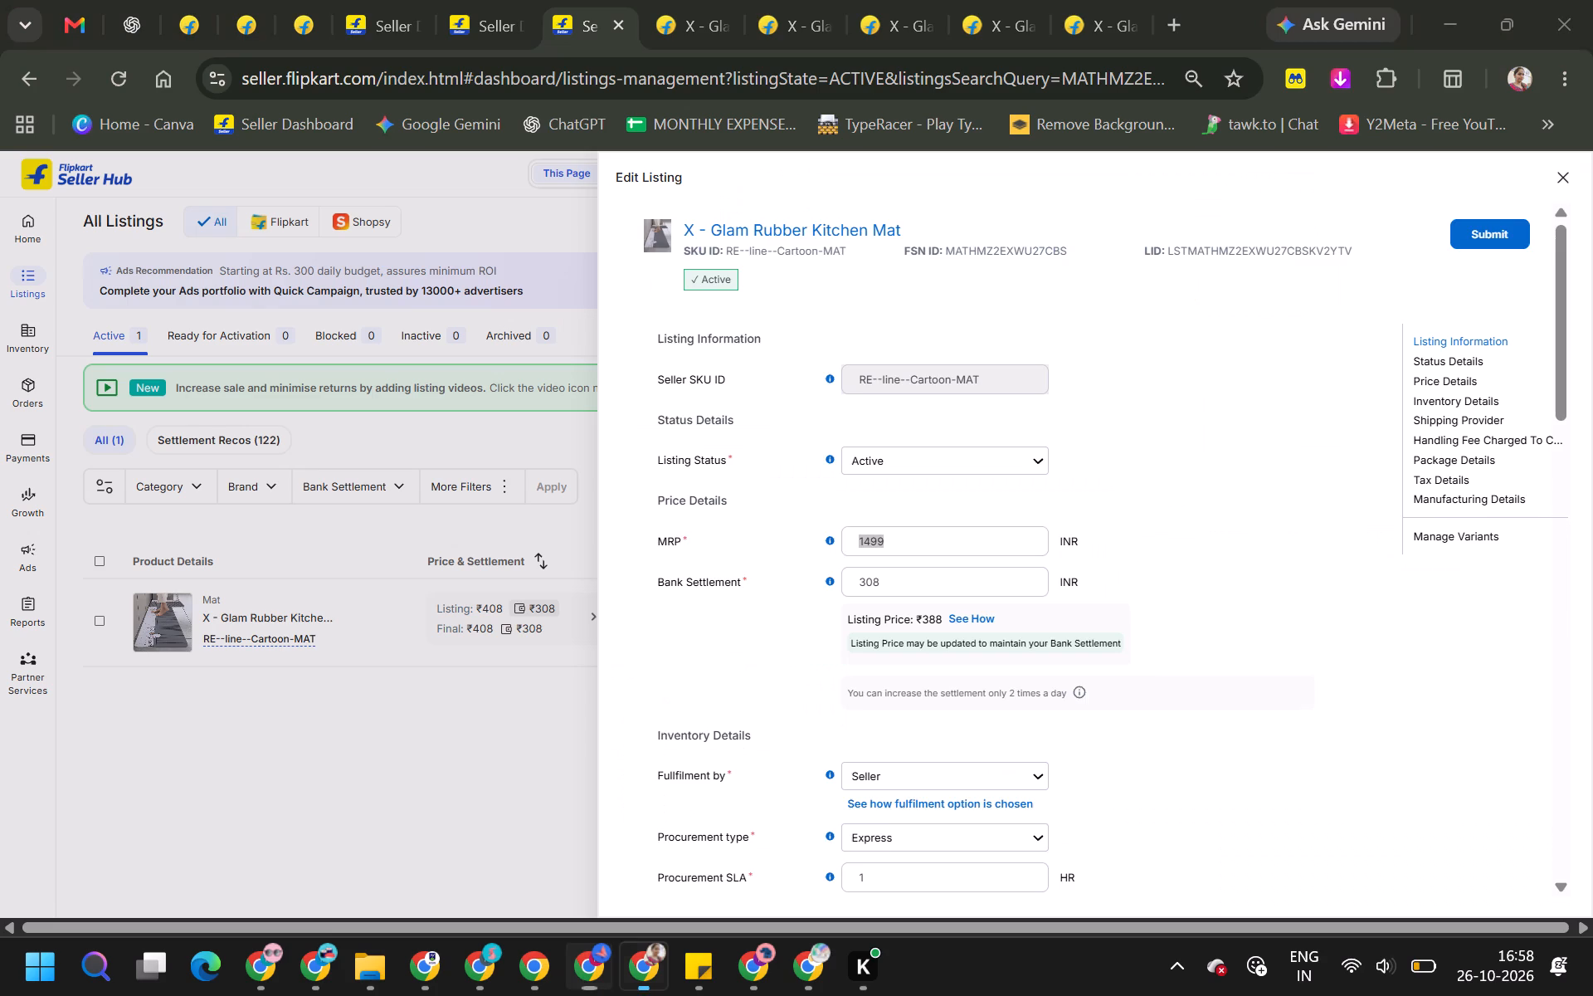
{"action": "scroll", "coordinate": [959, 555], "scroll_direction": "down", "scroll_amount": 4}
{"action": "scroll", "coordinate": [913, 648], "scroll_direction": "down", "scroll_amount": 2}
{"action": "left_click", "coordinate": [889, 554]}
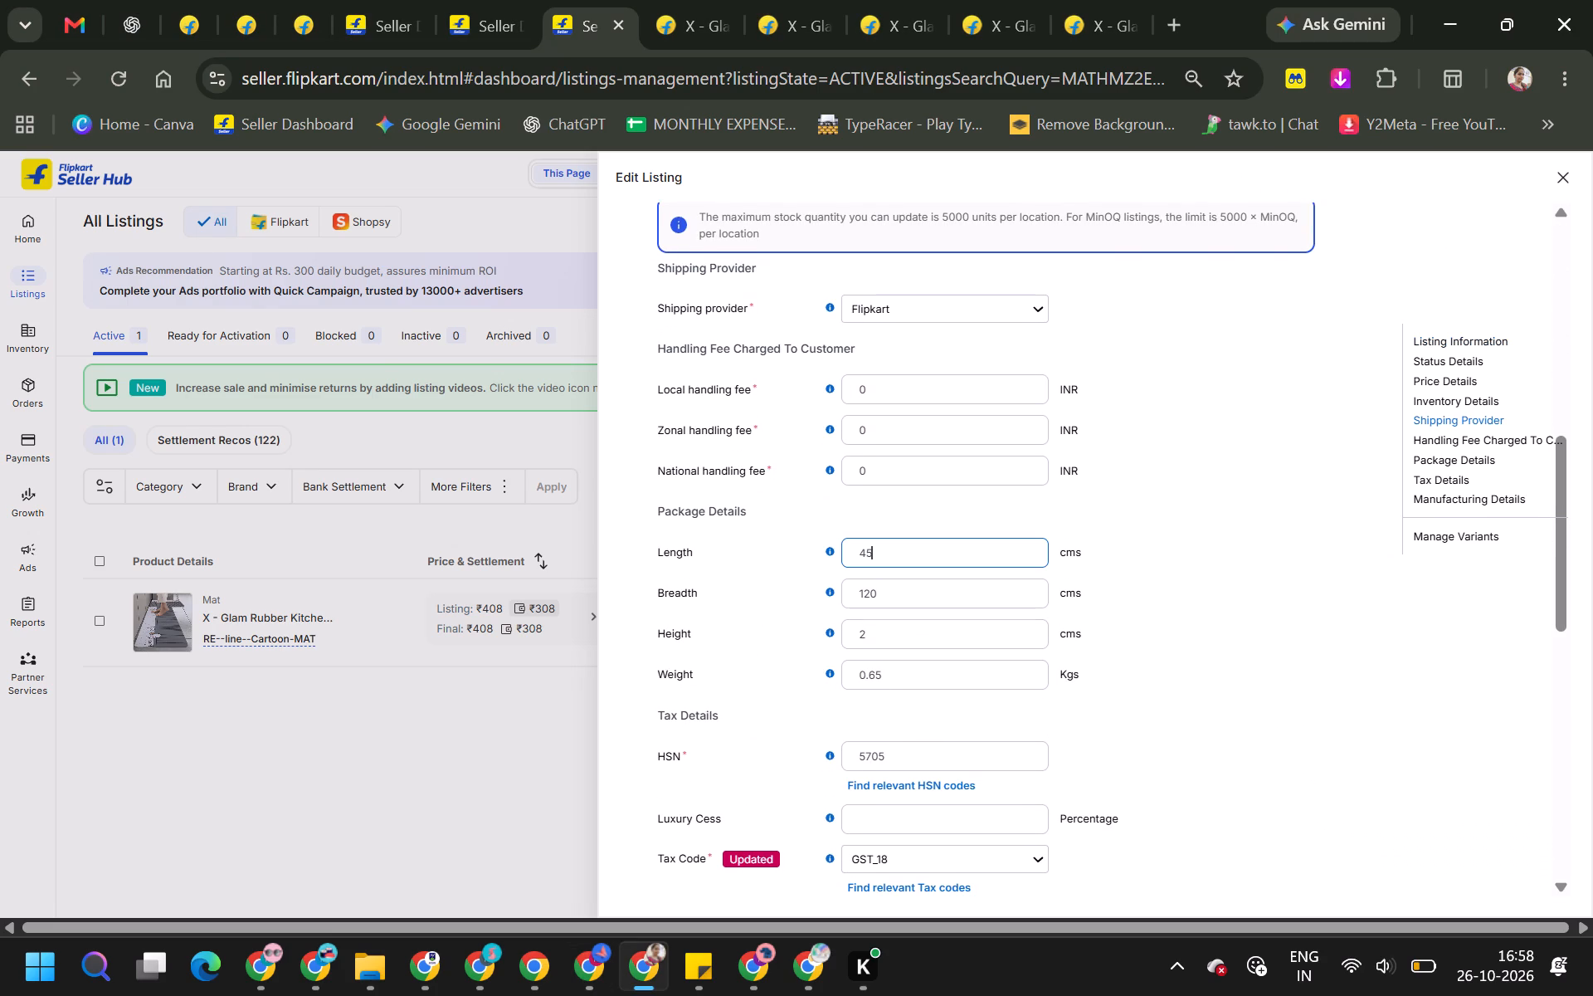
{"action": "key", "text": "ctrl+a"}
{"action": "key", "text": "ctrl+c"}
{"action": "key", "text": "alt+Tab"}
{"action": "key", "text": "ctrl+v"}
{"action": "key", "text": "Tab"}
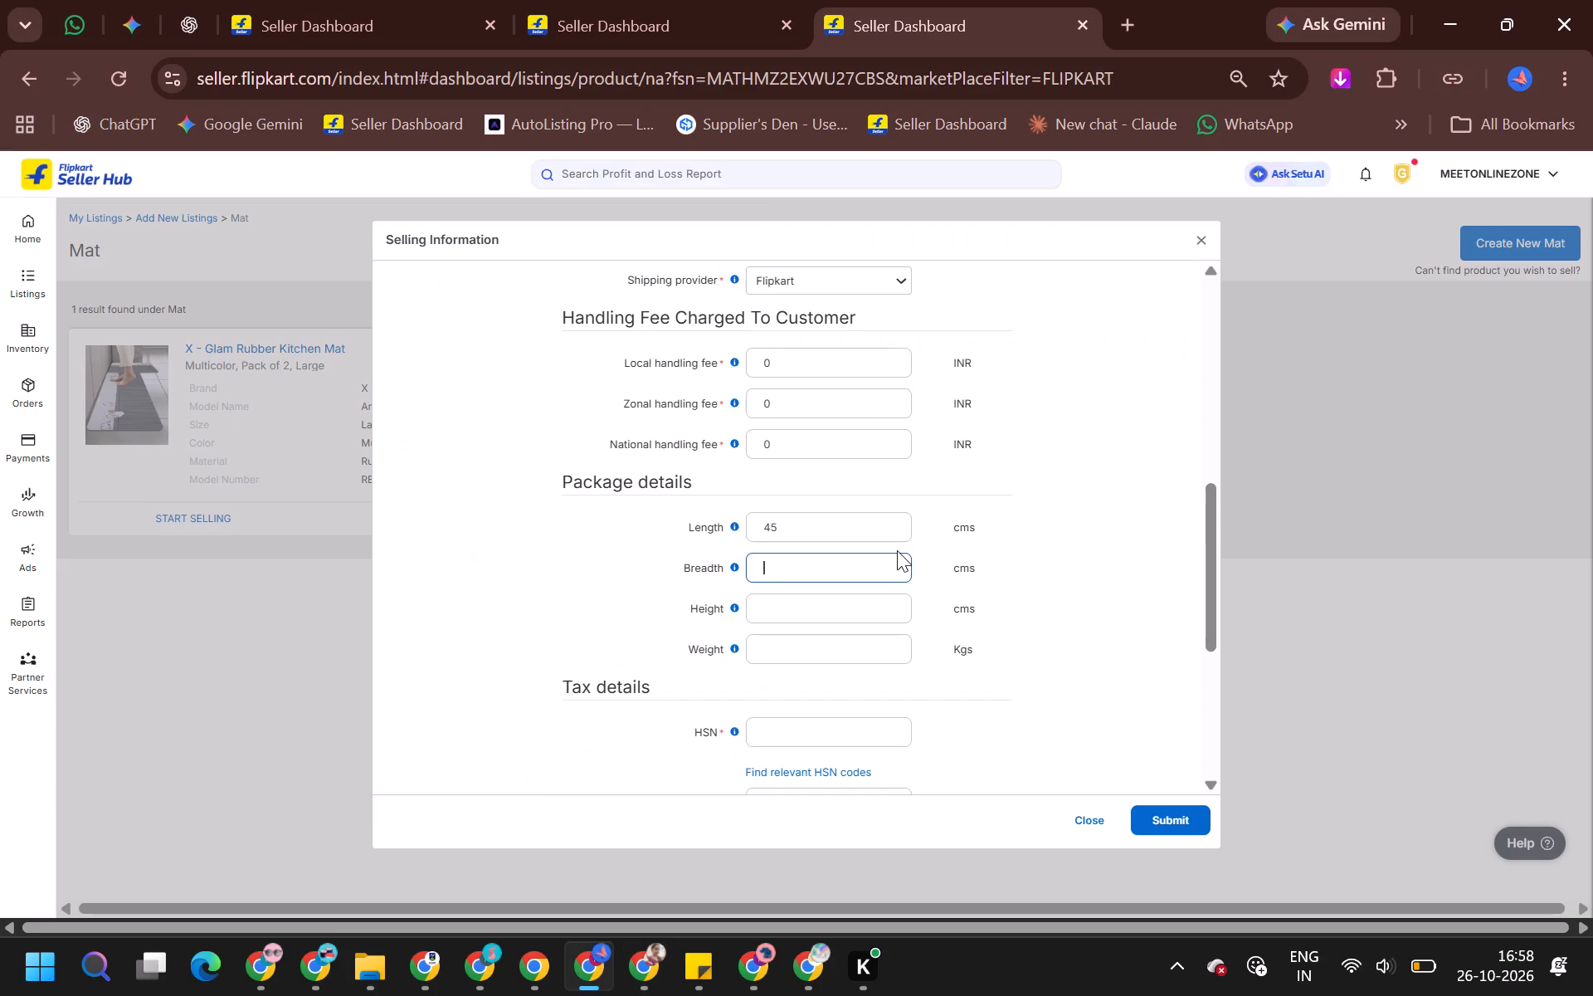
{"action": "key", "text": "alt+Tab"}
{"action": "key", "text": "Tab"}
{"action": "key", "text": "ctrl+c"}
{"action": "key", "text": "alt+Tab"}
{"action": "key", "text": "ctrl+v"}
{"action": "key", "text": "Tab"}
{"action": "key", "text": "2"}
{"action": "key", "text": "Tab"}
Copy the package weight of 0.65 kg from the ROHANCART reference listing into the MEETONLINEZONE form.
{"action": "key", "text": "alt+Tab"}
{"action": "key", "text": "Tab"}
{"action": "key", "text": "Tab"}
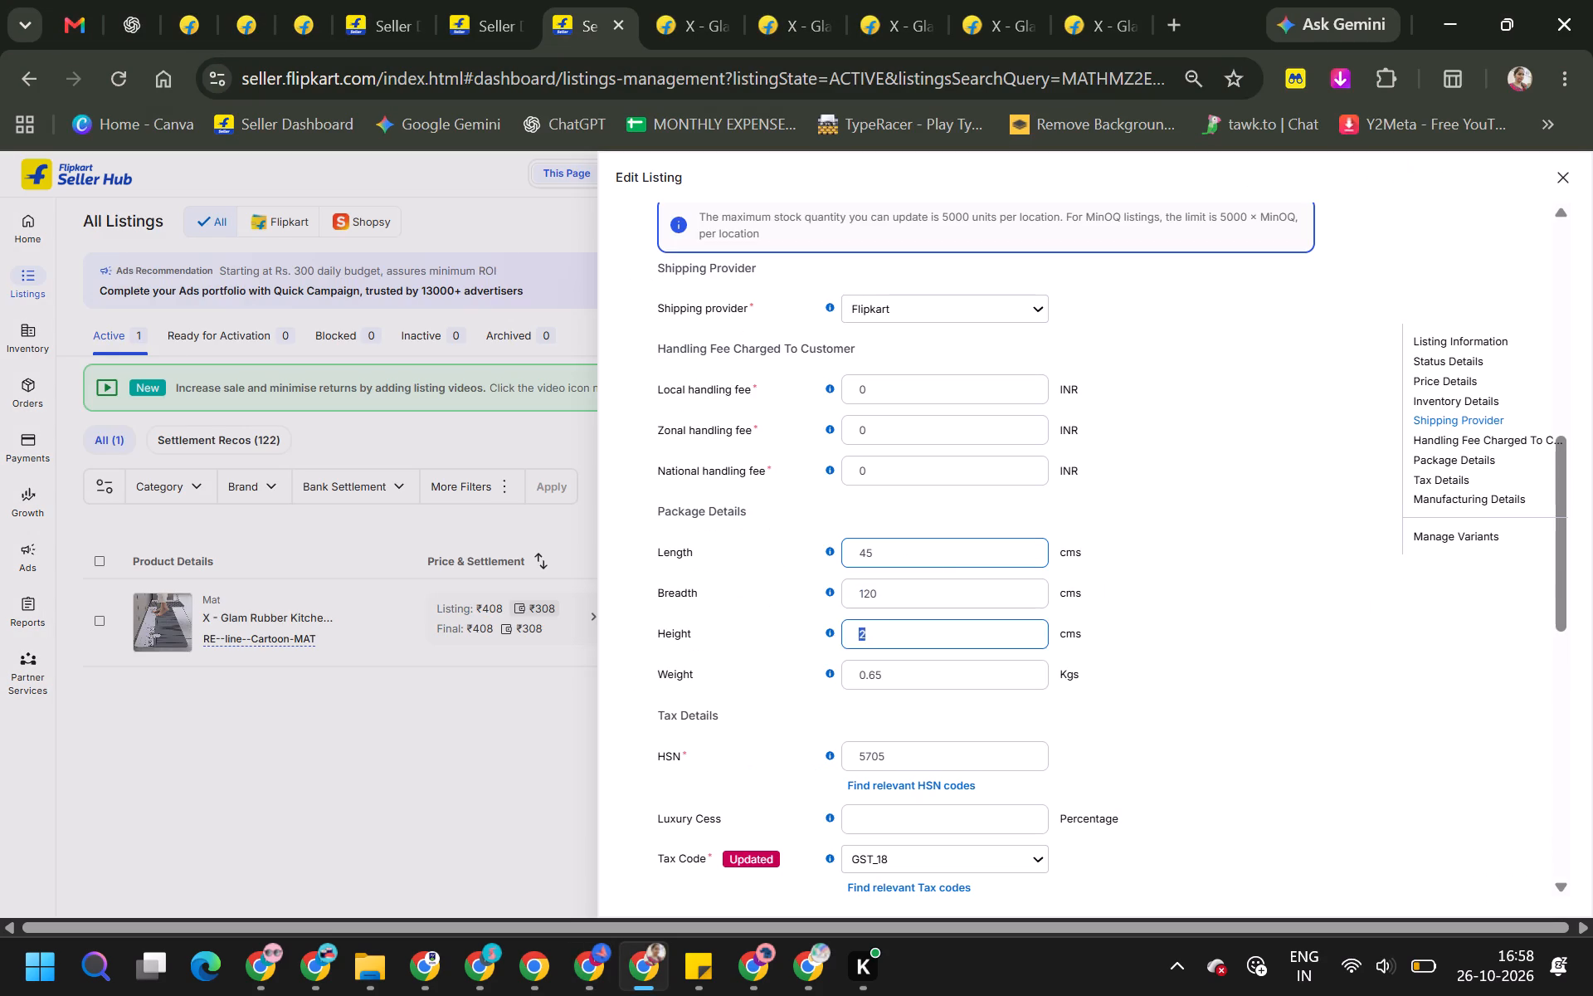
{"action": "key", "text": "Tab"}
{"action": "key", "text": "ctrl+c"}
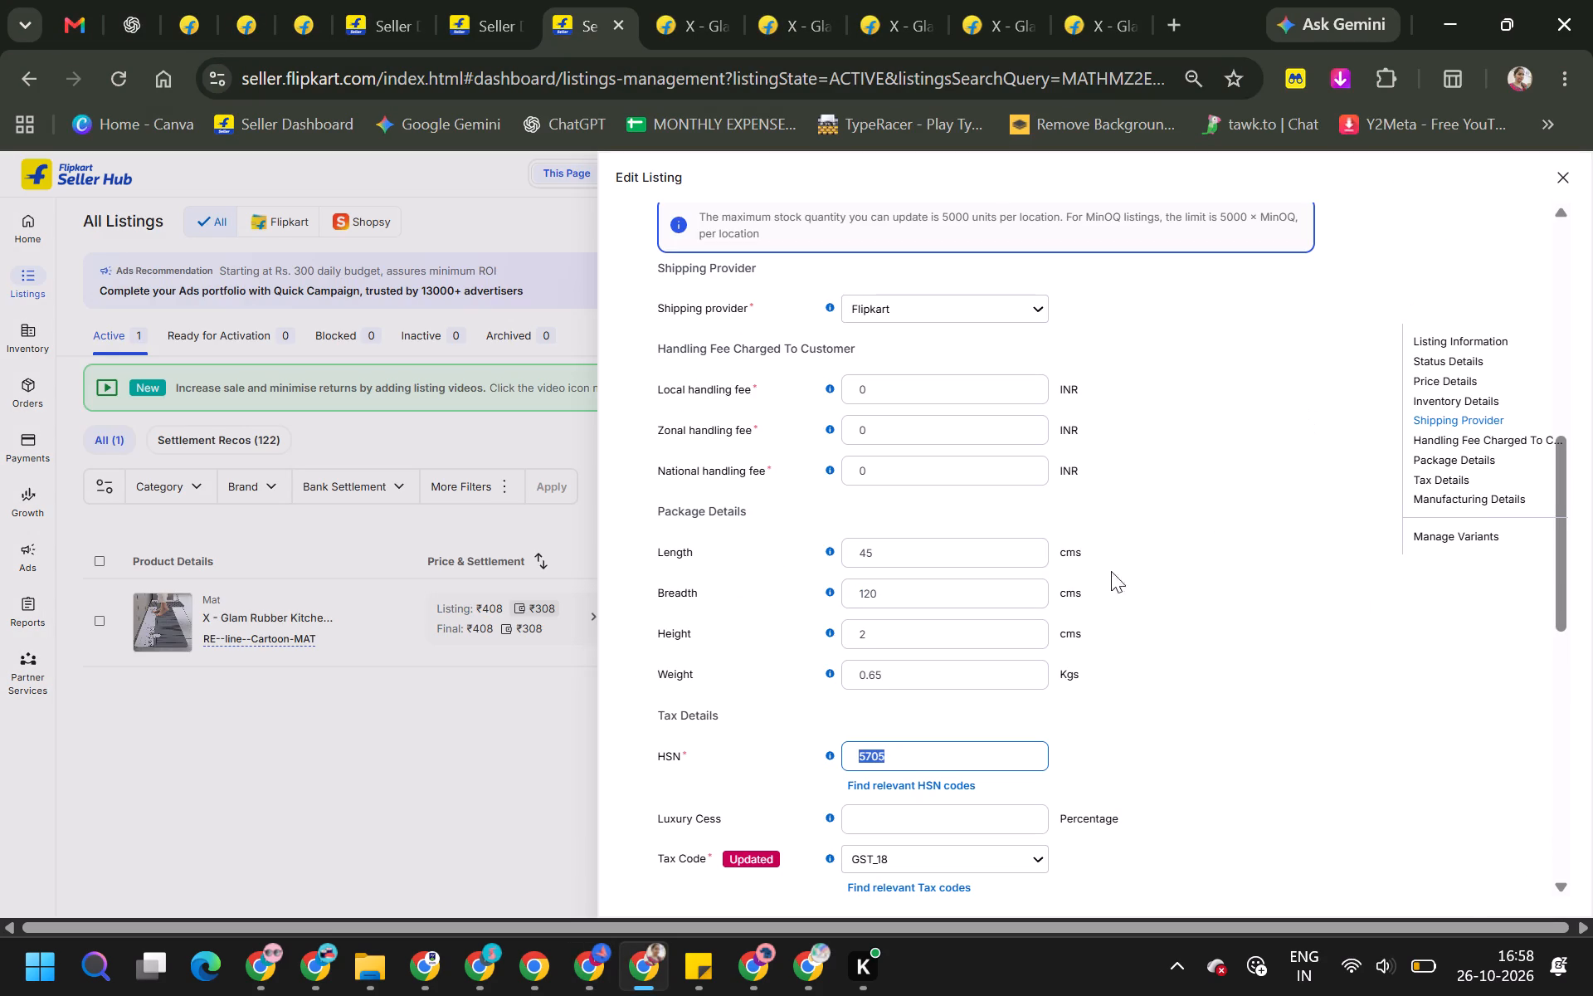
{"action": "triple_click", "coordinate": [936, 676]}
{"action": "key", "text": "ctrl+c"}
{"action": "key", "text": "alt+Tab"}
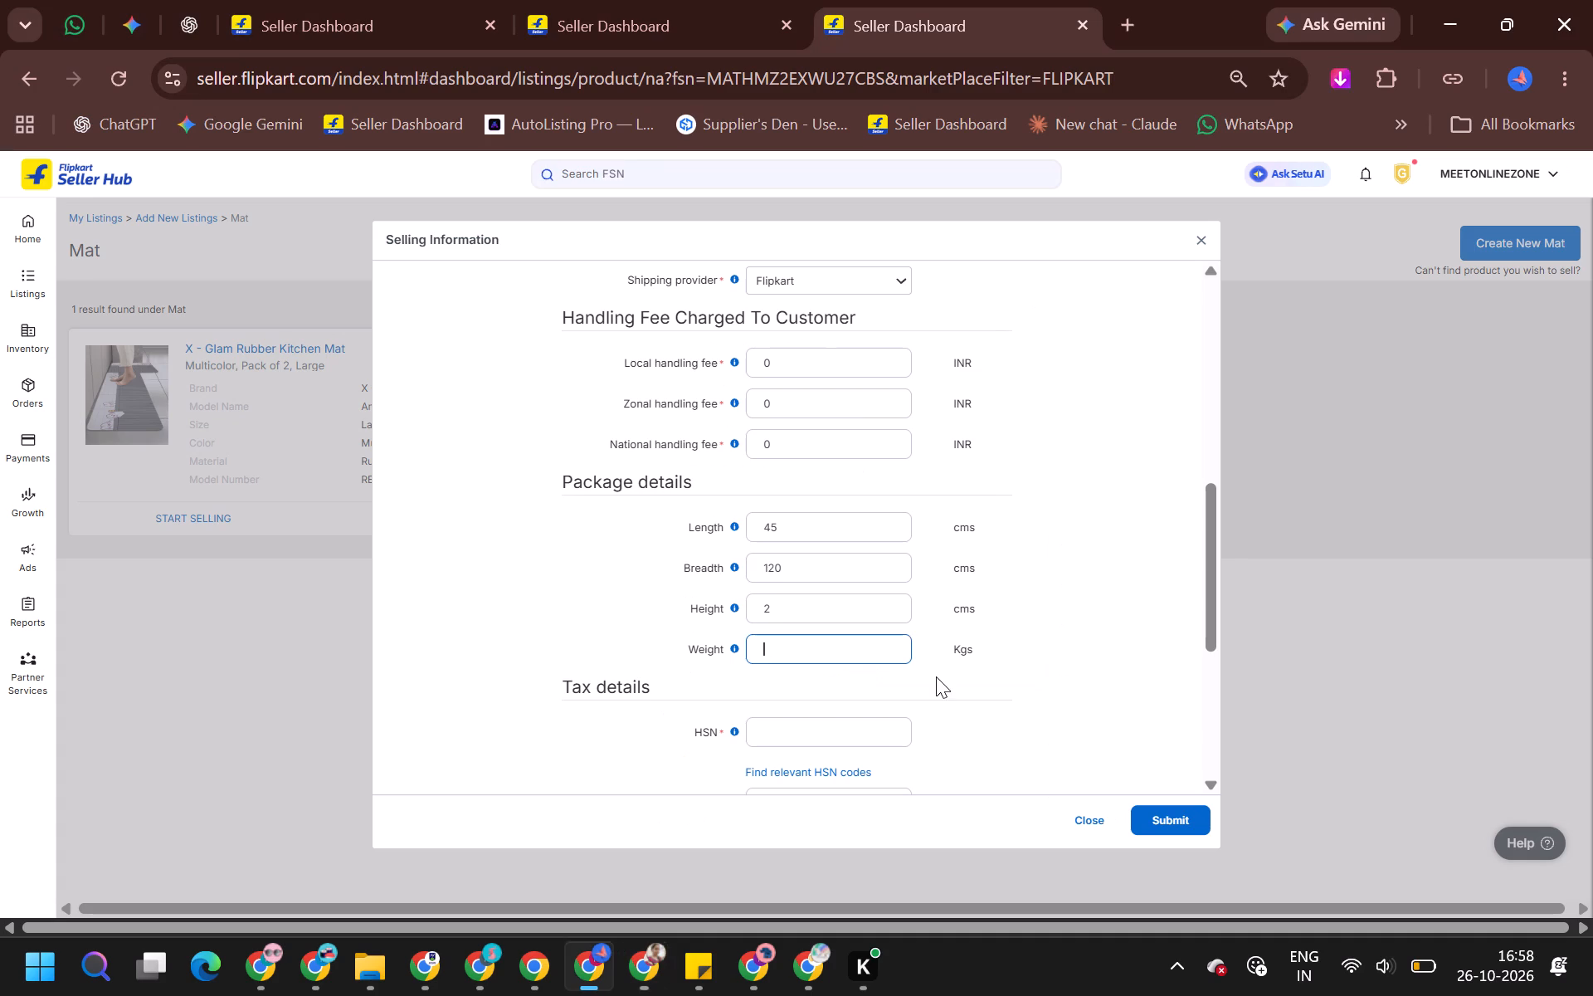
{"action": "key", "text": "ctrl+v"}
{"action": "key", "text": "Tab"}
Copy HSN 5705 from the ROHANCART reference listing into the tax details and set the tax code to GST_18.
{"action": "key", "text": "alt+Tab"}
{"action": "key", "text": "Tab"}
{"action": "key", "text": "ctrl+c"}
{"action": "key", "text": "alt+Tab"}
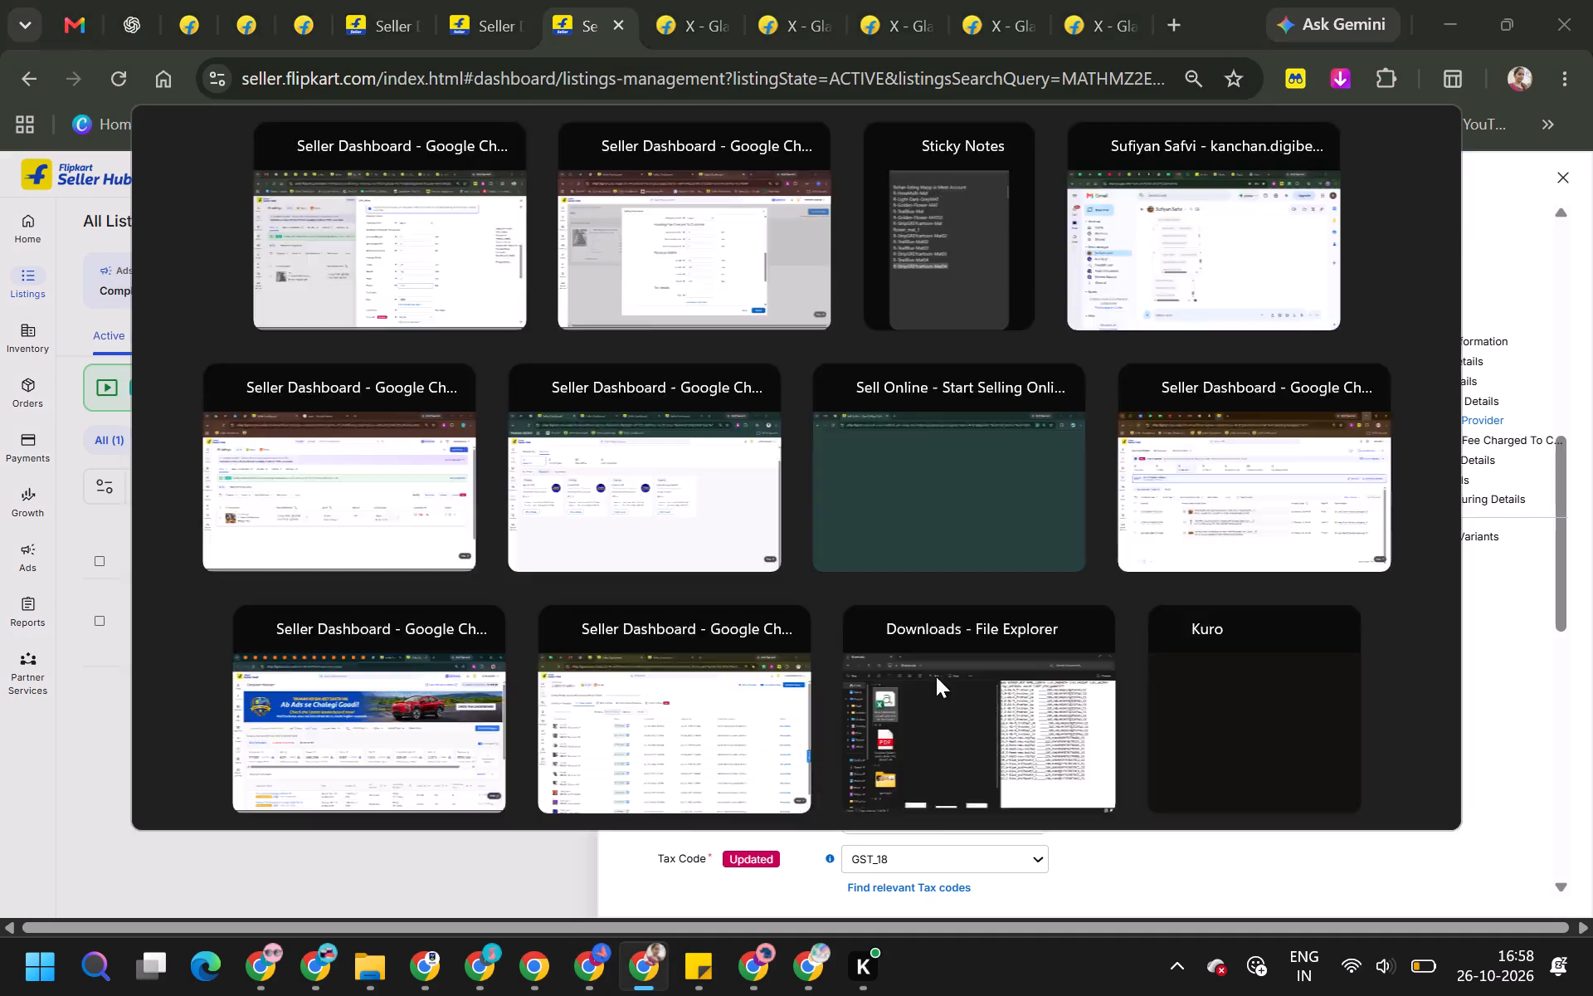
{"action": "key", "text": "ctrl+v"}
{"action": "key", "text": "Tab"}
{"action": "key", "text": "Tab"}
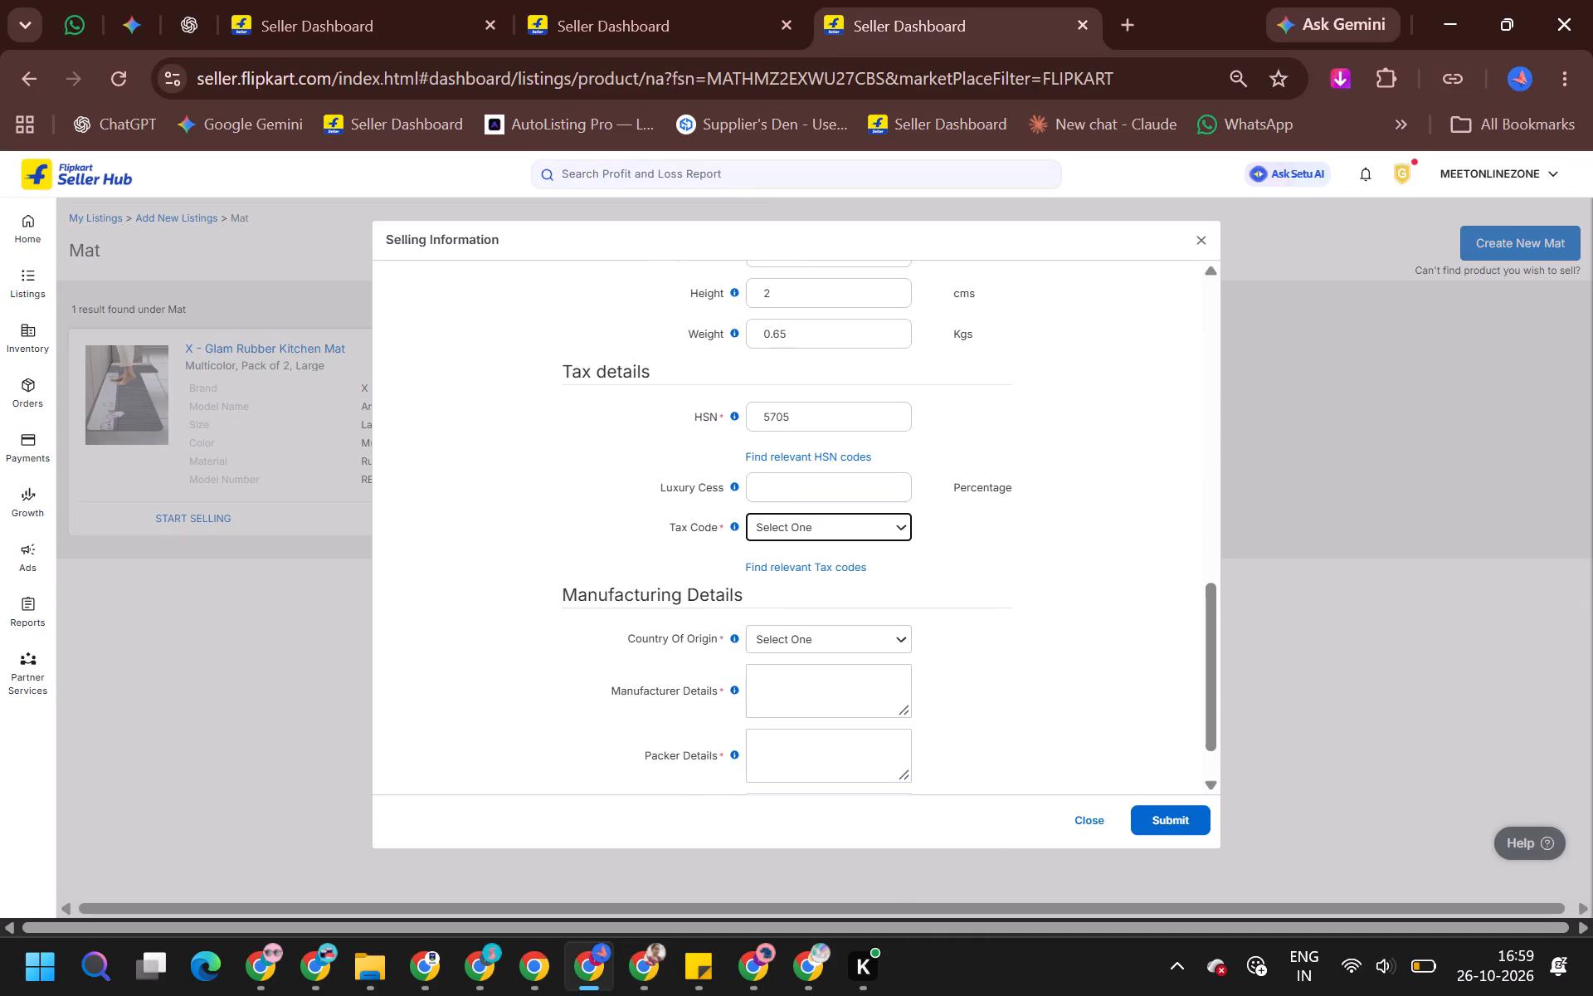
{"action": "key", "text": "Down"}
{"action": "key", "text": "Down"}
{"action": "key", "text": "Down"}
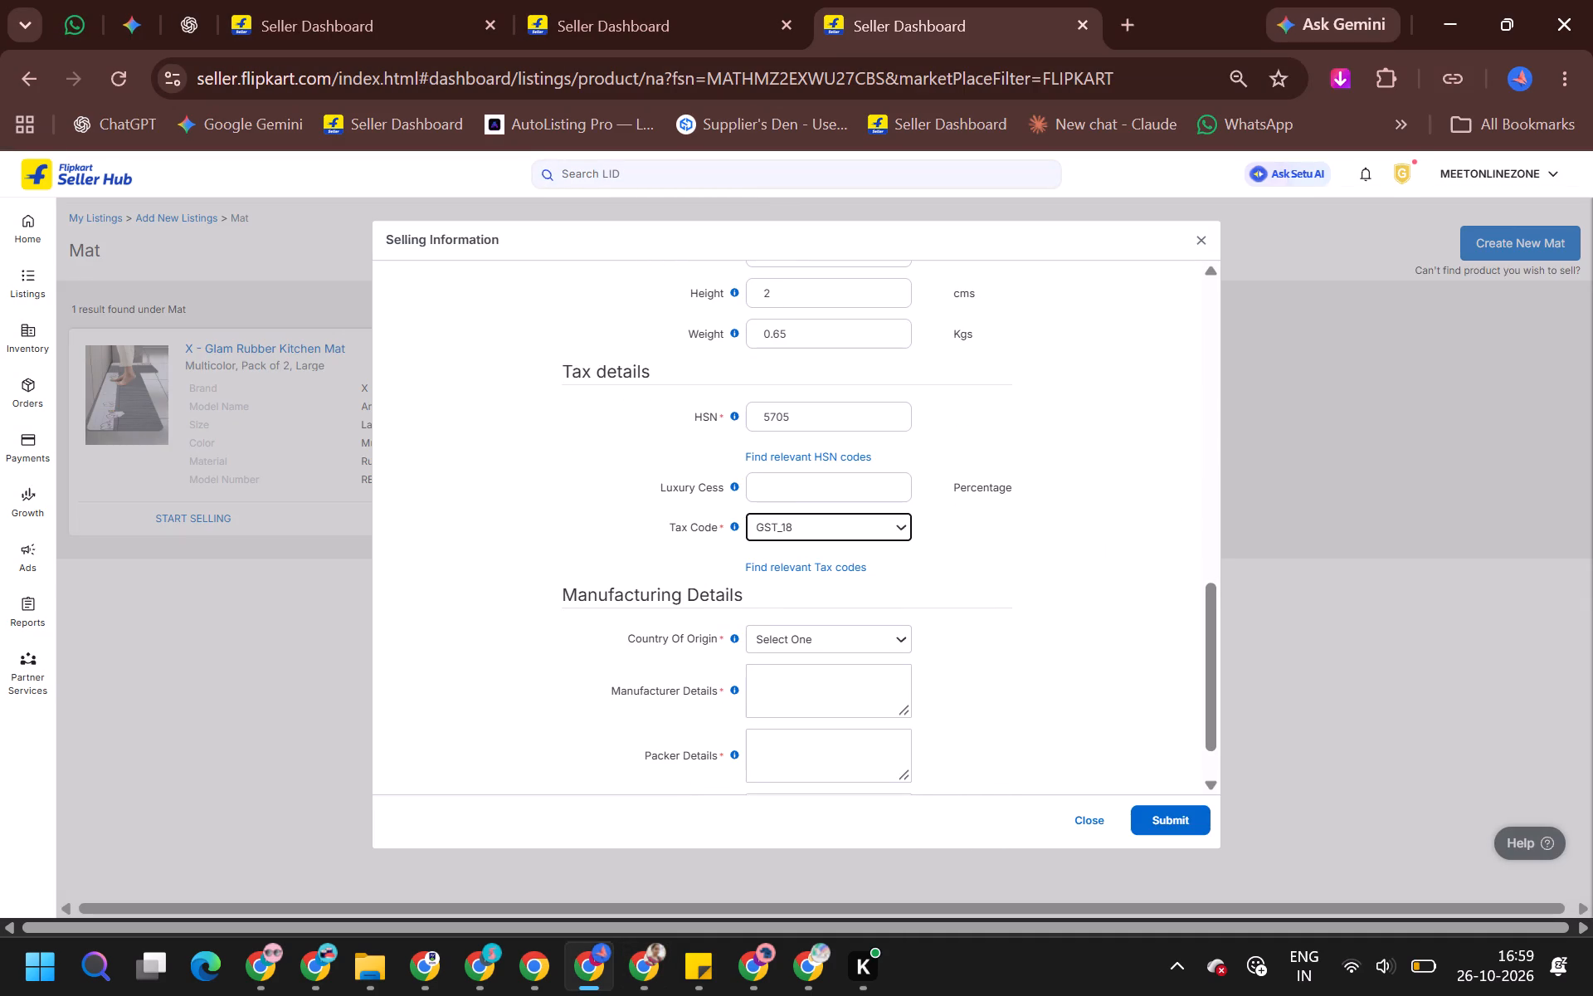
Set the country of origin to India and paste MEET ENTERPISES into both the manufacturer and packer details.
{"action": "key", "text": "Tab"}
{"action": "type", "text": "in"}
{"action": "key", "text": "Tab"}
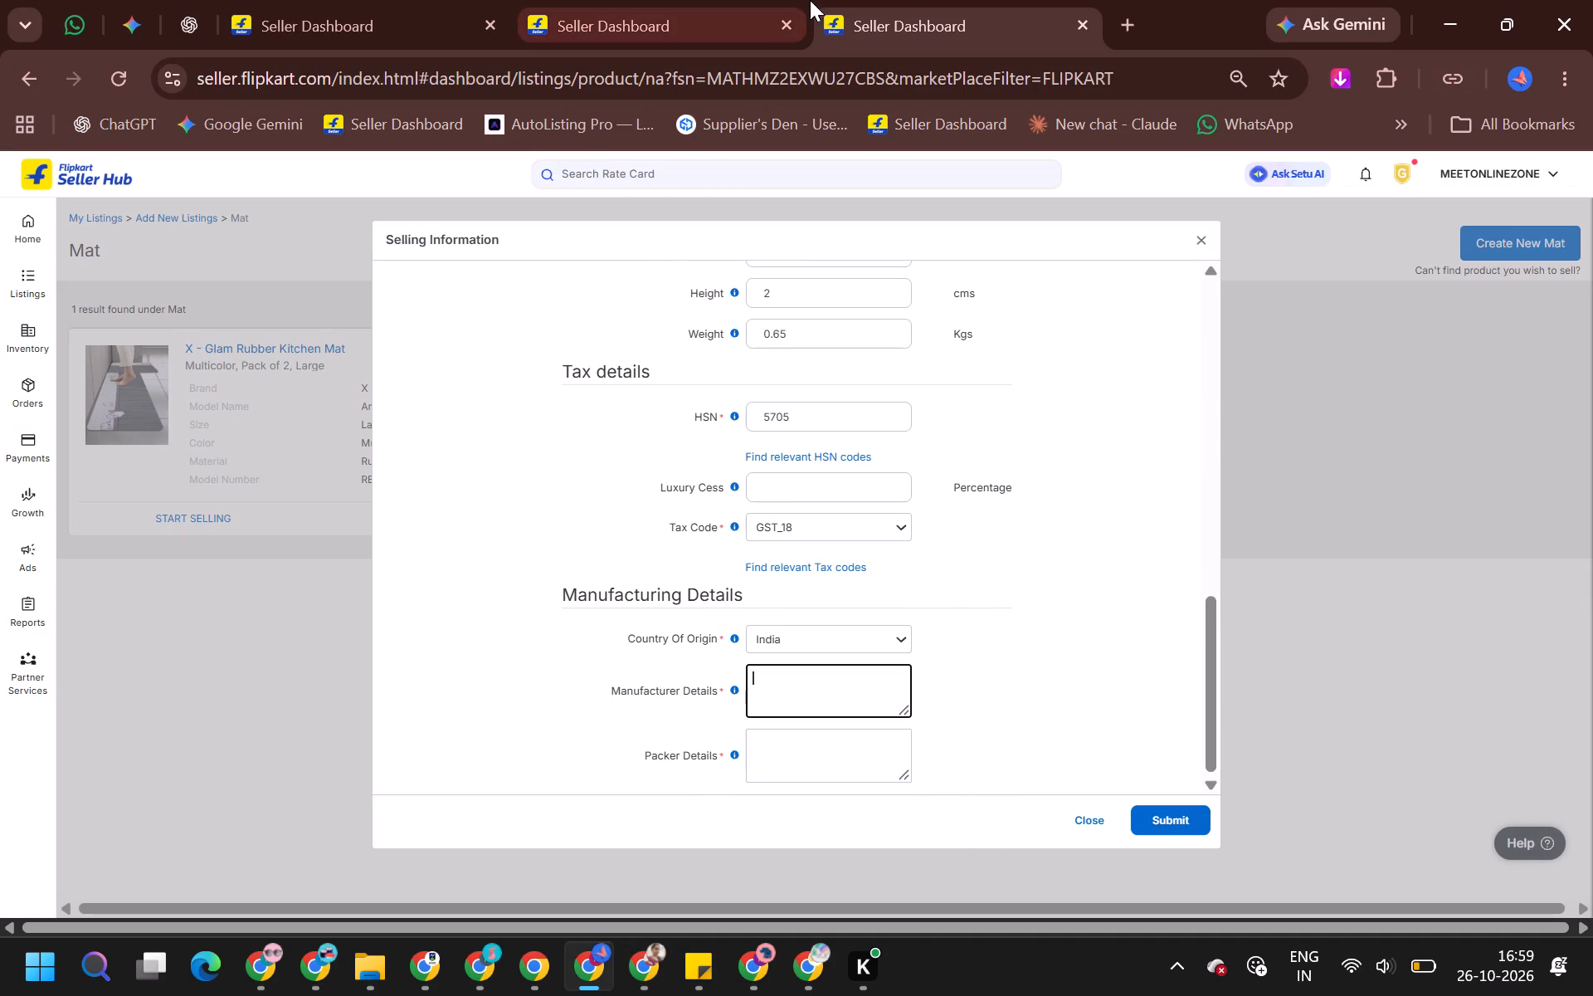
{"action": "left_click", "coordinate": [719, 0]}
{"action": "key", "text": "ctrl+c"}
{"action": "left_click", "coordinate": [954, 0]}
{"action": "key", "text": "ctrl+v"}
{"action": "key", "text": "Tab"}
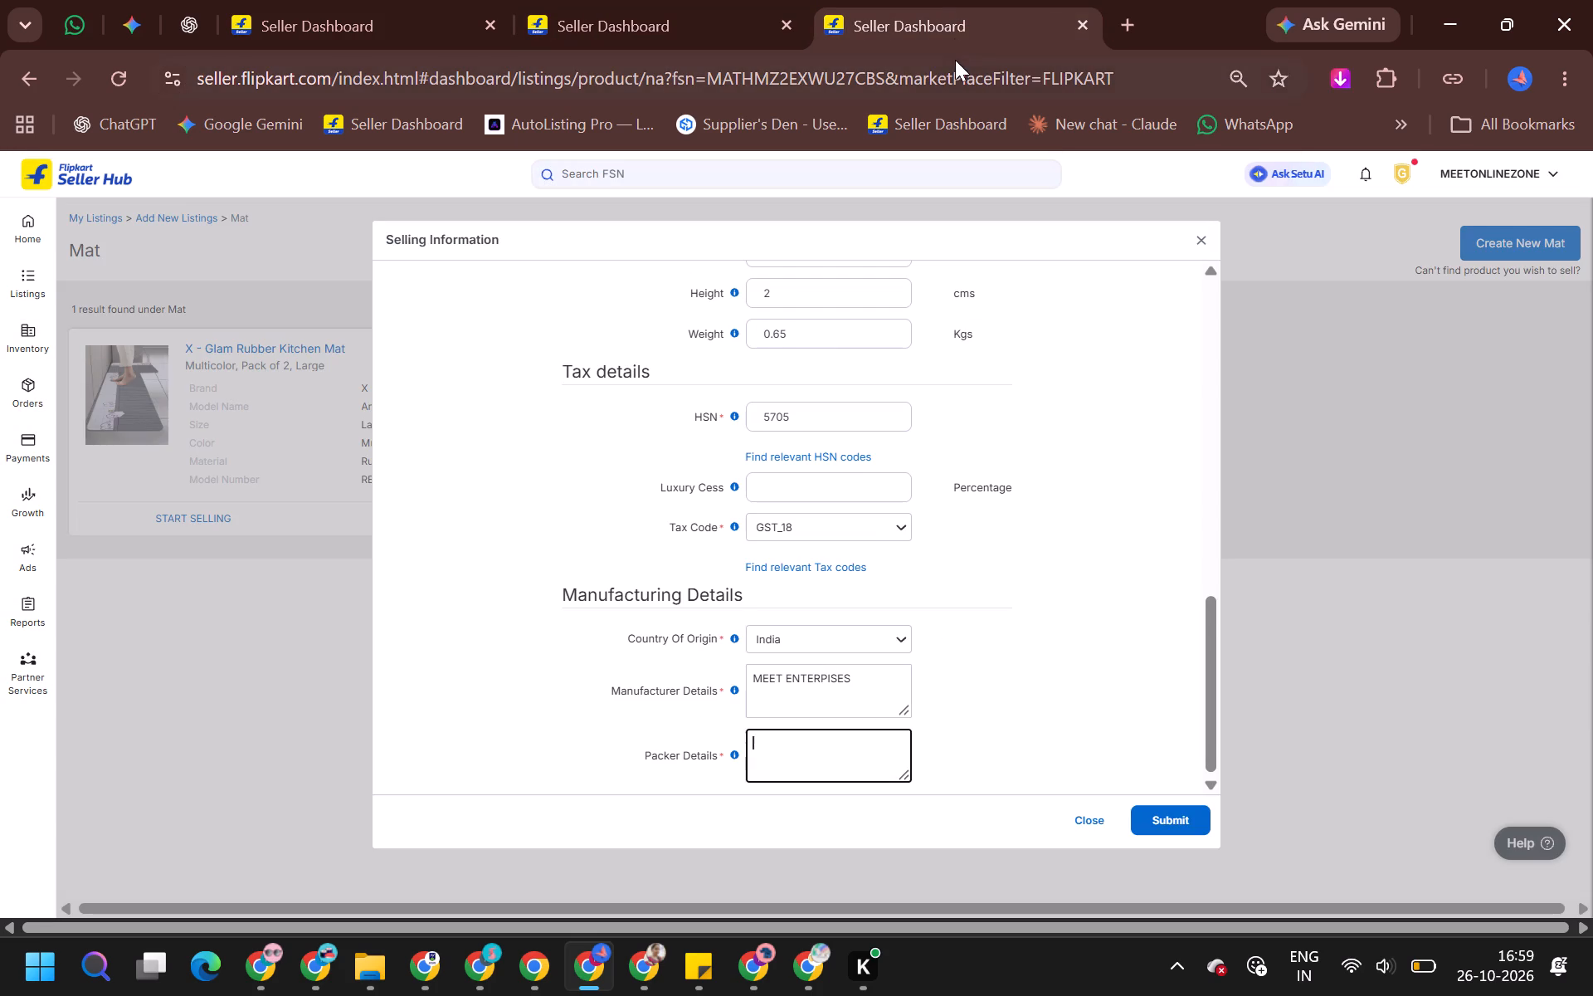
{"action": "key", "text": "ctrl+v"}
{"action": "key", "text": "Tab"}
{"action": "scroll", "coordinate": [1012, 475], "scroll_direction": "up", "scroll_amount": 10}
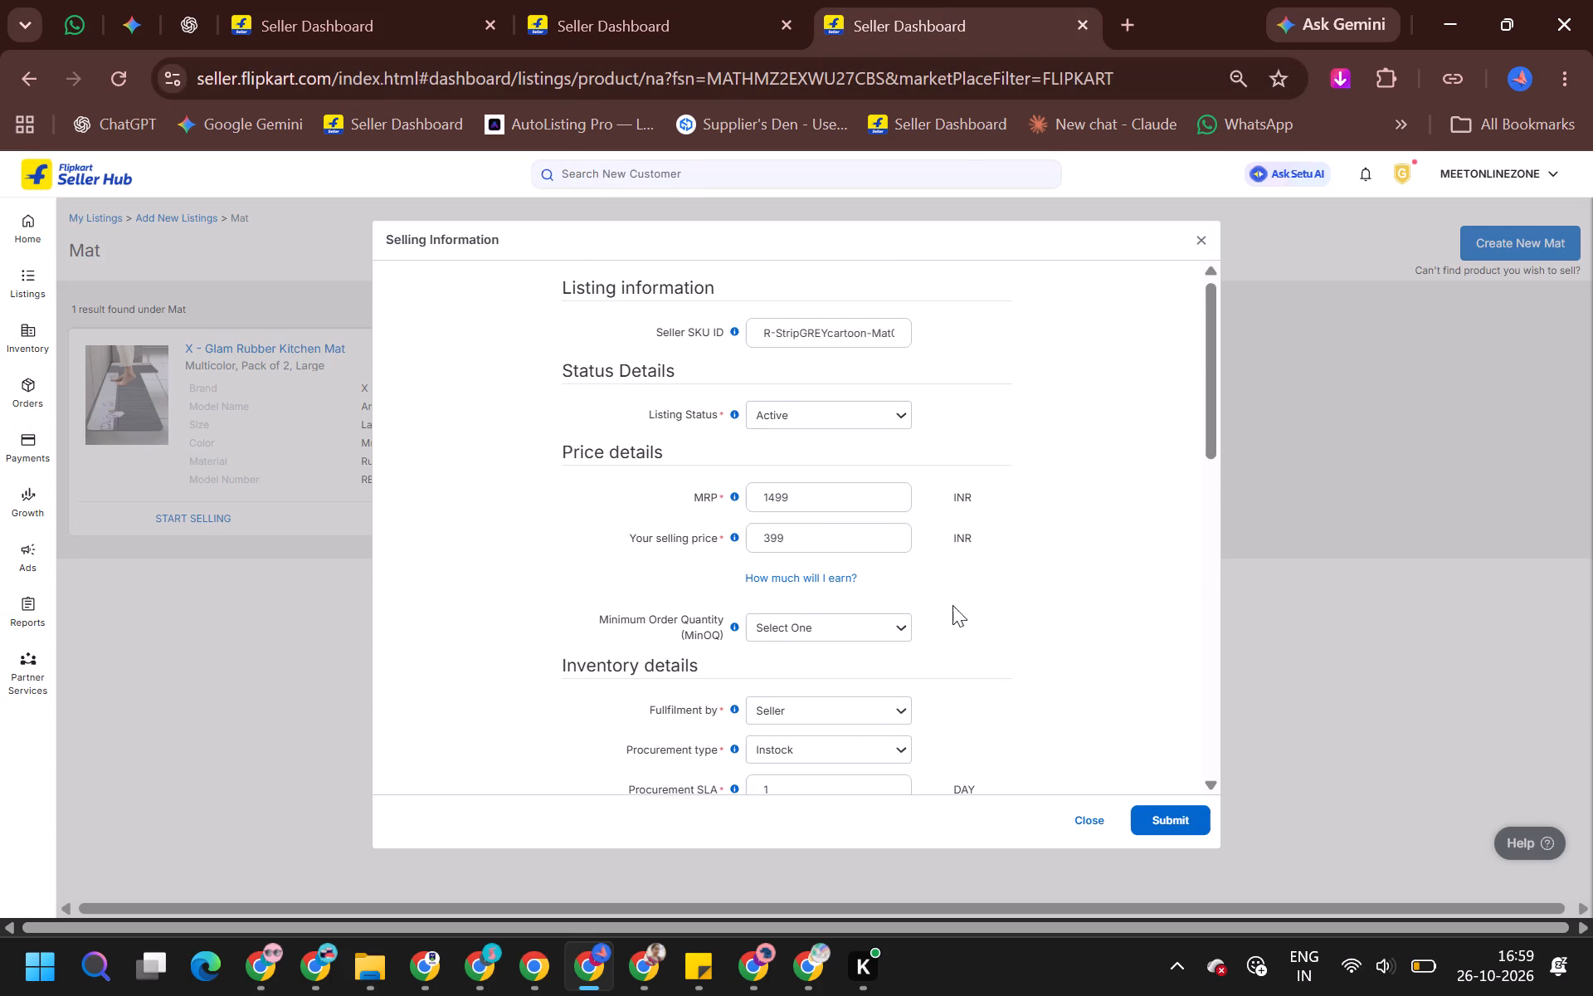
Bring up the sticky note to check its SKU list.
{"action": "left_click", "coordinate": [690, 974]}
{"action": "left_click", "coordinate": [691, 974]}
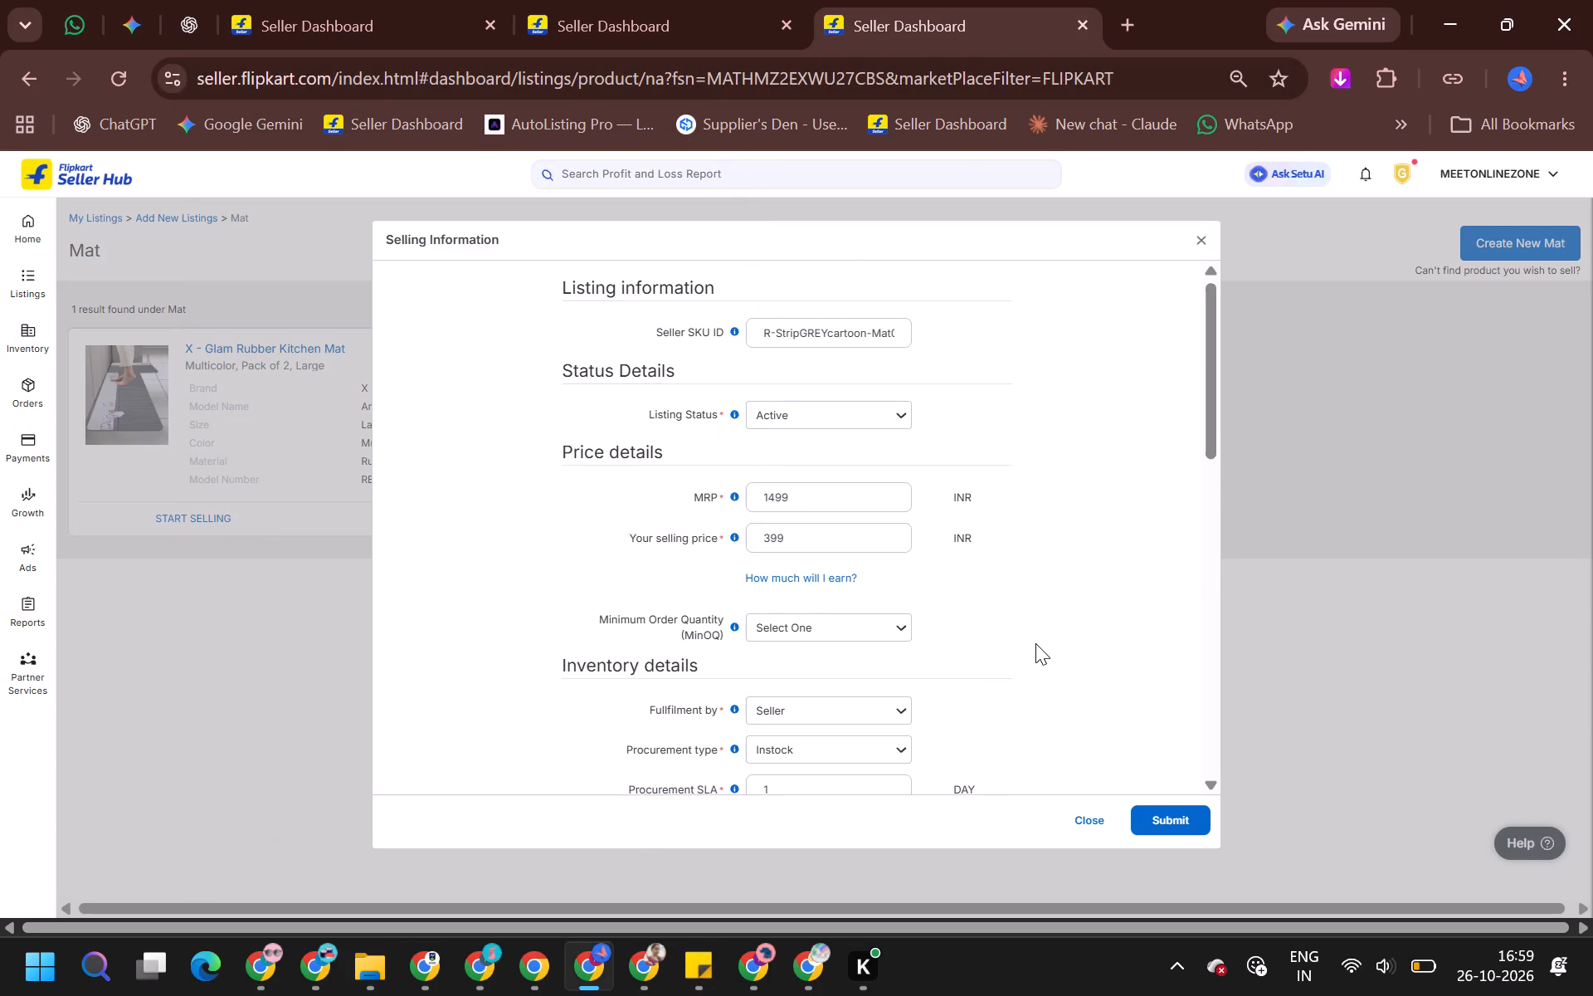
Check over the completed selling information for the X - Glam Rubber Kitchen Mat and submit the listing.
{"action": "left_click", "coordinate": [1041, 641]}
{"action": "scroll", "coordinate": [1038, 639], "scroll_direction": "down", "scroll_amount": 6}
{"action": "scroll", "coordinate": [1038, 639], "scroll_direction": "up", "scroll_amount": 10}
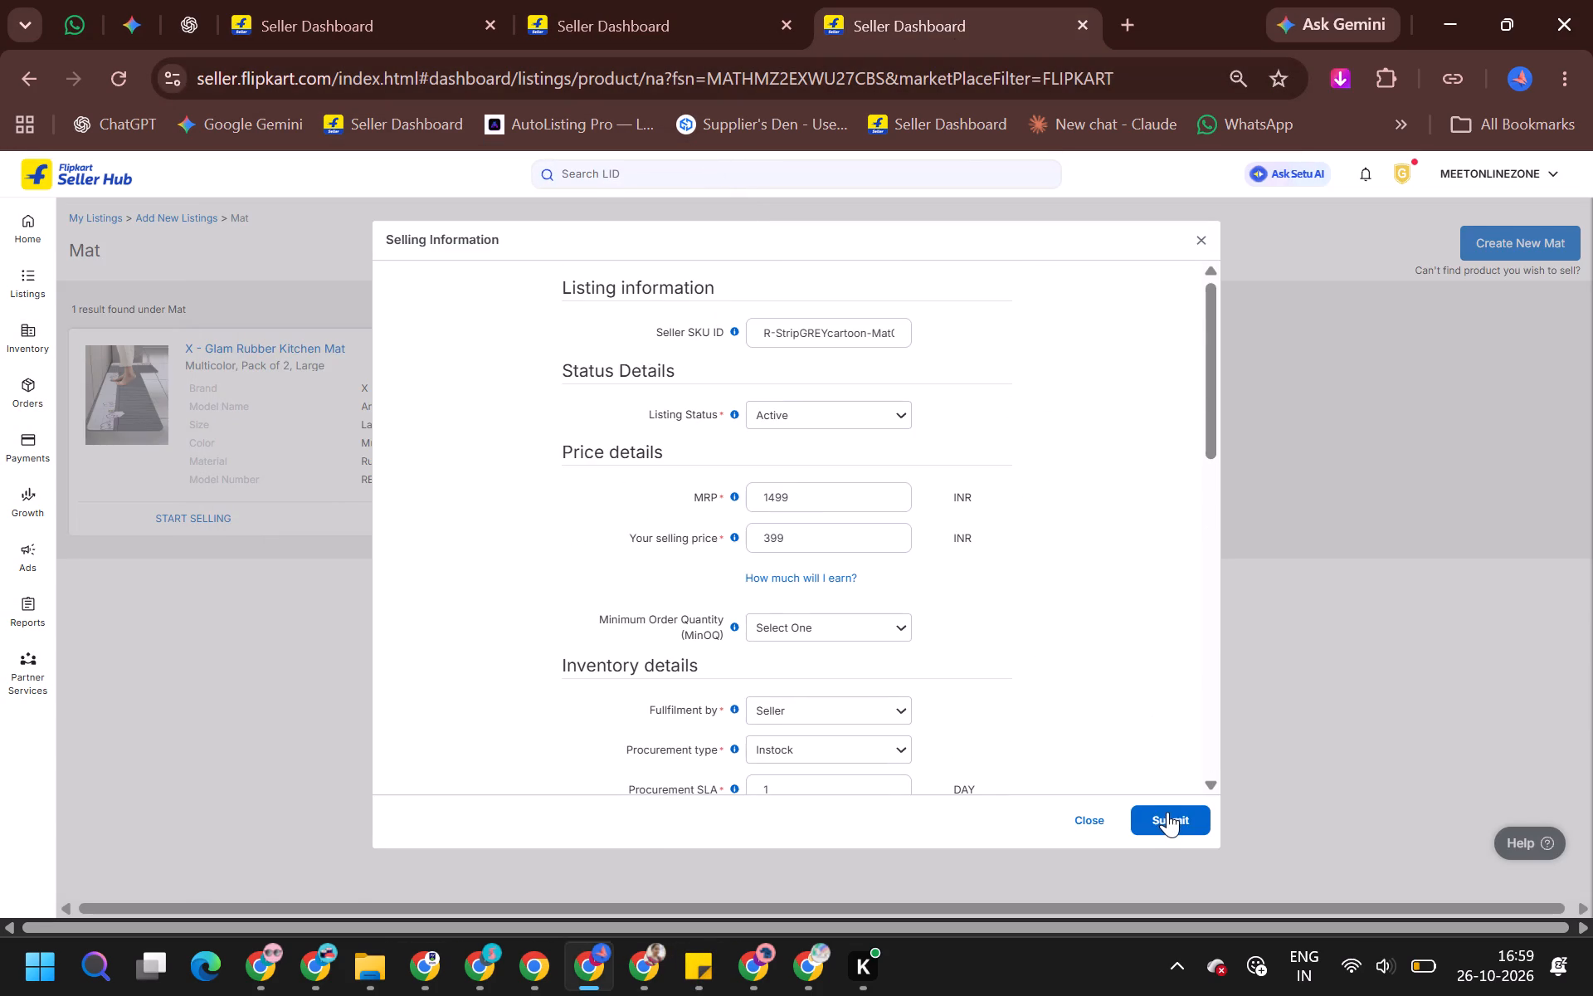
{"action": "left_click", "coordinate": [1168, 812]}
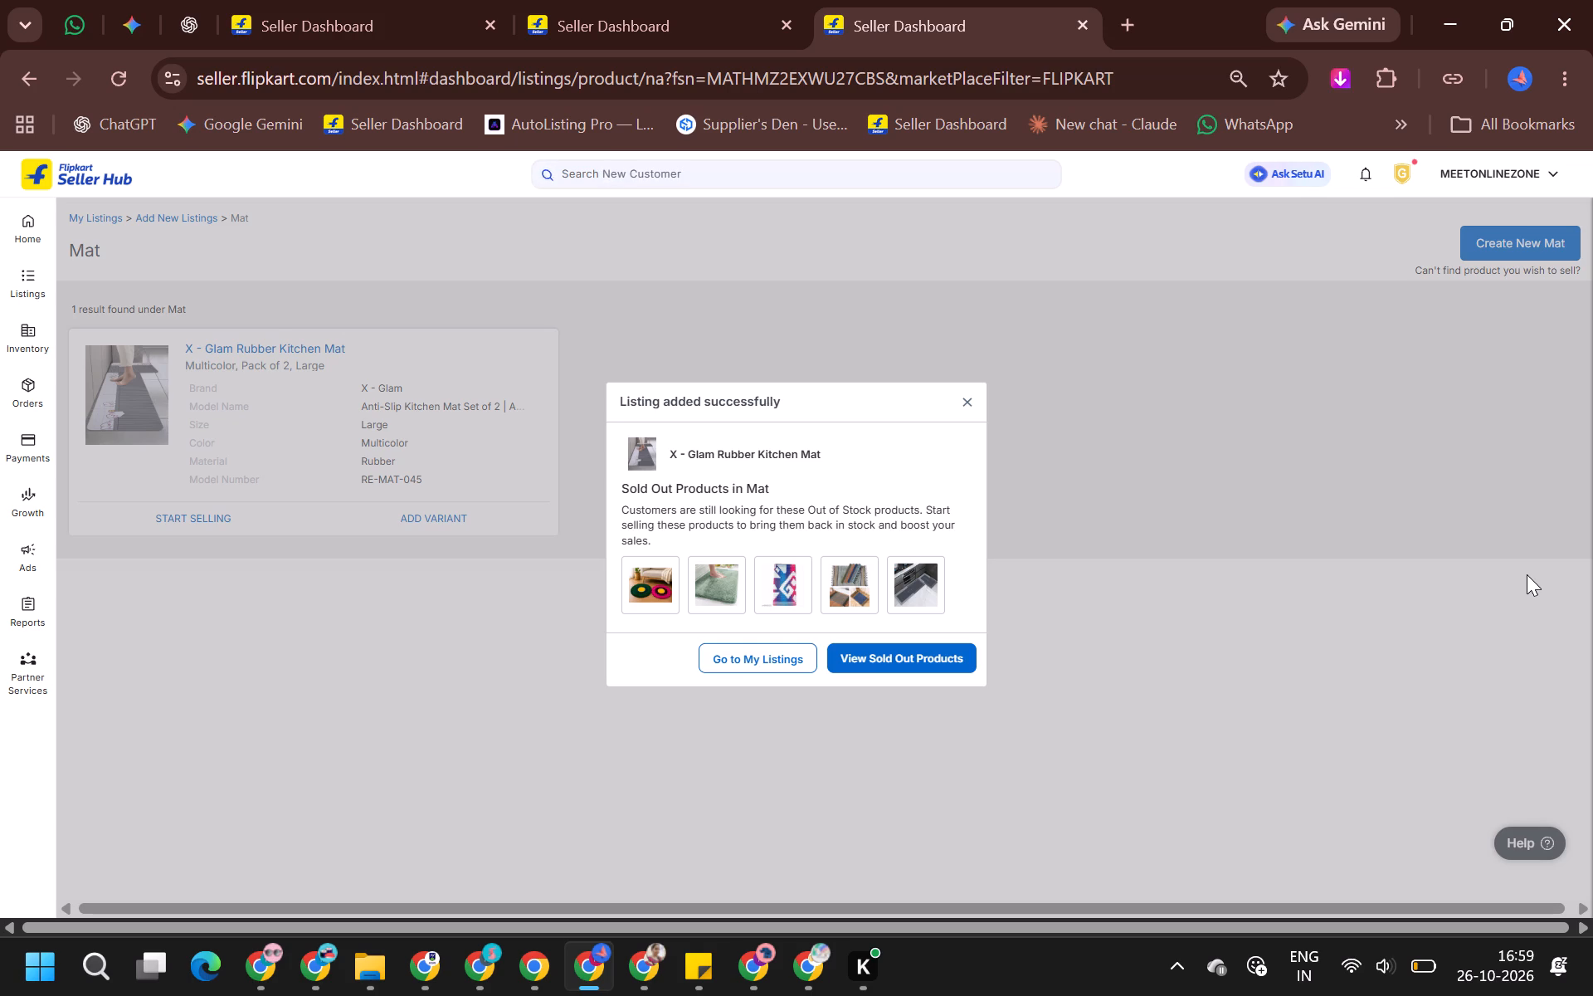
Switch to the sticky note listing the Rohan SKUs mapped in the Meet account.
{"action": "key", "text": "alt+Tab"}
{"action": "key", "text": "alt+Tab"}
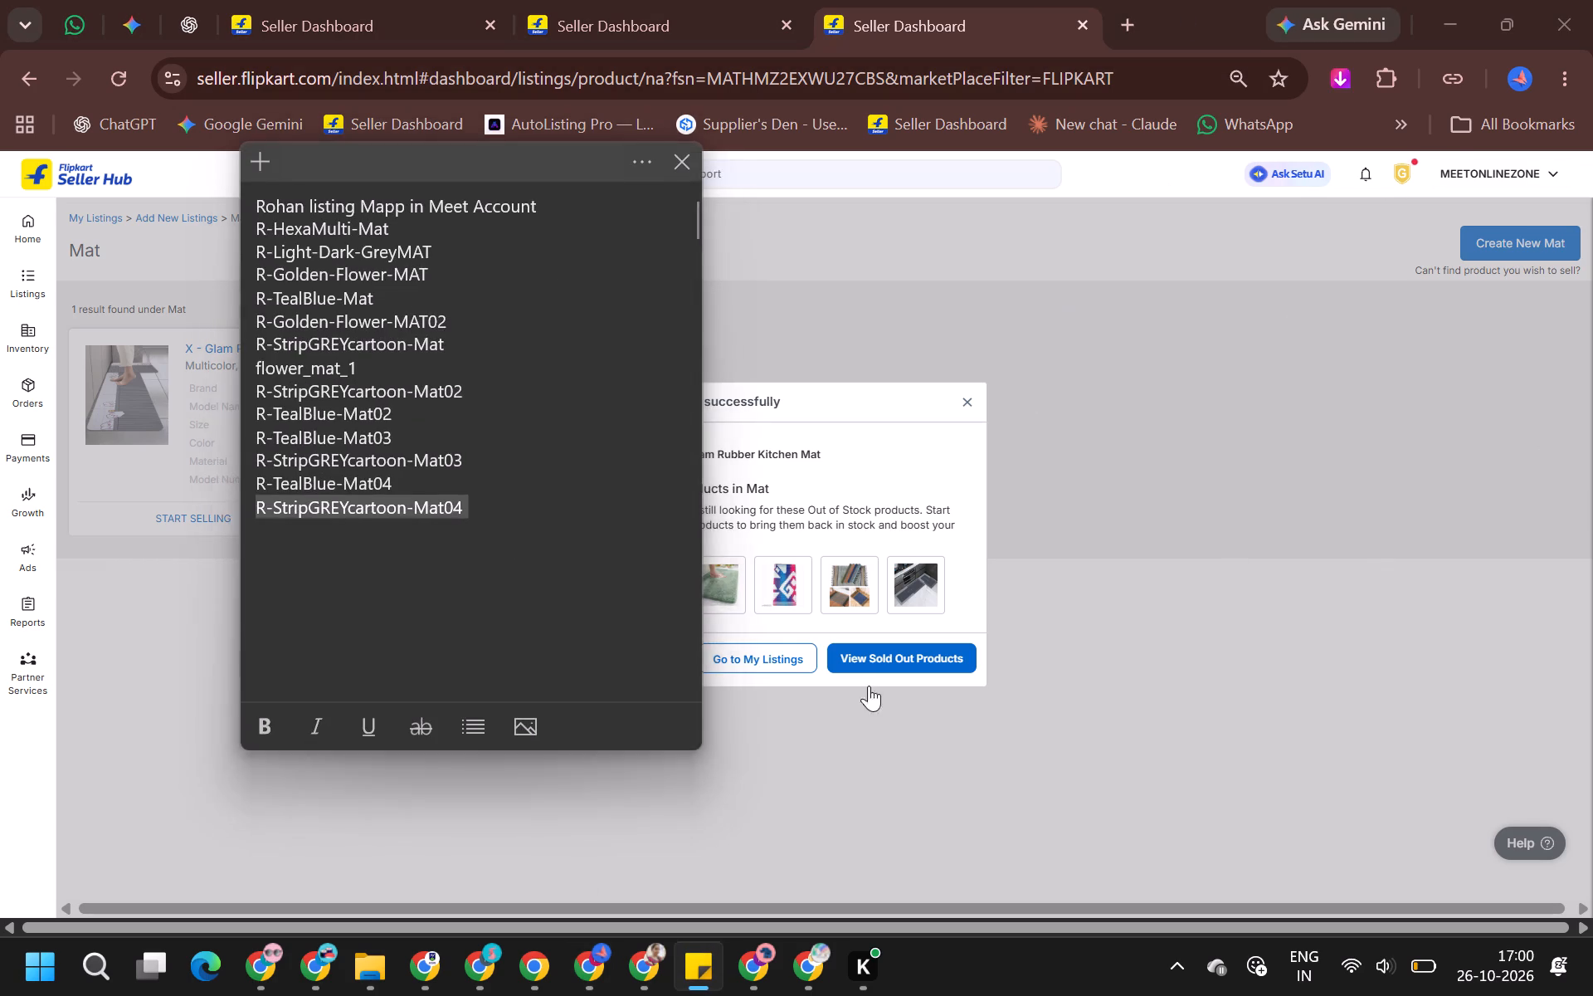
Switch to the ROHANCART browser window and open the next X - Glam mat's product page.
{"action": "left_click", "coordinate": [649, 969]}
{"action": "left_click", "coordinate": [694, 0]}
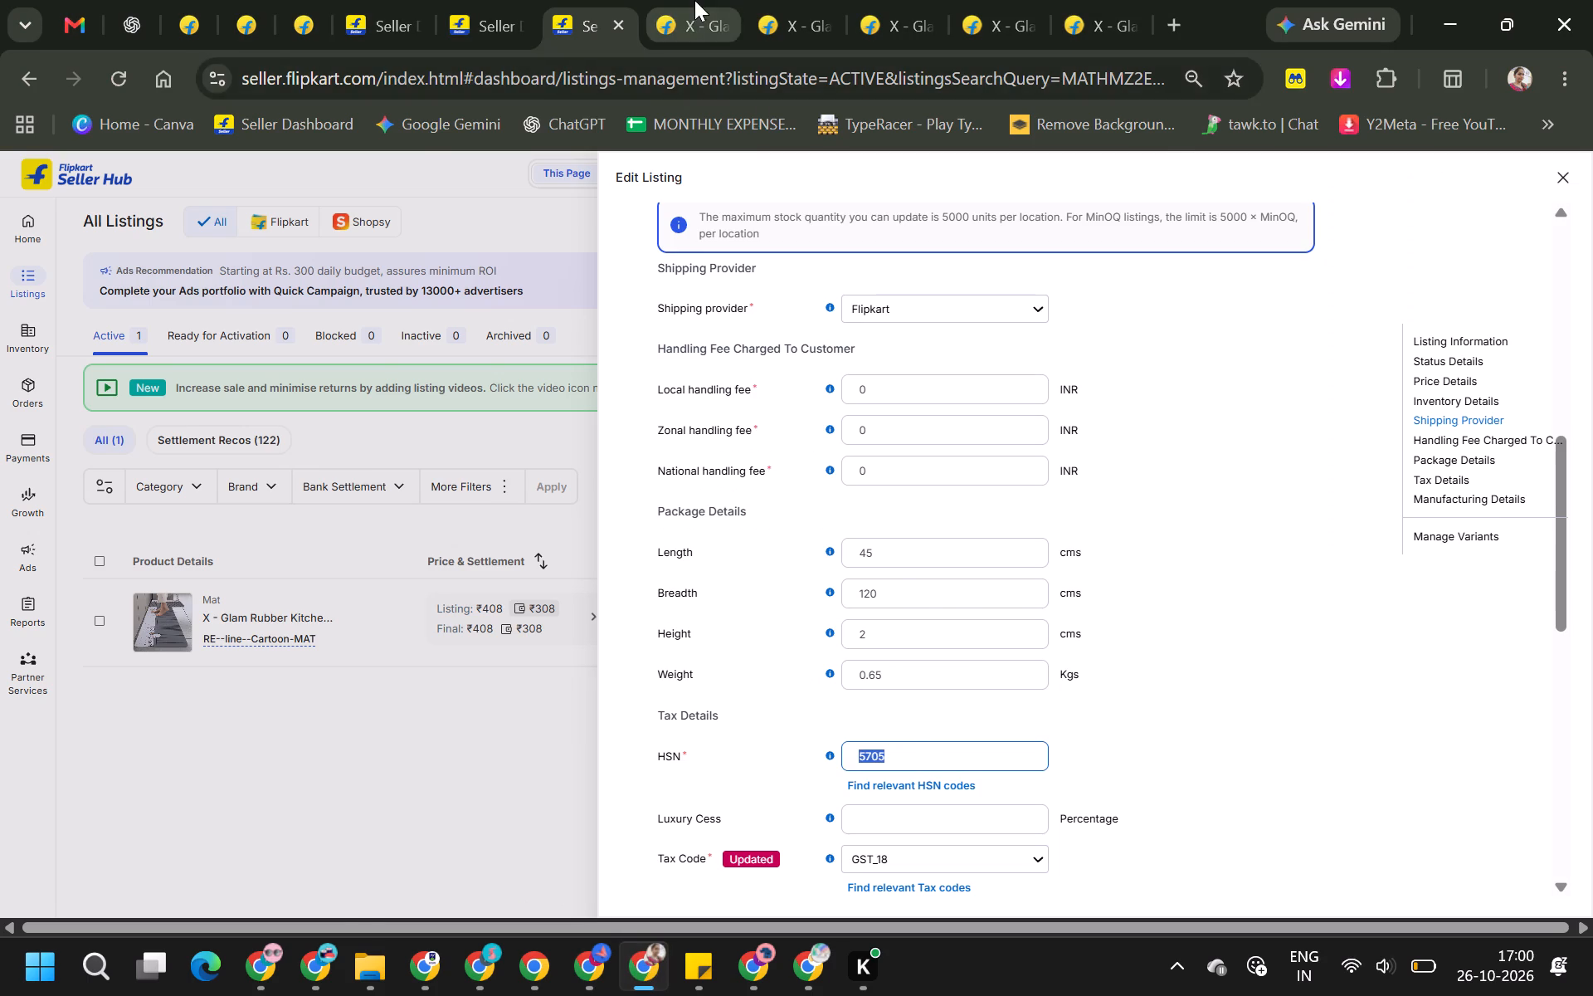
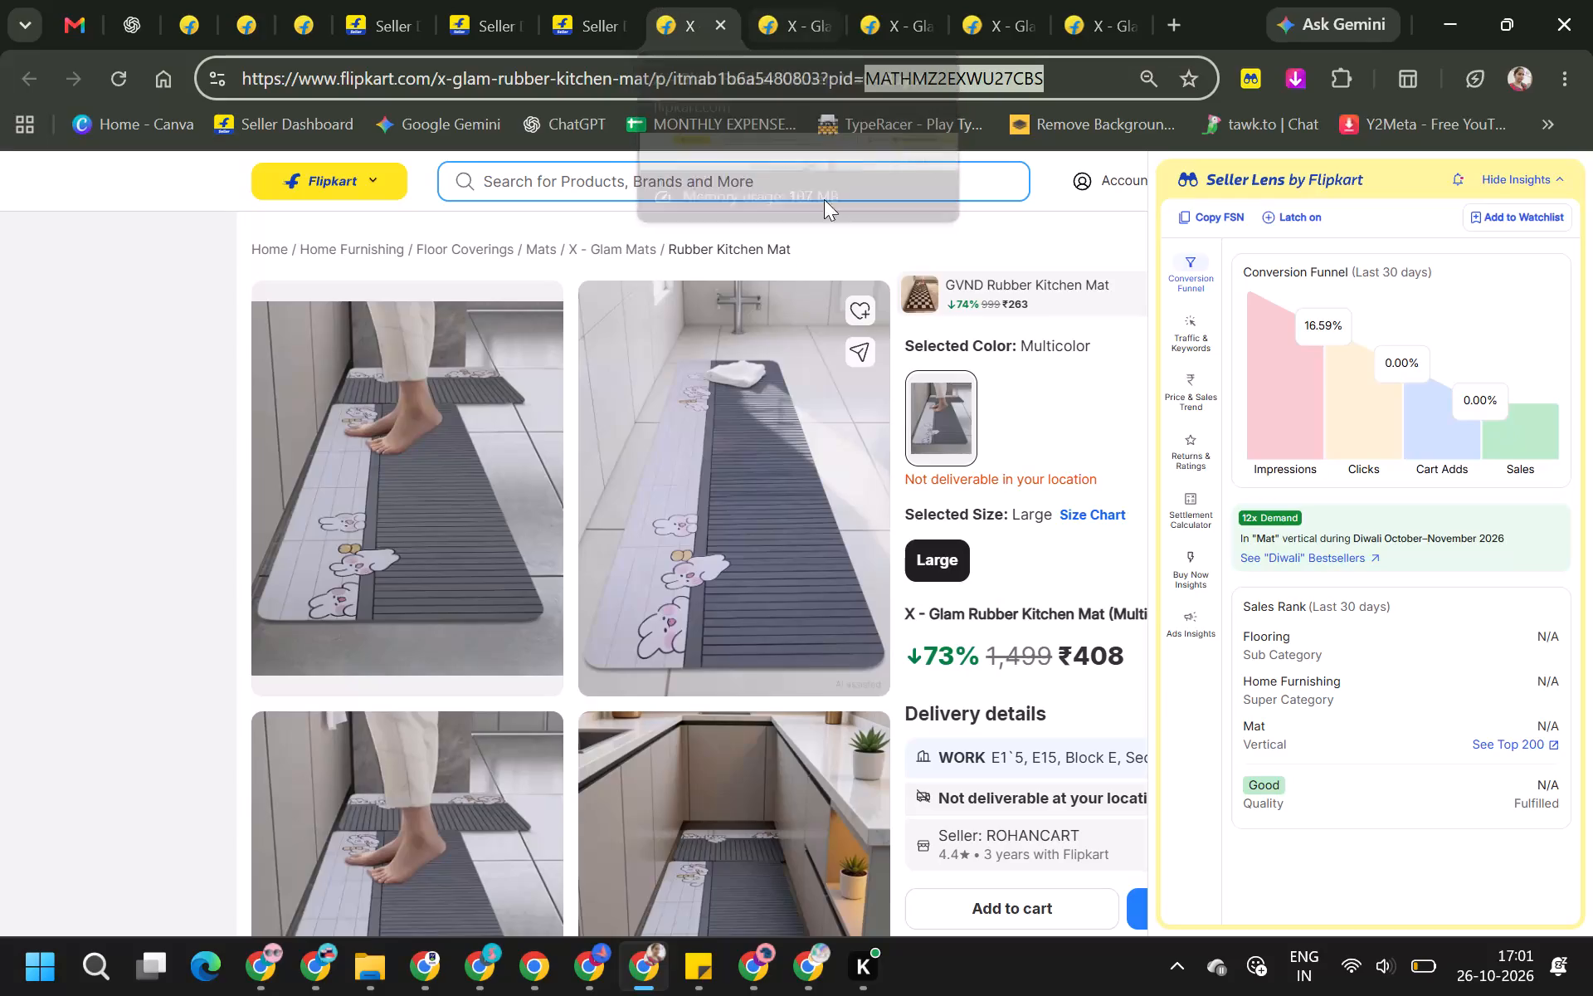
Compare the mapped mat's product page and ROHANCART reference listing with its listing confirmation in the MEETONLINEZONE account.
{"action": "key", "text": "alt+Tab"}
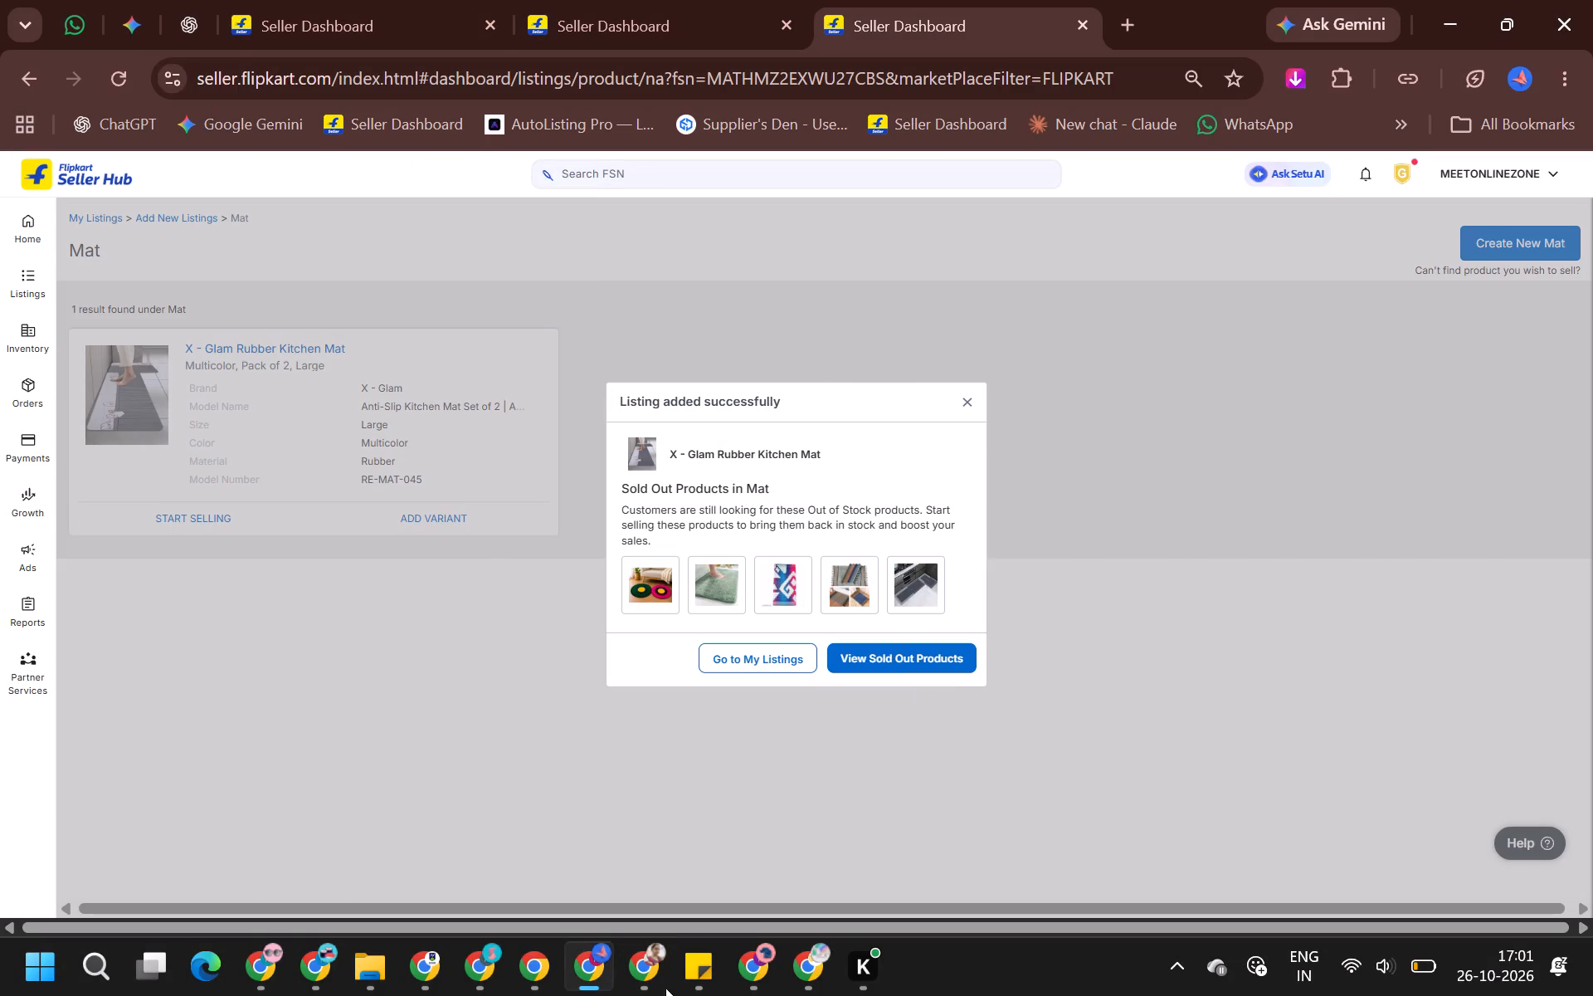
{"action": "key", "text": "alt+Tab"}
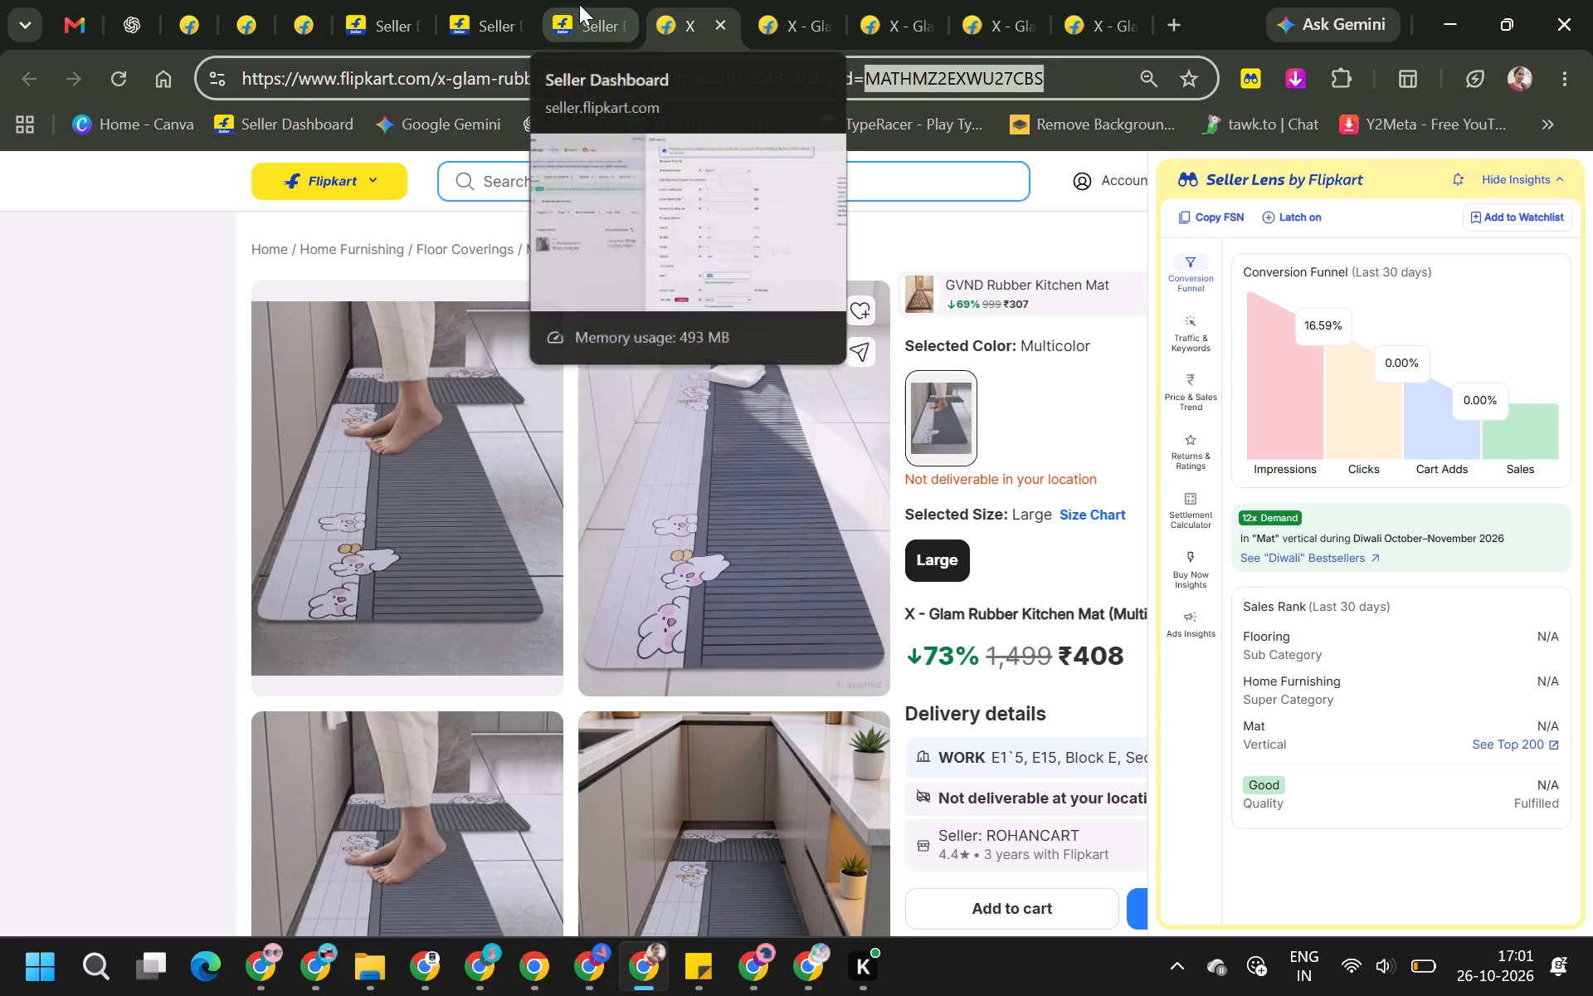
{"action": "key", "text": "alt+Tab"}
{"action": "left_click", "coordinate": [579, 4]}
{"action": "key", "text": "alt+Tab"}
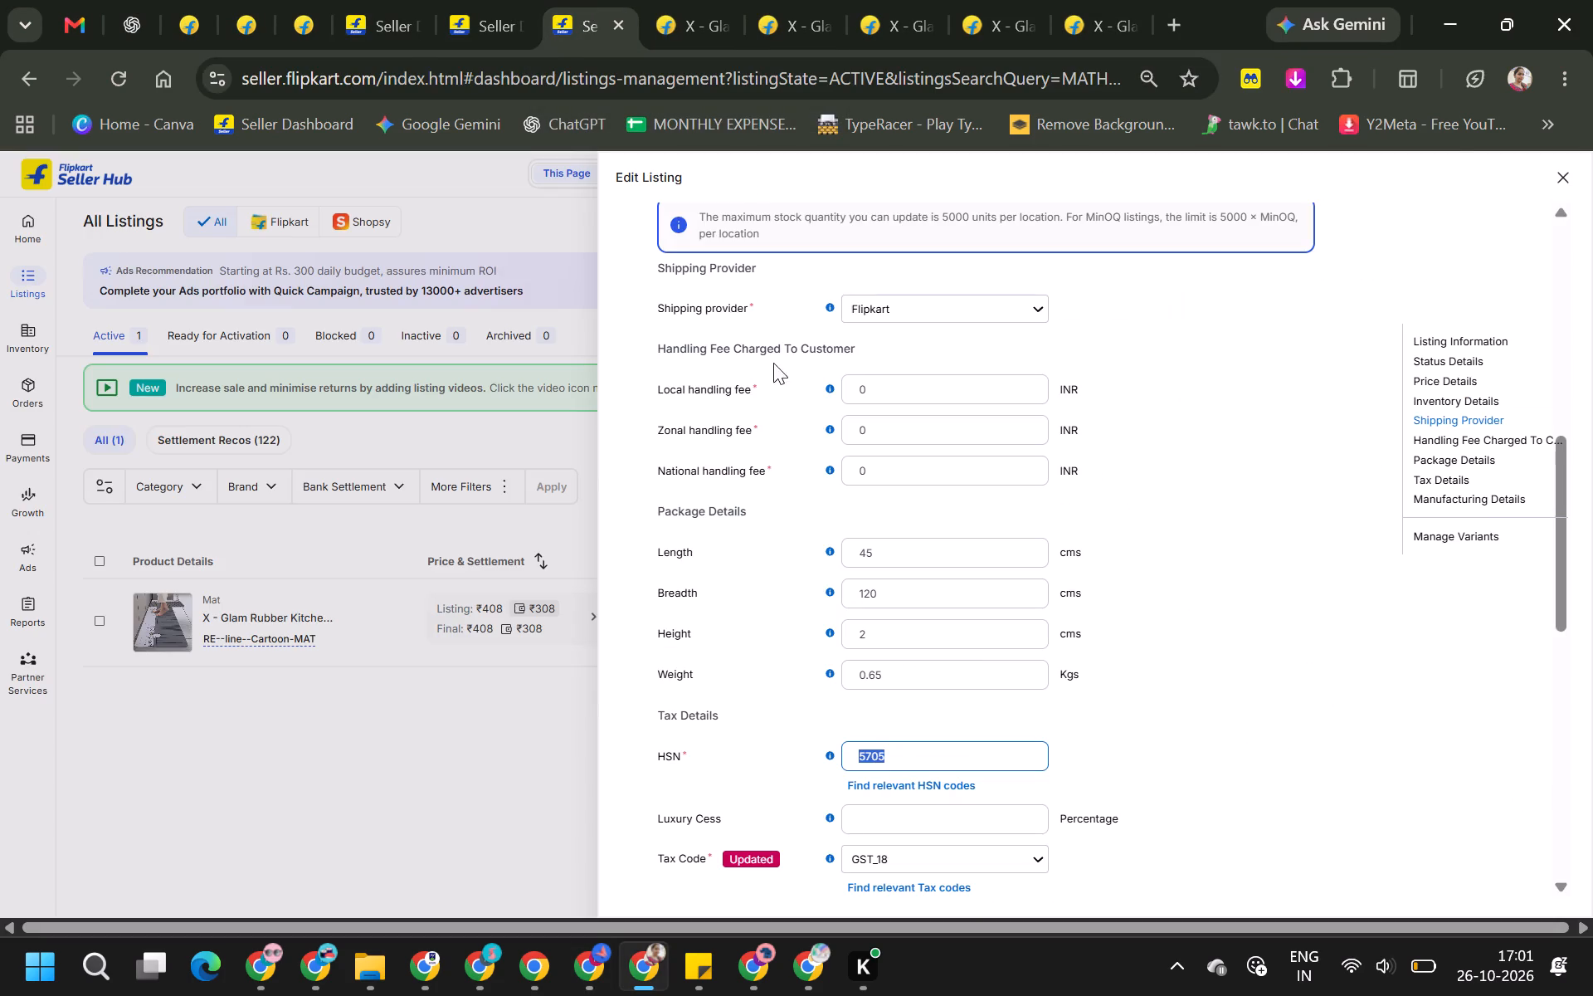
{"action": "key", "text": "alt+Tab"}
{"action": "left_click", "coordinate": [675, 18]}
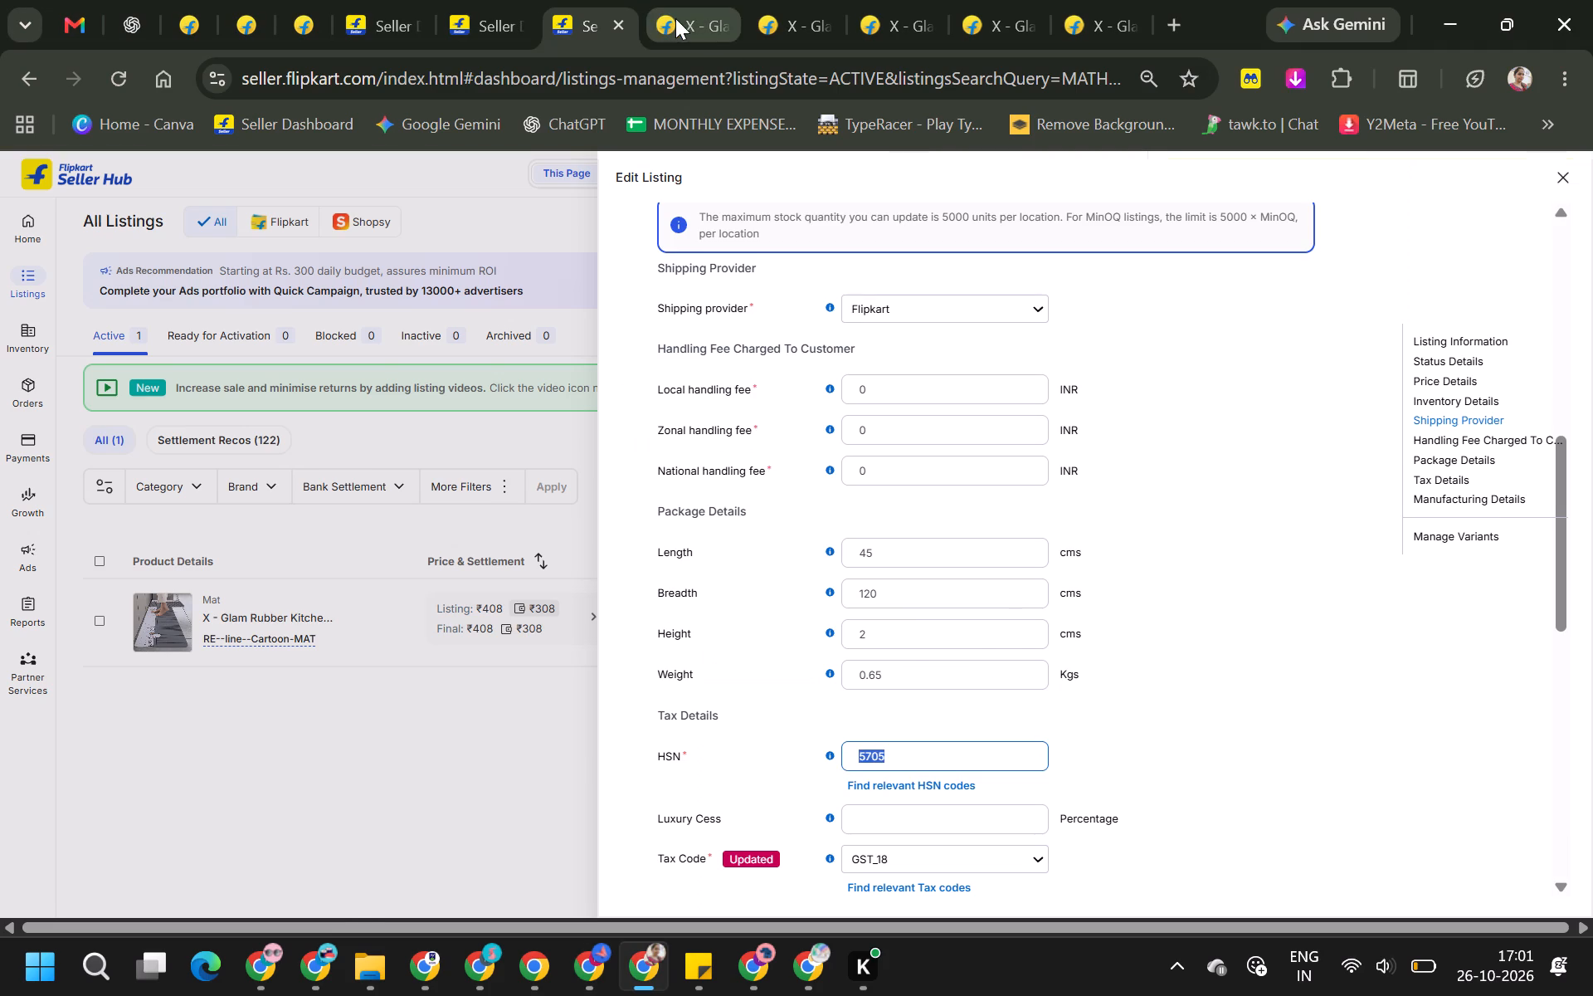
{"action": "left_click", "coordinate": [604, 10]}
{"action": "left_click", "coordinate": [691, 0]}
{"action": "key", "text": "alt+Tab"}
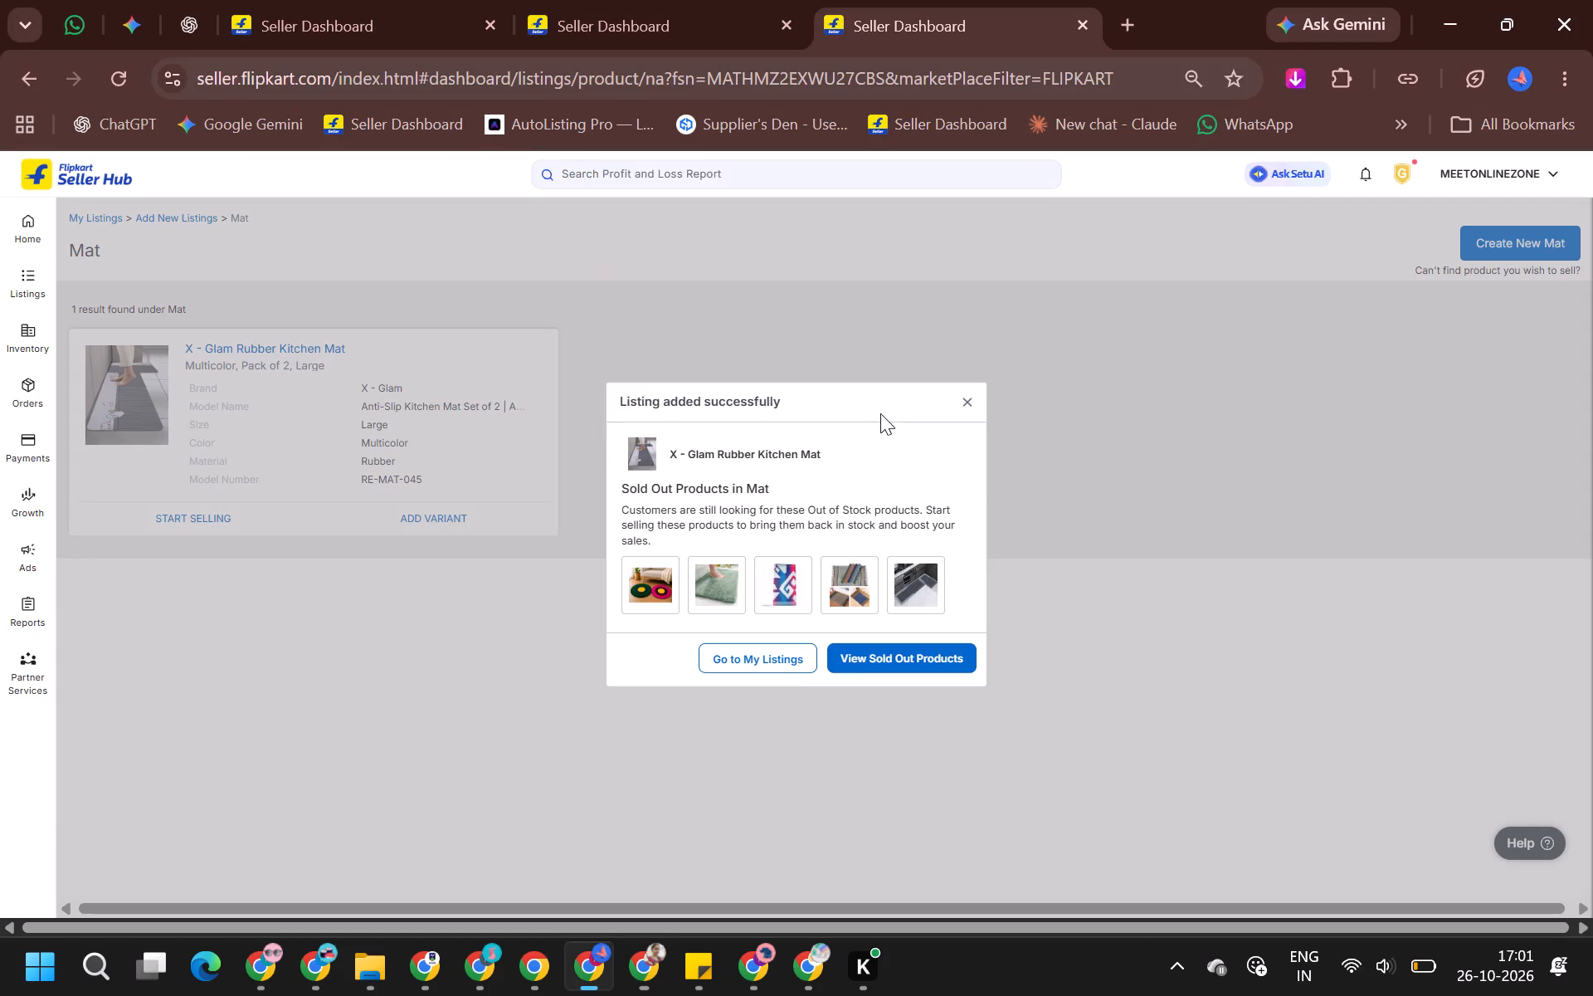
{"action": "key", "text": "alt+Tab"}
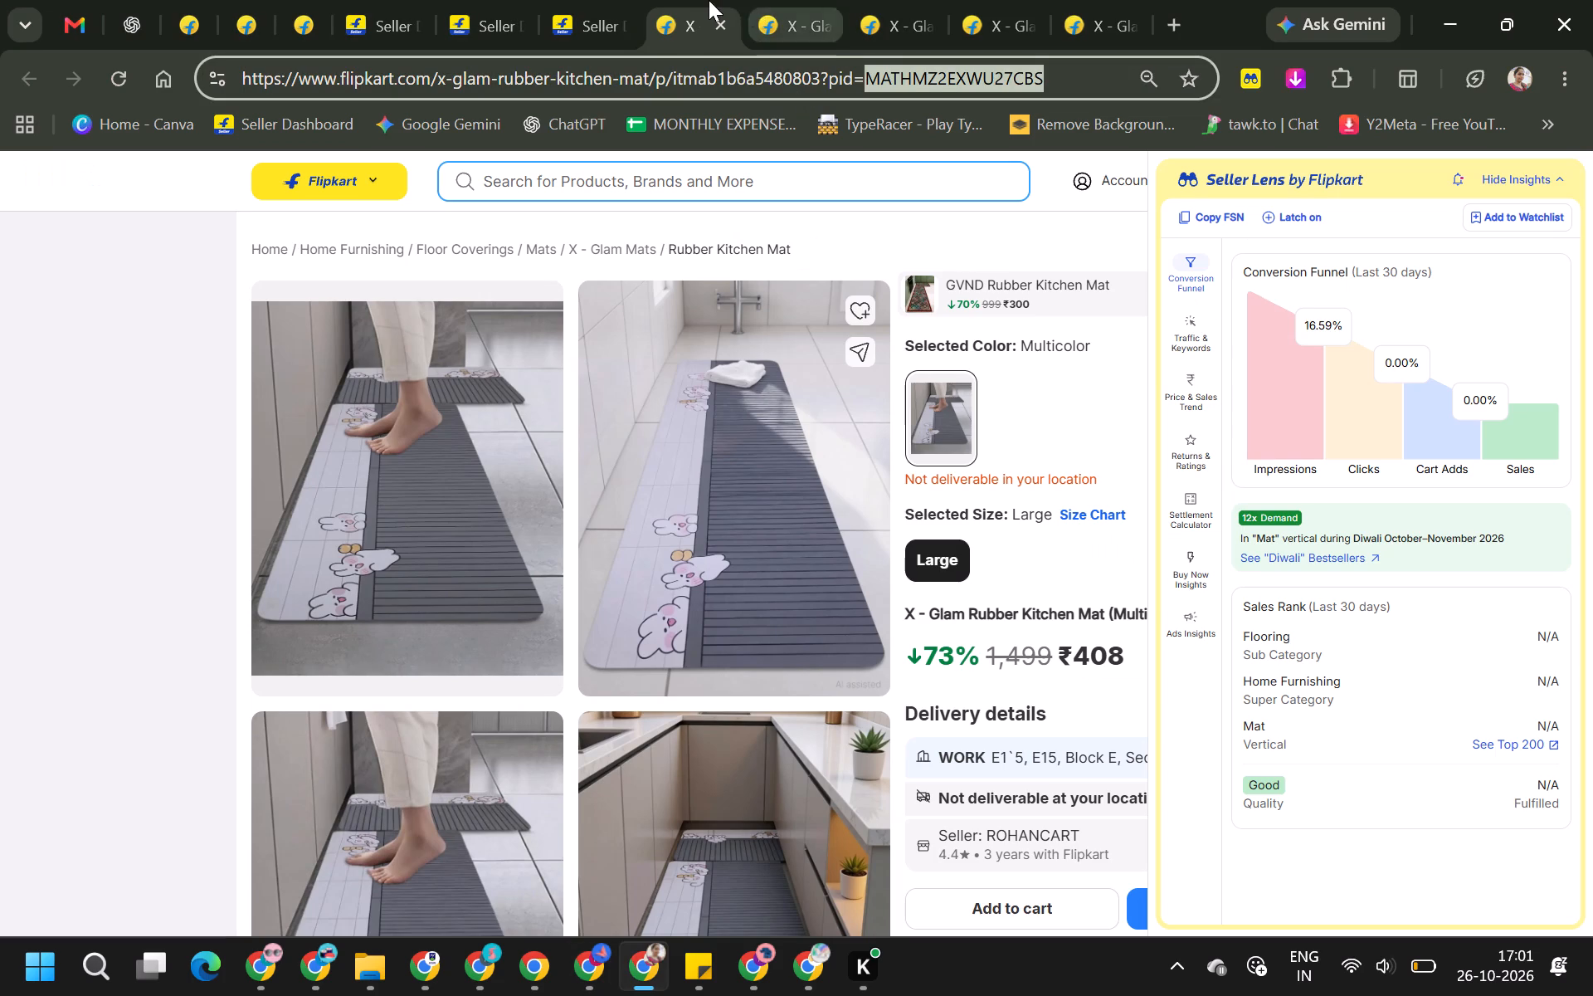
Pin the browser tab of the mapped X - Glam multicolor cartoon mat to mark it as done.
{"action": "right_click", "coordinate": [704, 0]}
{"action": "left_click", "coordinate": [780, 256]}
Look through the product pages of the remaining X - Glam mats, ending on the next multicolor cartoon mat.
{"action": "left_click", "coordinate": [753, 0]}
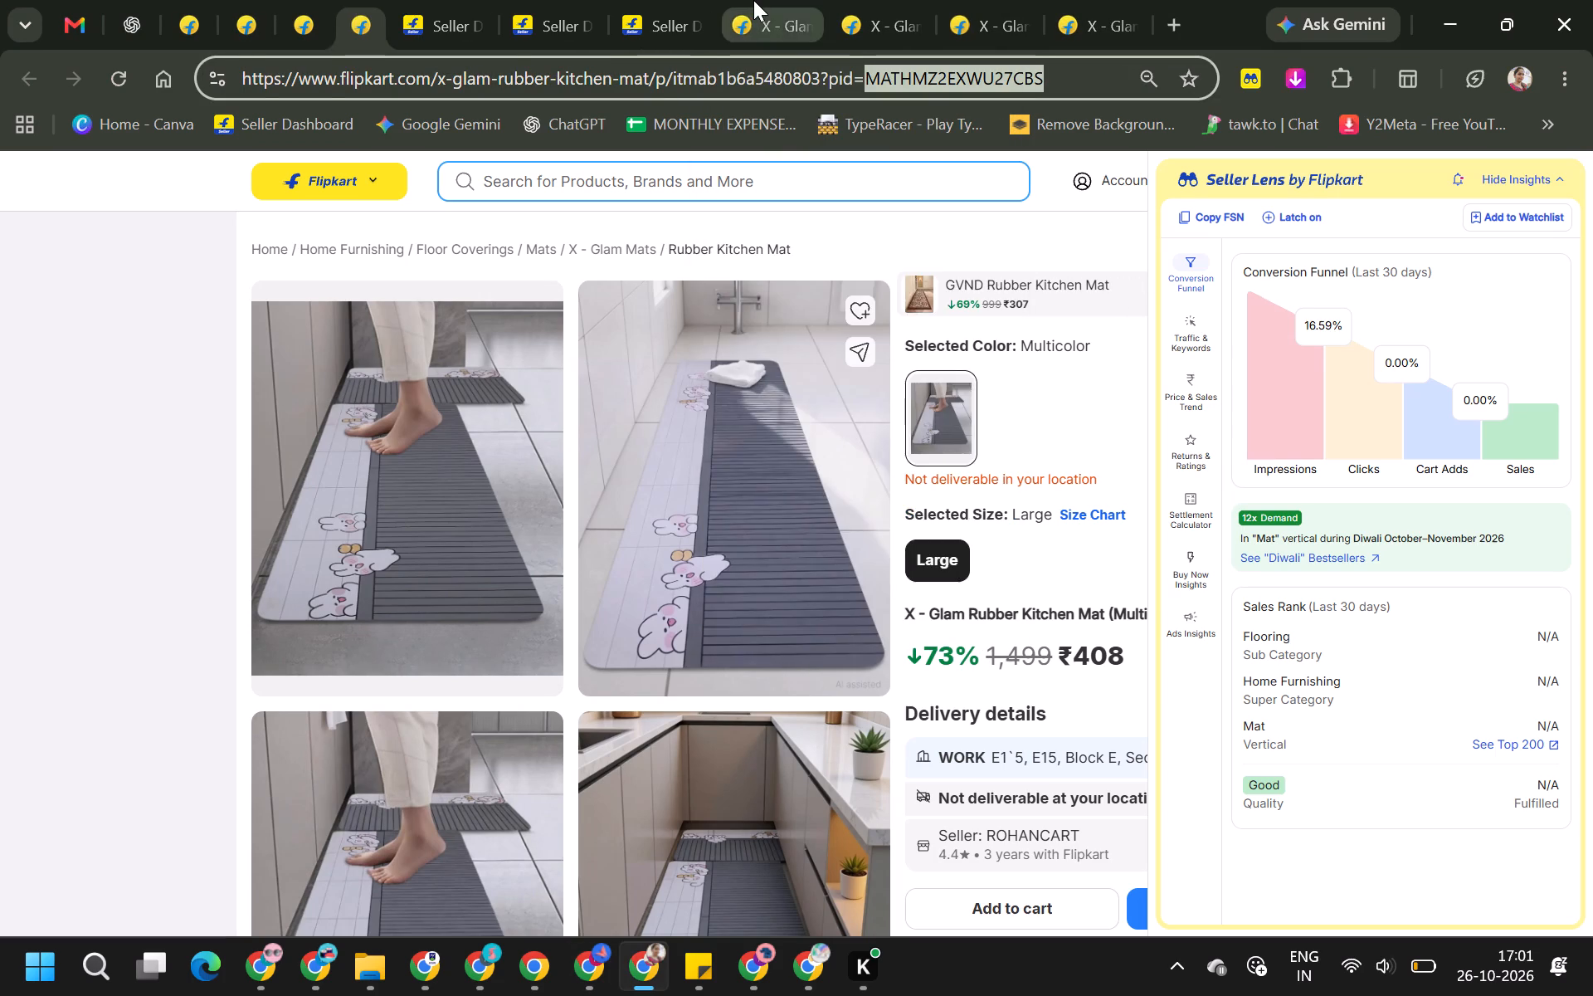
{"action": "left_click", "coordinate": [913, 0]}
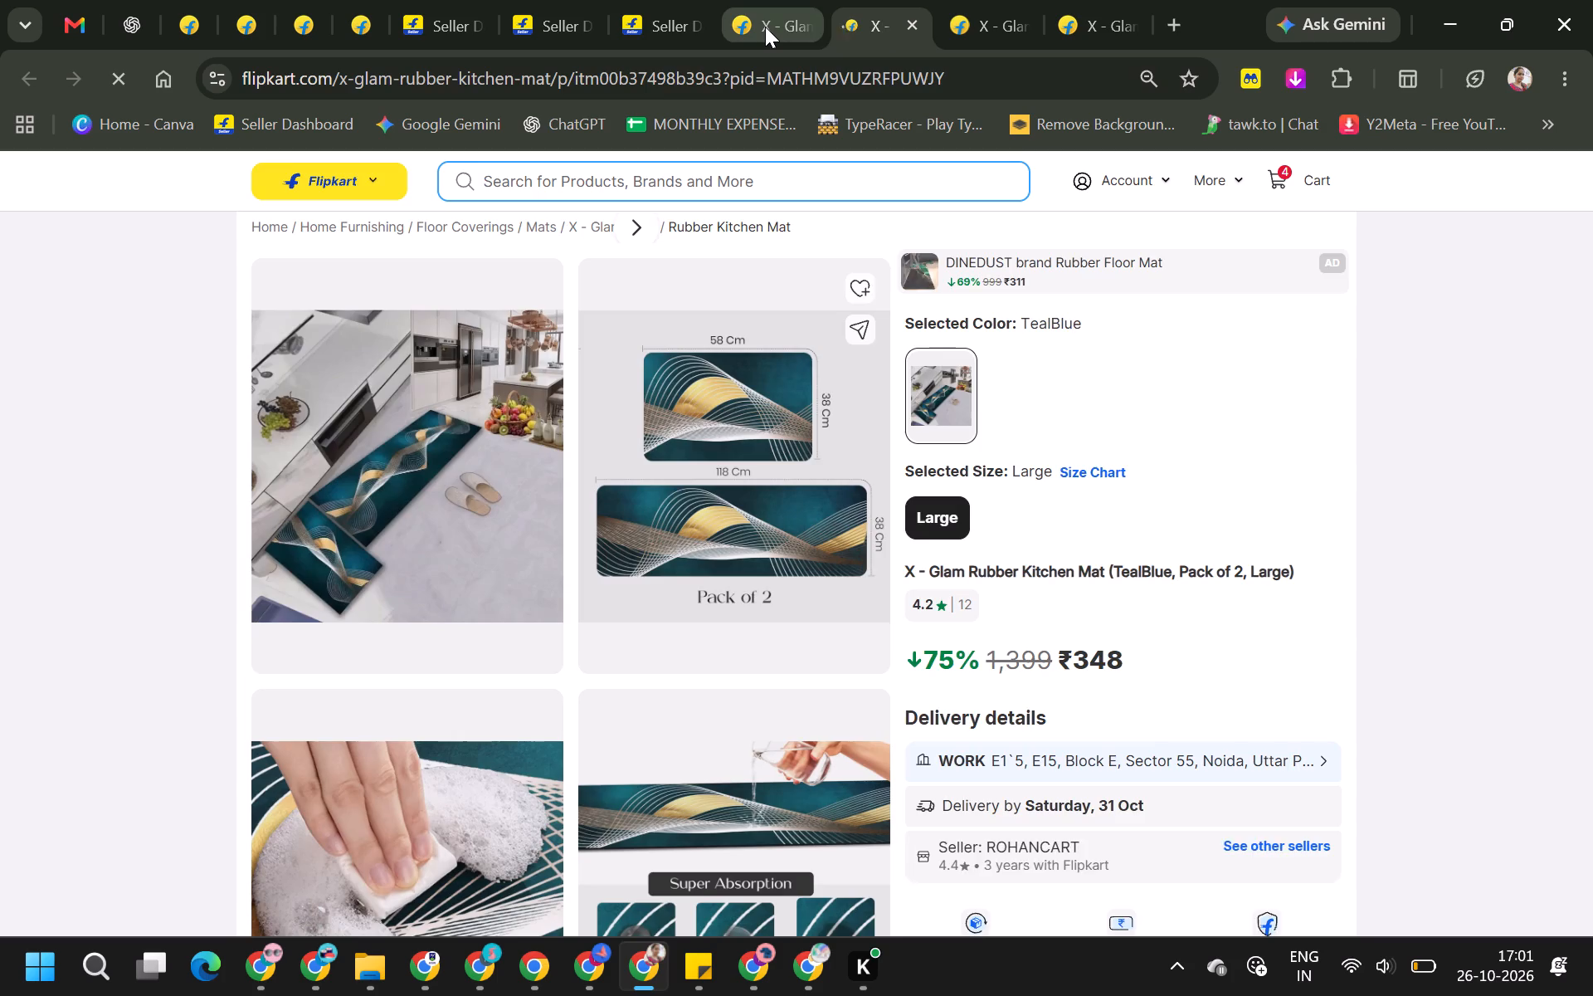
{"action": "left_click", "coordinate": [765, 27]}
{"action": "left_click", "coordinate": [673, 0]}
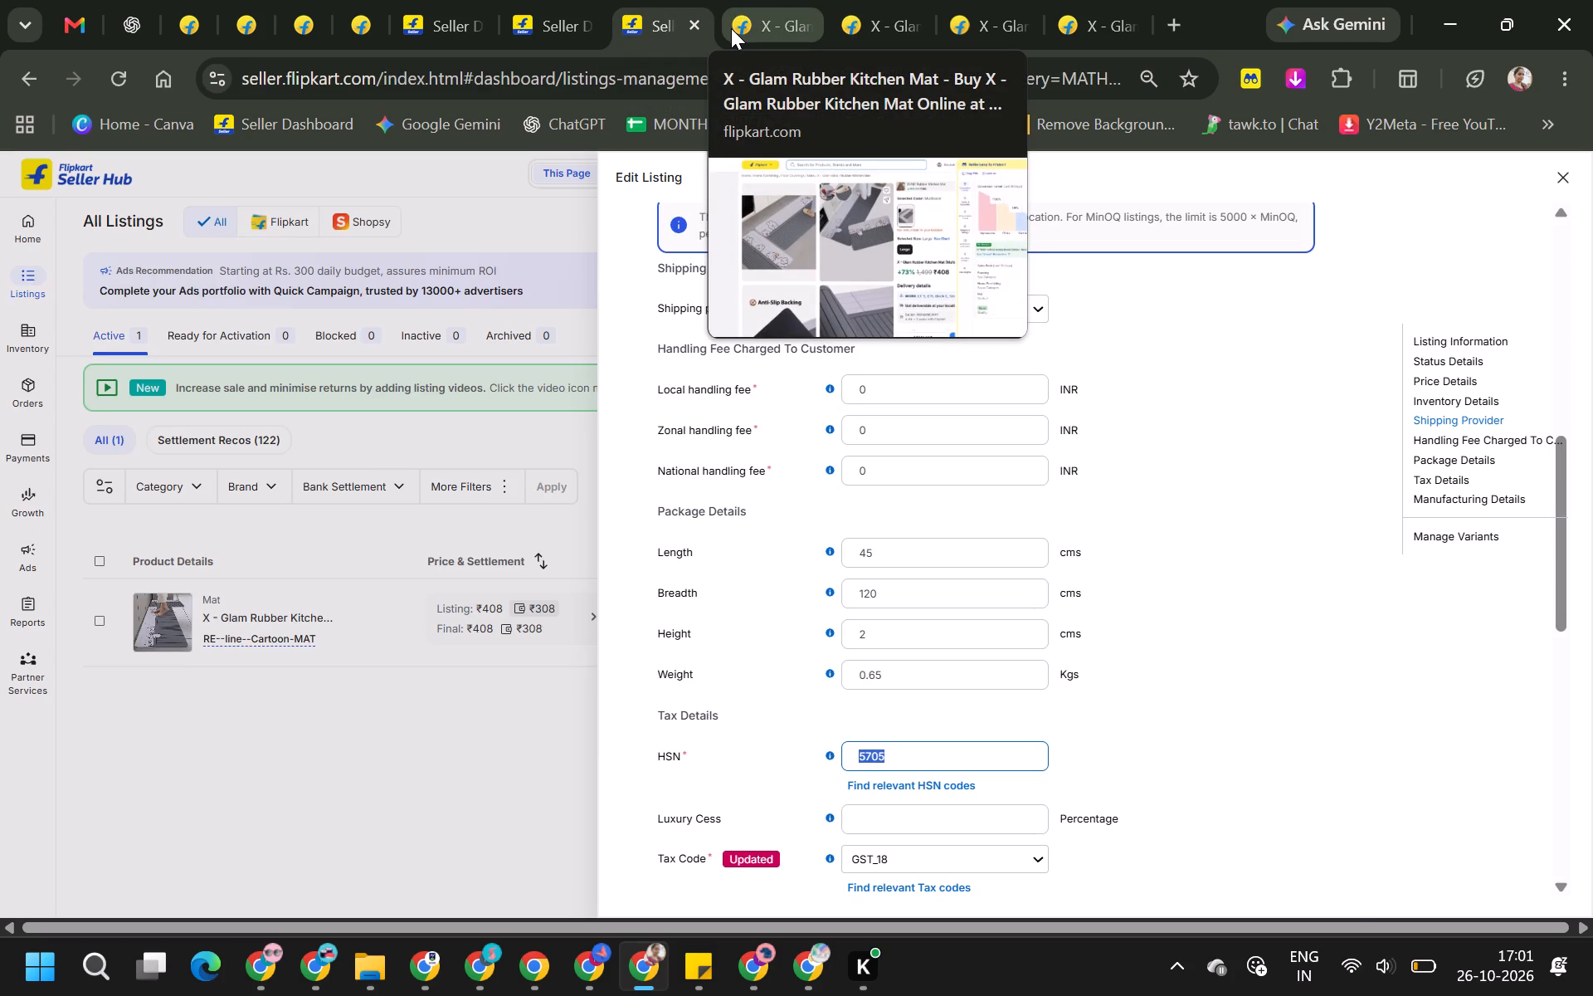
{"action": "left_click", "coordinate": [772, 4]}
Review the ROHANCART reference listing of RE--line--Cartoon-MAT, from its tax and manufacturing details back to its SKU and price details.
{"action": "left_click", "coordinate": [671, 12]}
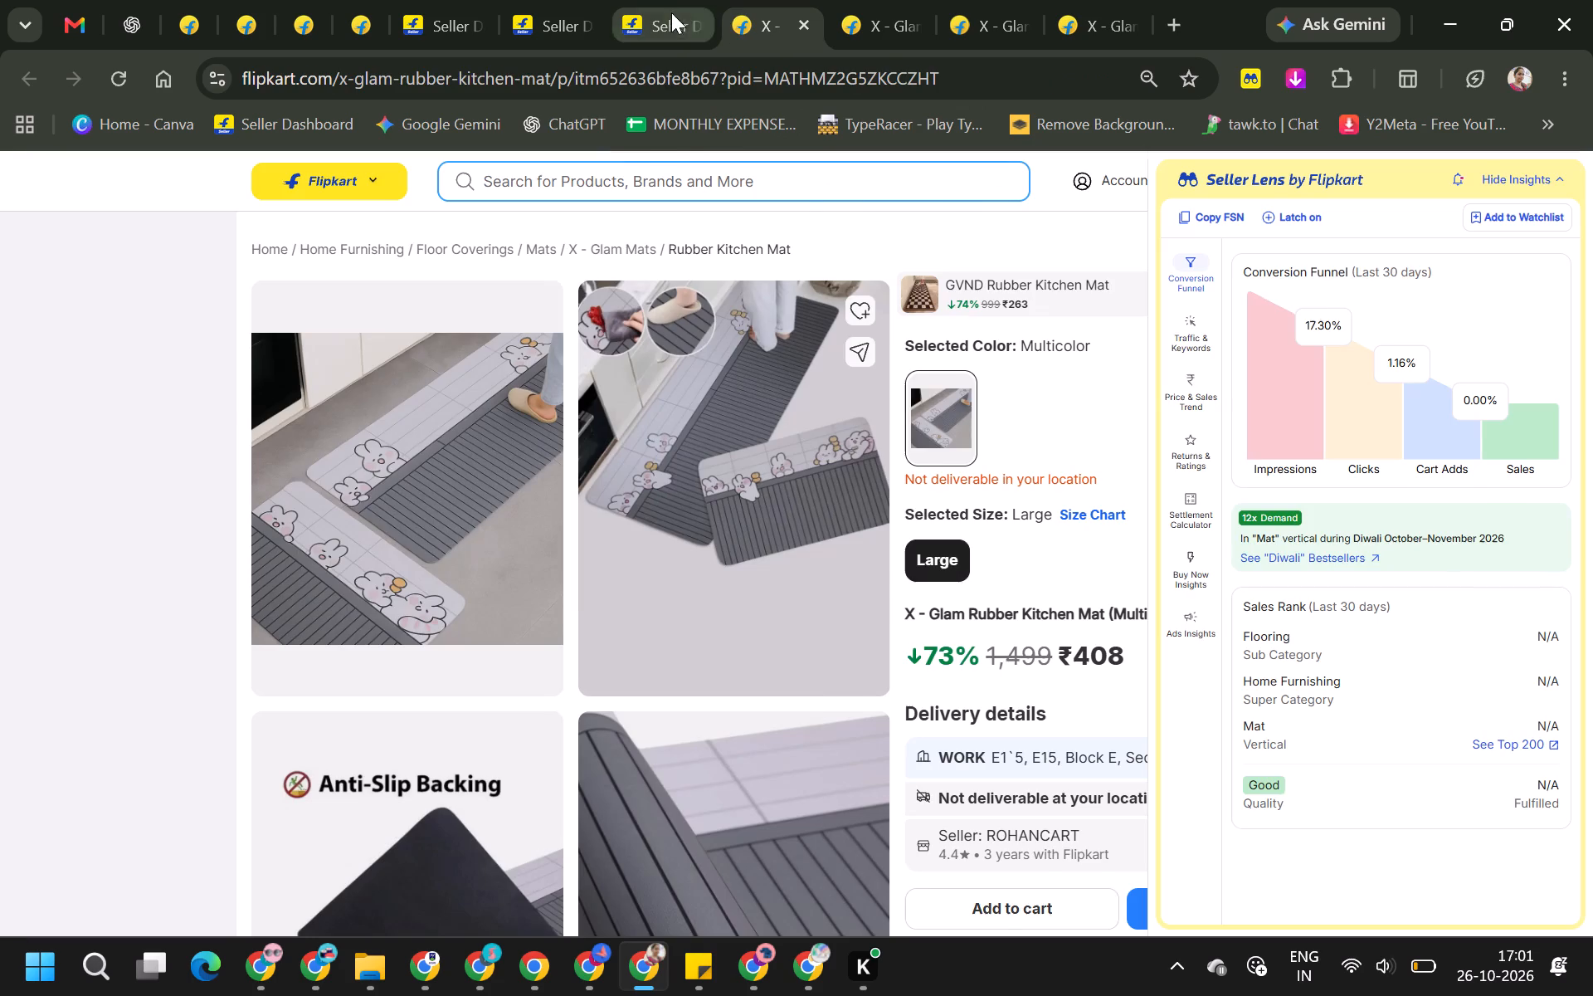
{"action": "scroll", "coordinate": [879, 582], "scroll_direction": "down", "scroll_amount": 5}
{"action": "scroll", "coordinate": [867, 614], "scroll_direction": "up", "scroll_amount": 4}
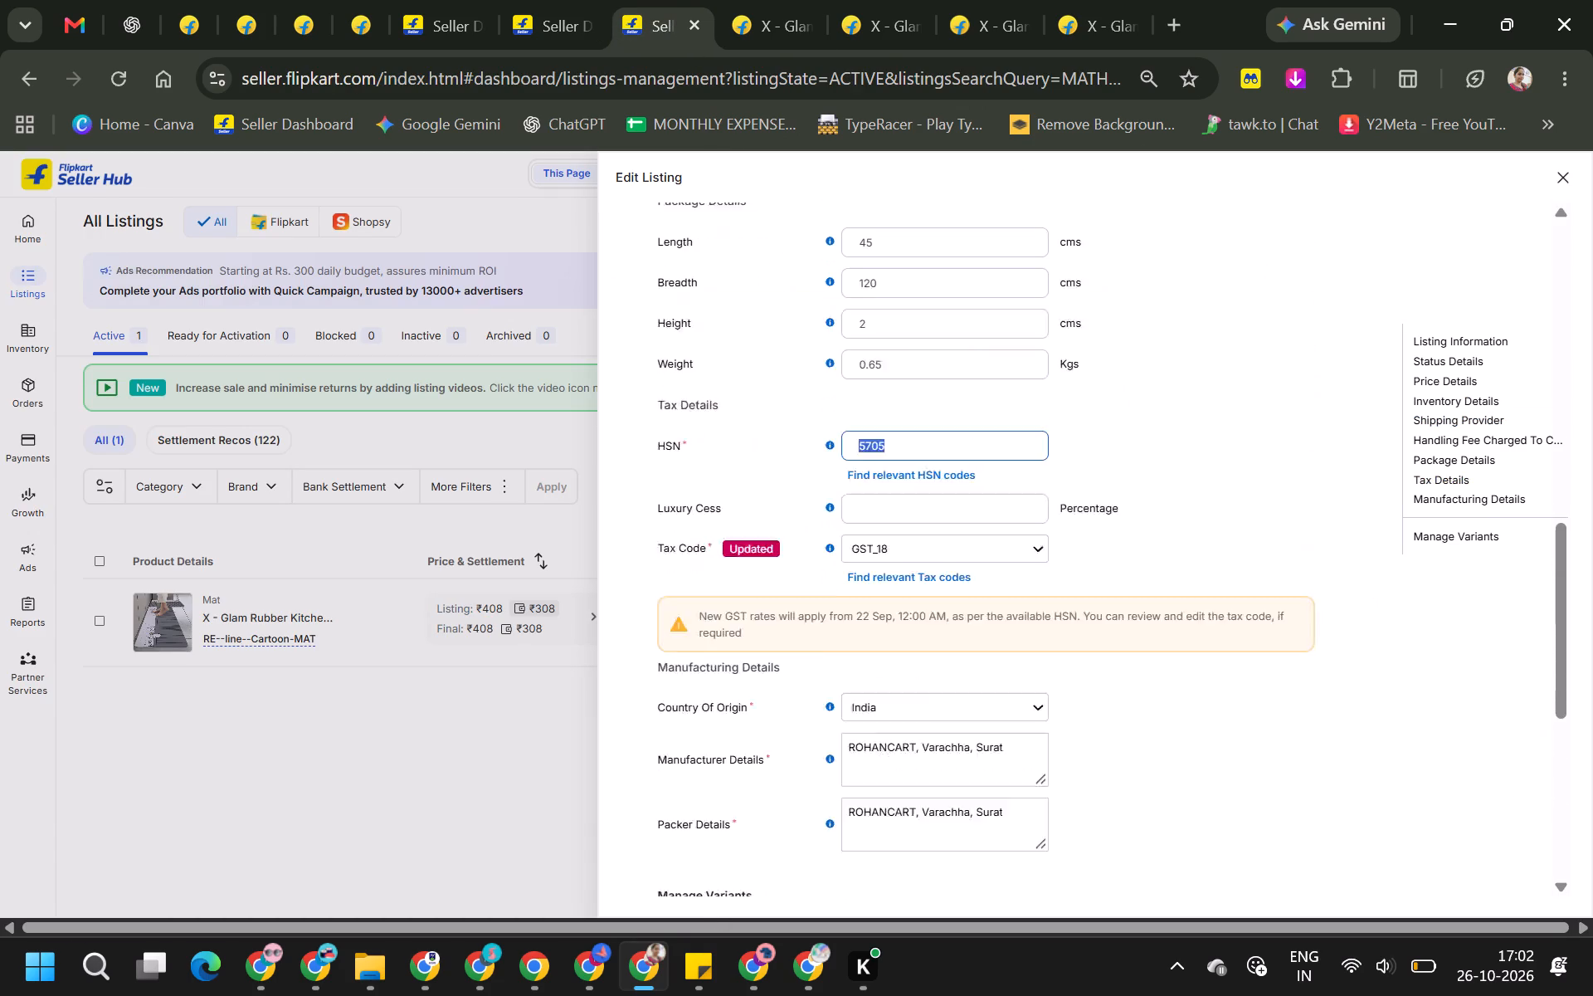
{"action": "scroll", "coordinate": [845, 632], "scroll_direction": "up", "scroll_amount": 4}
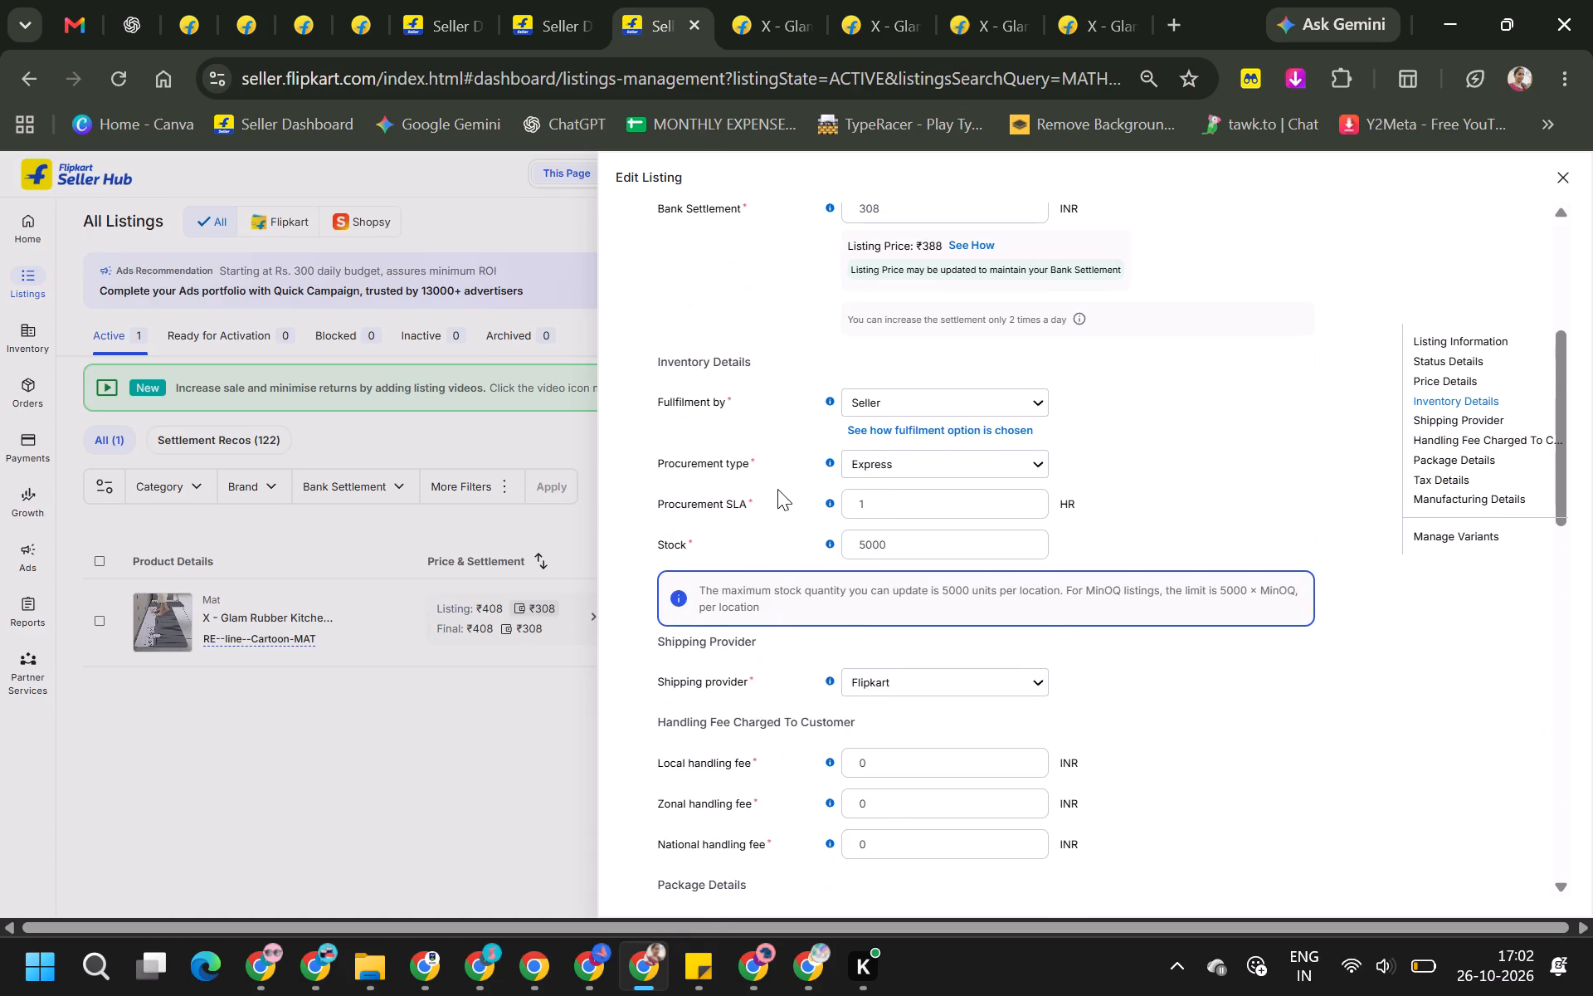
{"action": "scroll", "coordinate": [793, 450], "scroll_direction": "up", "scroll_amount": 9}
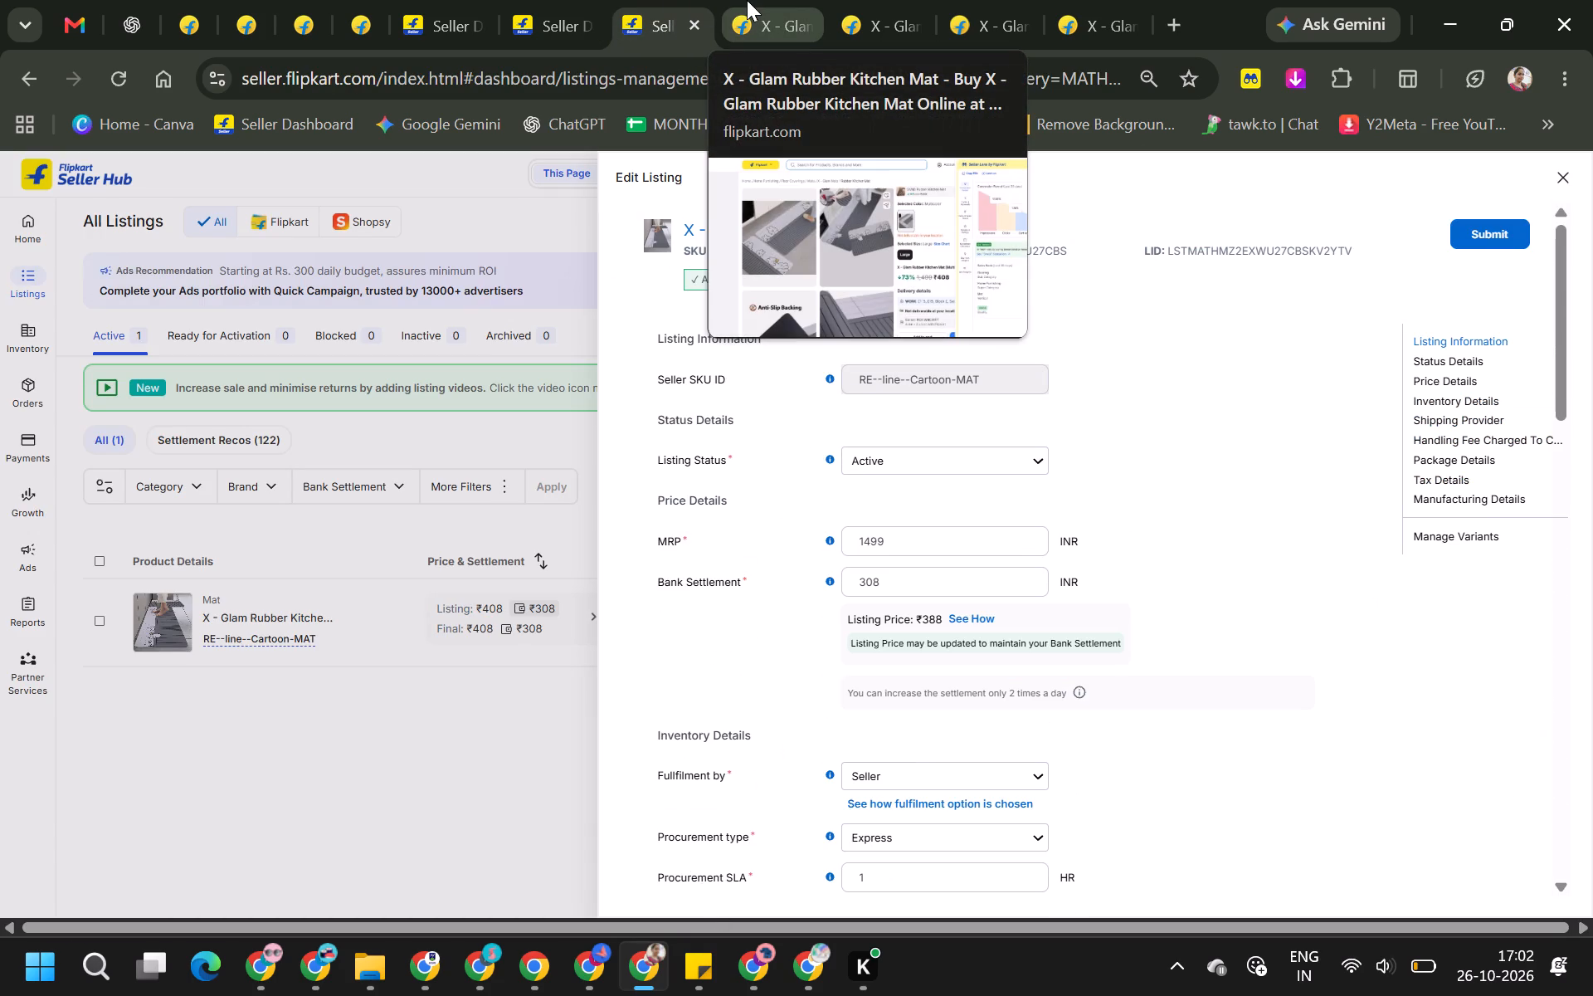
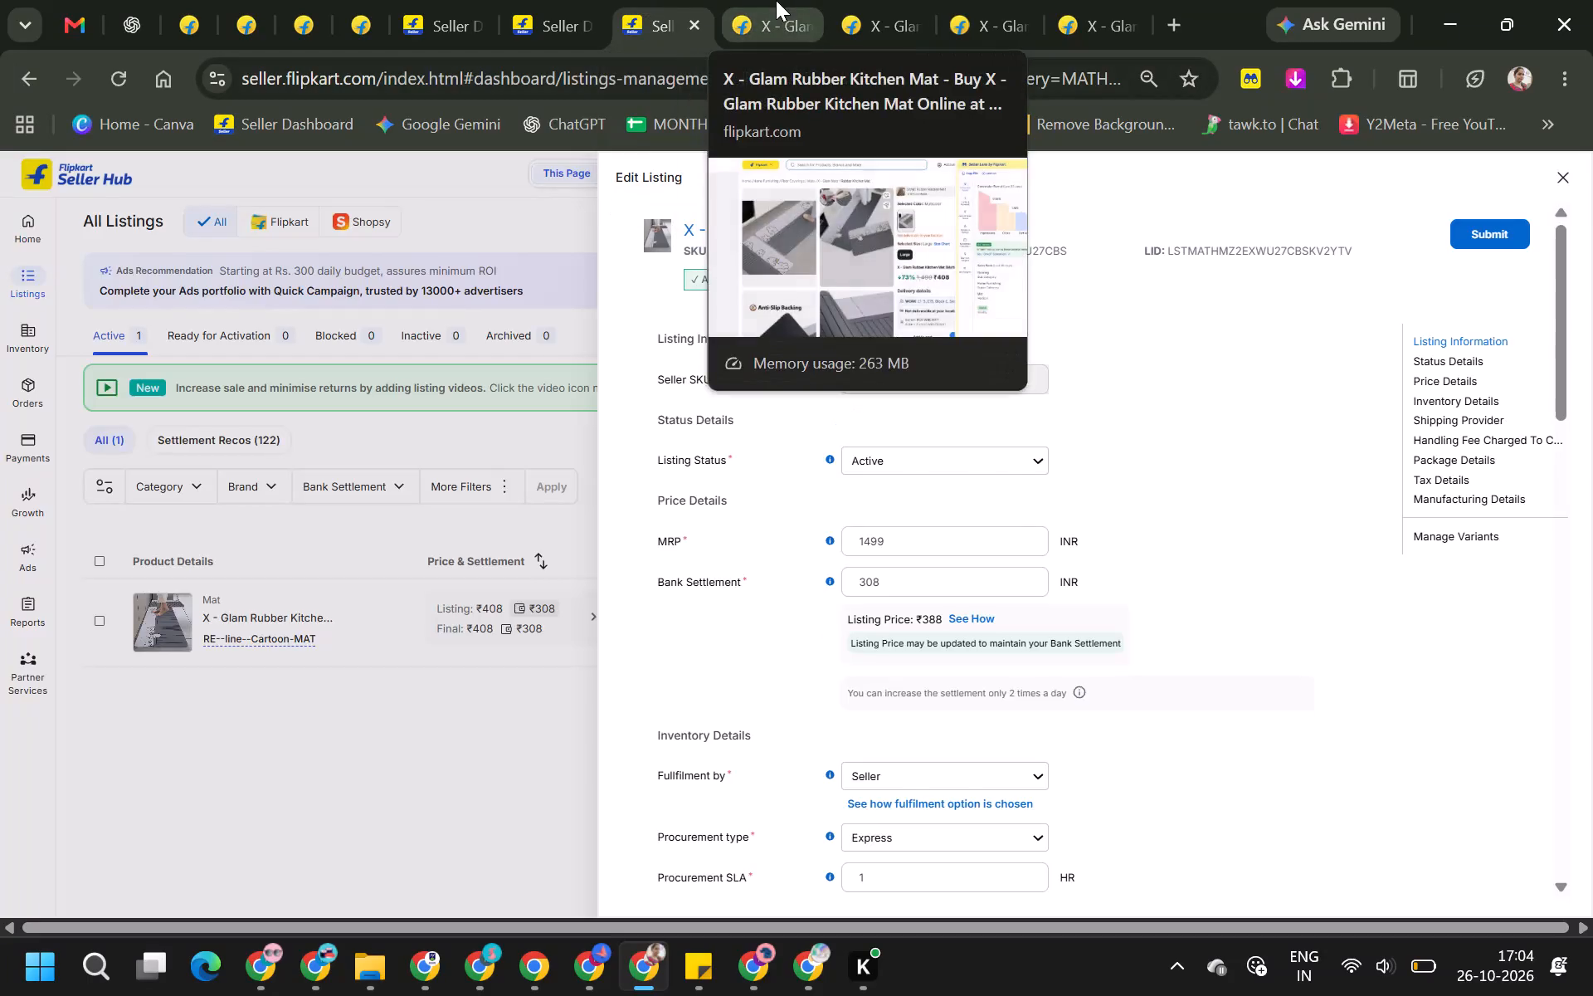
Copy the product ID MATHMZ2G5ZKCCZHT from the next multicolor cartoon mat's page and search for it under MEETONLINEZONE's Add New Listings.
{"action": "left_click", "coordinate": [662, 0]}
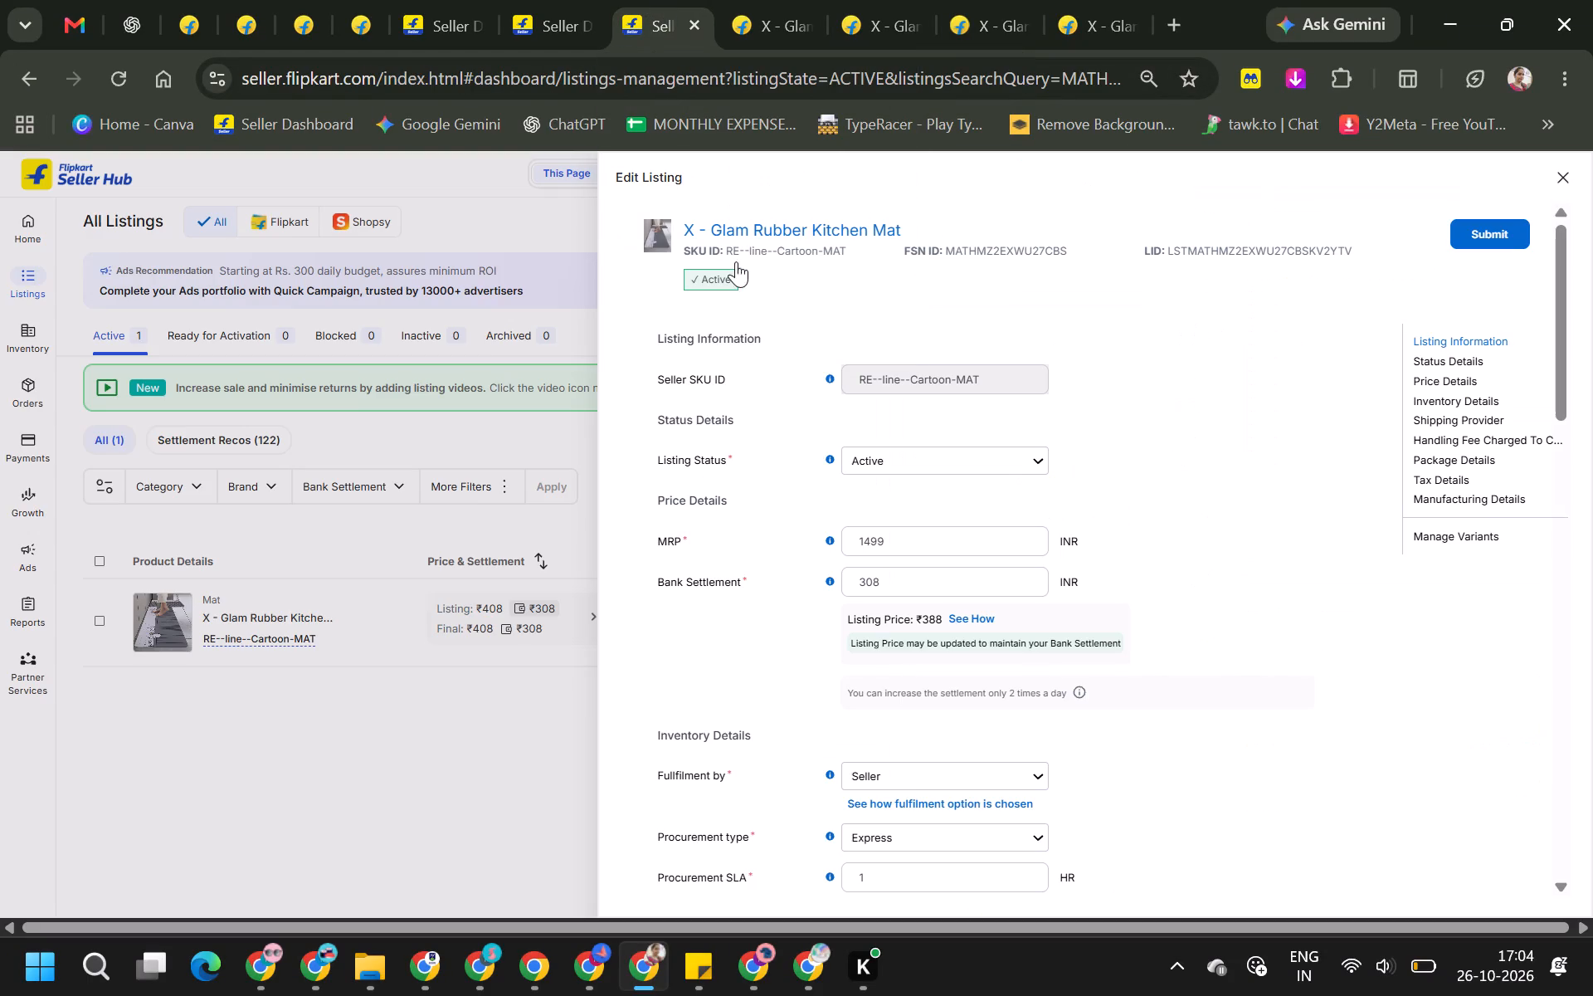
{"action": "left_click", "coordinate": [772, 0]}
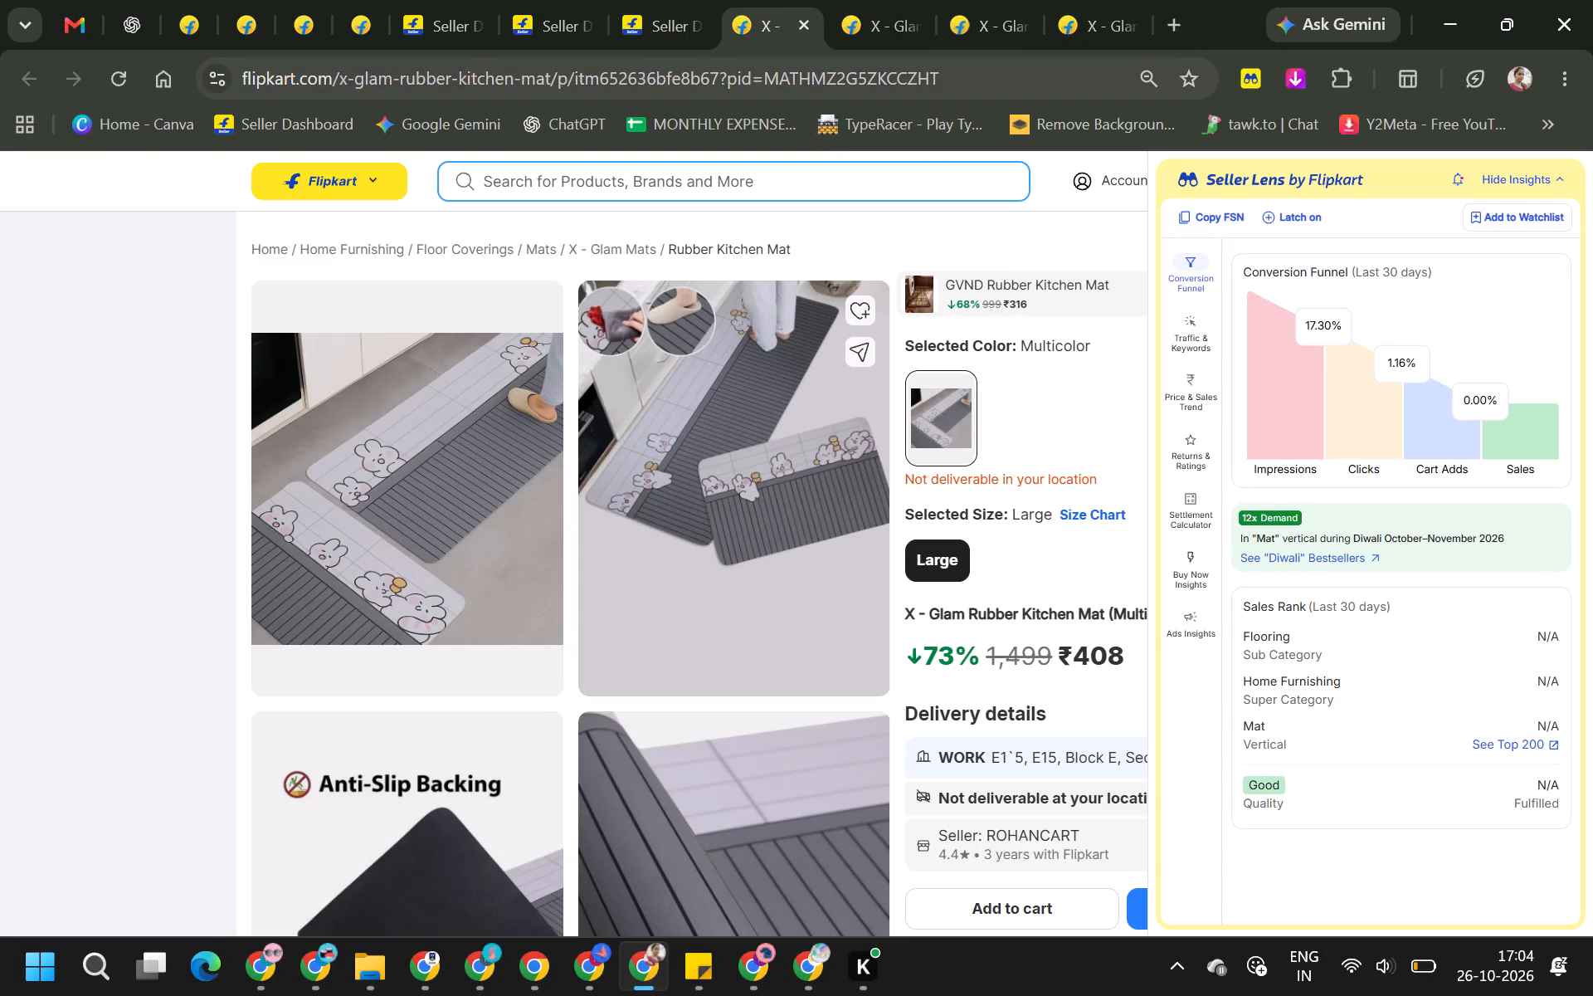
{"action": "double_click", "coordinate": [880, 71]}
{"action": "key", "text": "ctrl+c"}
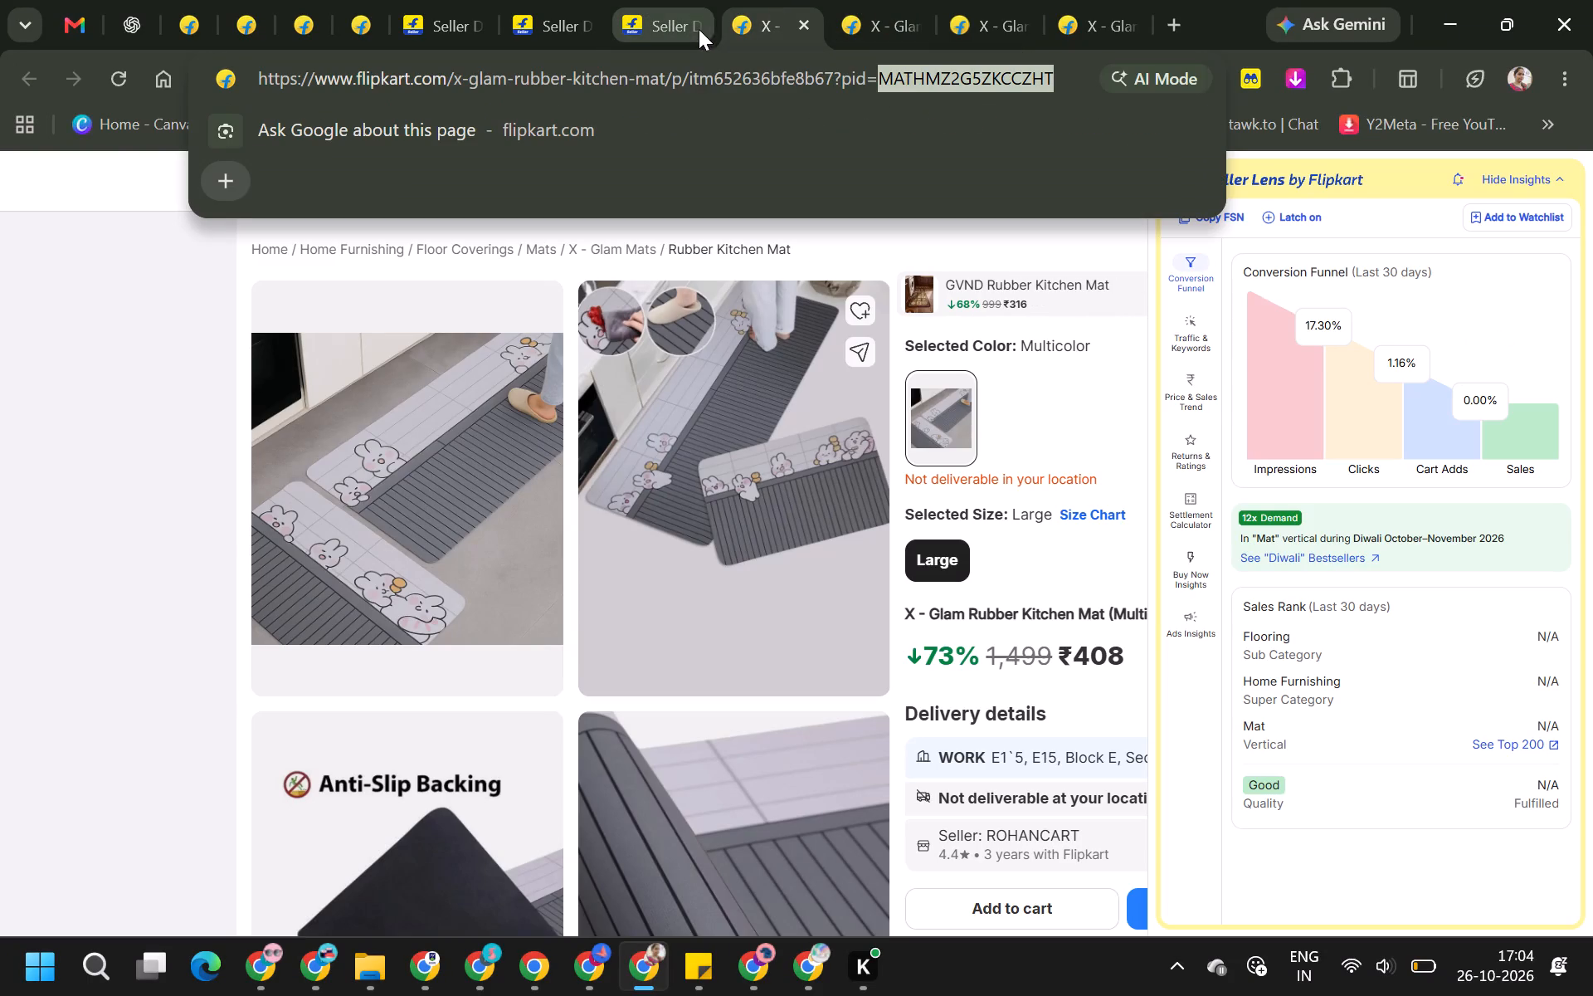
{"action": "key", "text": "ctrl+c"}
{"action": "left_click", "coordinate": [651, 1]}
{"action": "key", "text": "alt+Tab"}
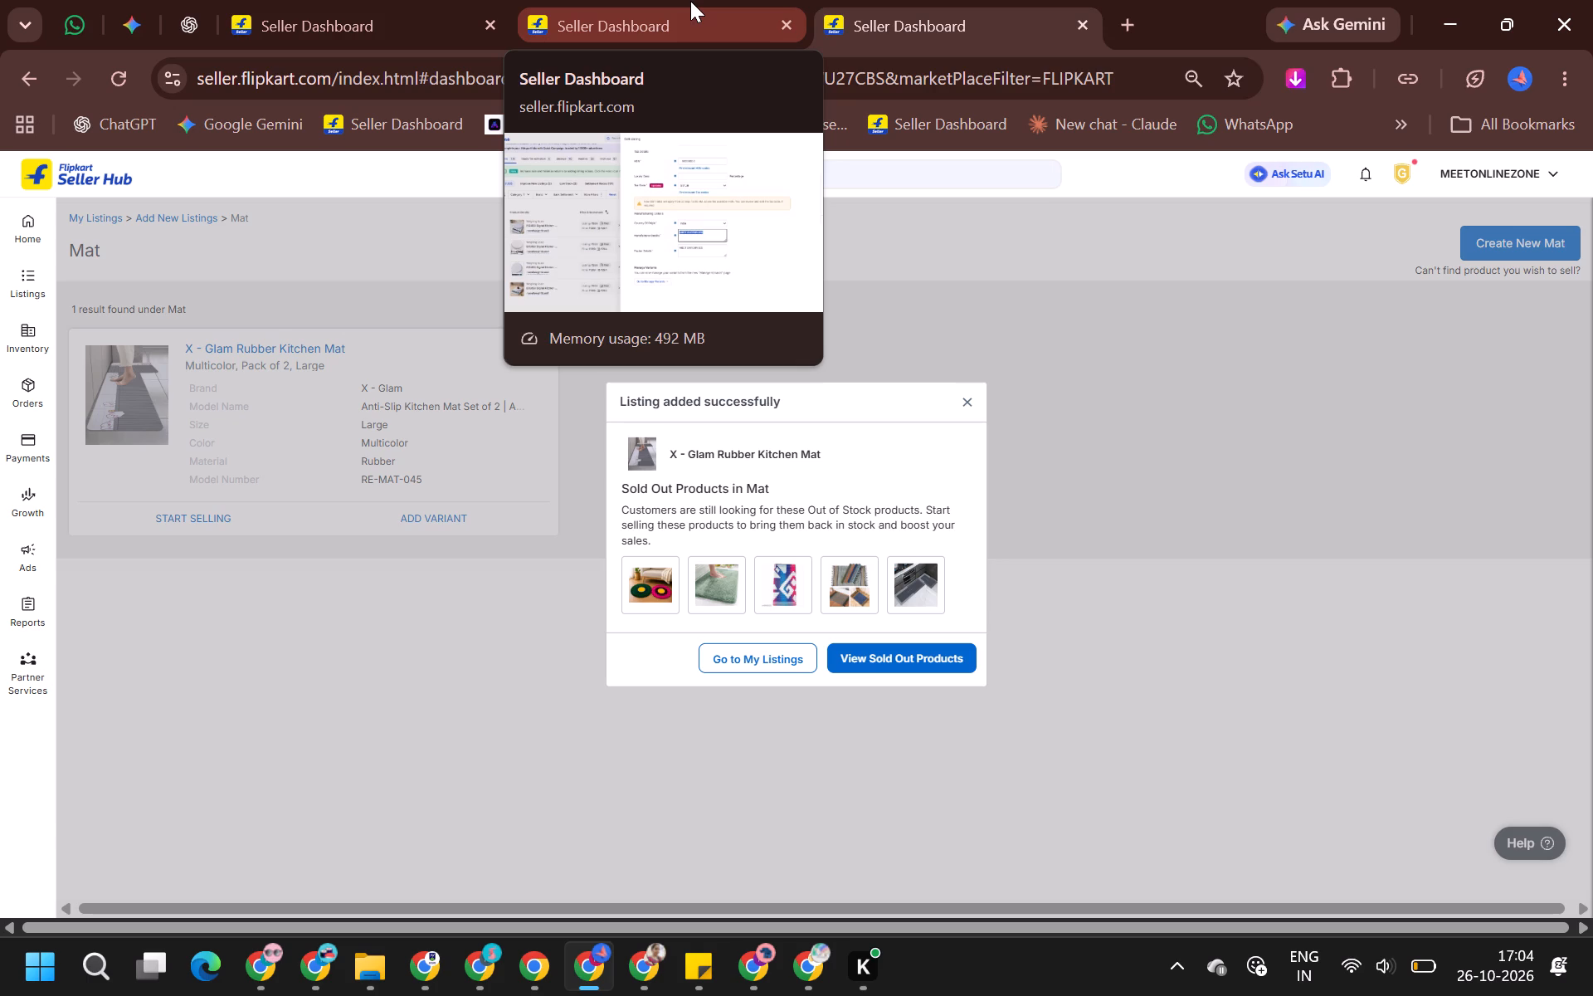
{"action": "left_click", "coordinate": [690, 1]}
{"action": "left_click", "coordinate": [906, 2]}
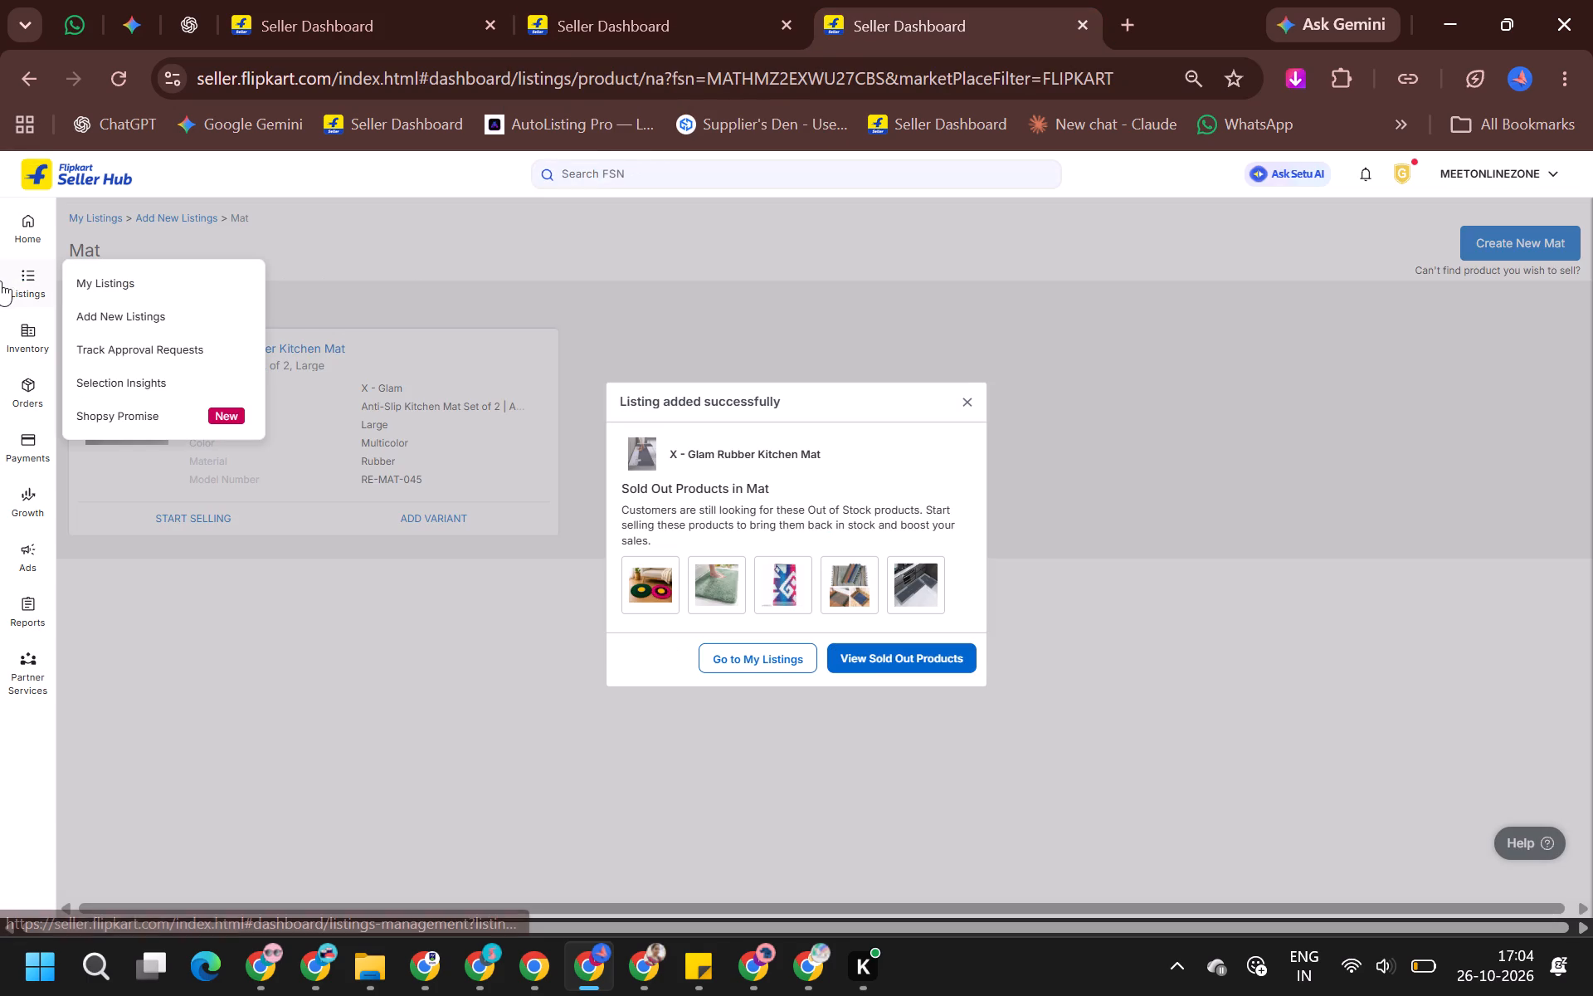
{"action": "left_click", "coordinate": [145, 314]}
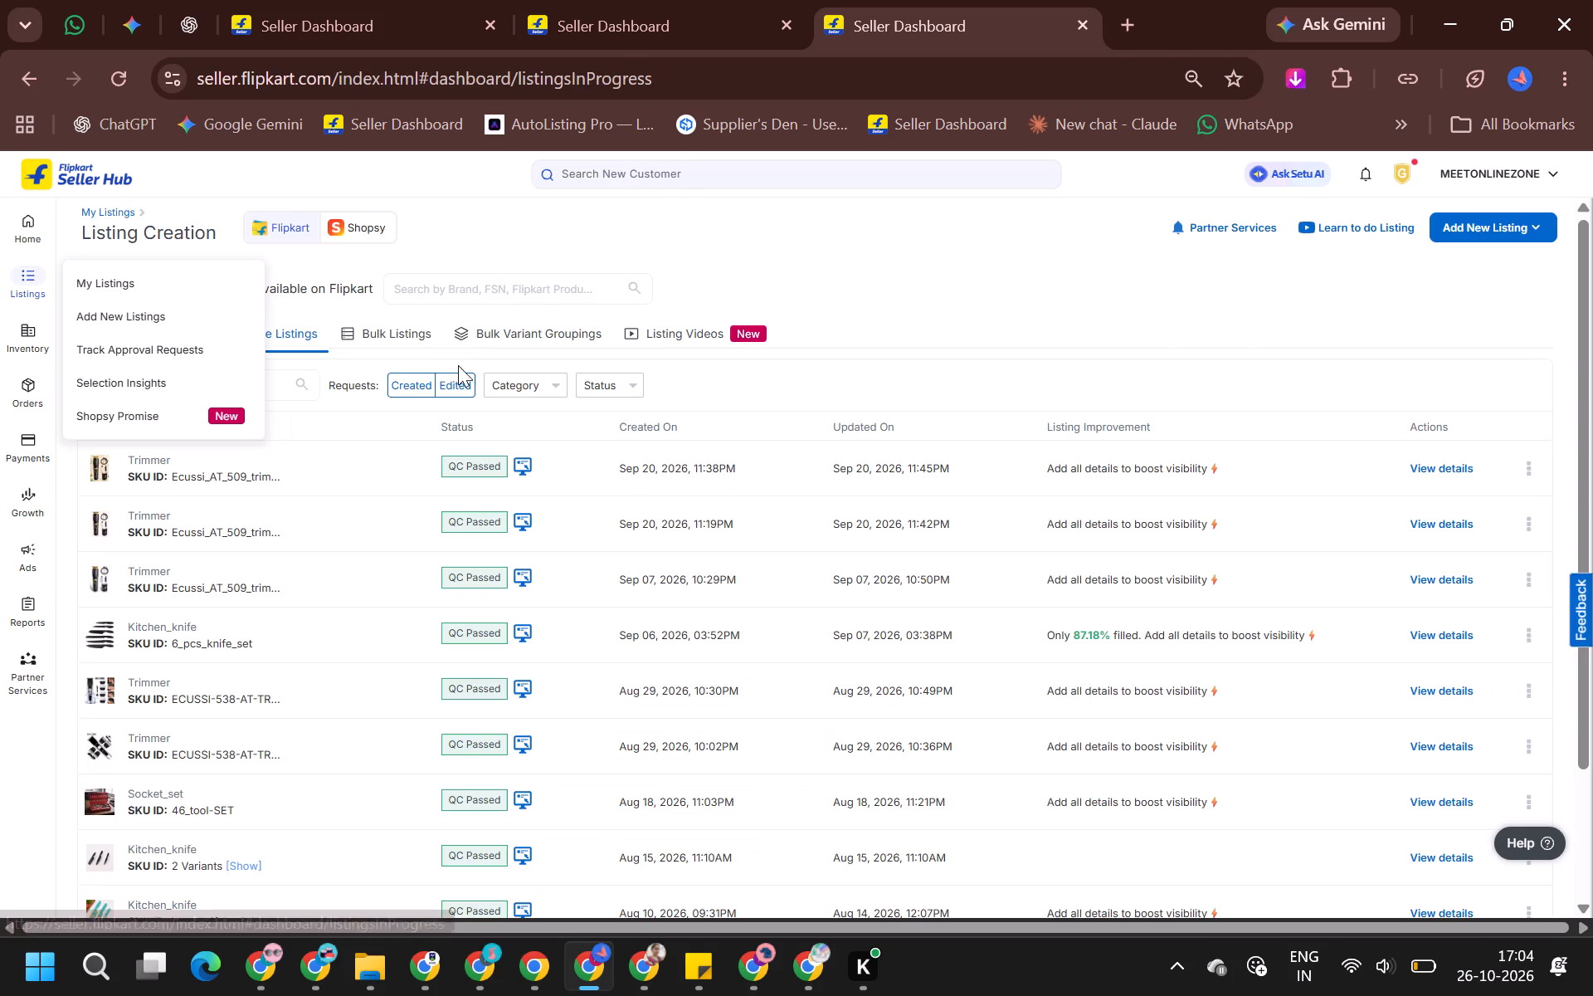
{"action": "left_click", "coordinate": [436, 295]}
{"action": "key", "text": "ctrl+v"}
{"action": "key", "text": "Return"}
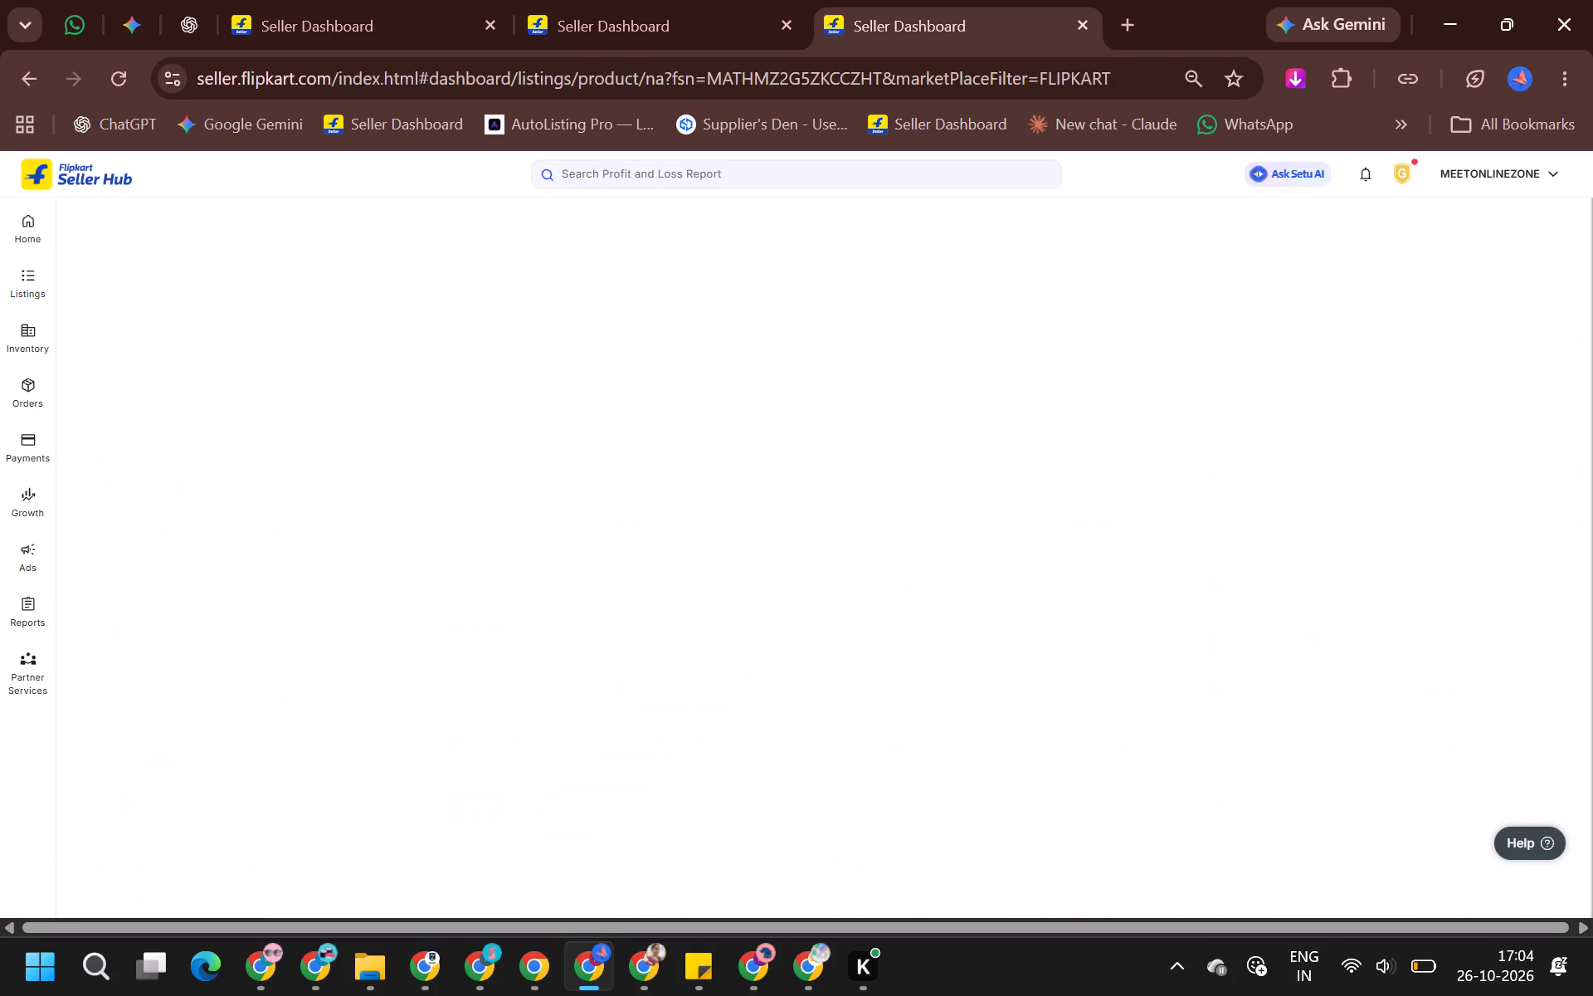
Start selling the found X - Glam Rubber Kitchen Mat, checking its product page and the ROHANCART reference listing.
{"action": "key", "text": "alt+Tab"}
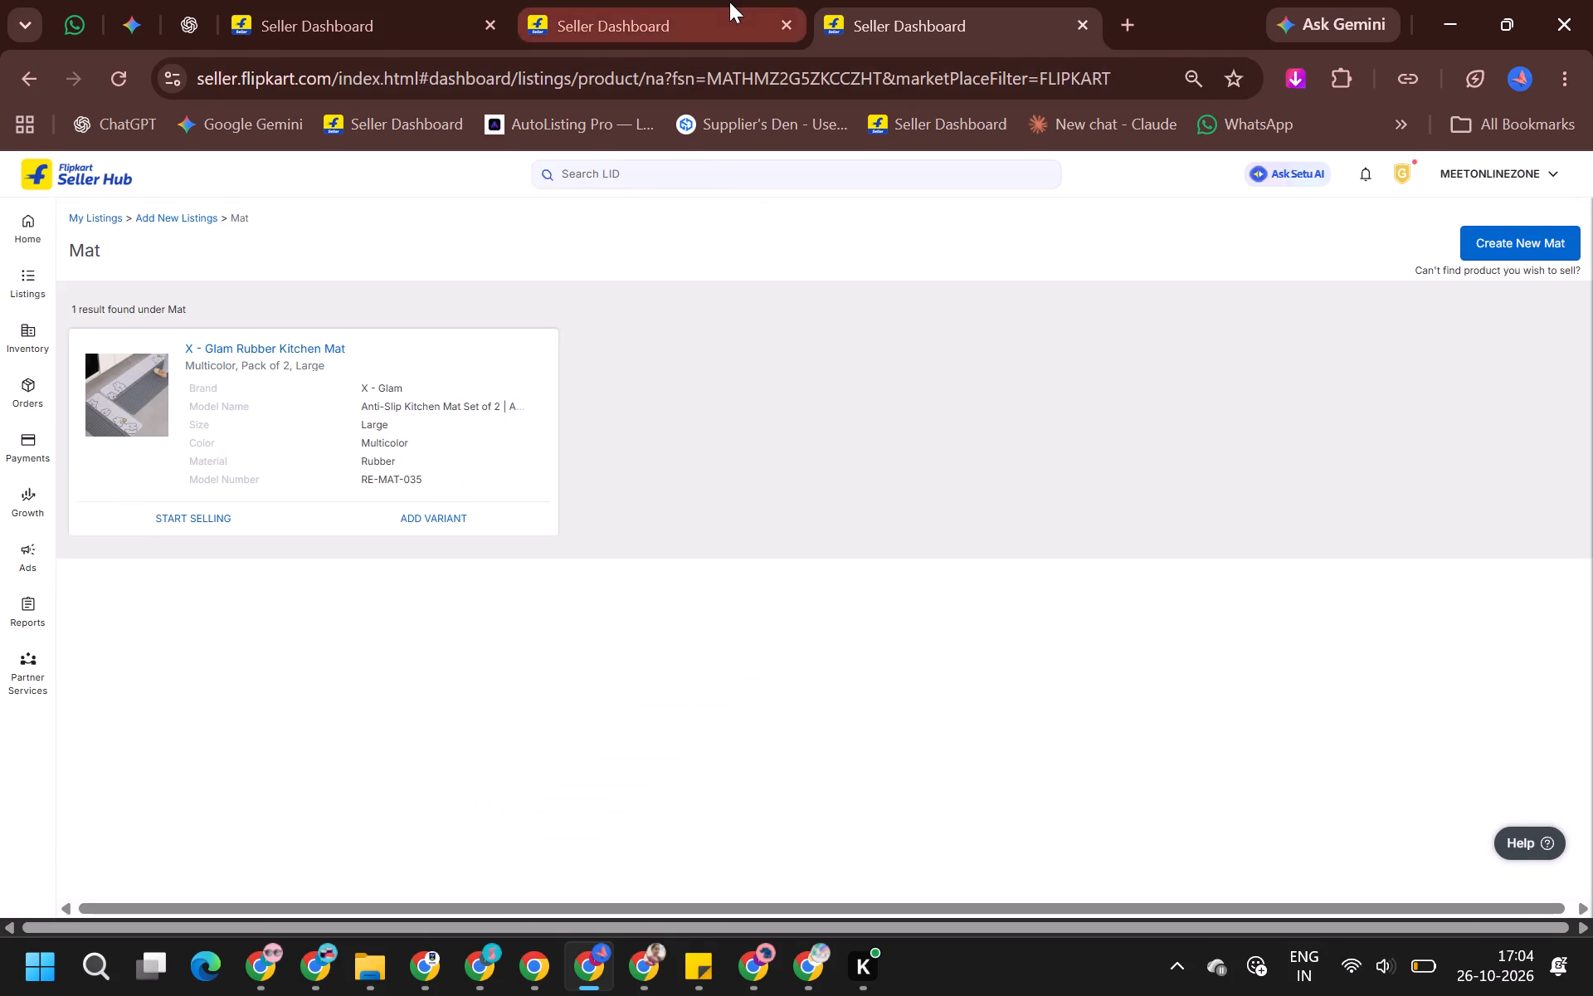
{"action": "left_click", "coordinate": [741, 0]}
{"action": "key", "text": "alt+Tab"}
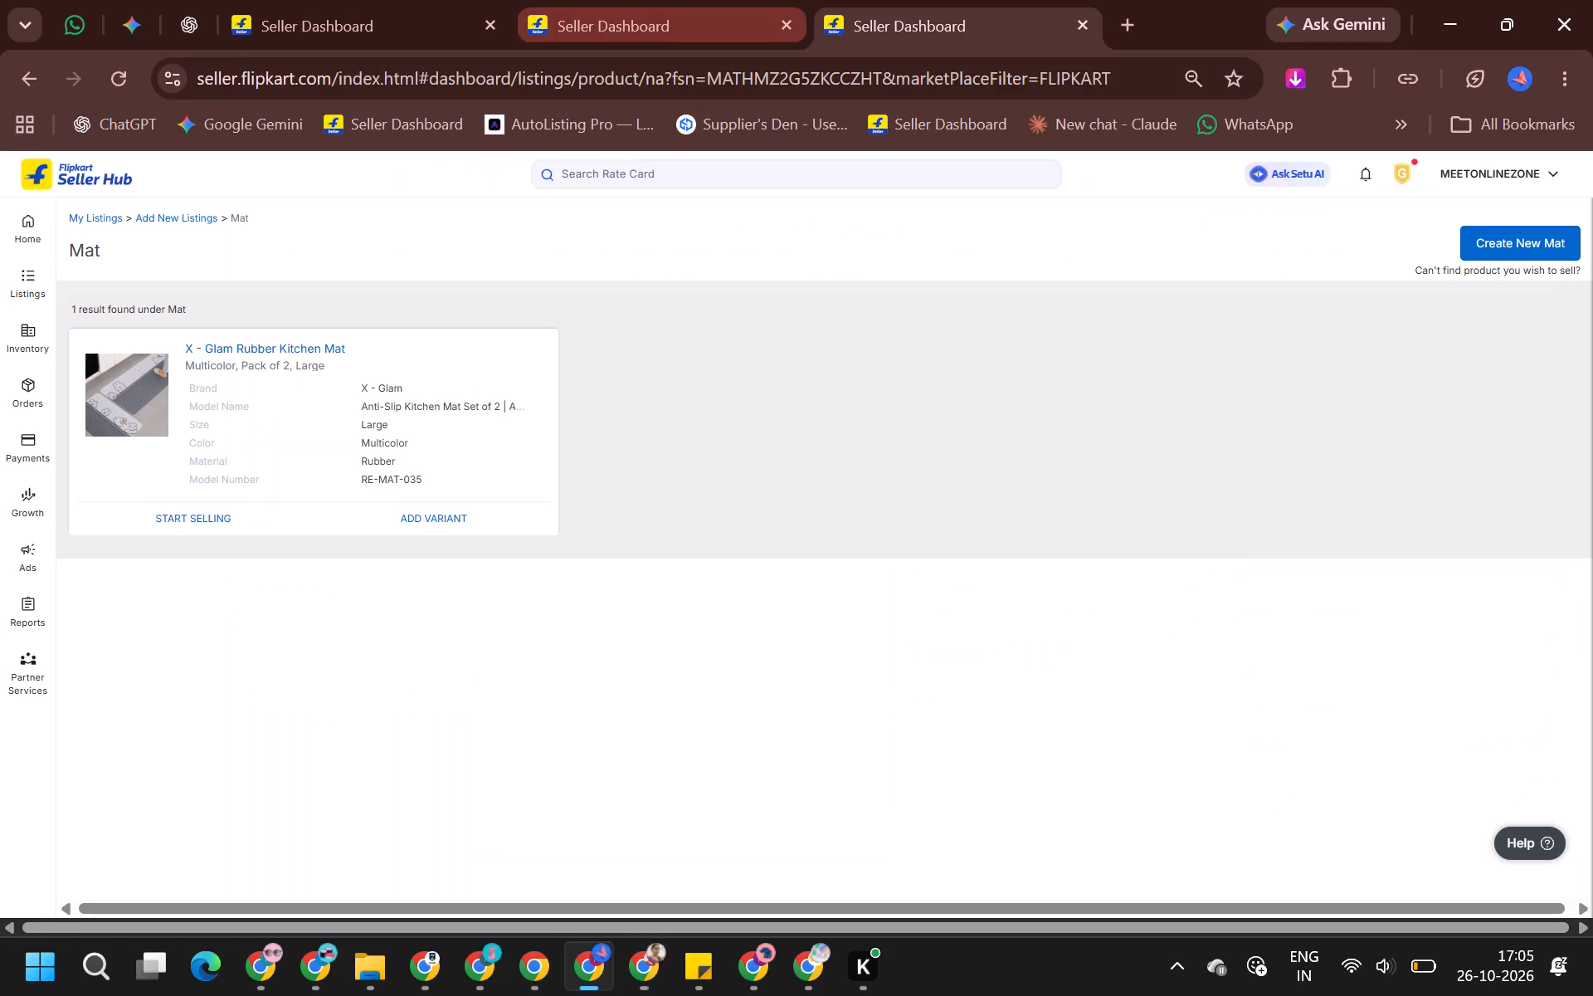
{"action": "left_click", "coordinate": [186, 515]}
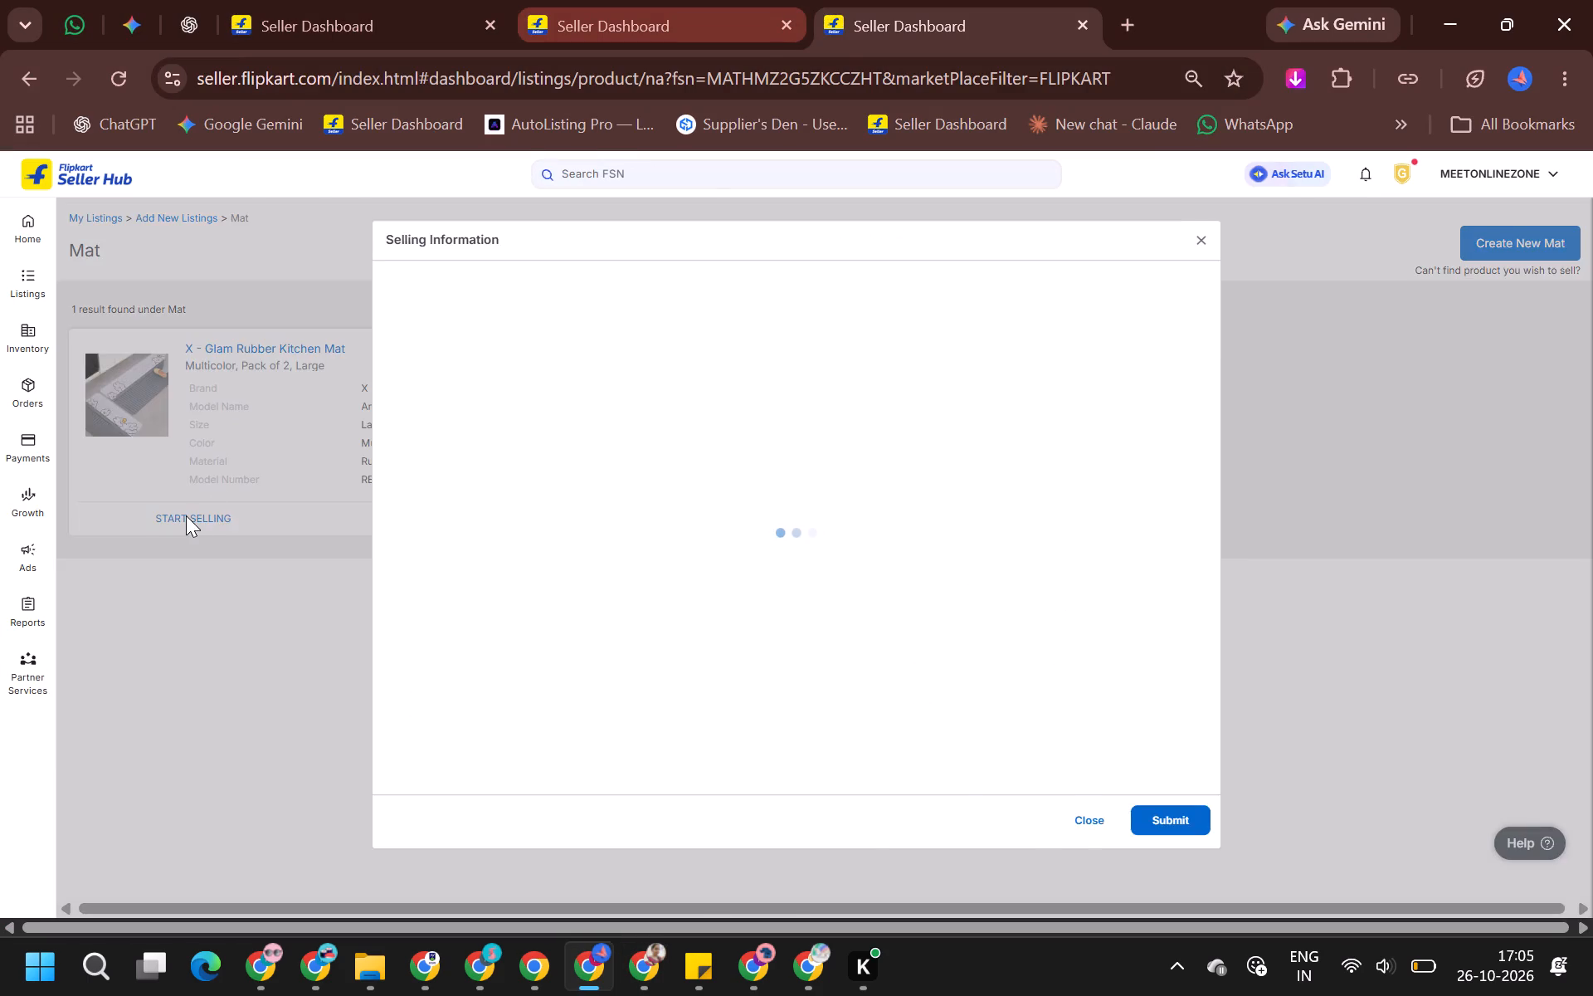
{"action": "key", "text": "alt+Tab"}
{"action": "key", "text": "alt+Tab"}
{"action": "key", "text": "alt+Tab"}
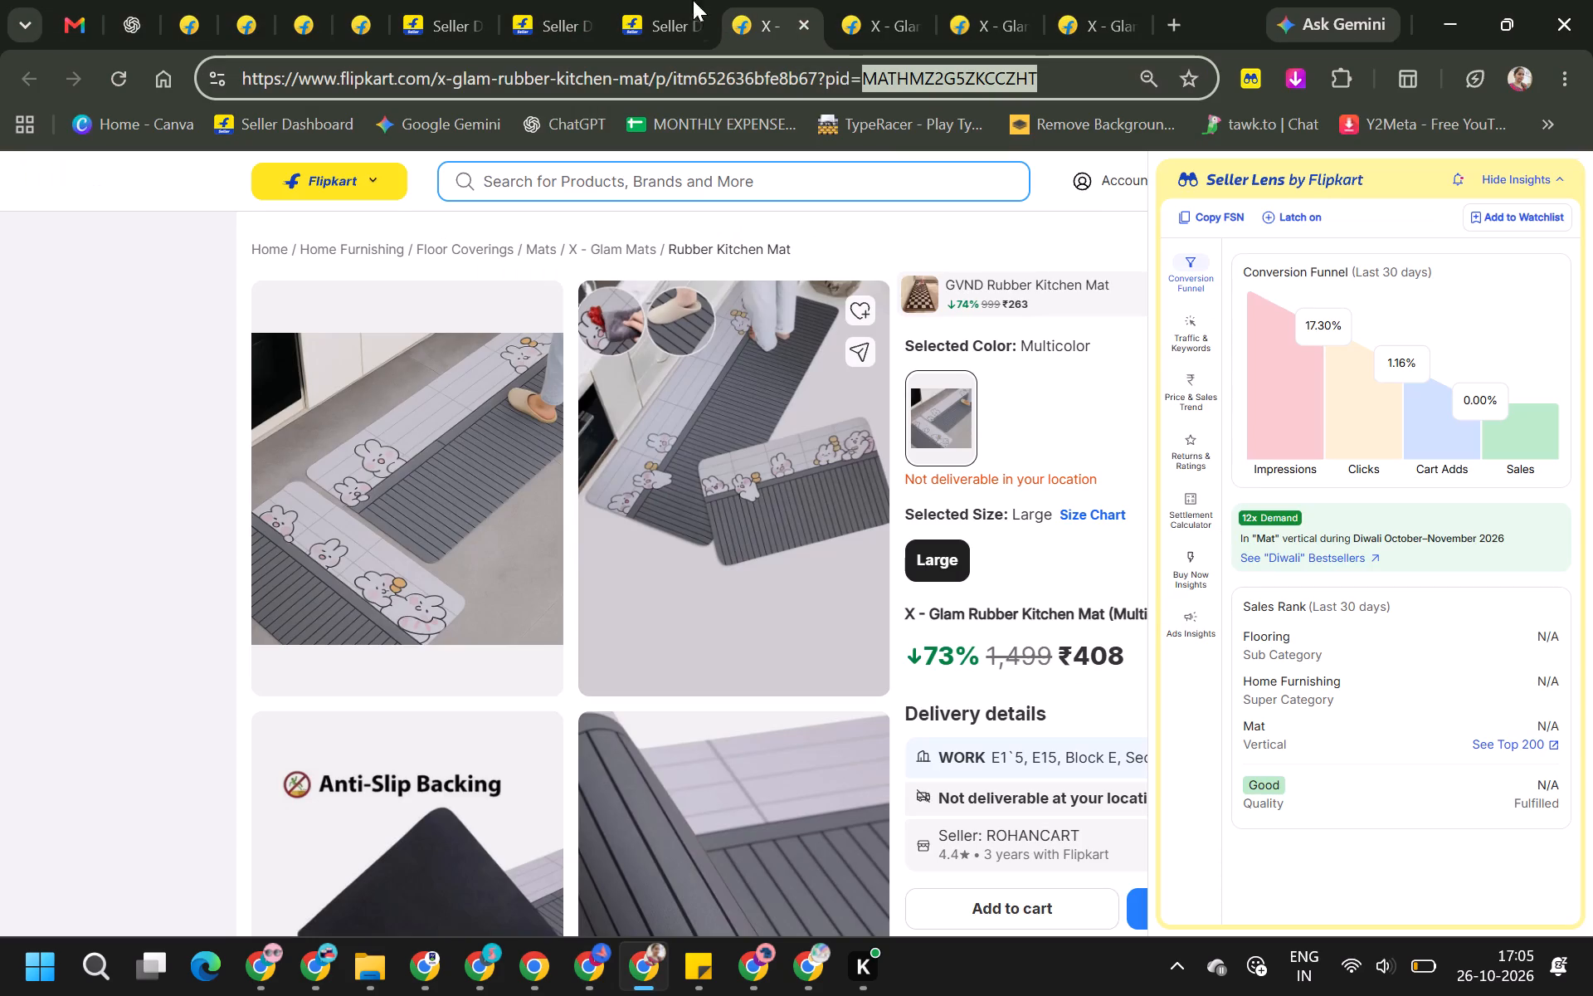
{"action": "left_click", "coordinate": [670, 0]}
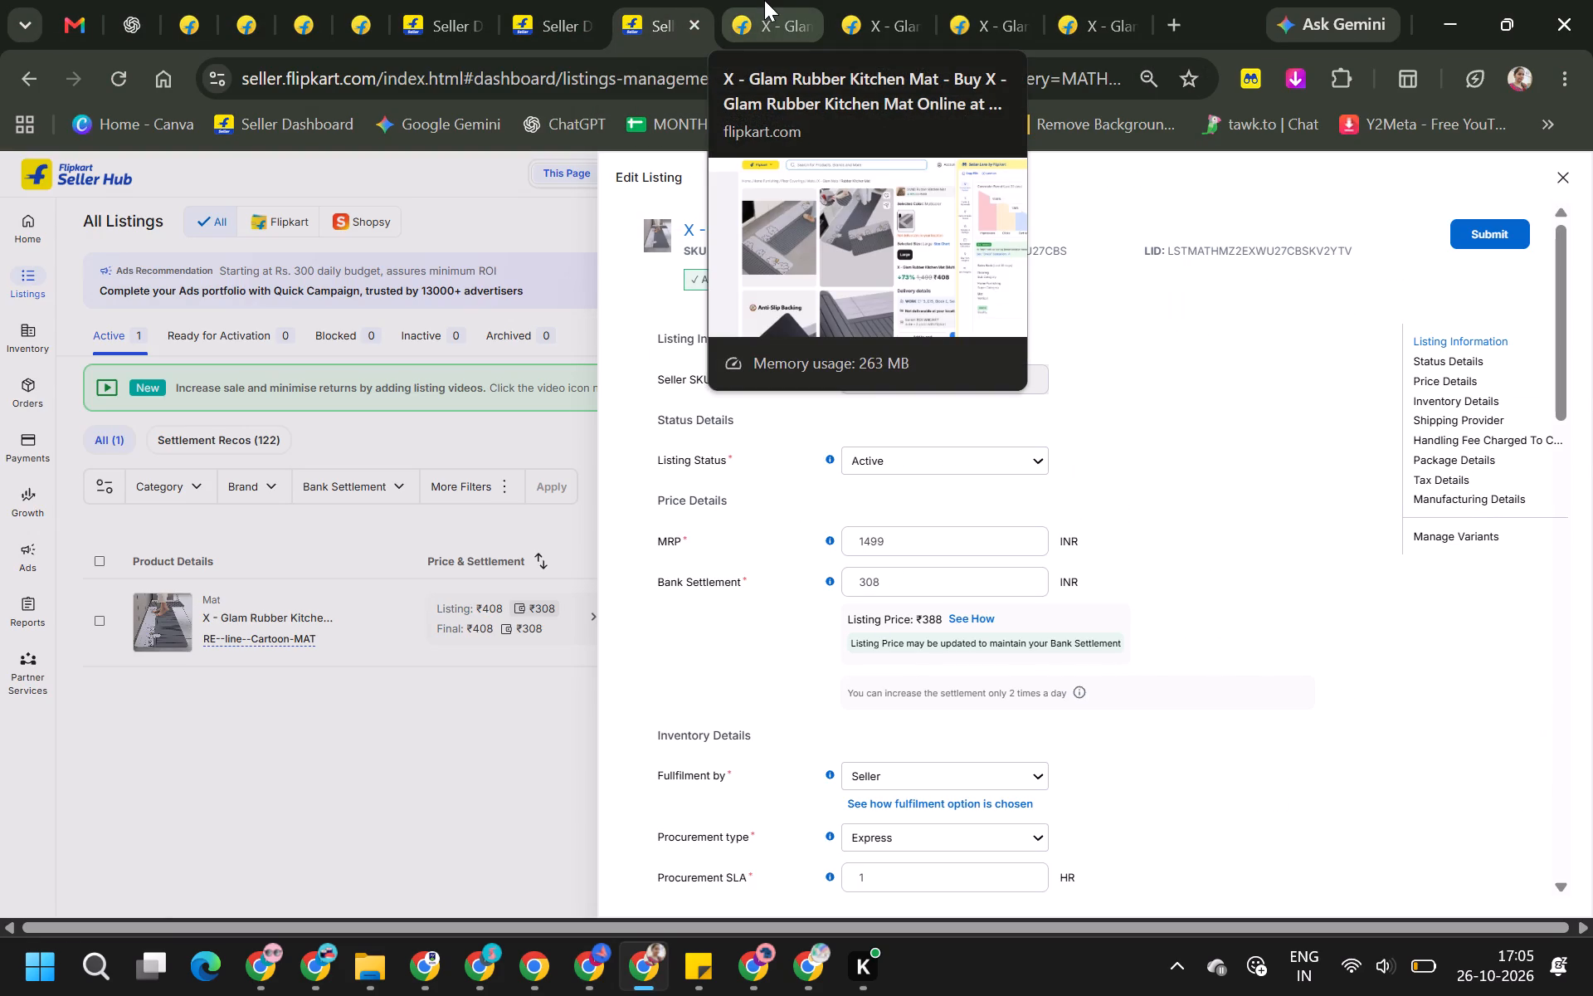
{"action": "left_click", "coordinate": [764, 0]}
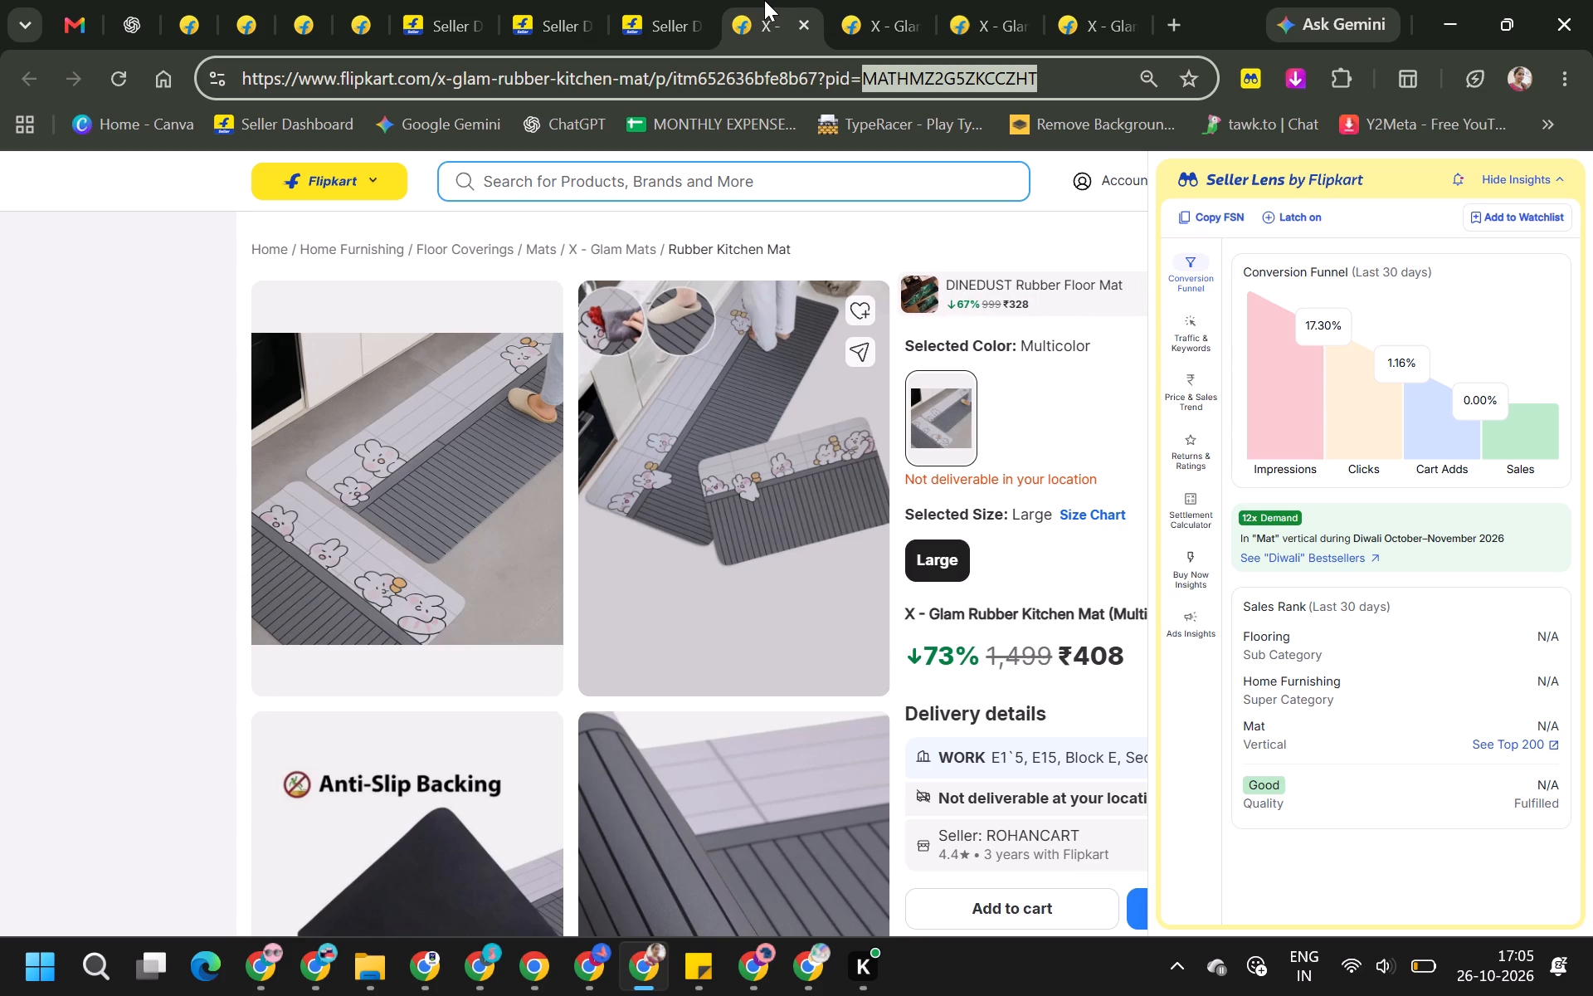
{"action": "key", "text": "alt+Tab"}
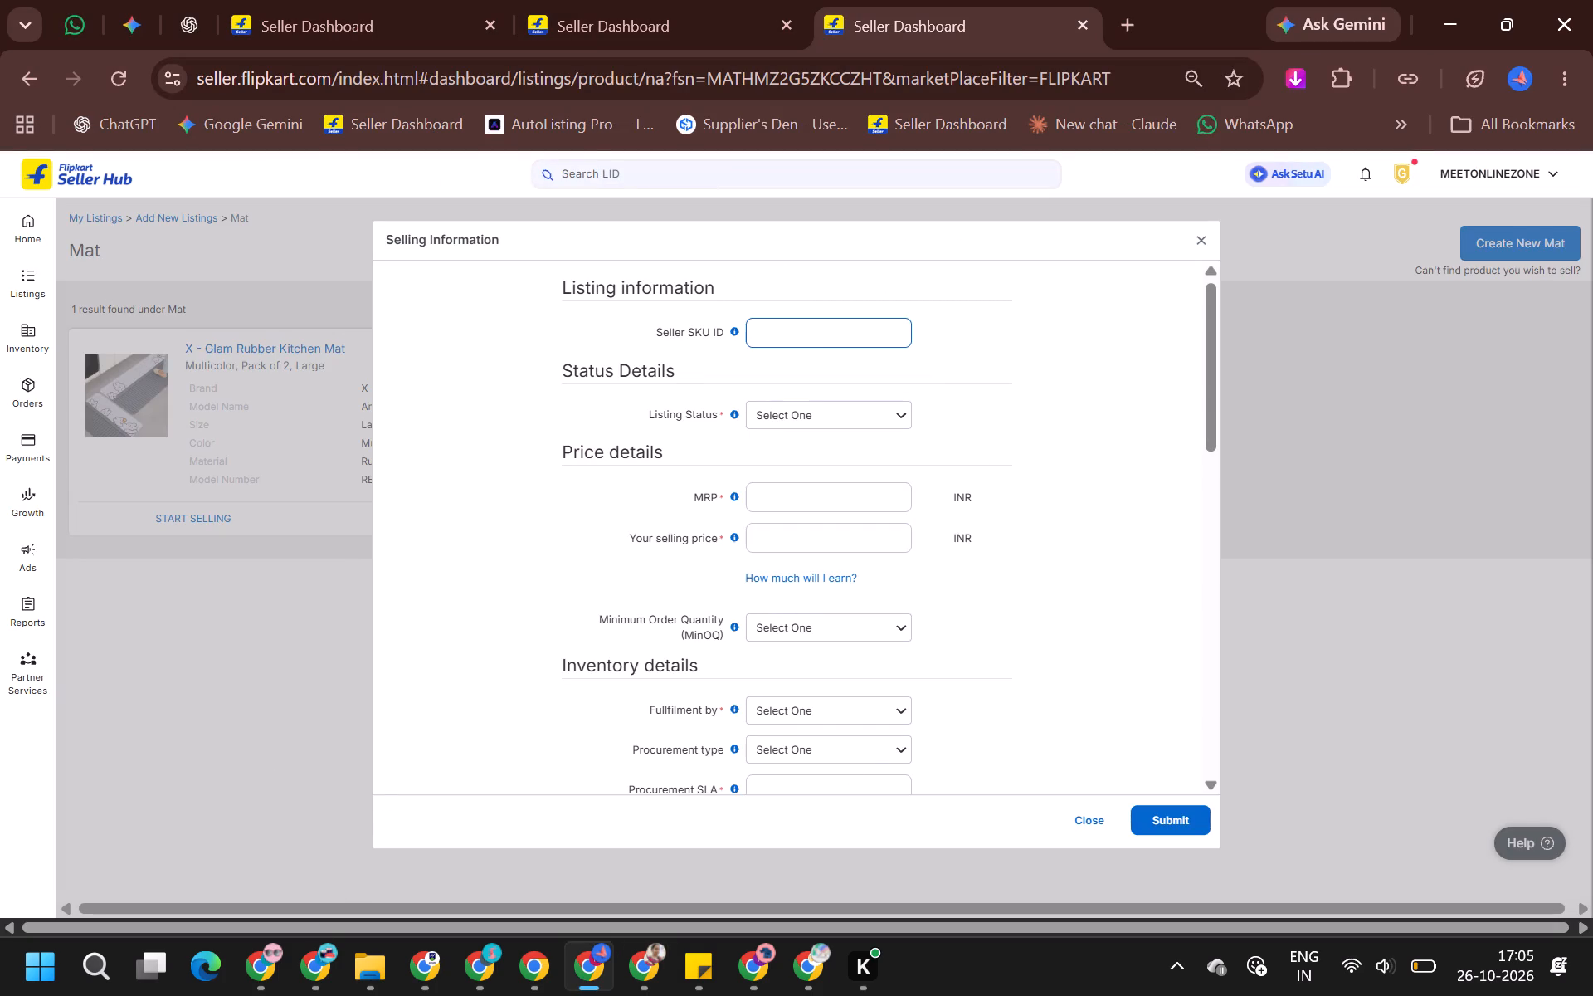
Add R-StripGREYcartoon-Mat05 as a new last line in the sticky note of mapped Rohan listings, based on the Mat04 entry.
{"action": "left_click_drag", "start_coordinate": [769, 332], "coordinate": [768, 325]}
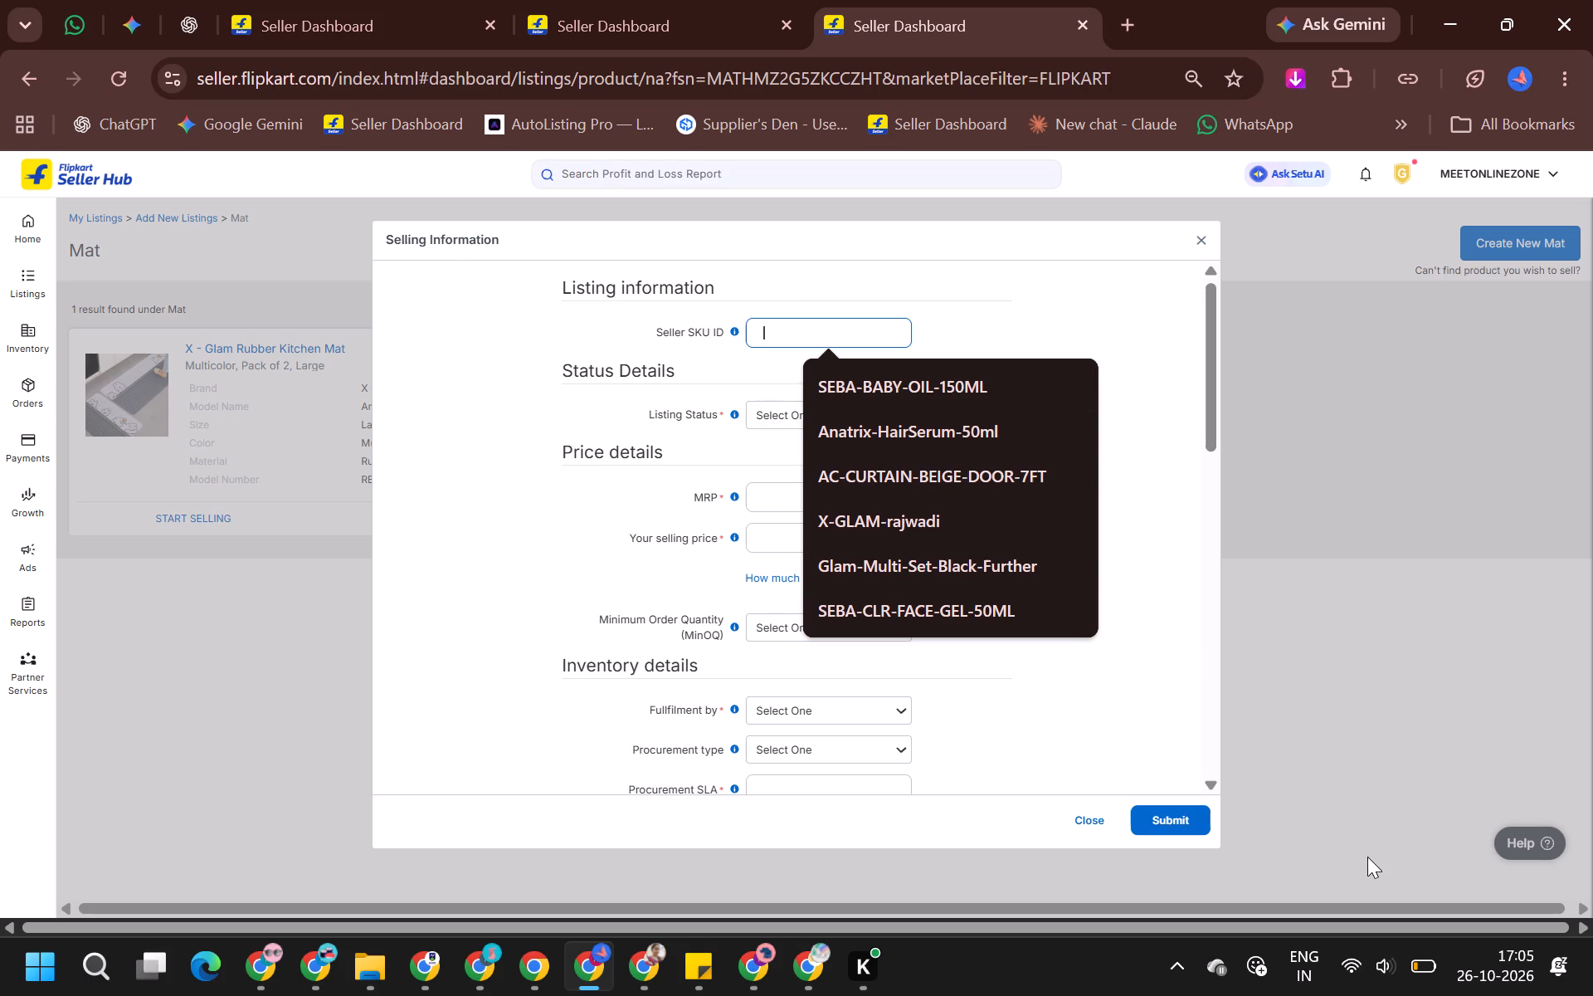
{"action": "left_click", "coordinate": [1159, 384]}
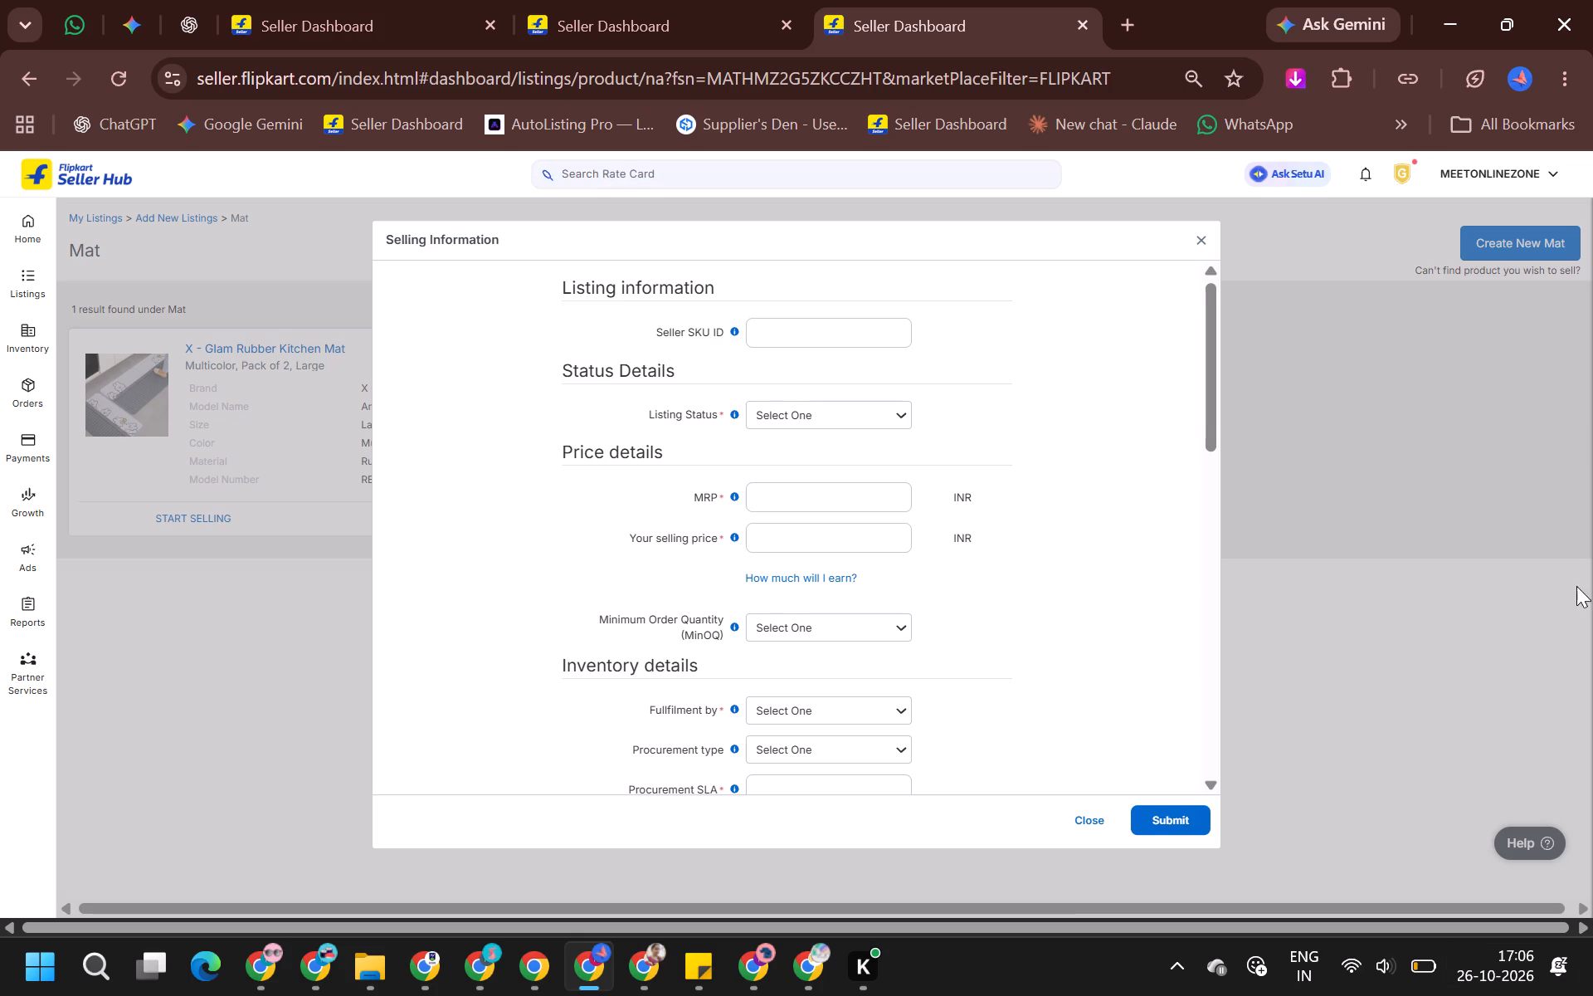
{"action": "left_click", "coordinate": [786, 320]}
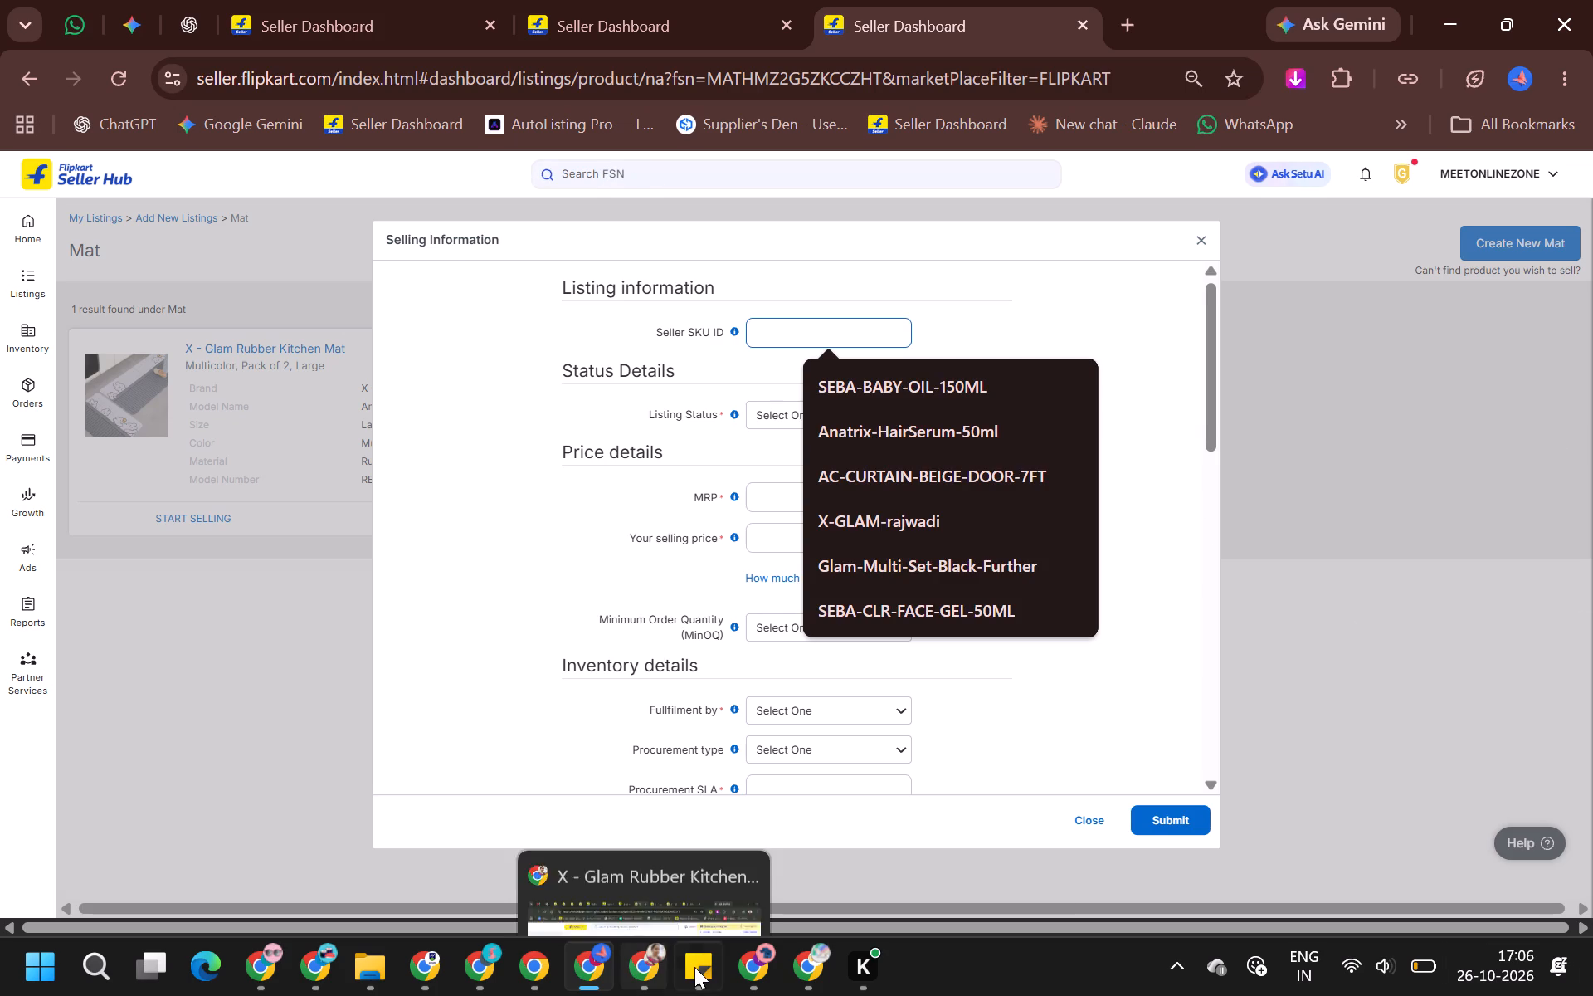
{"action": "left_click", "coordinate": [694, 966]}
{"action": "triple_click", "coordinate": [438, 515]}
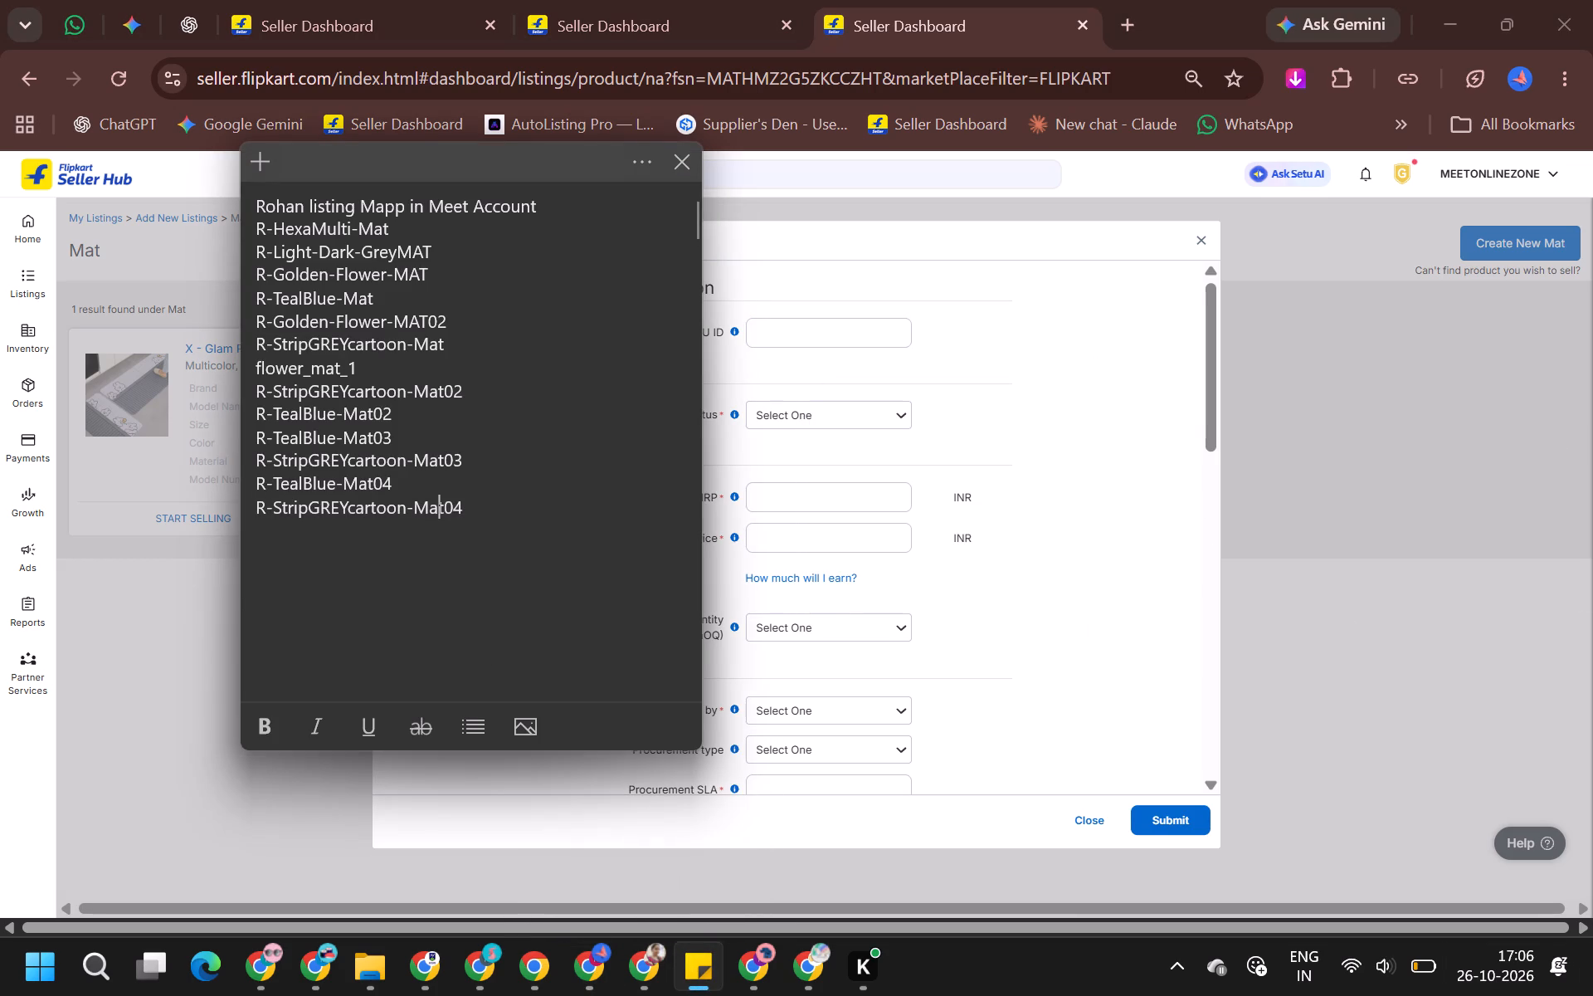
{"action": "key", "text": "ctrl+c"}
{"action": "left_click", "coordinate": [430, 530]}
{"action": "key", "text": "ctrl+v"}
{"action": "left_click", "coordinate": [460, 532]}
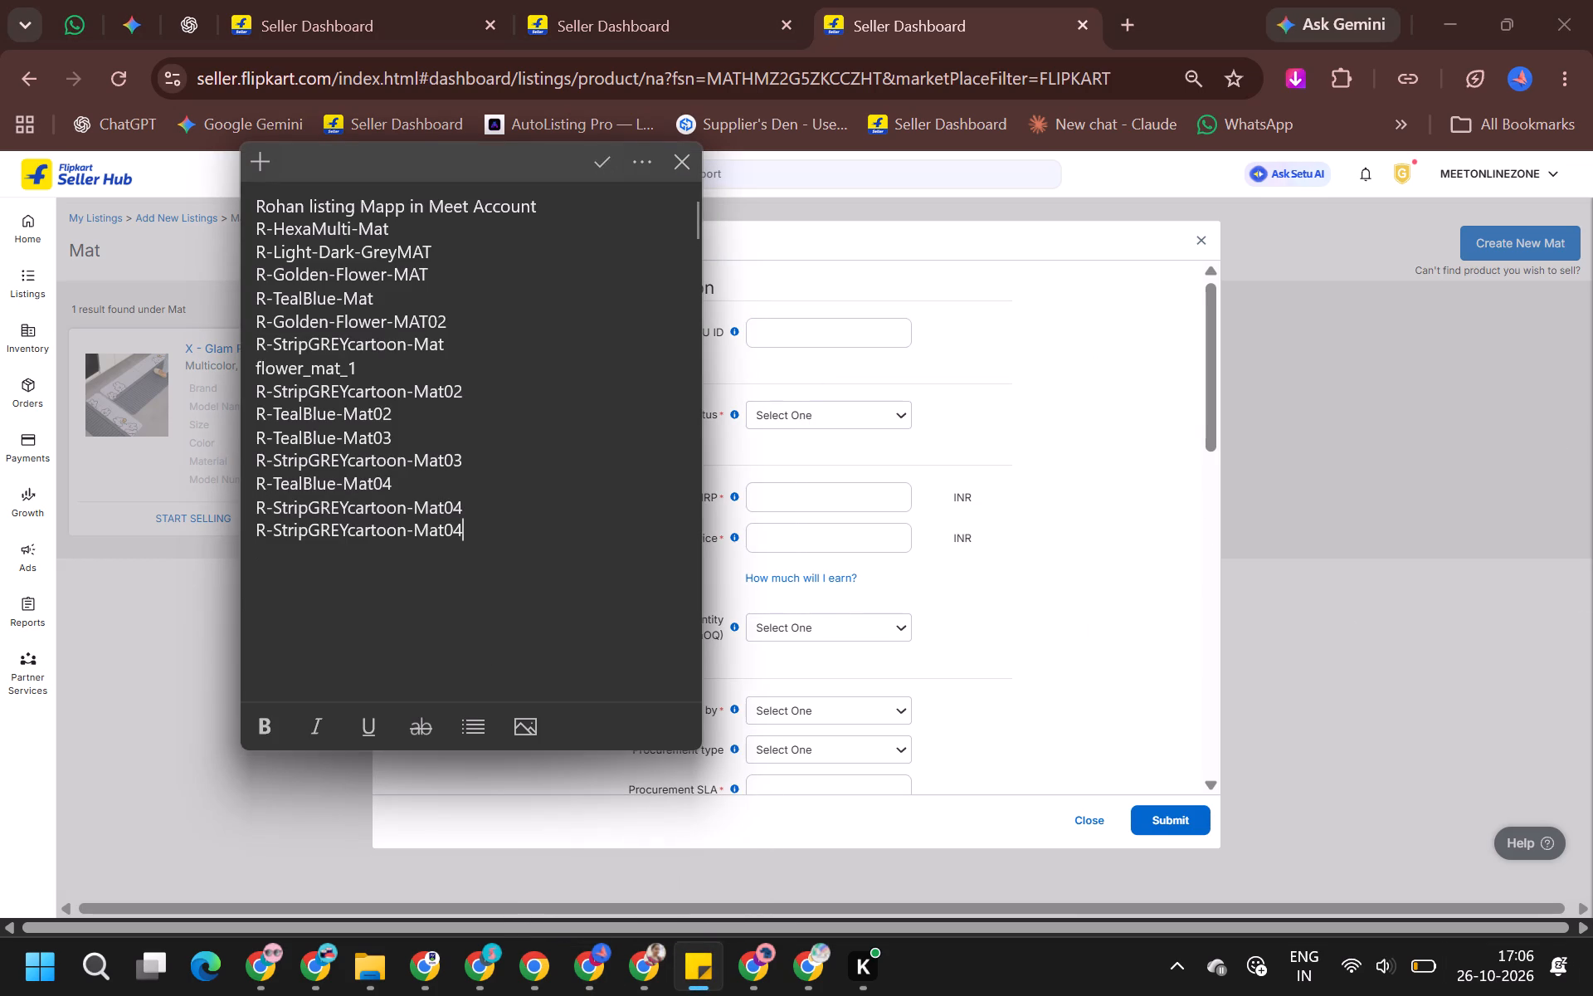
{"action": "key", "text": "BackSpace"}
{"action": "key", "text": "5"}
Enter R-StripGREYcartoon-Mat05 from the note as the Seller SKU ID and set the listing status to Active.
{"action": "triple_click", "coordinate": [463, 529]}
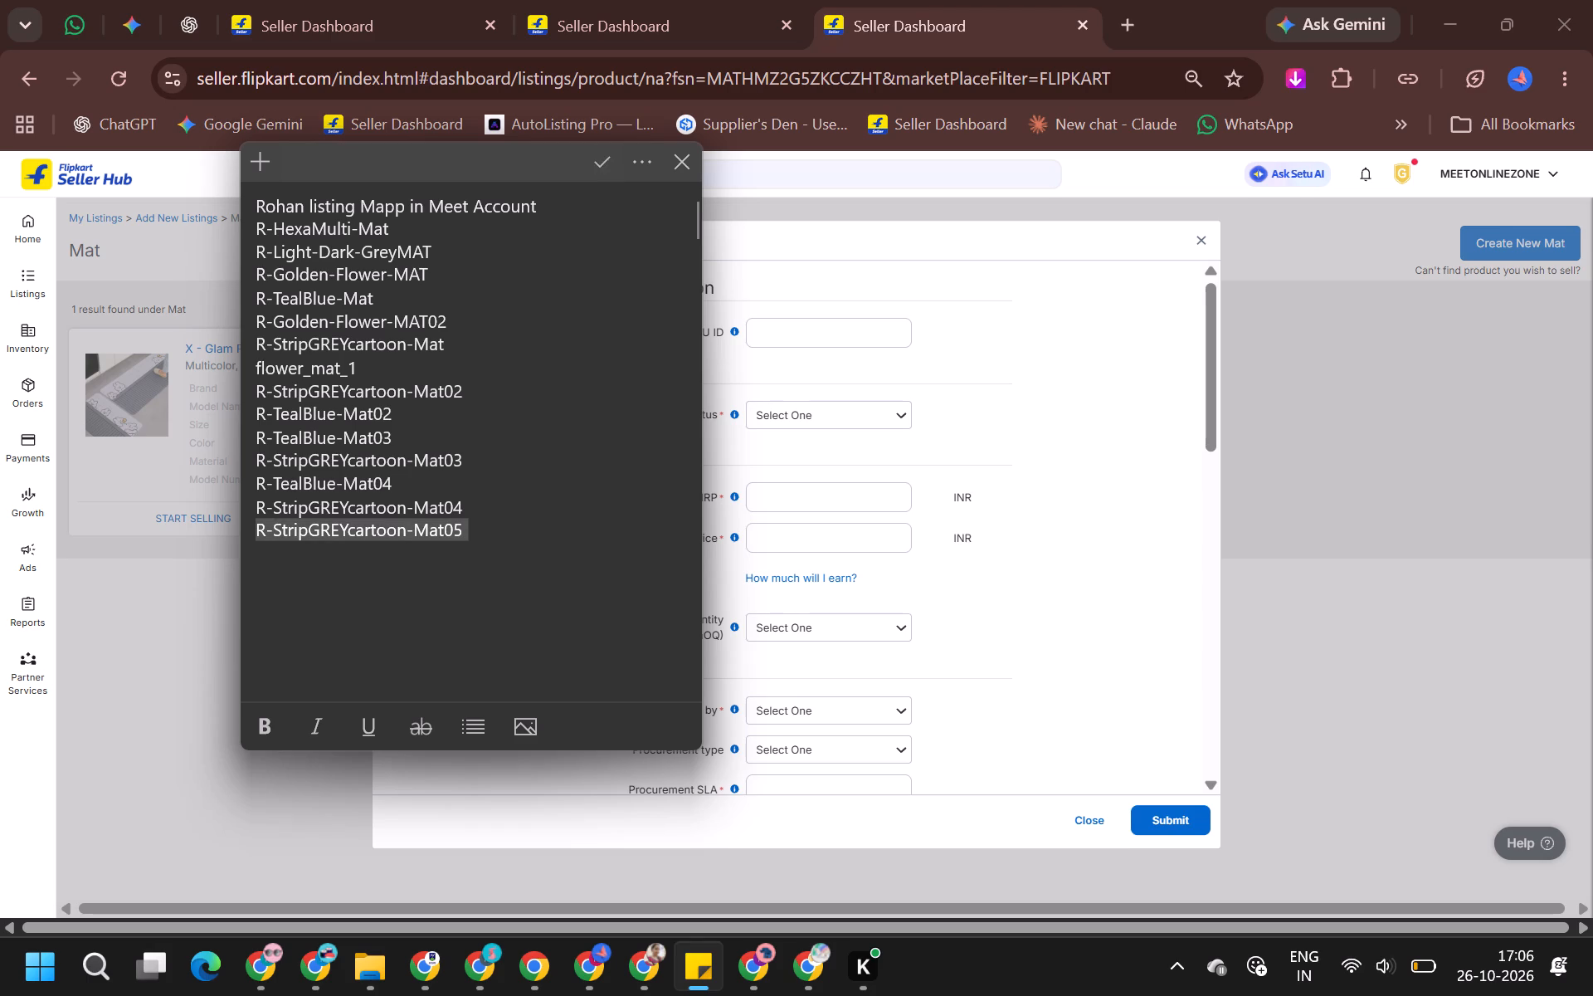
{"action": "key", "text": "ctrl+c"}
{"action": "left_click", "coordinate": [845, 319]}
{"action": "key", "text": "ctrl+v"}
{"action": "key", "text": "Tab"}
{"action": "left_click", "coordinate": [797, 409]}
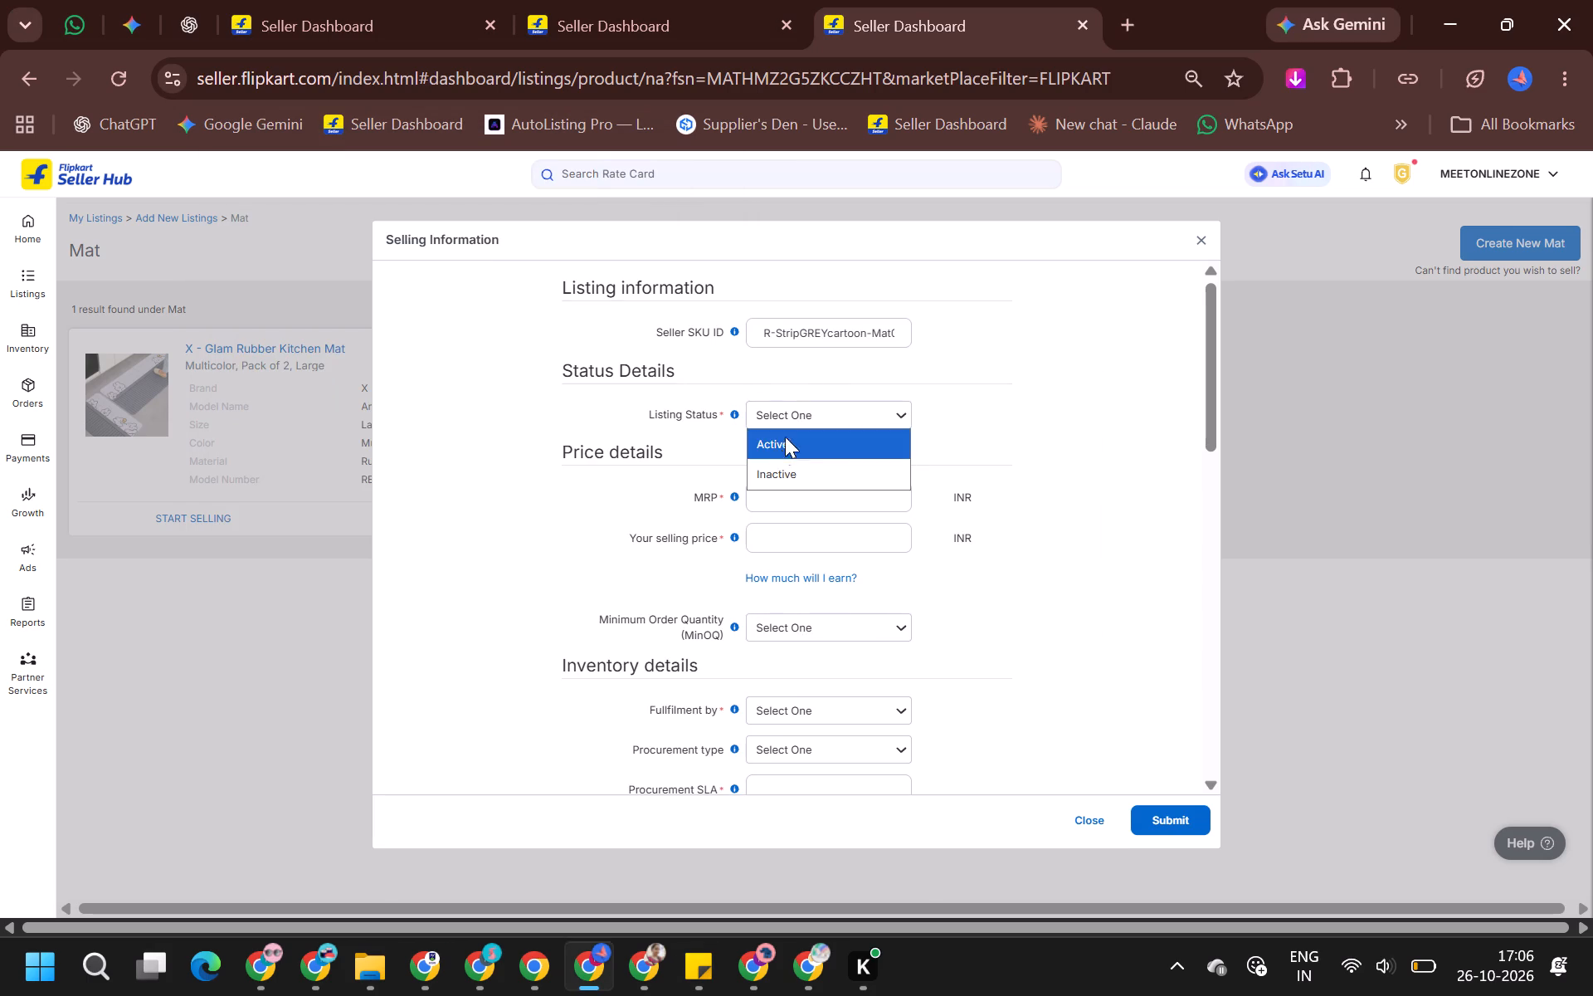
{"action": "left_click", "coordinate": [781, 452]}
{"action": "key", "text": "Tab"}
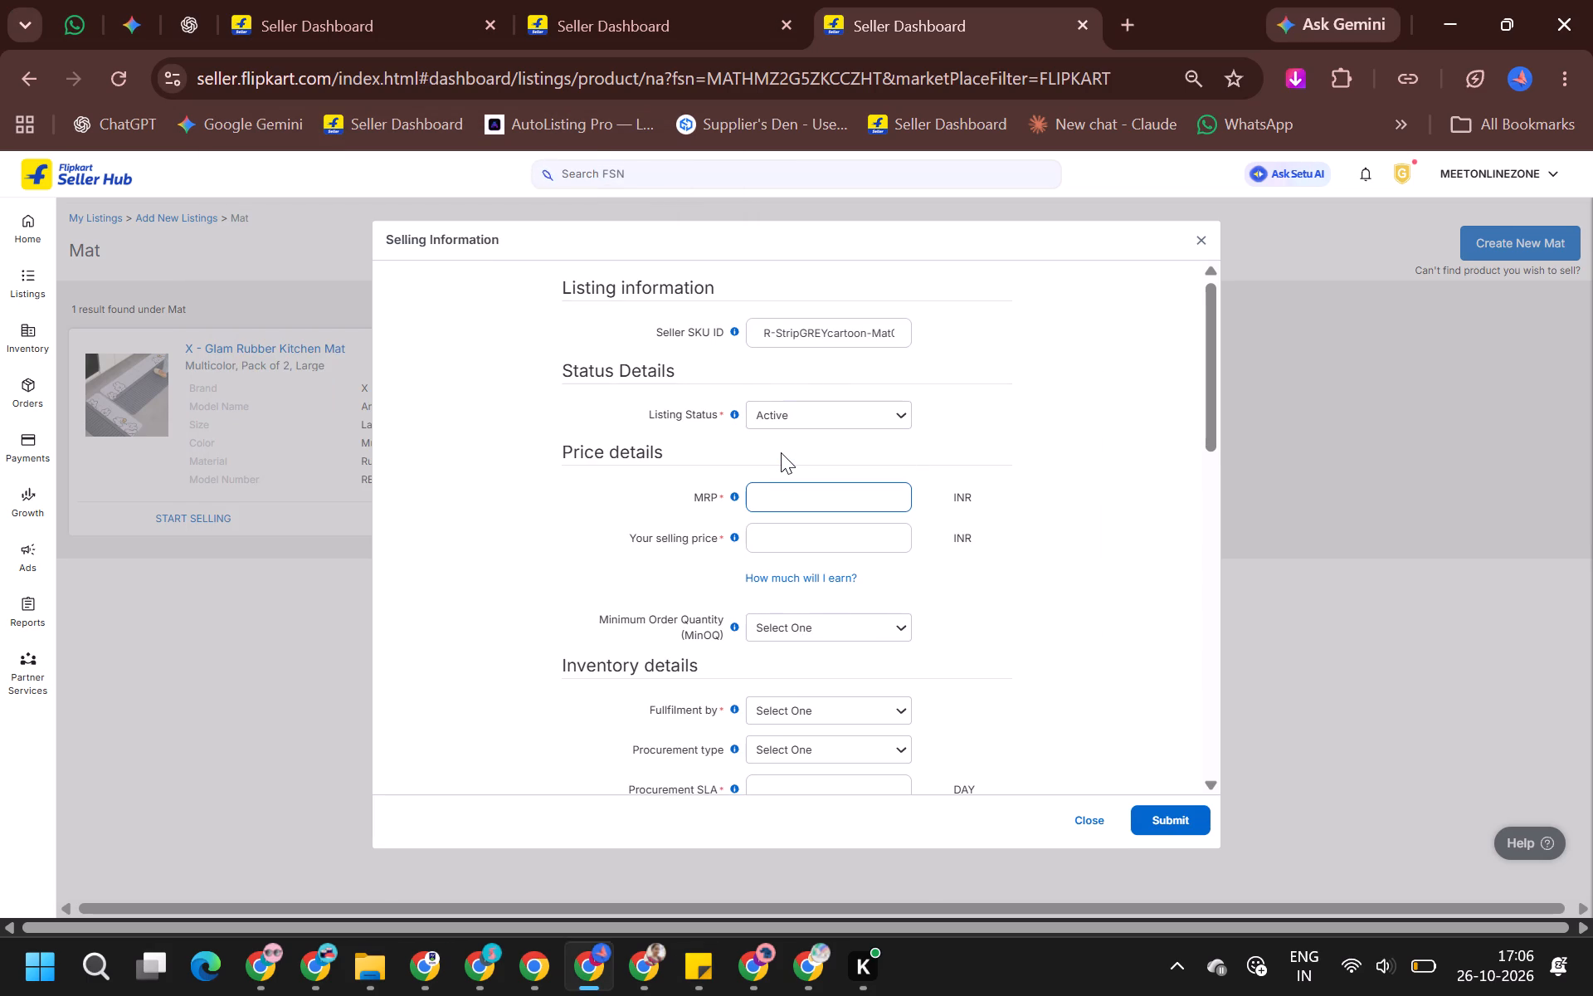
Set the MRP to 1499 INR and the selling price to 499 INR, checking the mat's product page for reference.
{"action": "key", "text": "alt+Tab"}
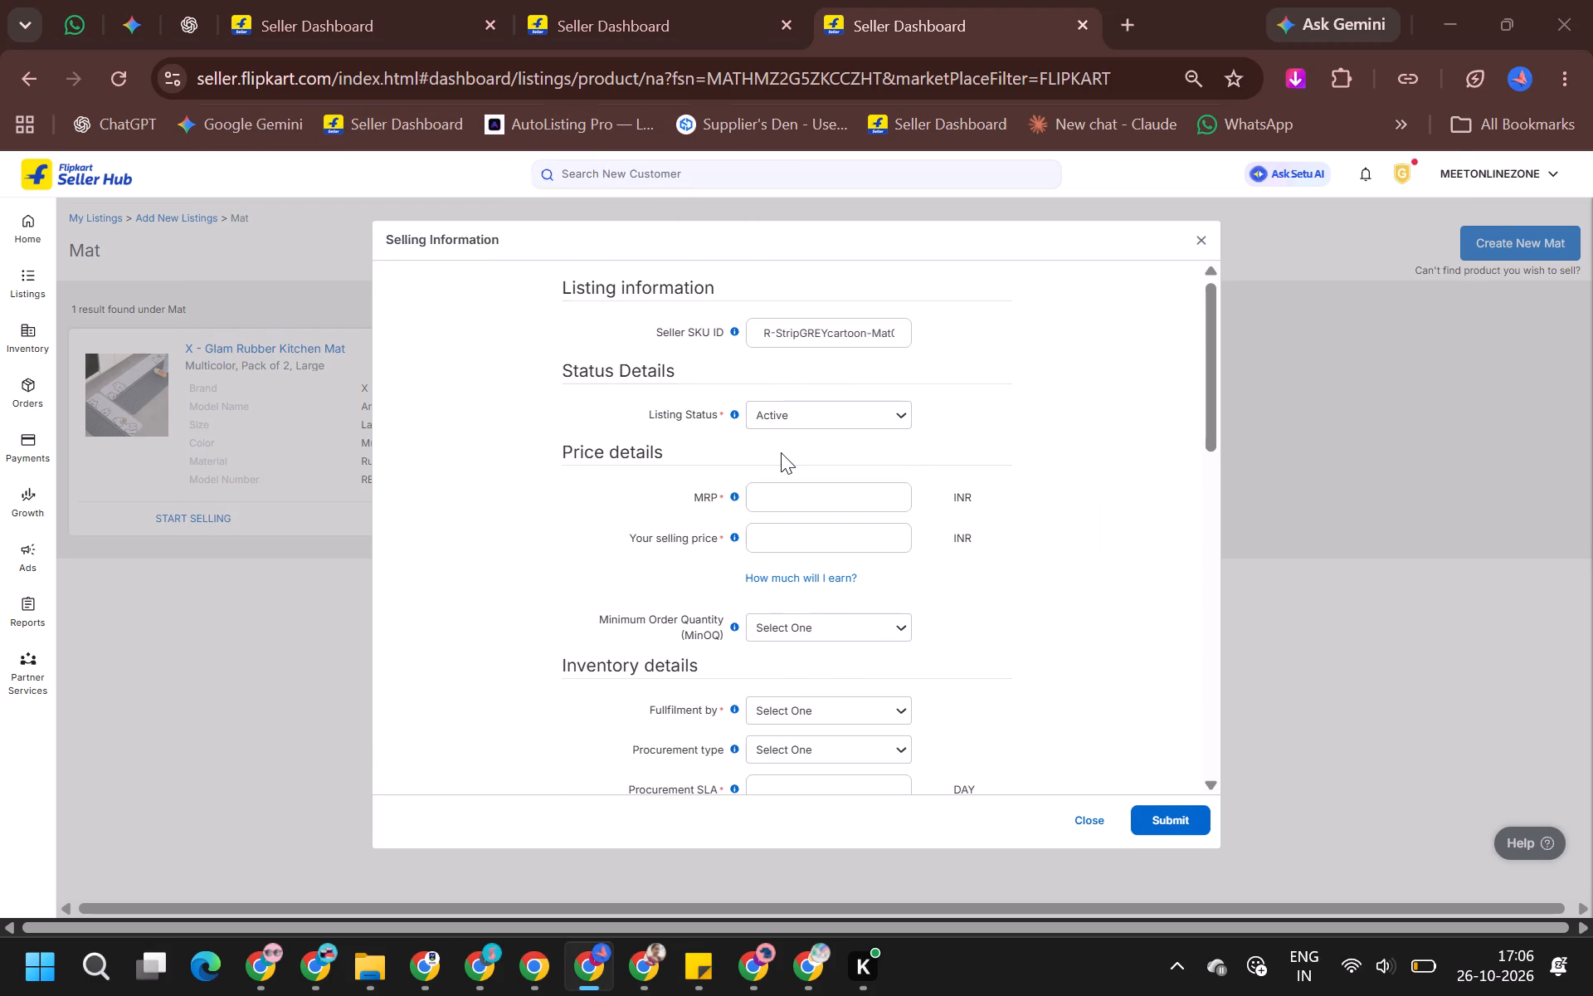
{"action": "left_click", "coordinate": [272, 233]}
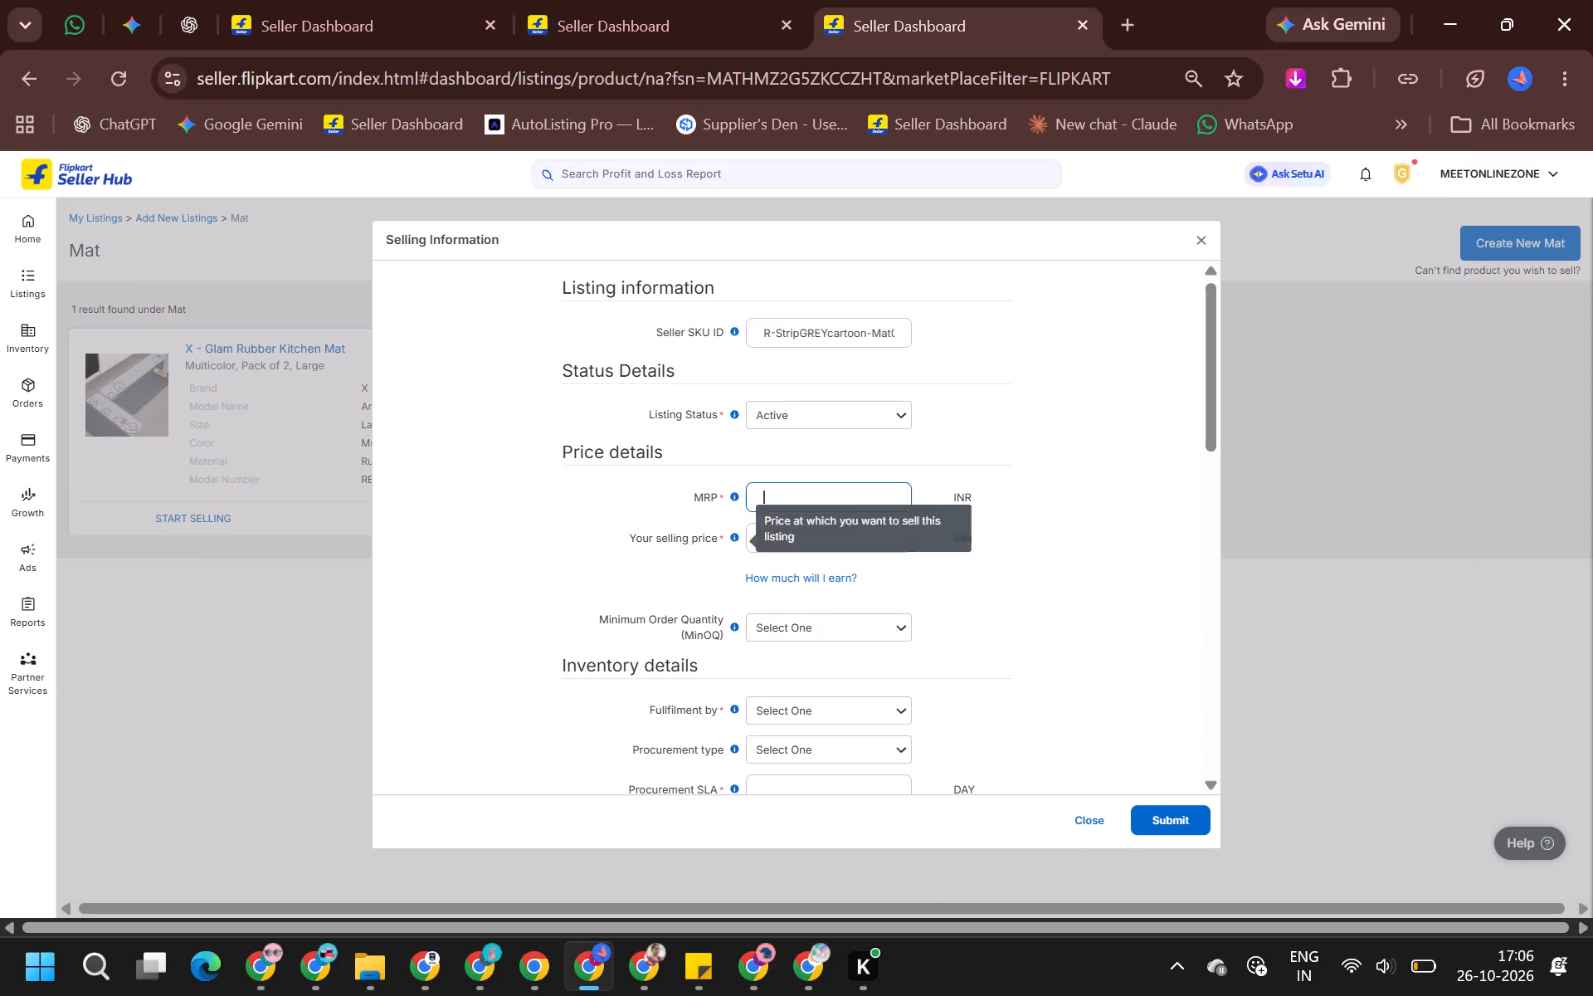
{"action": "left_click", "coordinate": [650, 969]}
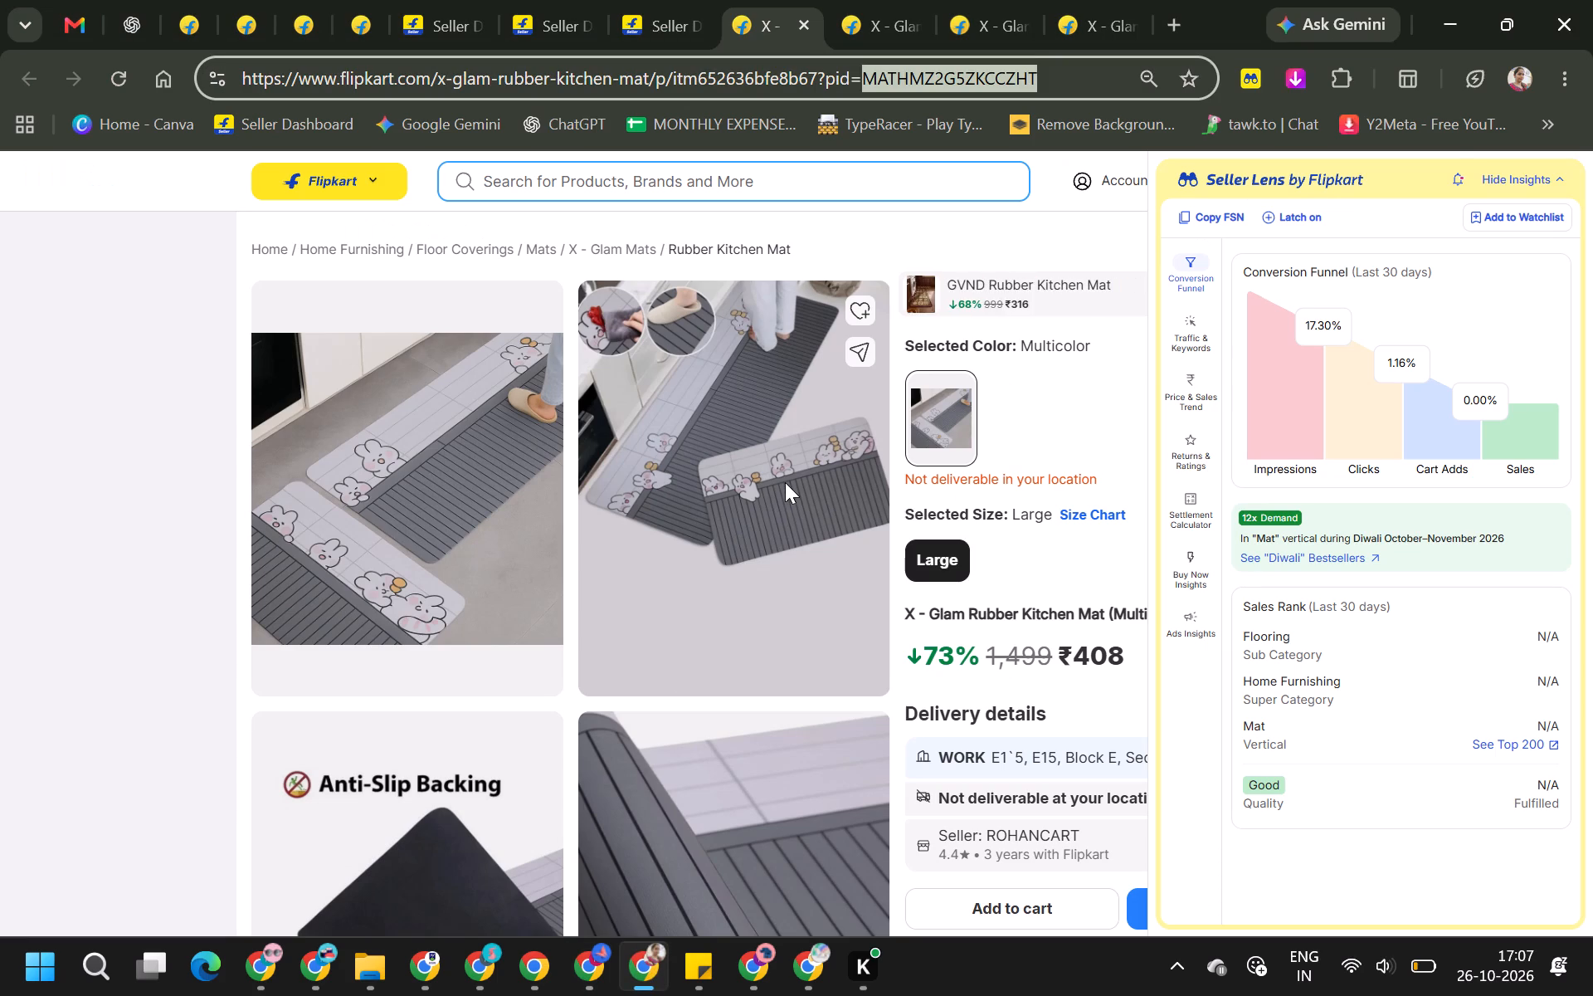
{"action": "key", "text": "alt+Tab"}
{"action": "key", "text": "alt+Tab"}
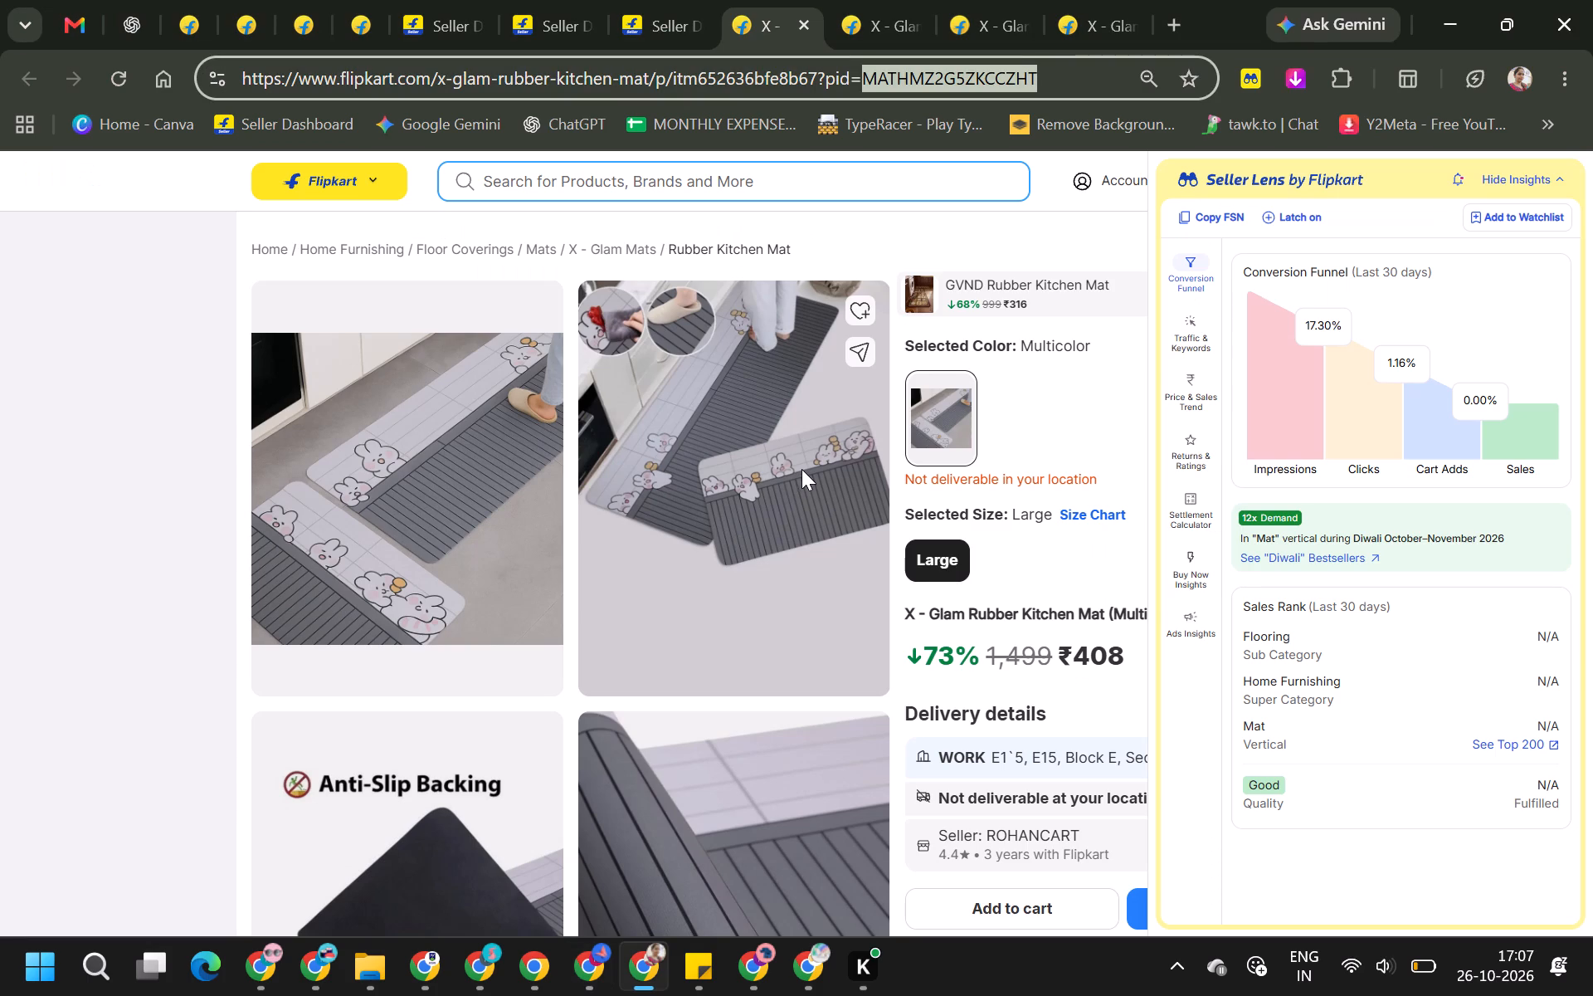
{"action": "key", "text": "alt+Tab"}
{"action": "type", "text": "1499"}
{"action": "key", "text": "Tab"}
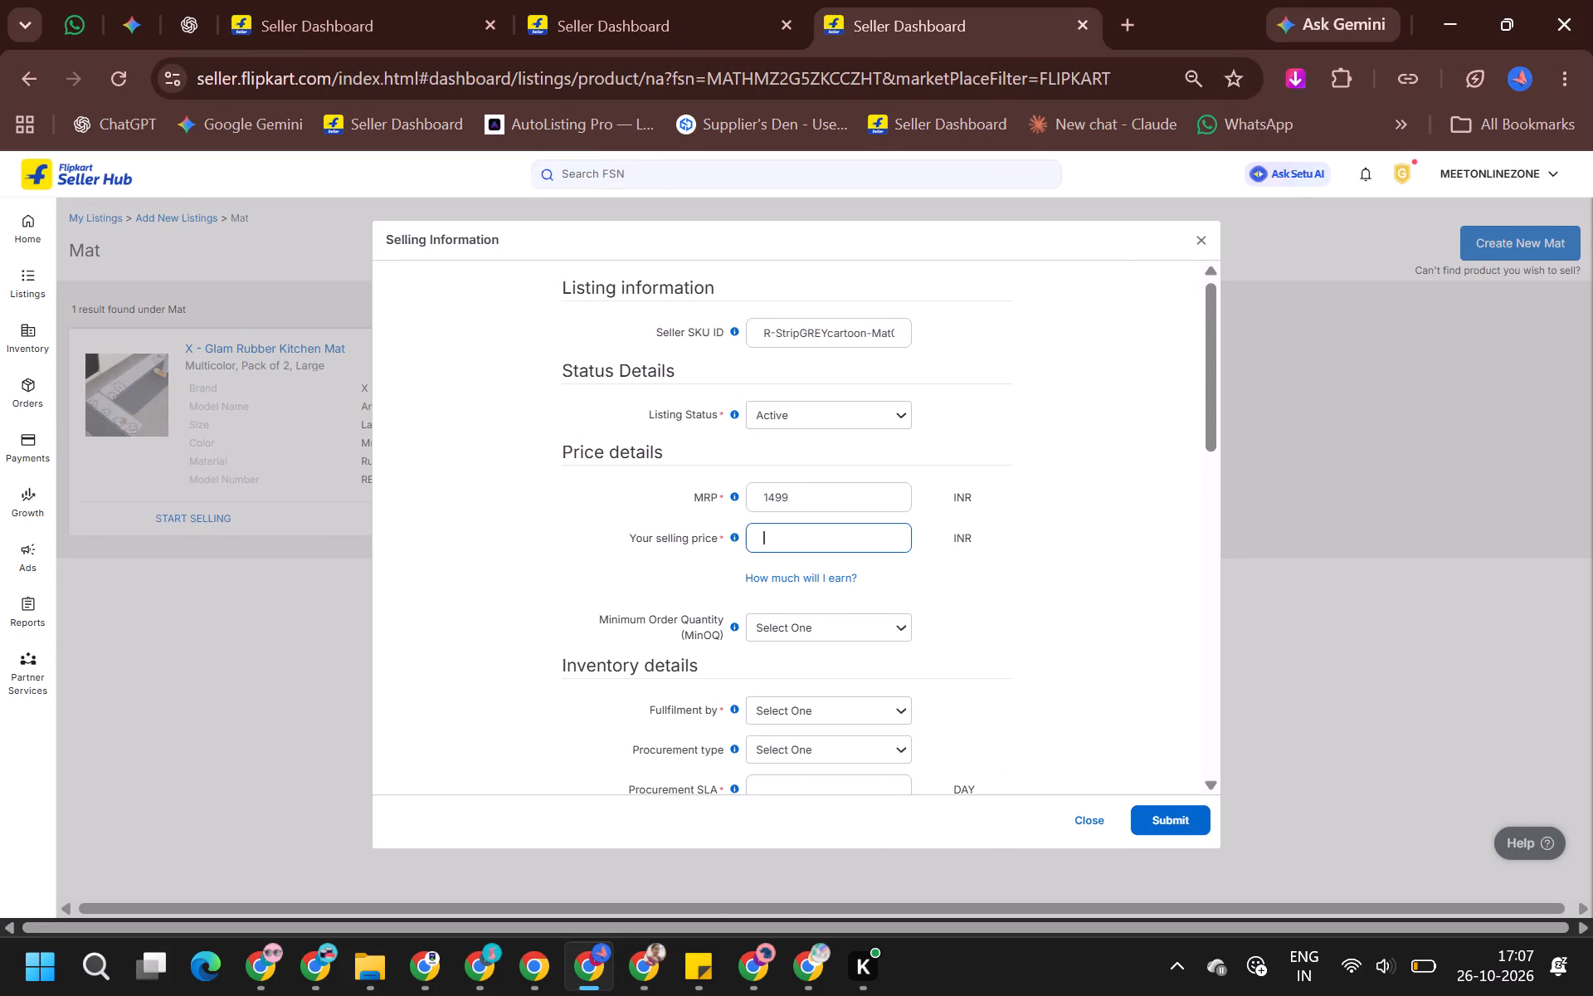
{"action": "key", "text": "alt+Tab"}
{"action": "key", "text": "alt+Tab"}
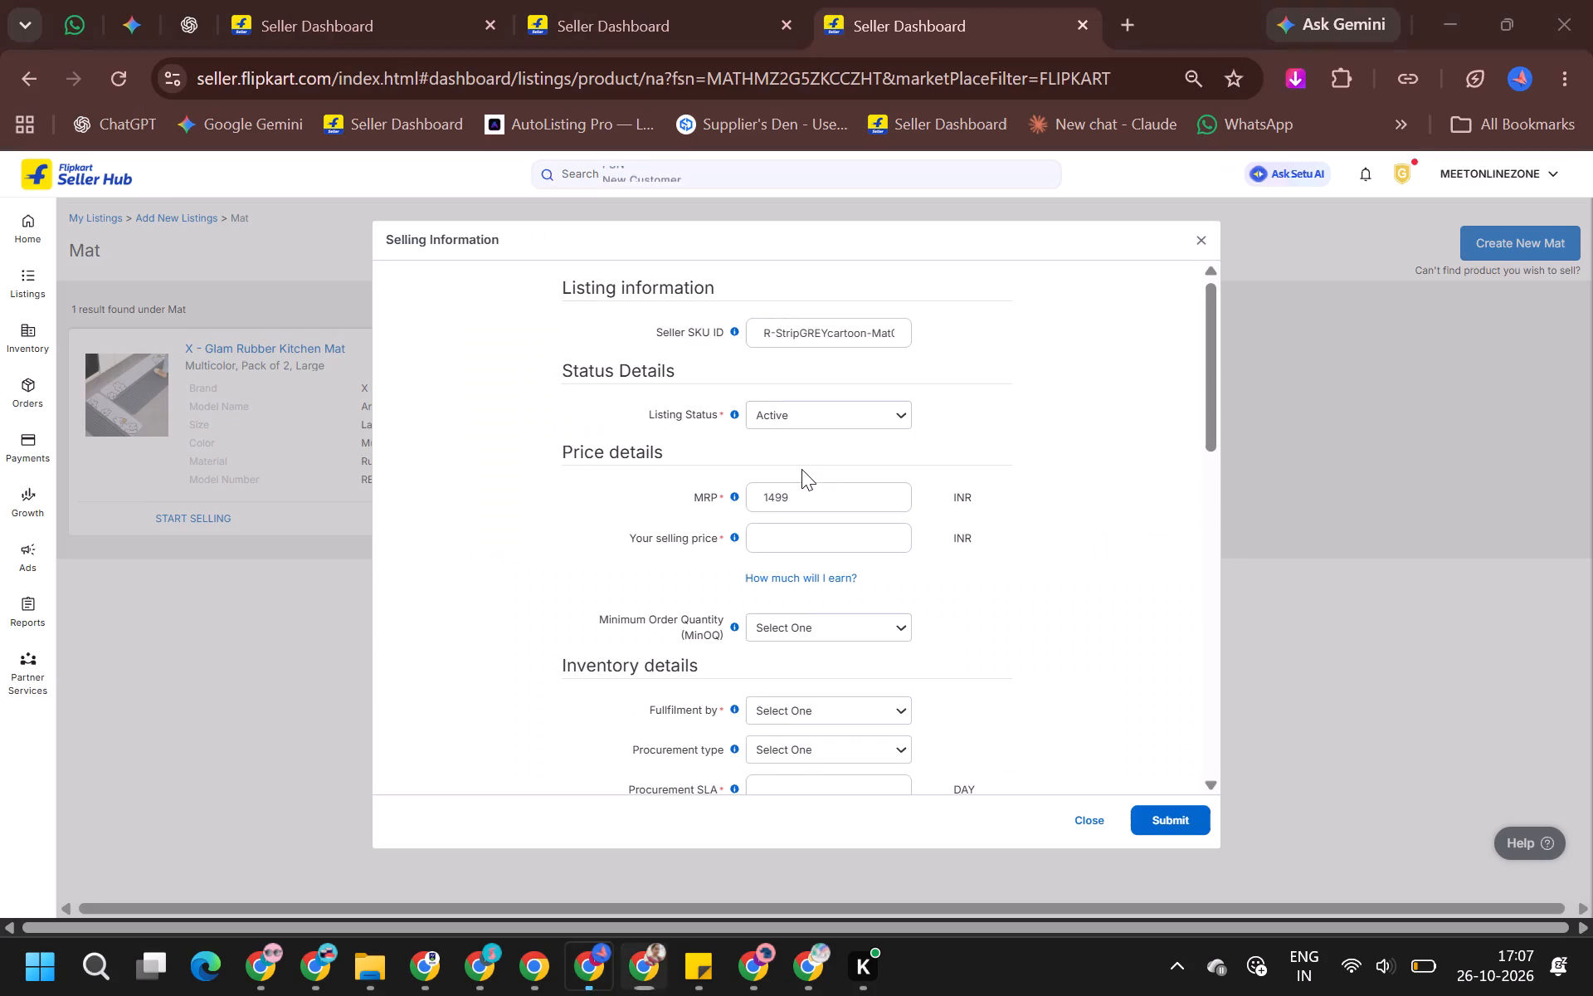
{"action": "type", "text": "499"}
{"action": "key", "text": "Tab"}
Set fulfilment by Seller, procurement type Instock, procurement SLA 1 day, stock 1 and shipping provider Flipkart.
{"action": "key", "text": "Tab"}
{"action": "key", "text": "Down"}
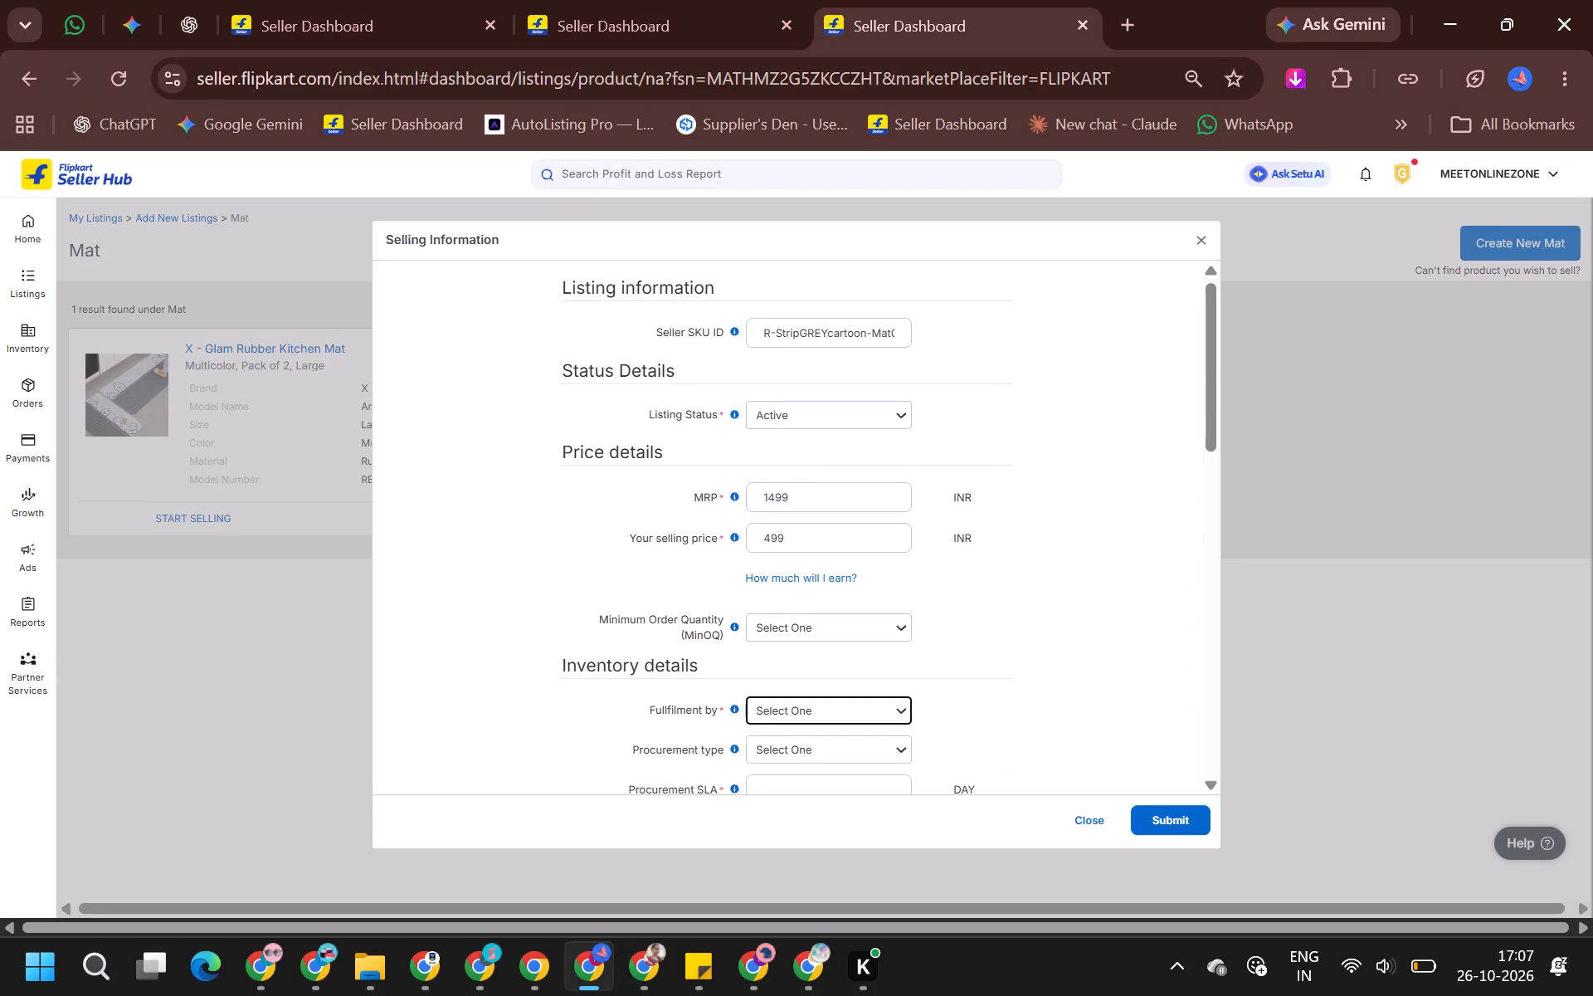
{"action": "key", "text": "Tab"}
{"action": "key", "text": "Down"}
{"action": "key", "text": "Tab"}
{"action": "key", "text": "1"}
{"action": "key", "text": "Tab"}
{"action": "key", "text": "1"}
{"action": "key", "text": "Tab"}
{"action": "key", "text": "Down"}
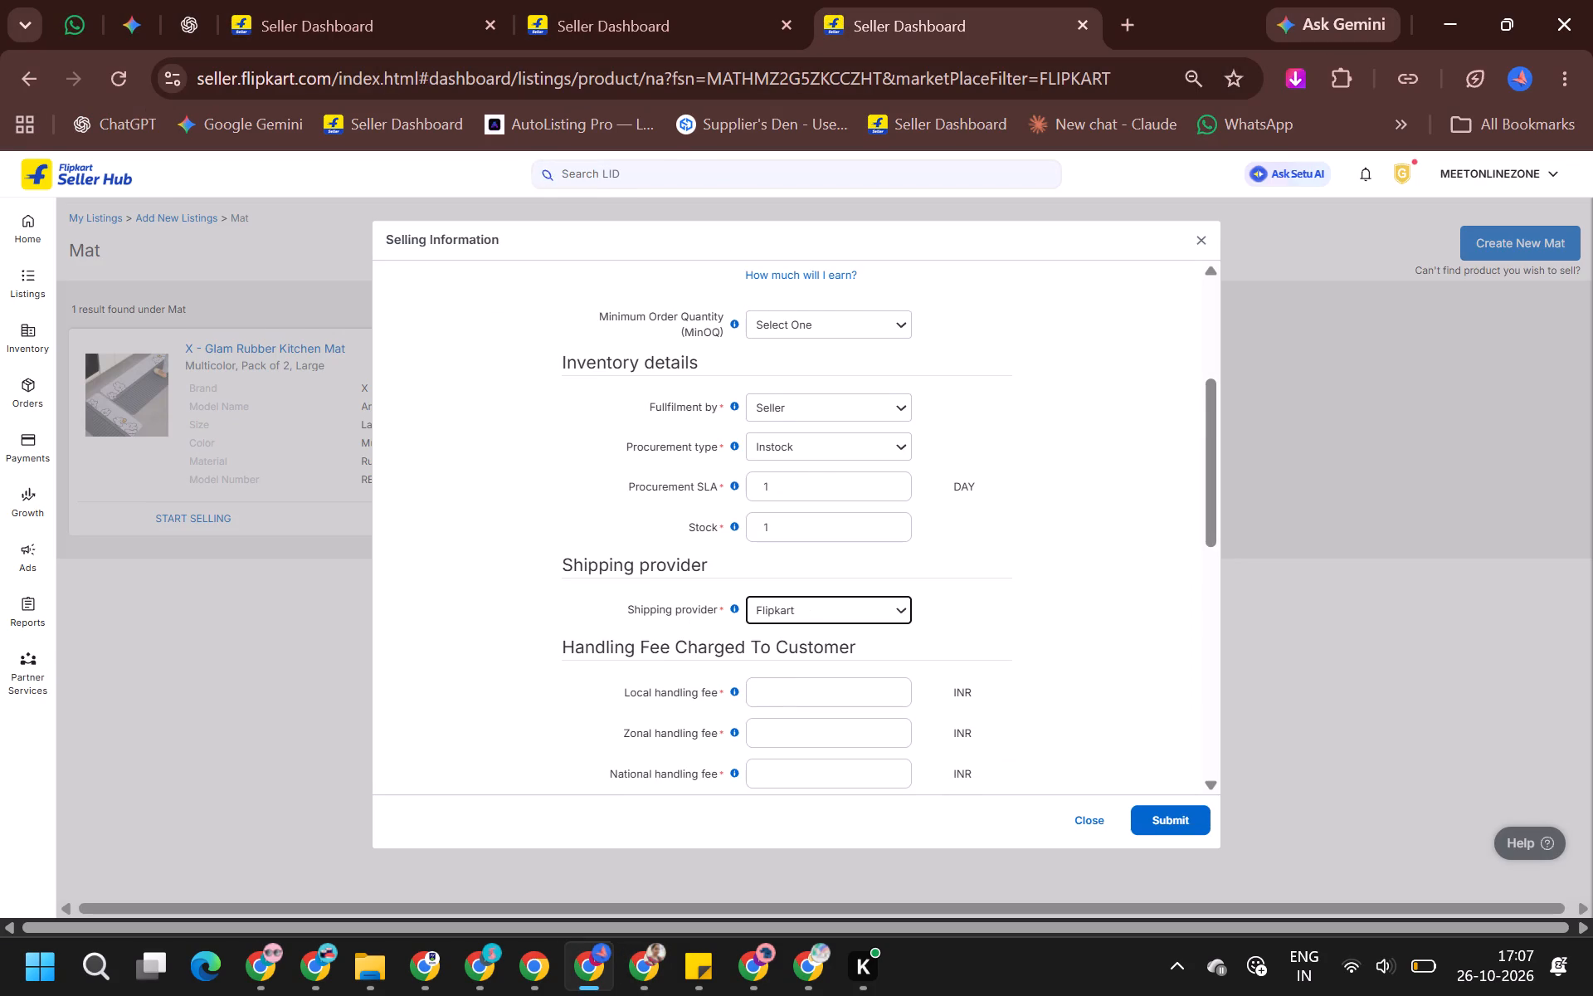
Set the local, zonal and national handling fees to 0 INR.
{"action": "key", "text": "Tab"}
{"action": "key", "text": "0"}
{"action": "key", "text": "Tab"}
{"action": "key", "text": "0"}
{"action": "key", "text": "Tab"}
{"action": "key", "text": "0"}
{"action": "key", "text": "Tab"}
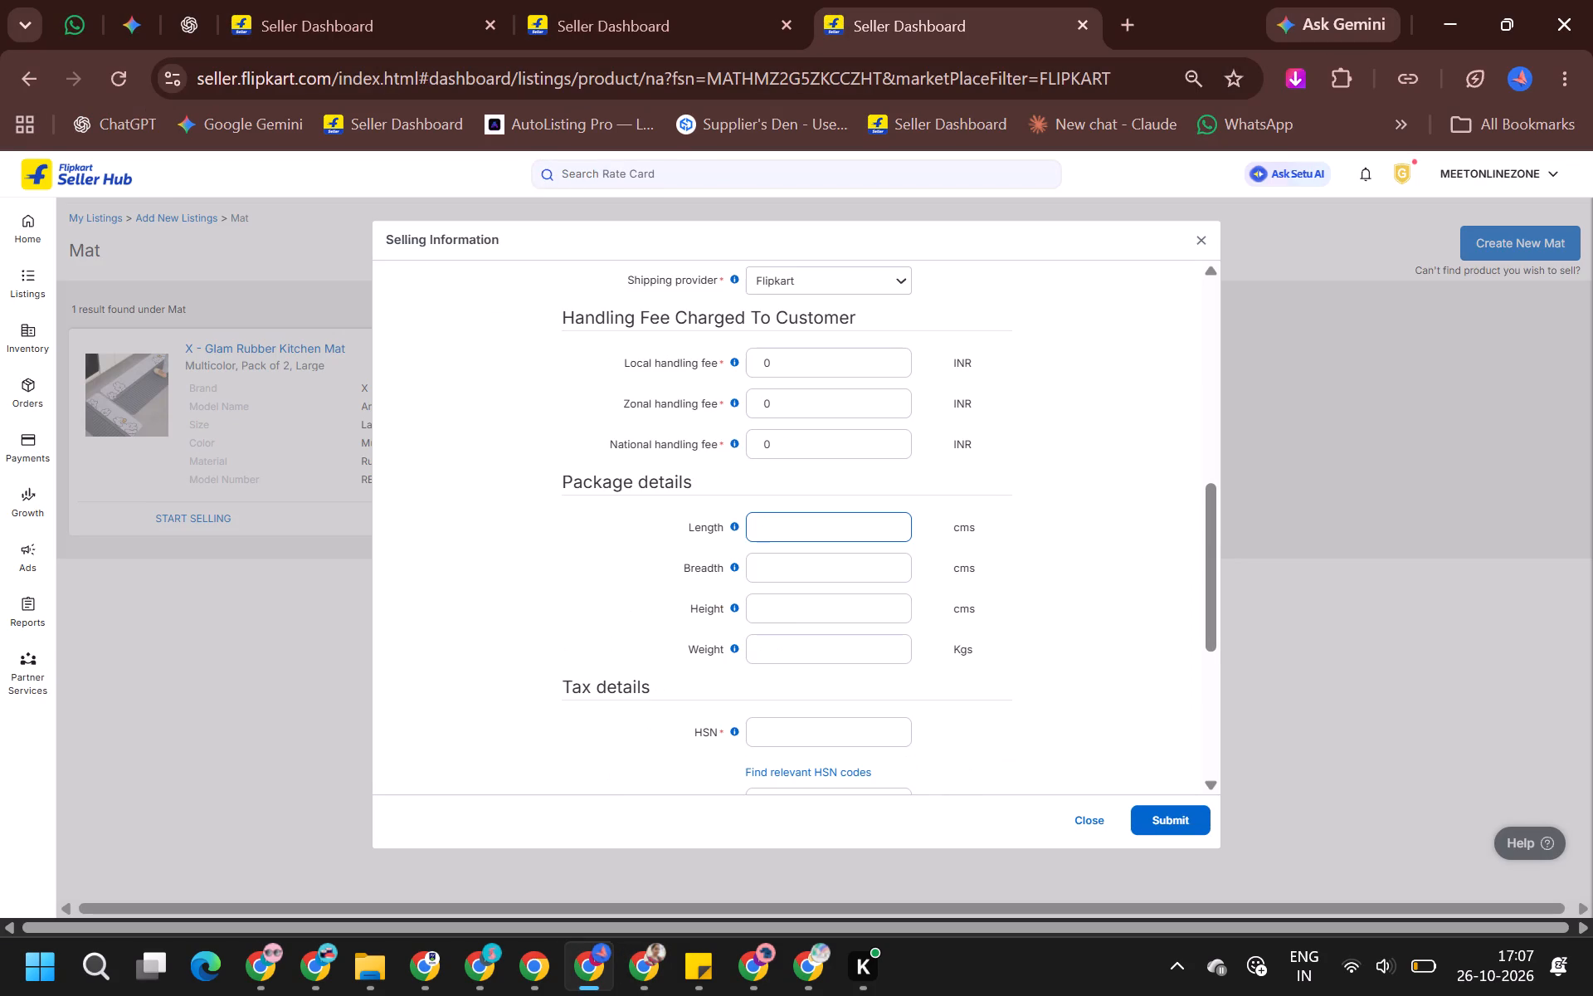
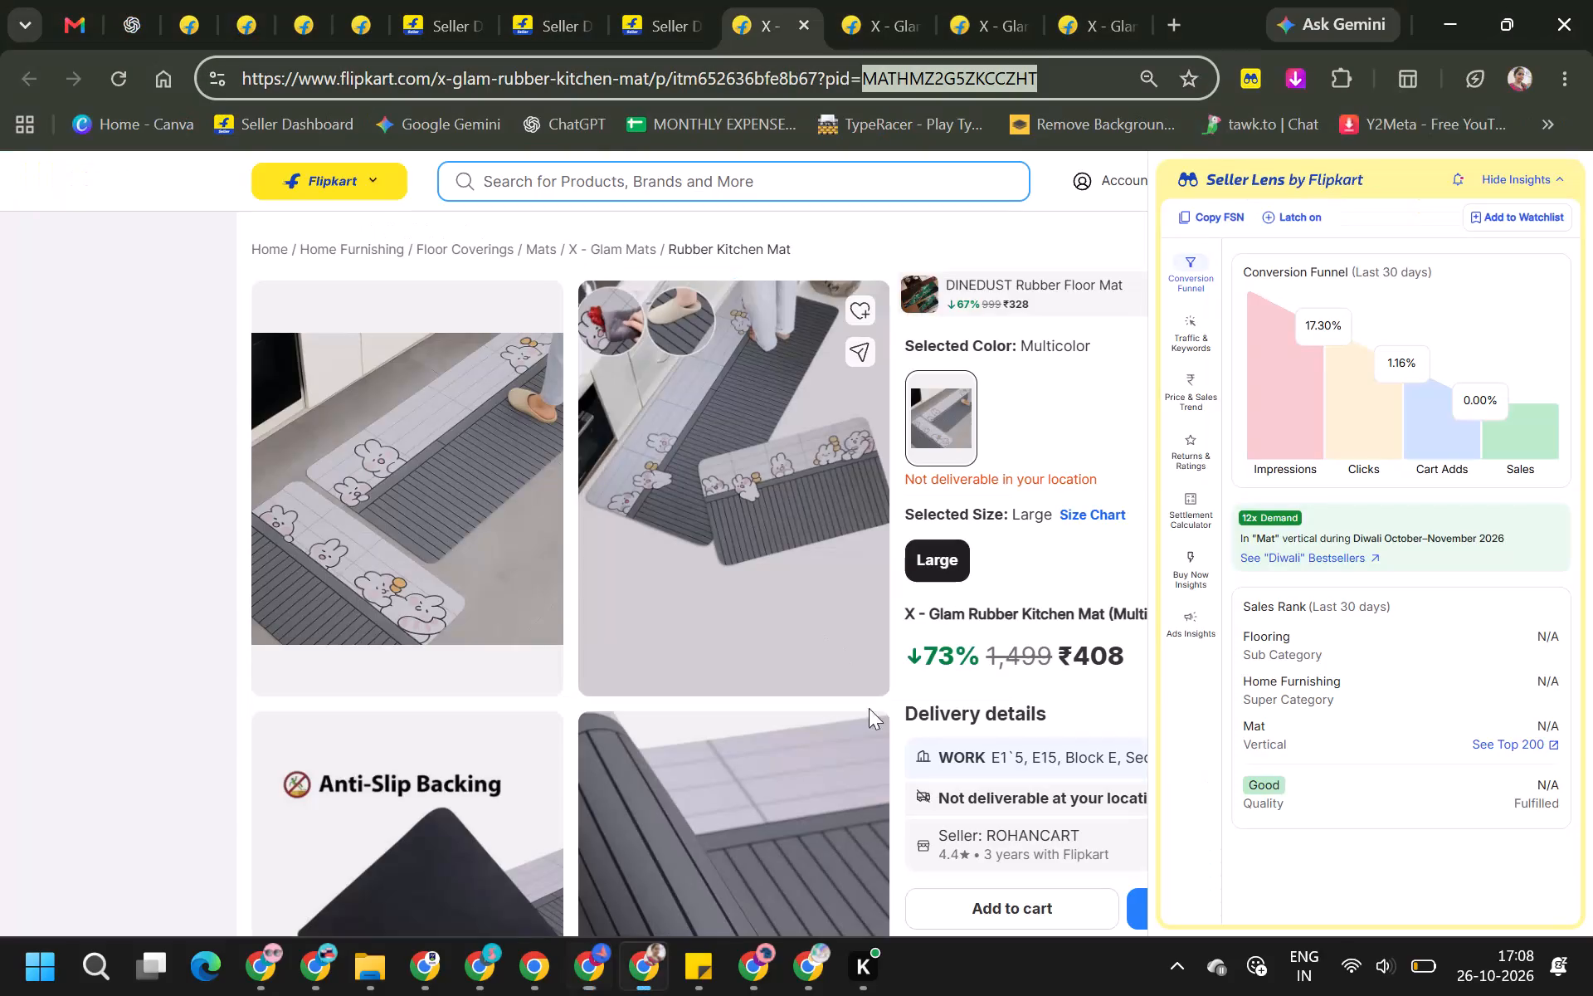
Search ROHANCART's listings for product ID MATHMZ2G5ZKCCZHT, copied from the grey cartoon mat's page address, and open the matching listing for editing.
{"action": "left_click", "coordinate": [630, 0]}
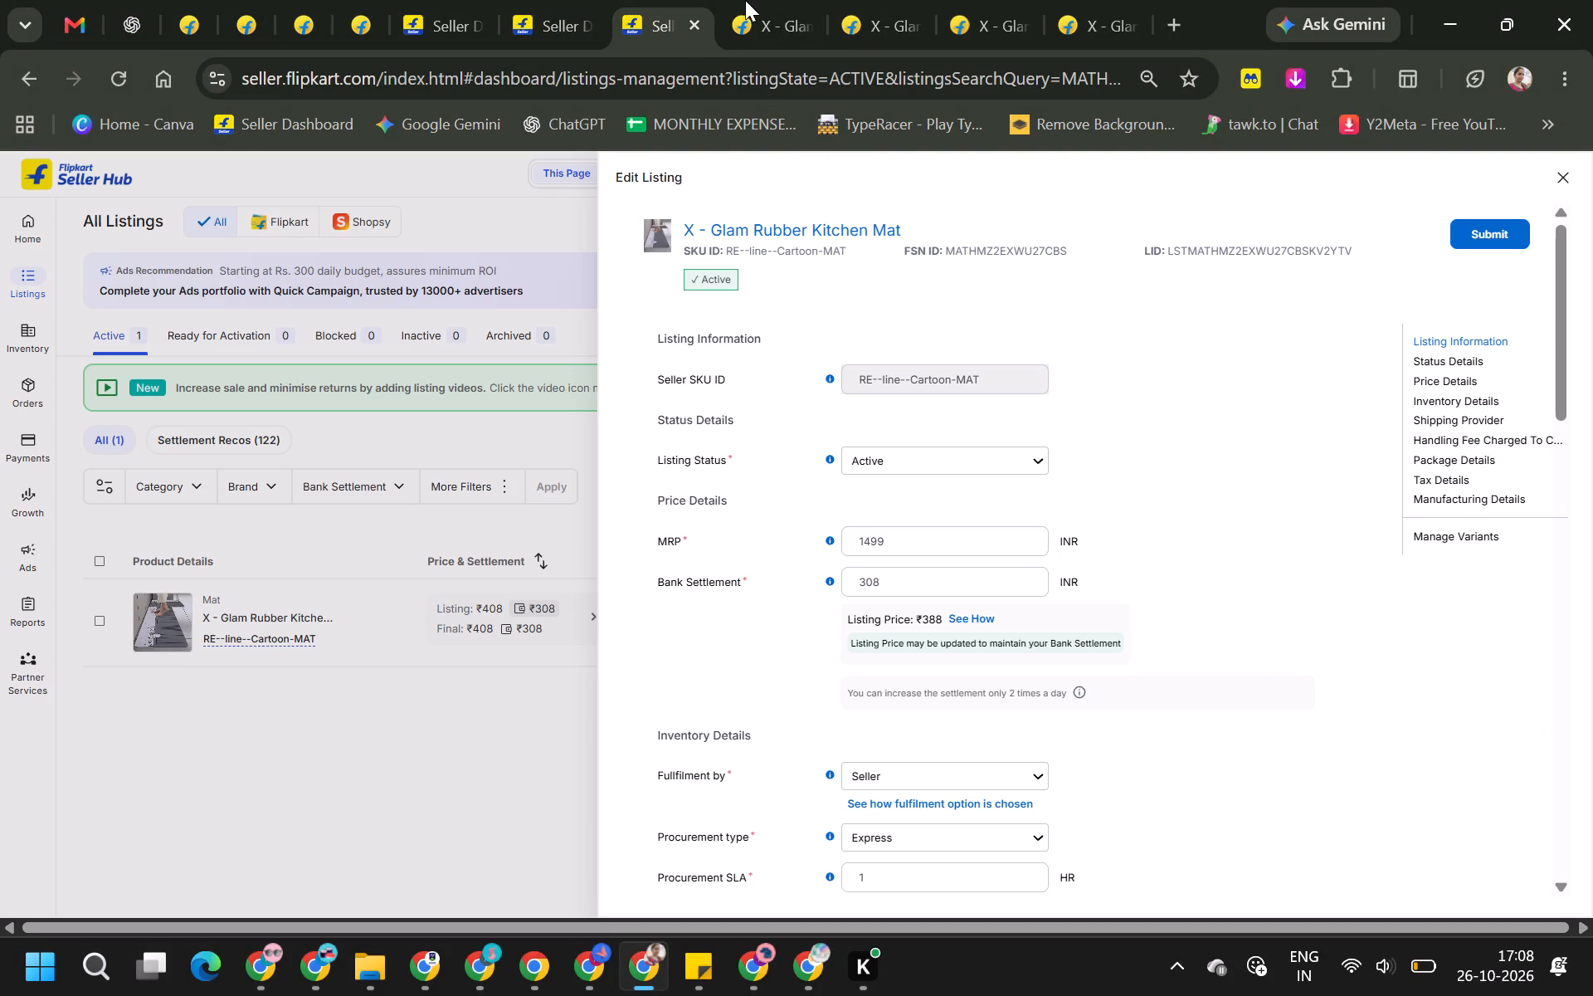
{"action": "left_click", "coordinate": [761, 0]}
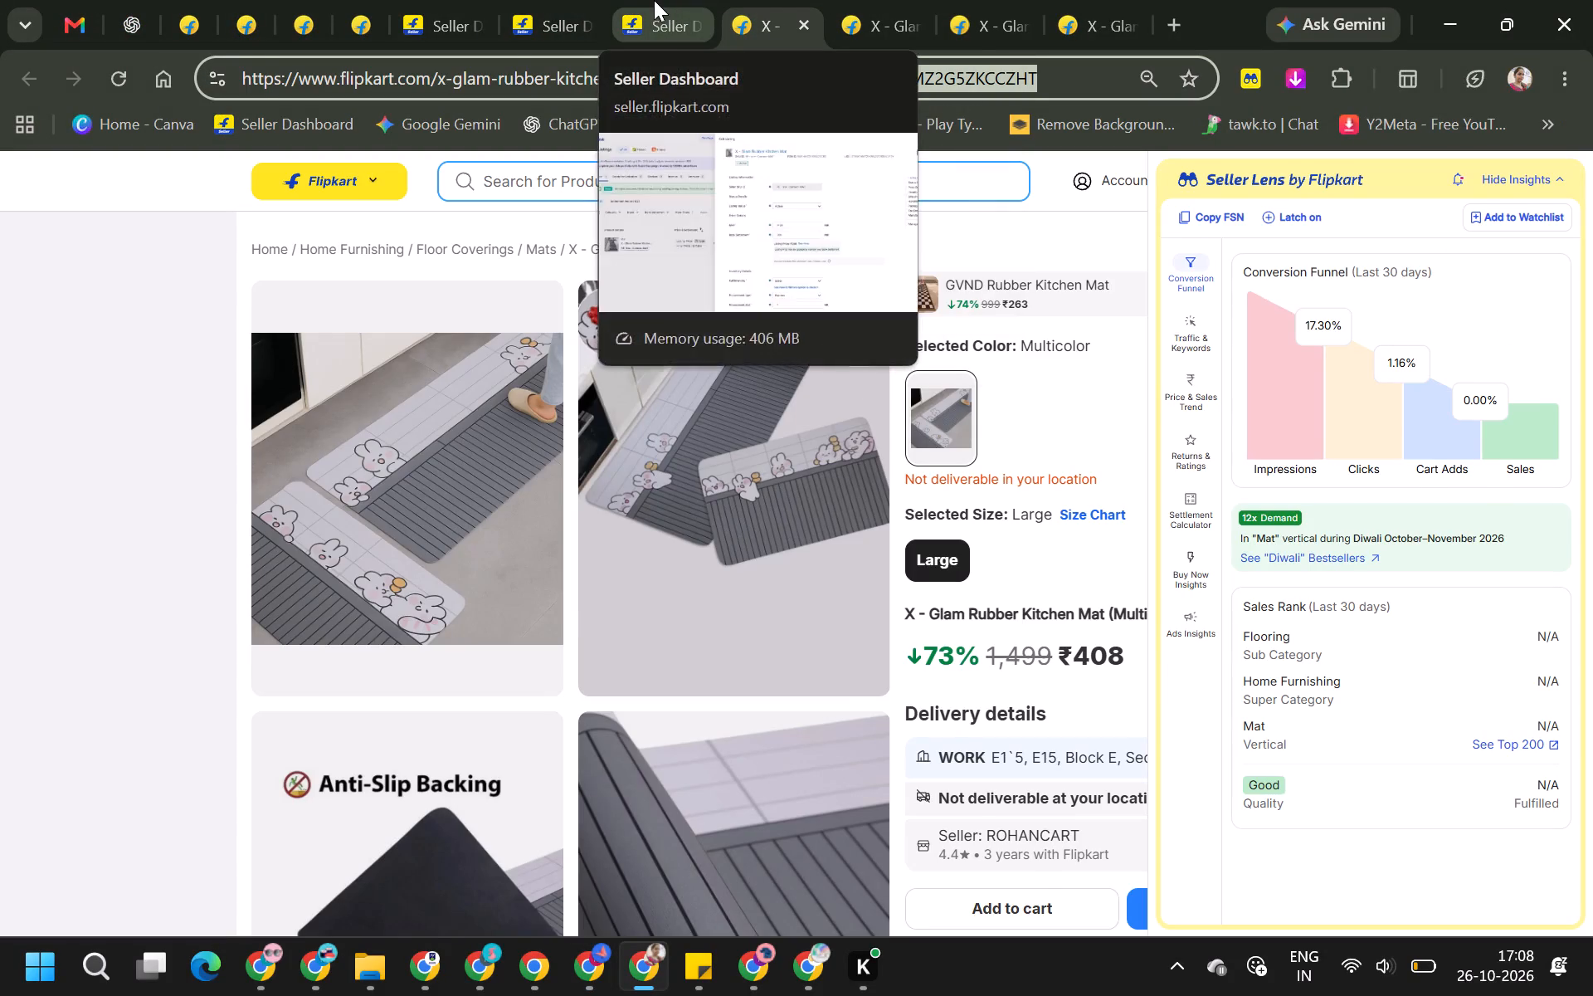
{"action": "left_click", "coordinate": [654, 0]}
{"action": "left_click", "coordinate": [784, 0]}
{"action": "key", "text": "ctrl+c"}
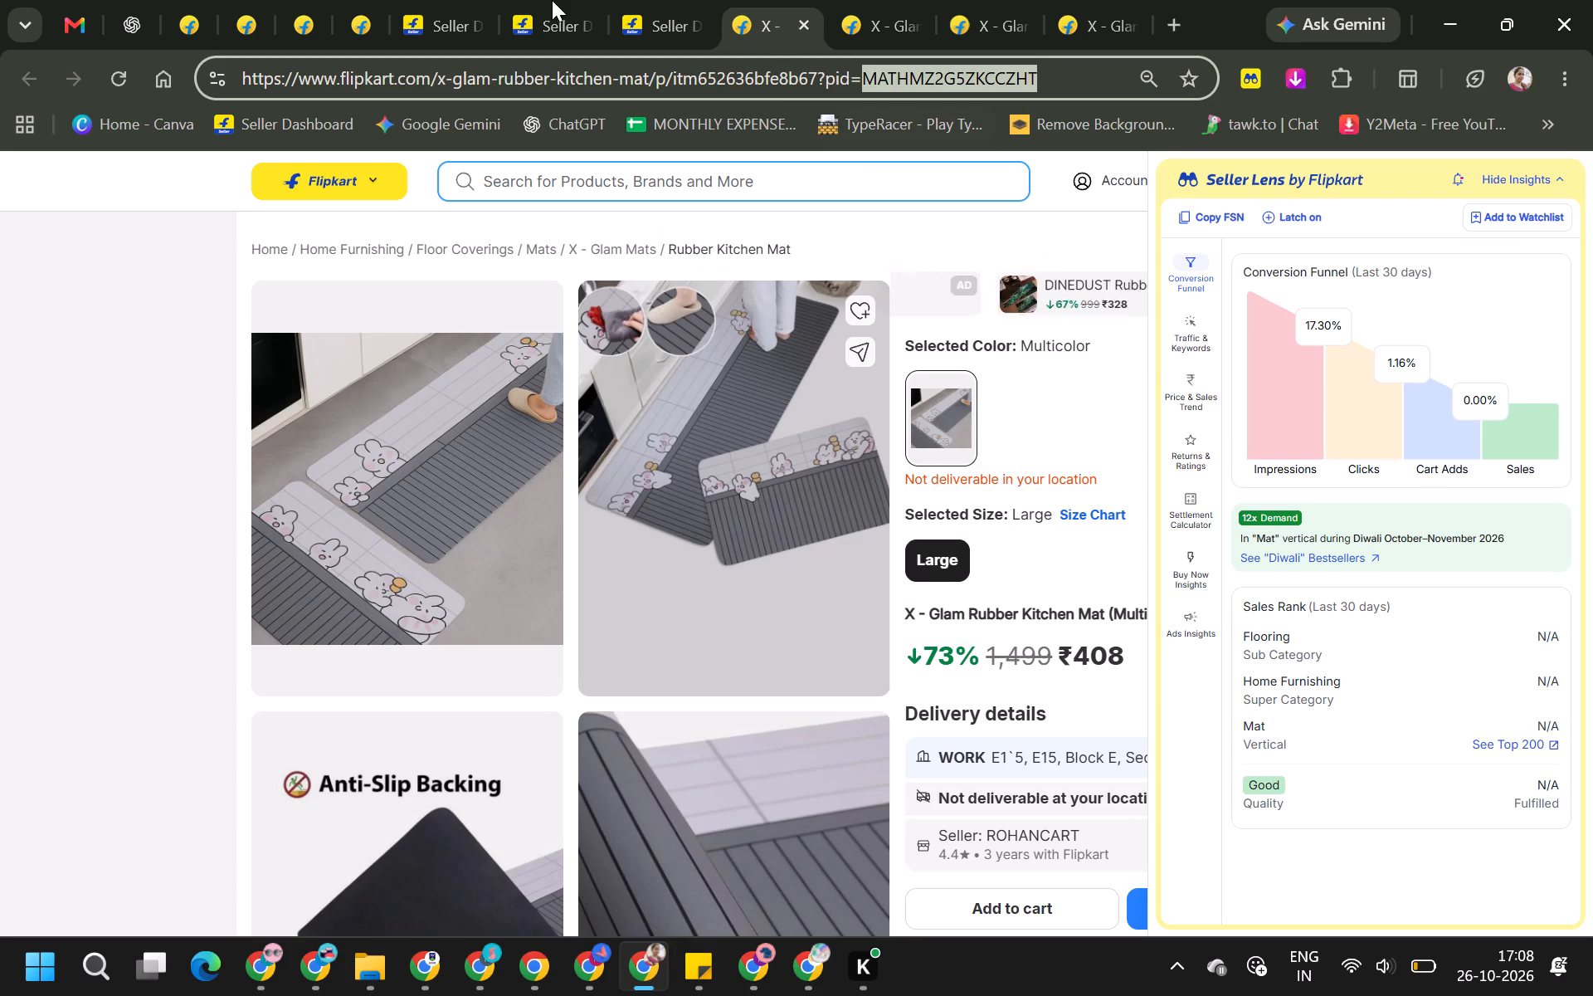
{"action": "left_click", "coordinate": [625, 0]}
{"action": "left_click", "coordinate": [1571, 176]}
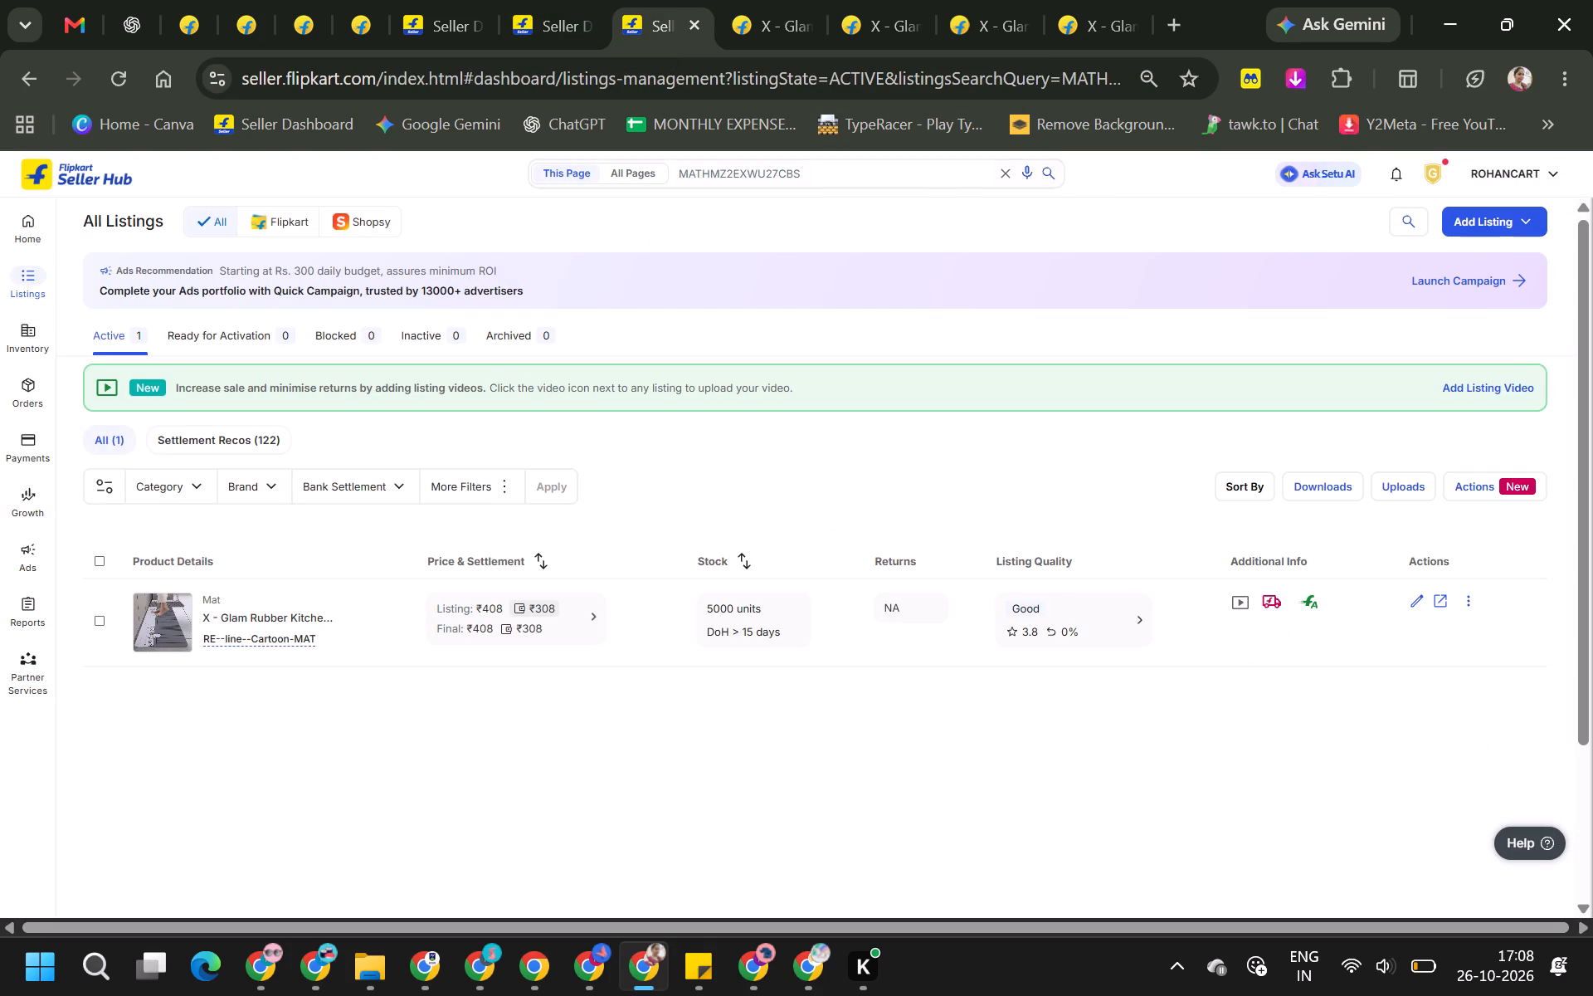
{"action": "triple_click", "coordinate": [812, 188]}
{"action": "left_click", "coordinate": [730, 193]}
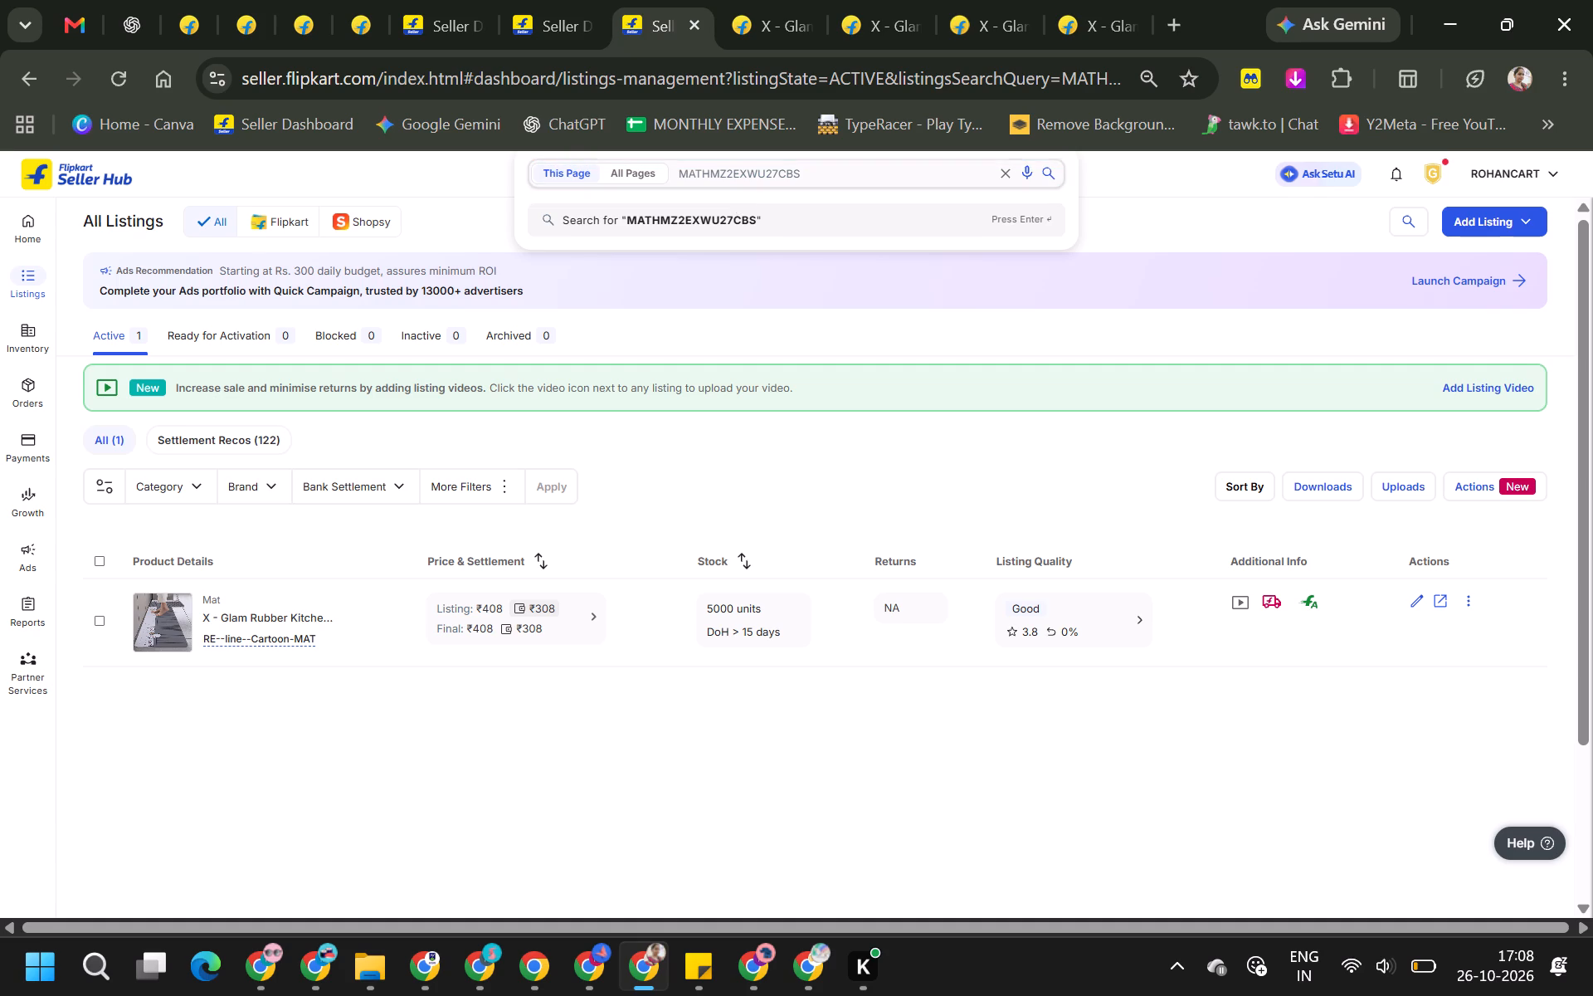
{"action": "triple_click", "coordinate": [733, 178]}
{"action": "key", "text": "ctrl+v"}
{"action": "key", "text": "Return"}
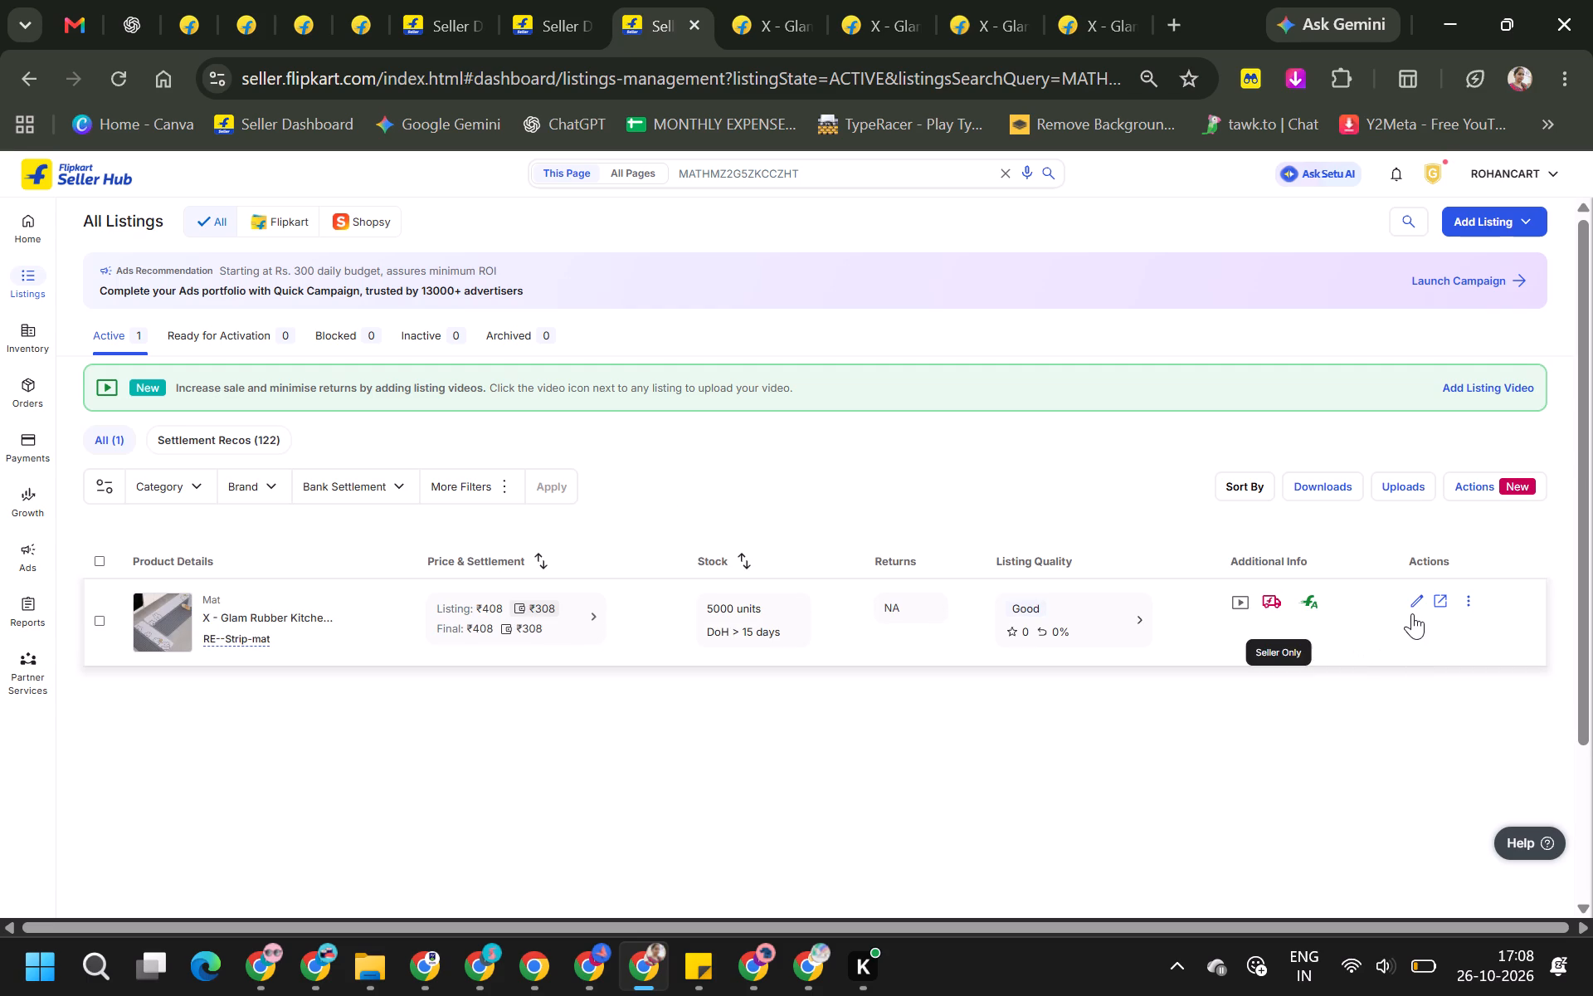
{"action": "left_click", "coordinate": [1415, 607]}
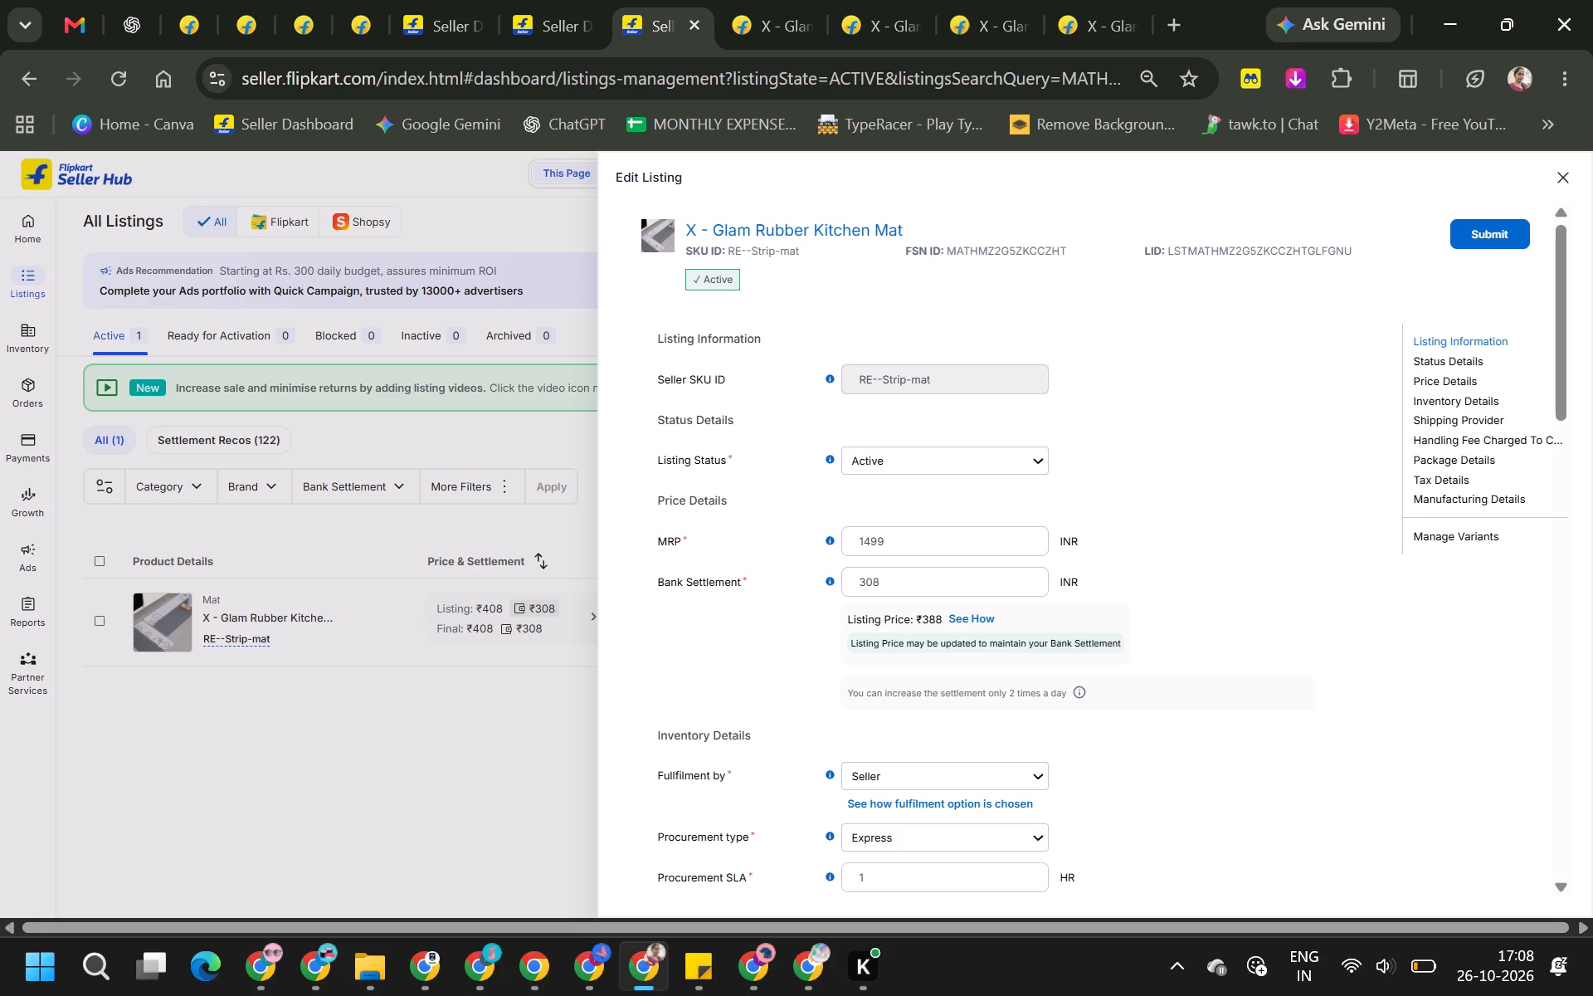
Set the package length to 45 cm in the MEETONLINEZONE selling information, copying it from the ROHANCART listing.
{"action": "key", "text": "alt+Tab"}
{"action": "key", "text": "alt+Tab"}
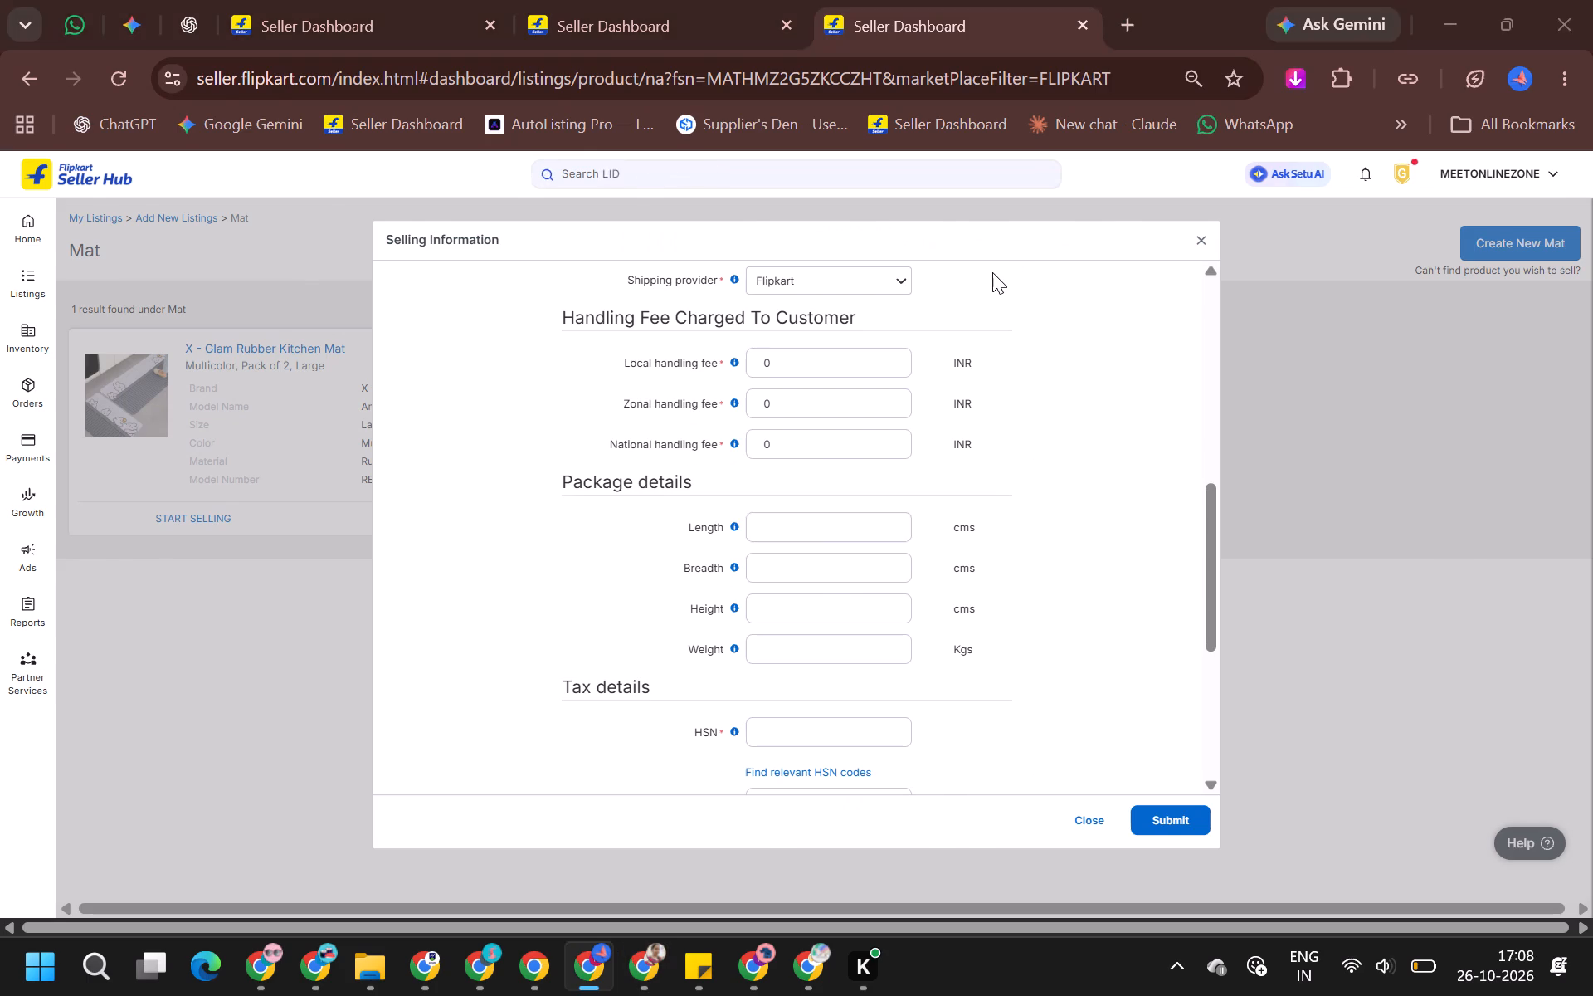
{"action": "key", "text": "alt+Tab"}
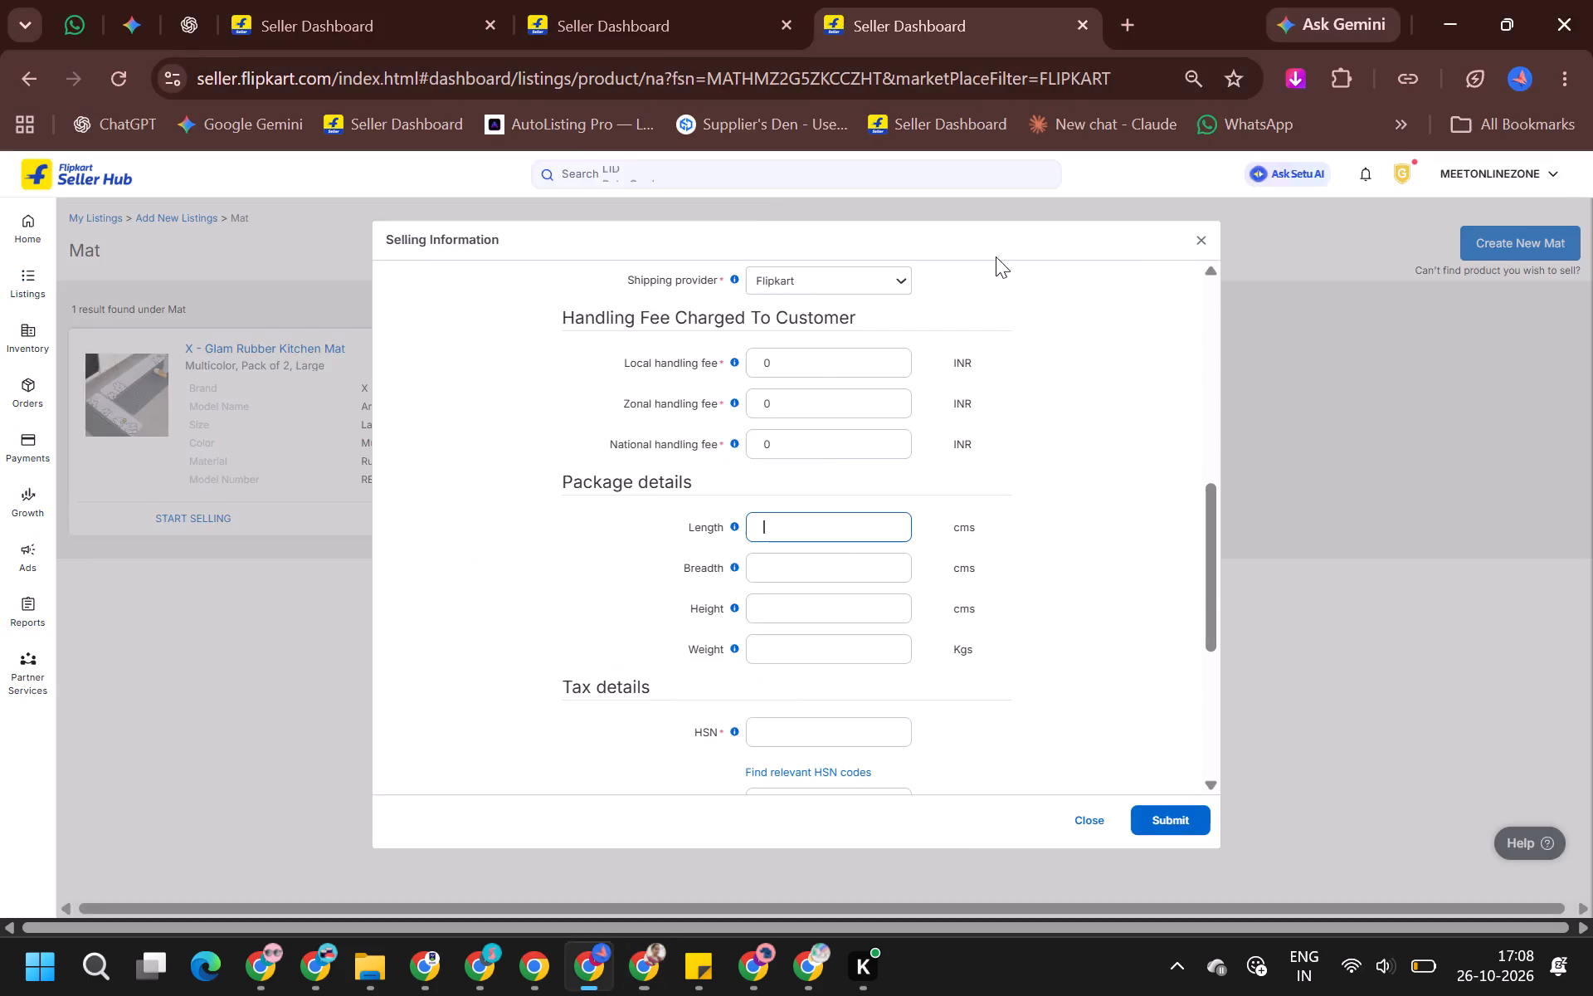
{"action": "key", "text": "alt+Tab"}
{"action": "scroll", "coordinate": [904, 438], "scroll_direction": "down", "scroll_amount": 11}
{"action": "scroll", "coordinate": [908, 416], "scroll_direction": "up", "scroll_amount": 4}
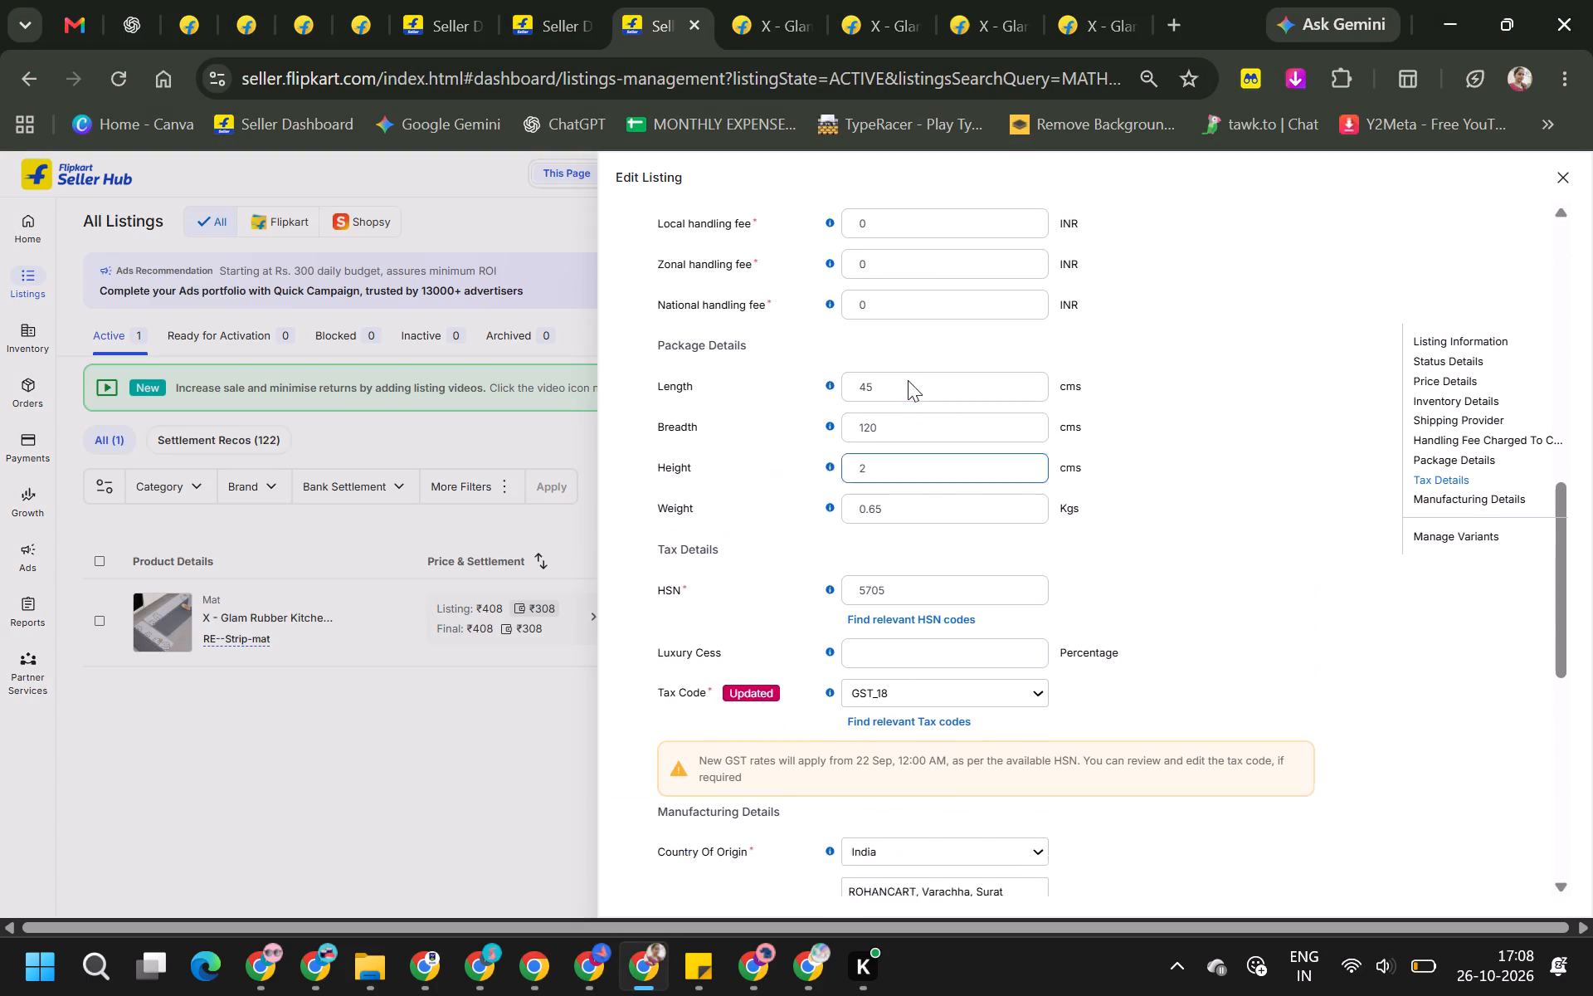
{"action": "triple_click", "coordinate": [899, 428]}
{"action": "key", "text": "ctrl+c"}
{"action": "key", "text": "alt+Tab"}
{"action": "key", "text": "ctrl+v"}
{"action": "key", "text": "Tab"}
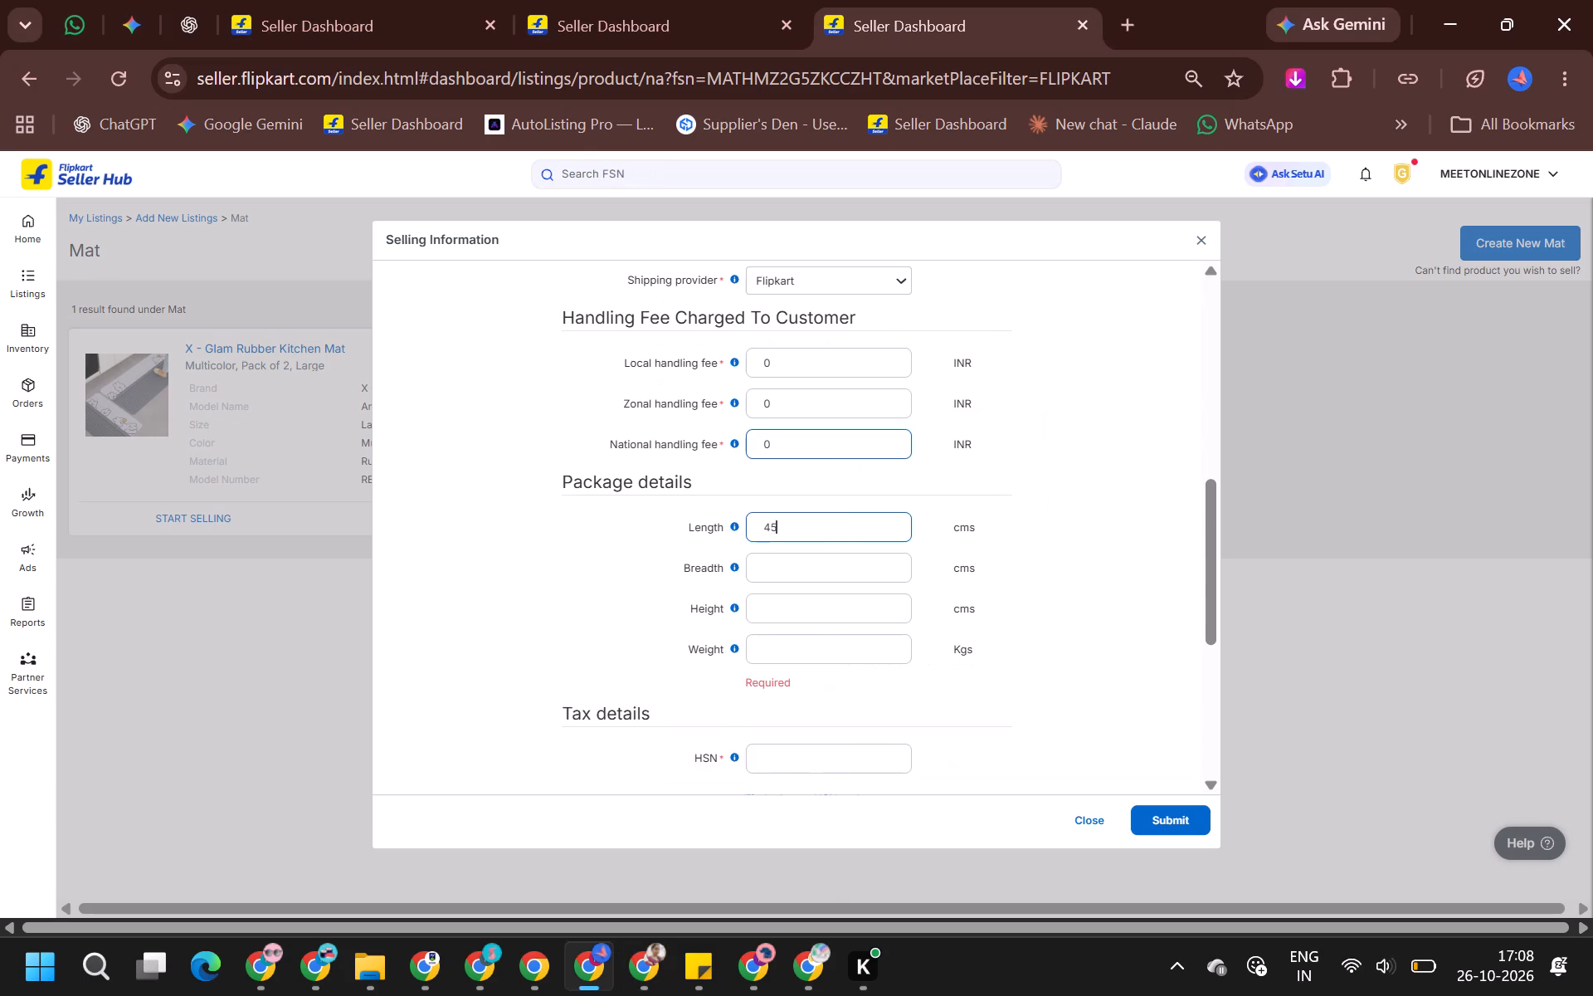
Copy the package breadth of 120 cm and height of 2 cm from the ROHANCART listing into the MEETONLINEZONE form.
{"action": "key", "text": "alt+Tab"}
{"action": "triple_click", "coordinate": [894, 480]}
{"action": "key", "text": "ctrl+c"}
{"action": "key", "text": "alt+Tab"}
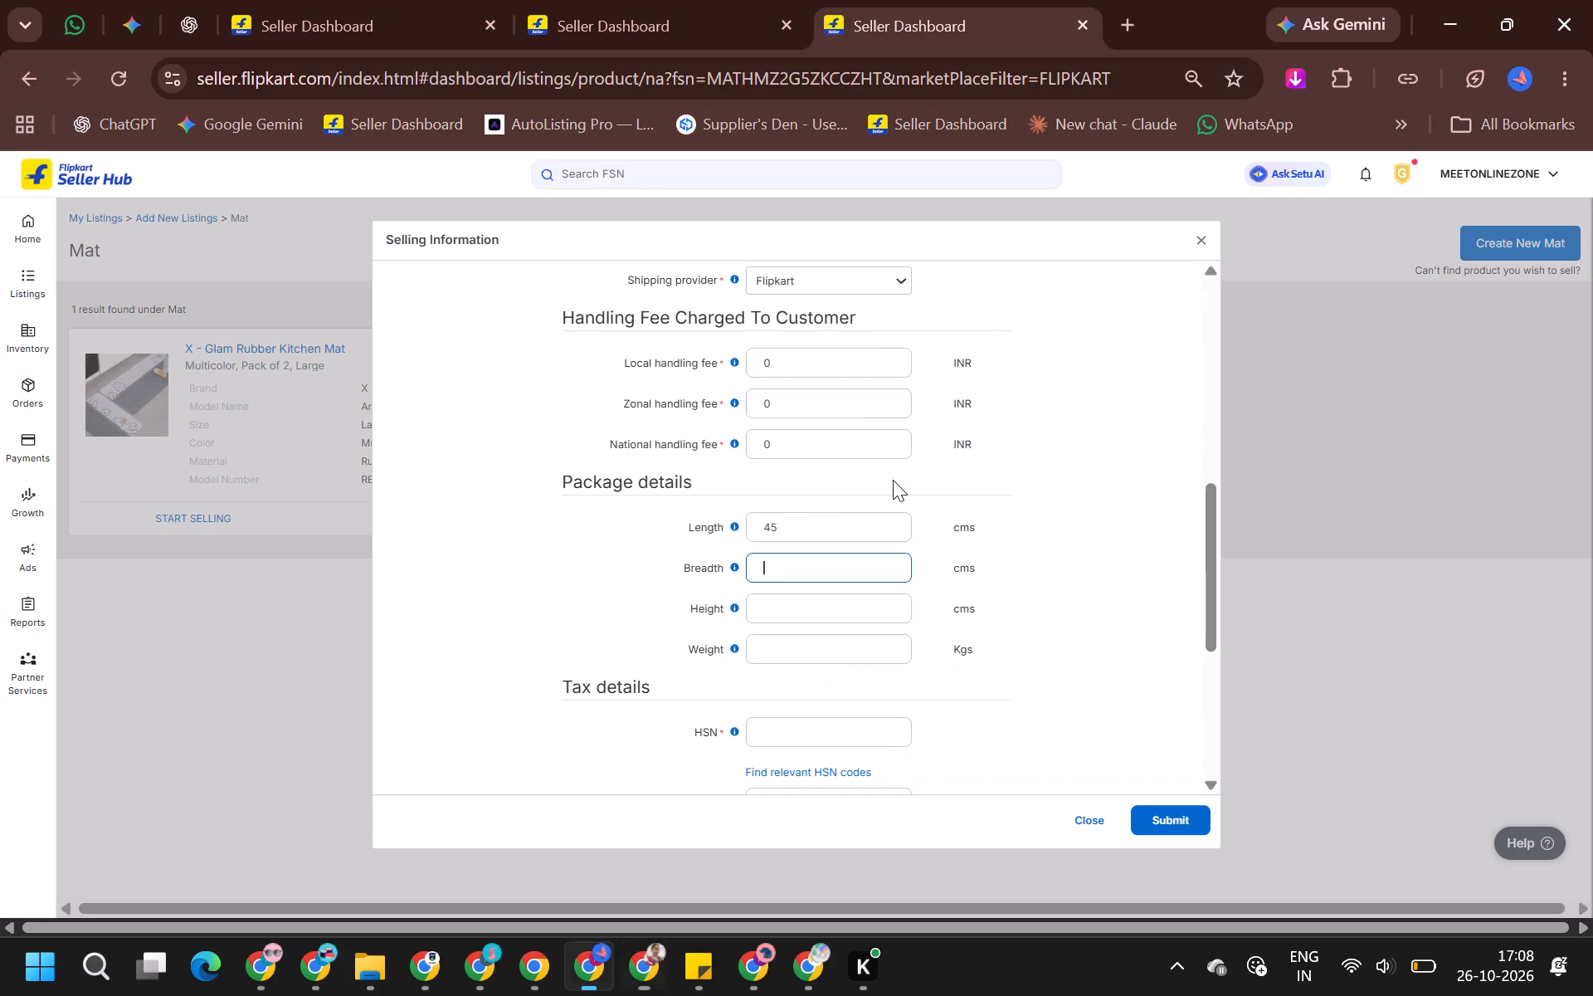
{"action": "key", "text": "ctrl+v"}
{"action": "key", "text": "Tab"}
{"action": "key", "text": "alt+Tab"}
{"action": "left_click", "coordinate": [892, 488]}
{"action": "triple_click", "coordinate": [897, 502]}
{"action": "key", "text": "ctrl+c"}
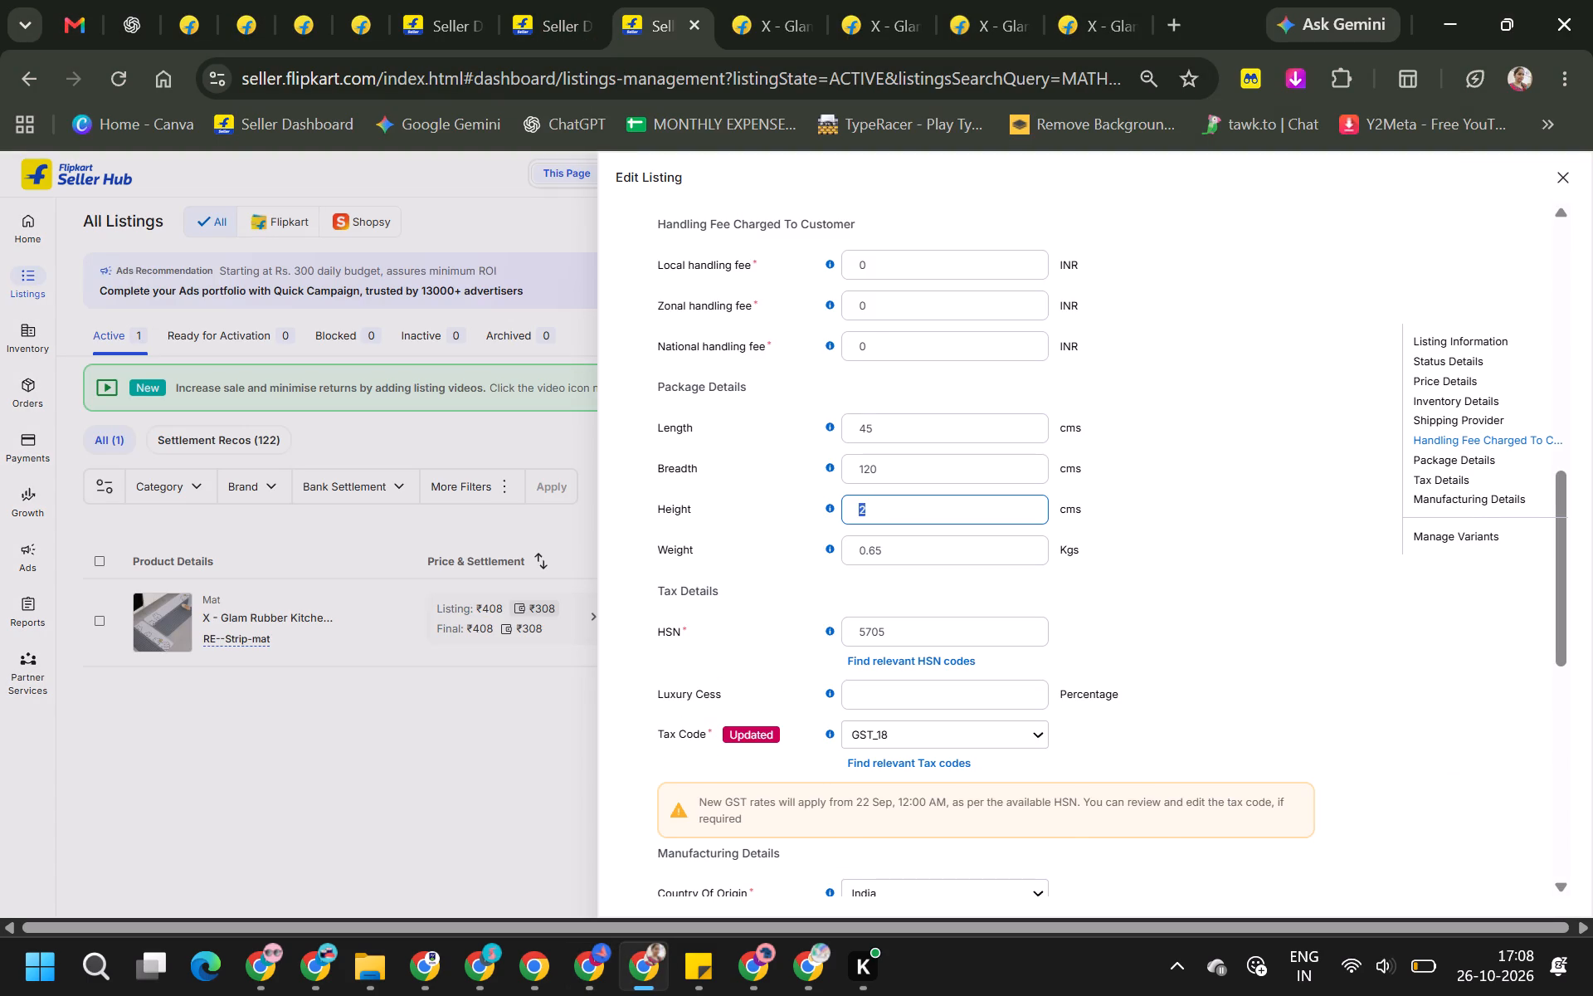
{"action": "key", "text": "alt+Tab"}
{"action": "key", "text": "ctrl+v"}
{"action": "key", "text": "Tab"}
Set the package weight to 0.65 kg in the MEETONLINEZONE form, copying it from the ROHANCART listing and keeping that listing's own weight intact.
{"action": "key", "text": "alt+Tab"}
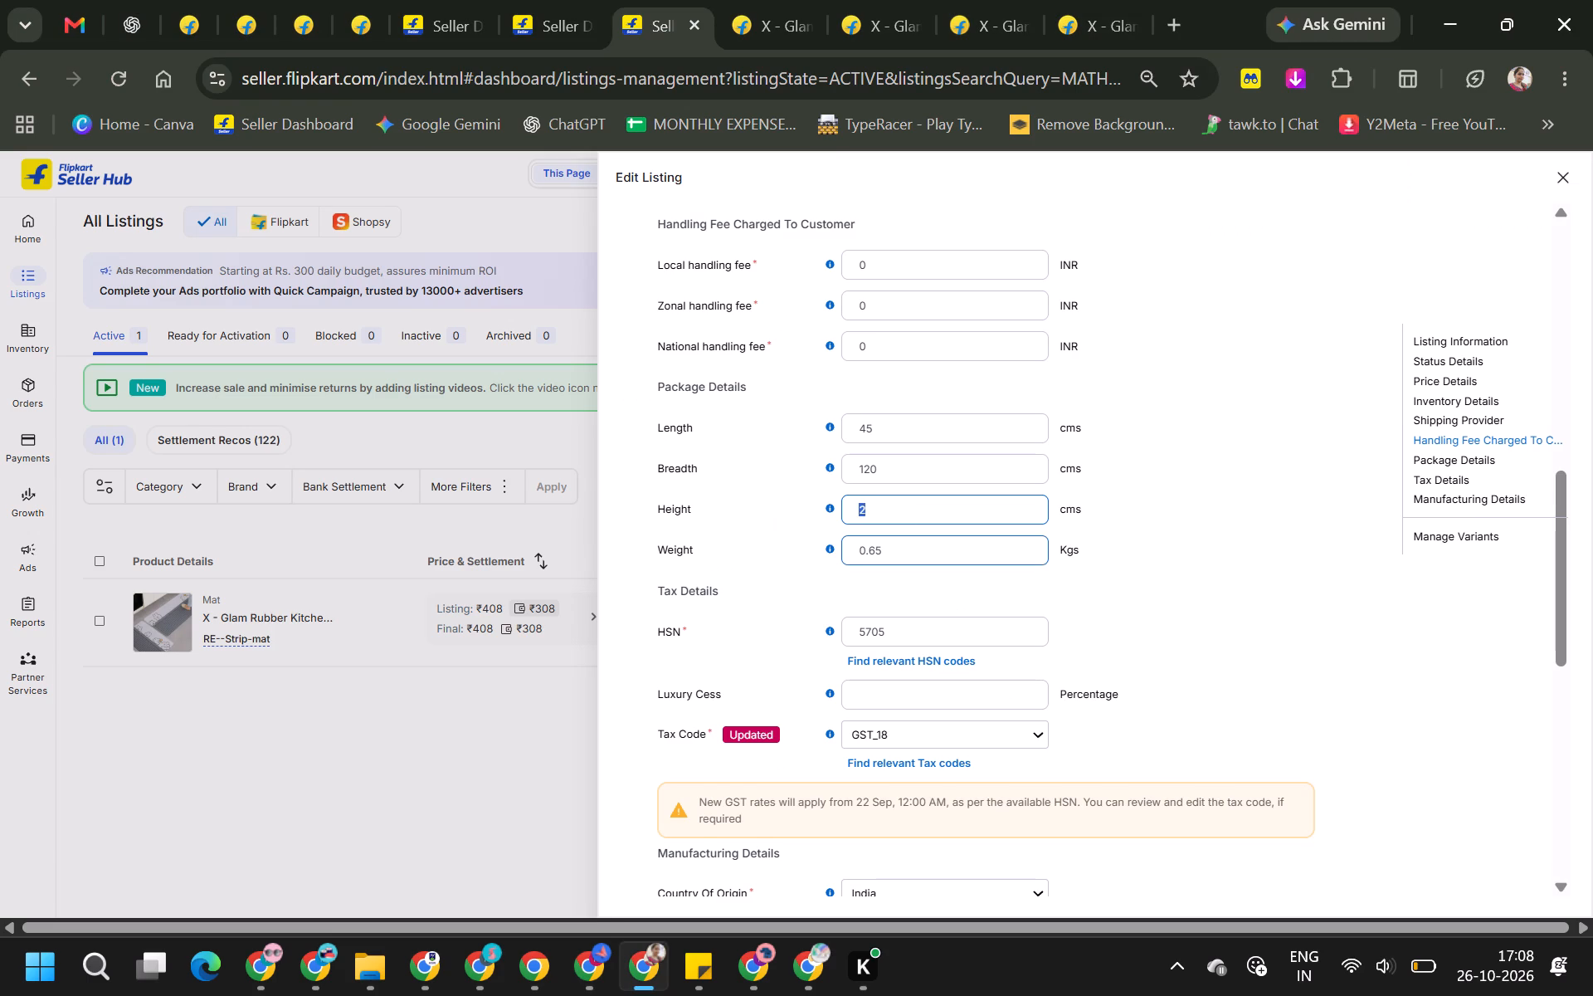
{"action": "key", "text": "Tab"}
{"action": "key", "text": "ctrl+v"}
{"action": "key", "text": "alt+Tab"}
{"action": "key", "text": "ctrl+v"}
{"action": "key", "text": "Tab"}
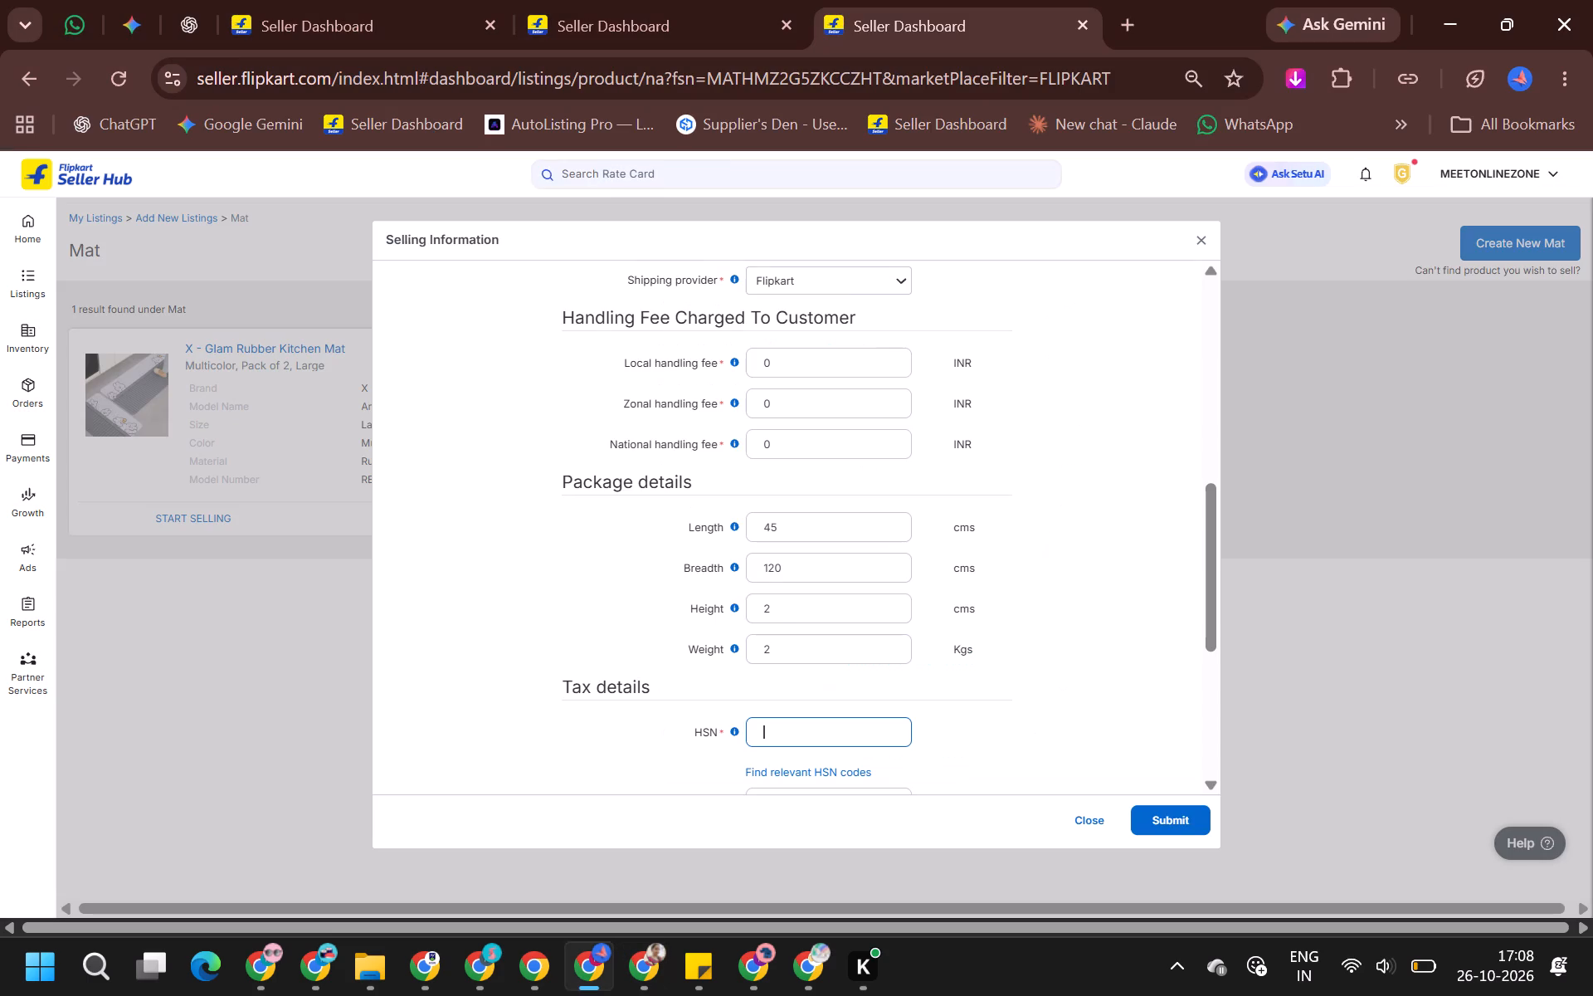
{"action": "key", "text": "alt+Tab"}
{"action": "key", "text": "ctrl+z"}
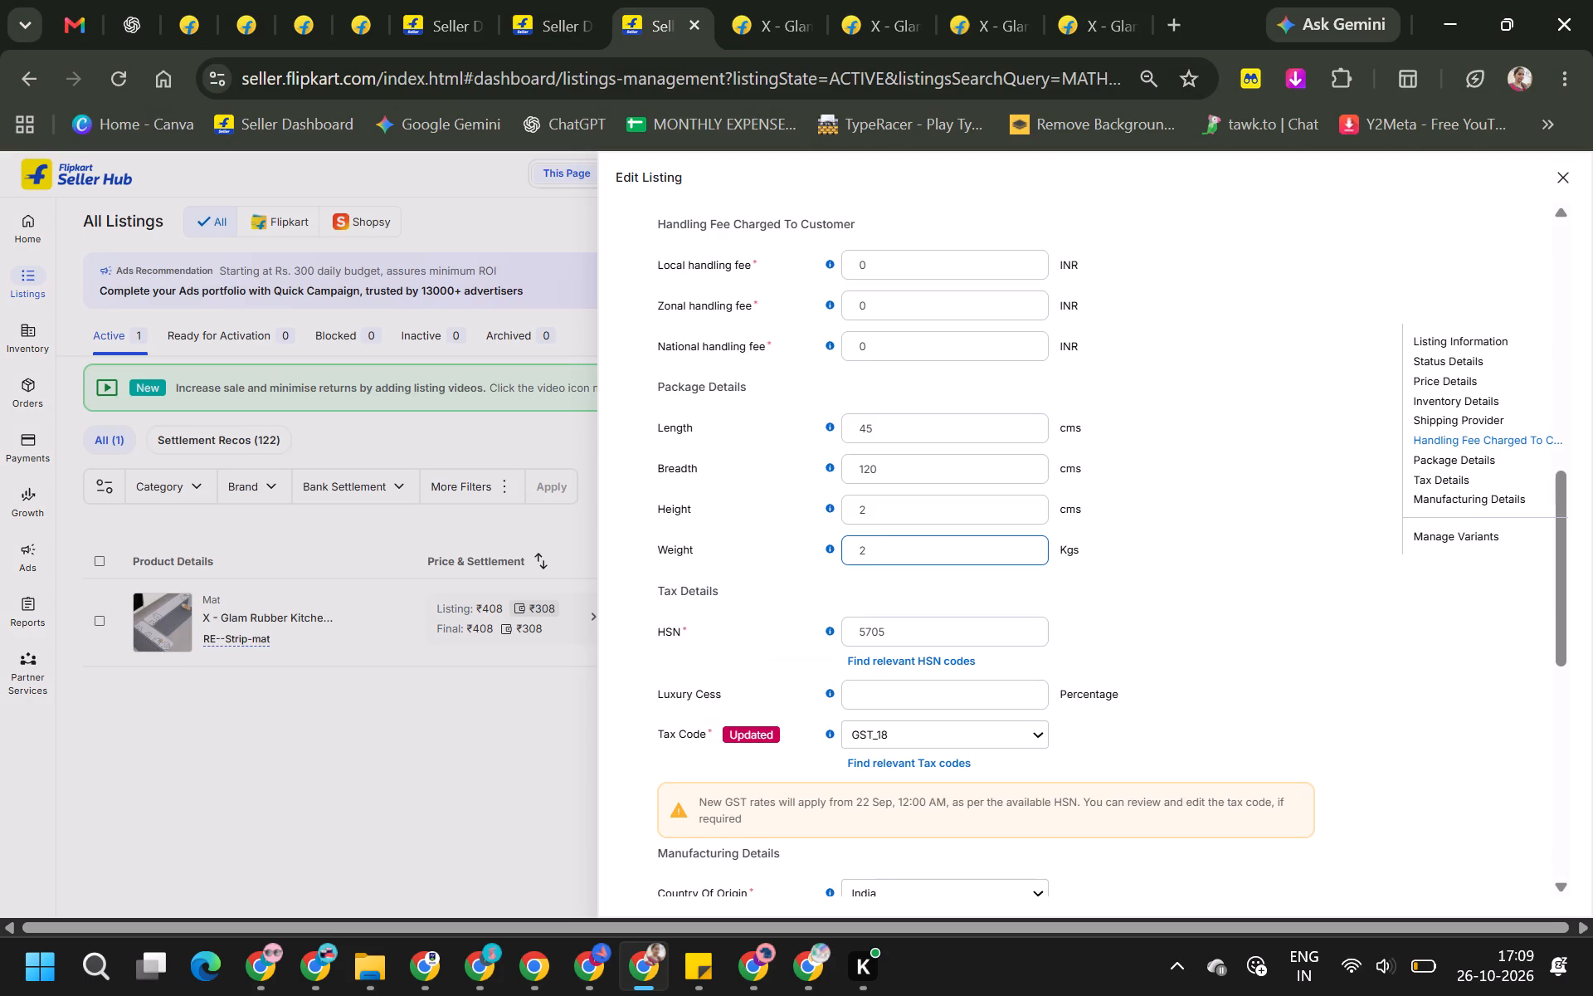
{"action": "key", "text": "ctrl+c"}
{"action": "key", "text": "alt+Tab"}
{"action": "triple_click", "coordinate": [823, 643]}
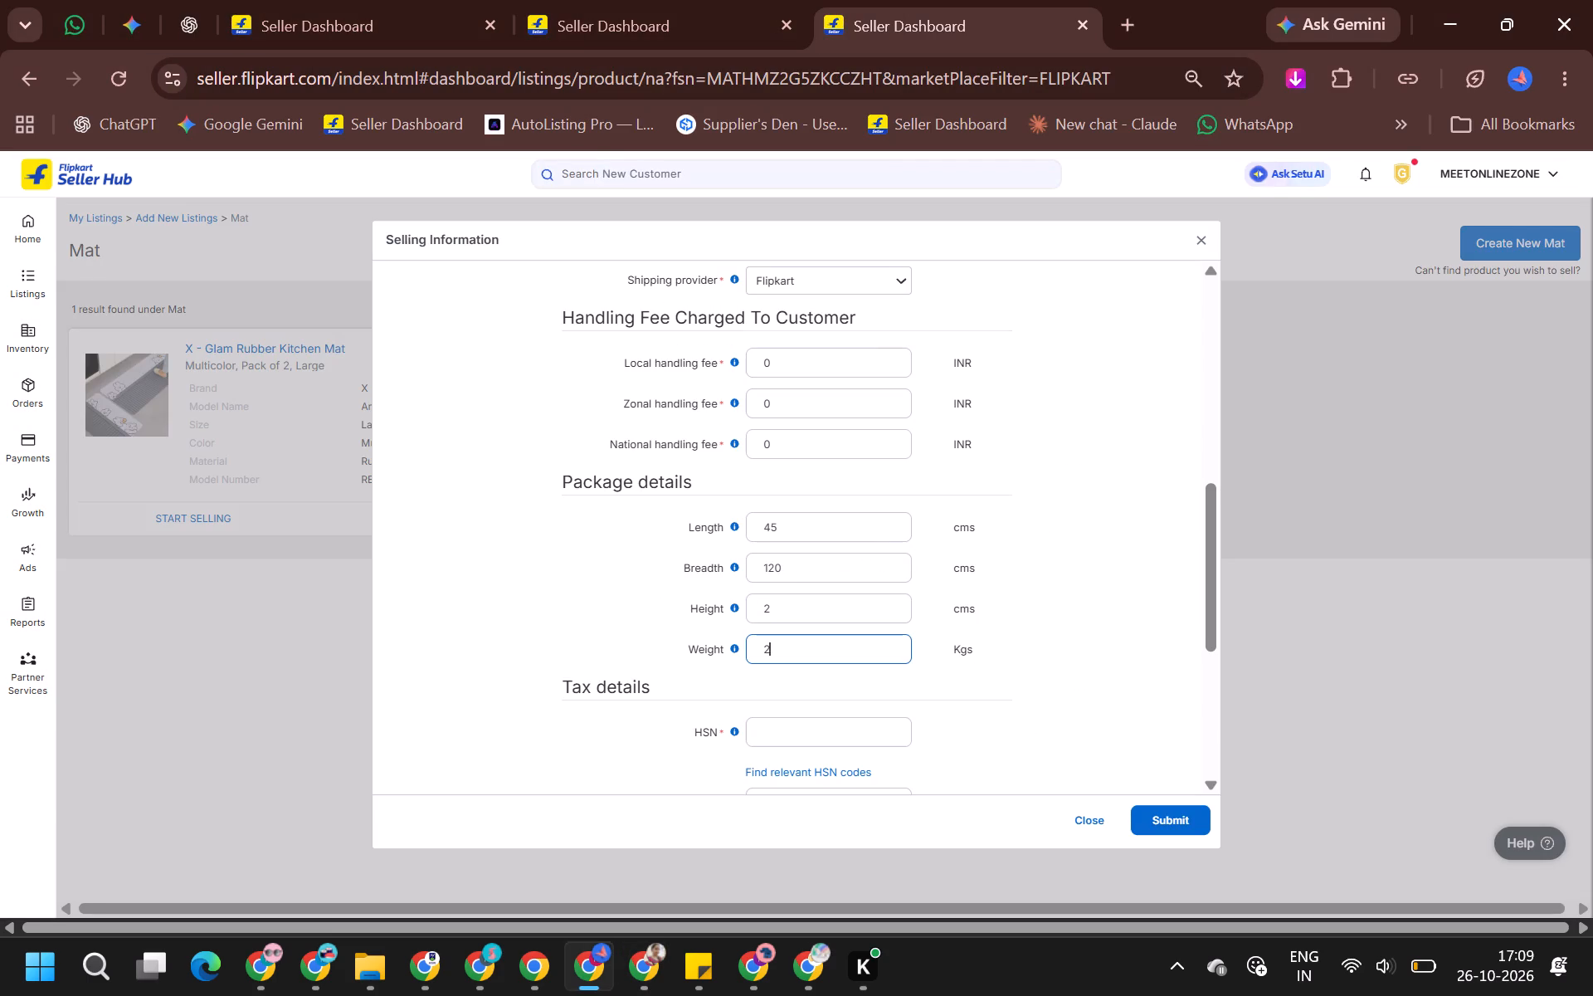
{"action": "key", "text": "ctrl+v"}
{"action": "key", "text": "Tab"}
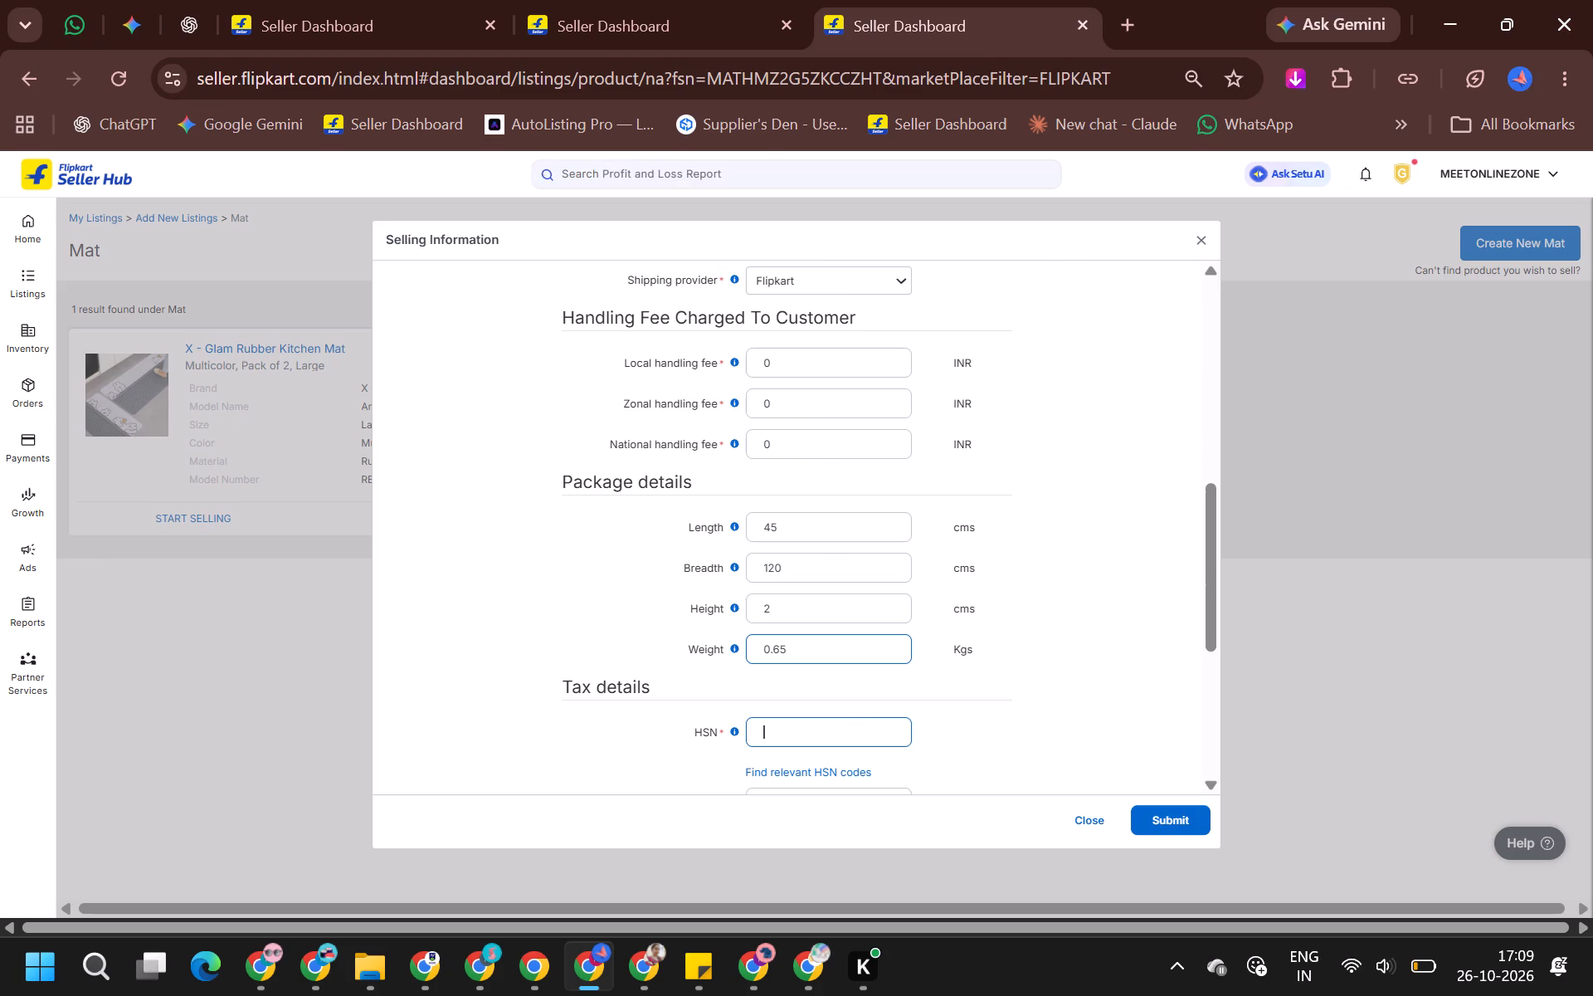
Enter HSN 5705 copied from the ROHANCART listing and set the tax code to GST_18.
{"action": "key", "text": "alt+Tab"}
{"action": "triple_click", "coordinate": [884, 622]}
{"action": "key", "text": "ctrl+c"}
{"action": "key", "text": "alt+Tab"}
{"action": "key", "text": "ctrl+v"}
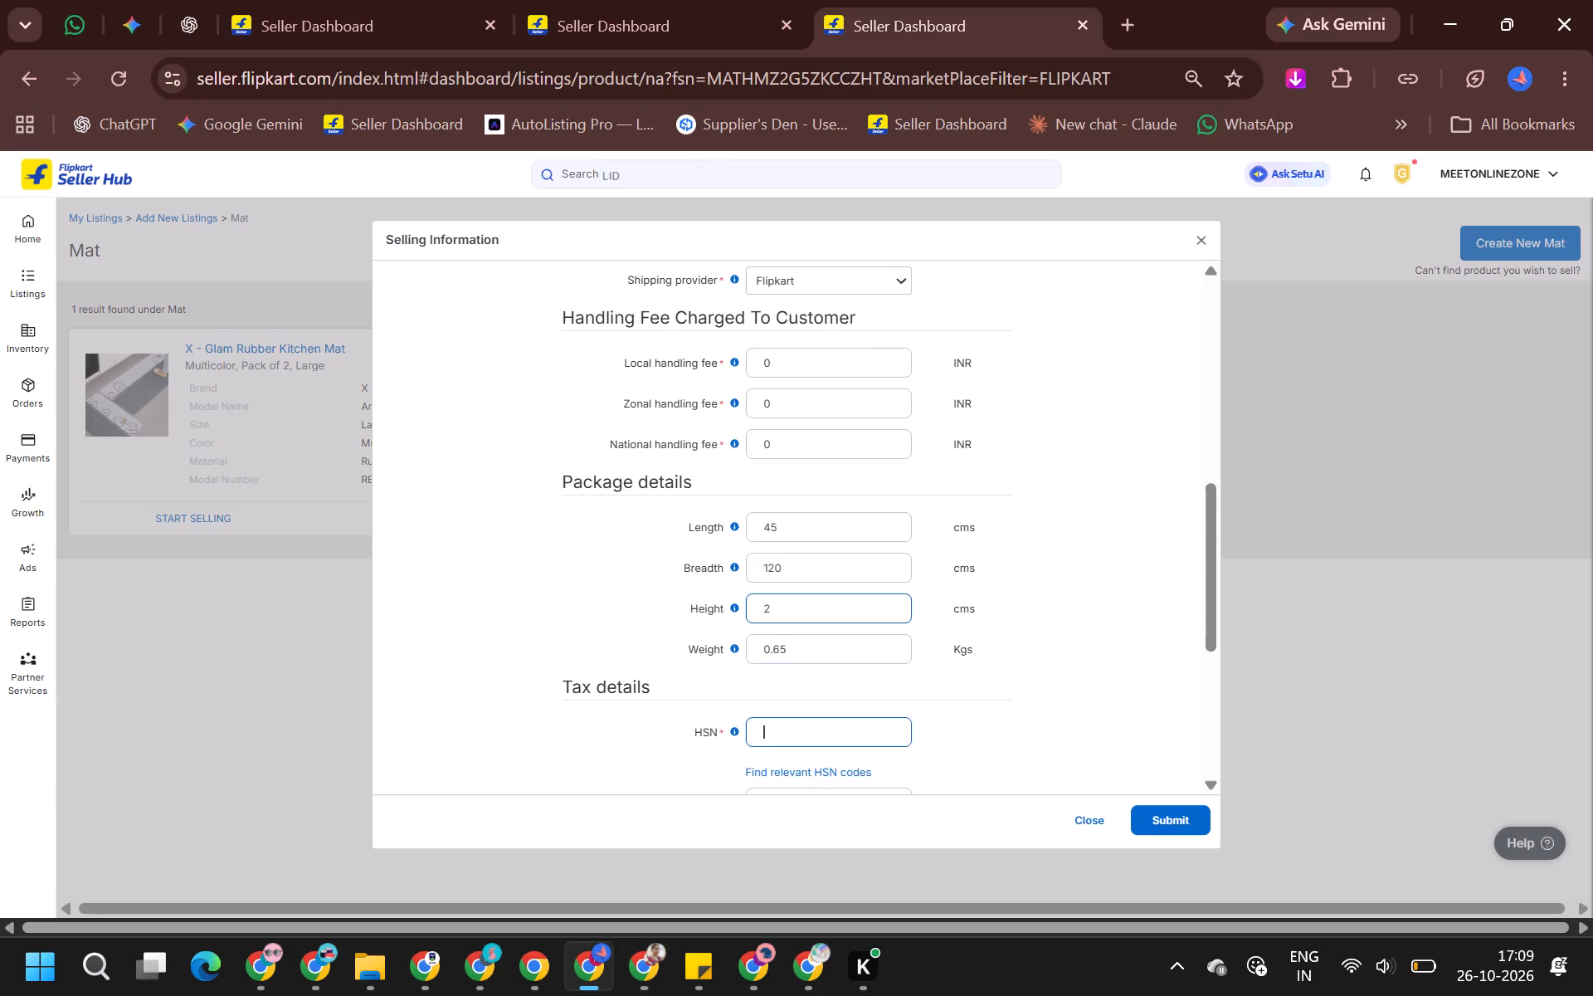
{"action": "key", "text": "Tab"}
{"action": "key", "text": "Tab"}
{"action": "key", "text": "Down"}
{"action": "key", "text": "Down"}
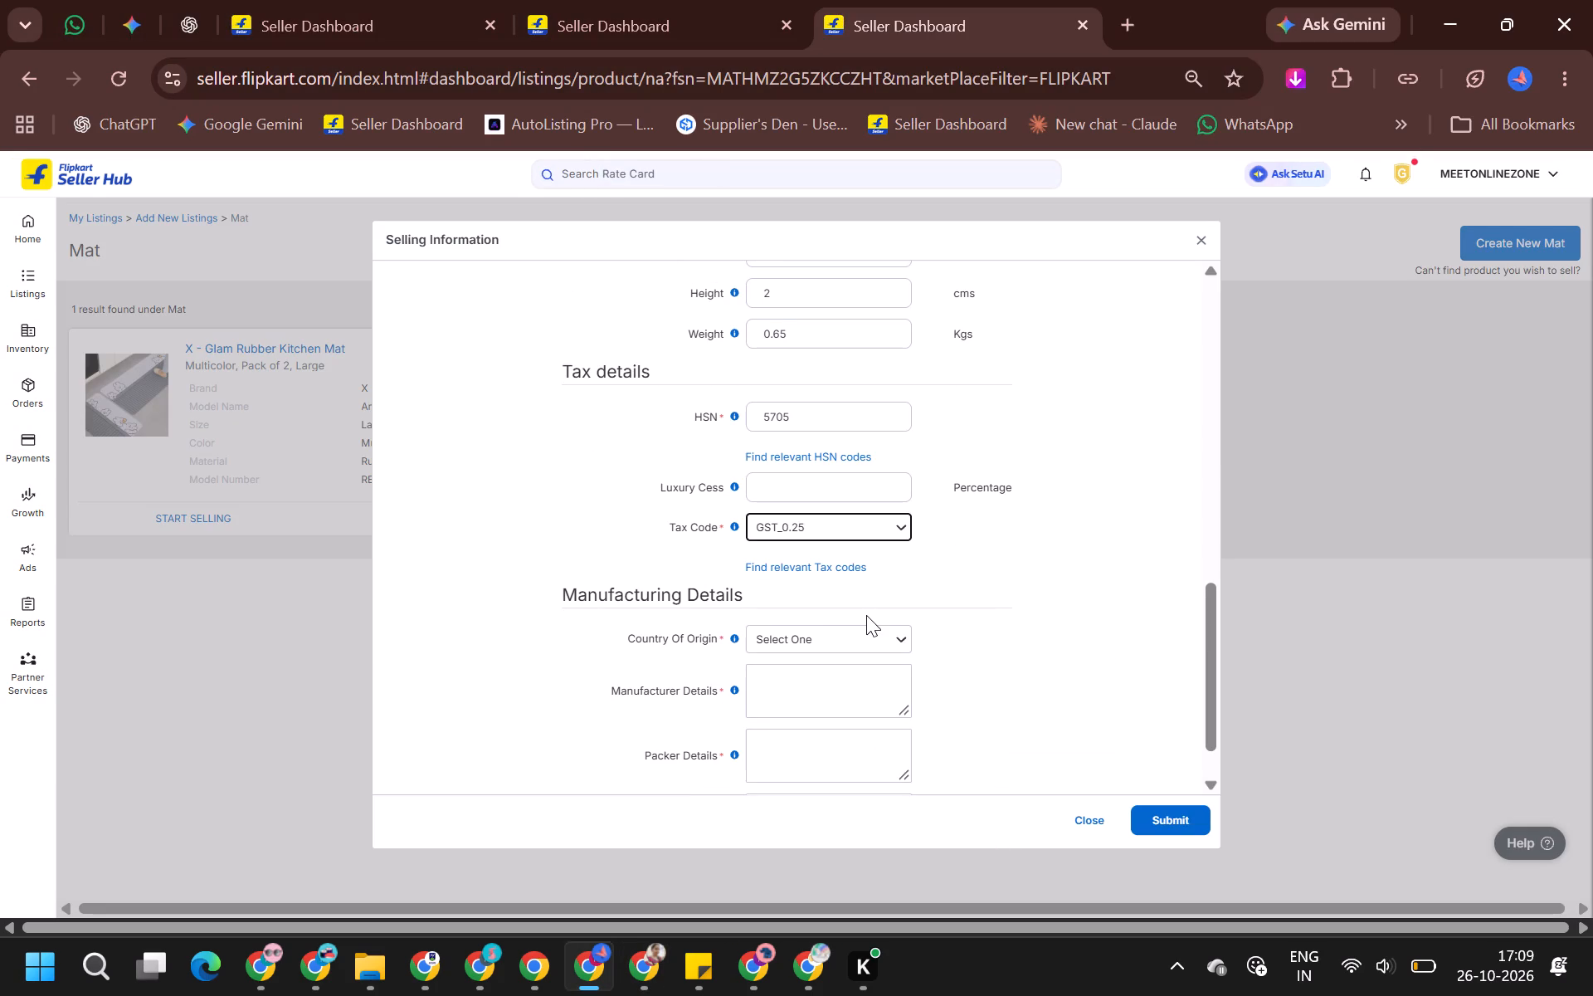
{"action": "key", "text": "Down"}
Set the country of origin to India and enter MEET ENTERPISES, copied from the other MEETONLINEZONE dashboard tab, as manufacturer and packer details.
{"action": "key", "text": "Tab"}
{"action": "type", "text": "in"}
{"action": "key", "text": "Tab"}
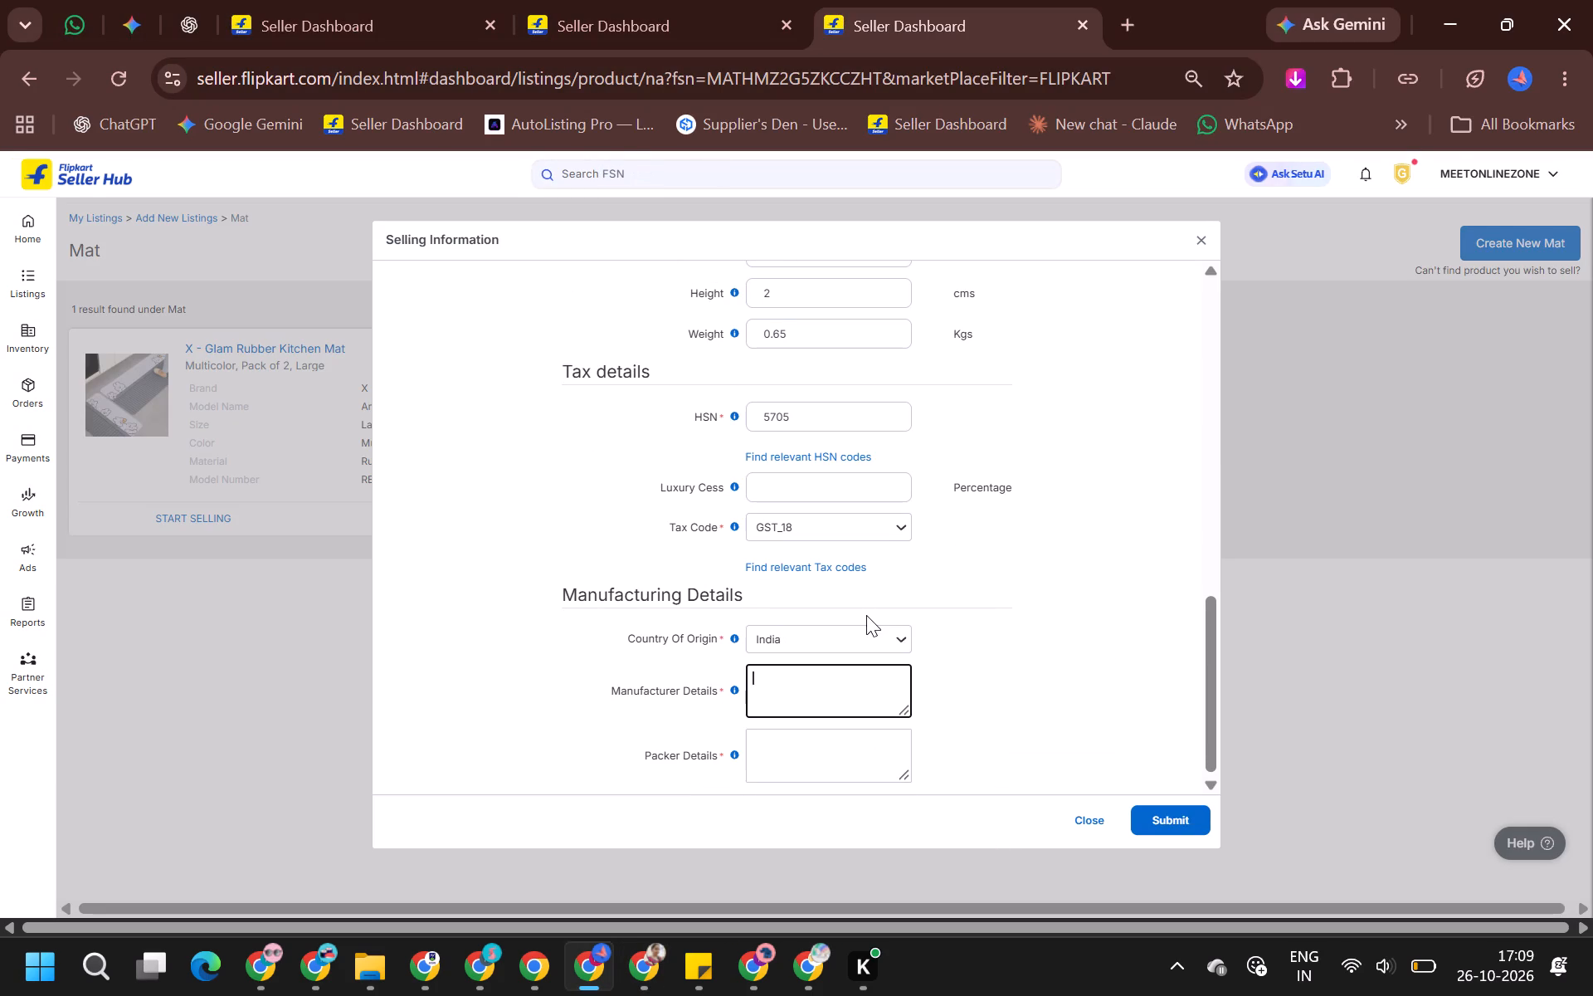
{"action": "key", "text": "alt+Tab"}
{"action": "key", "text": "alt+Tab"}
{"action": "left_click", "coordinate": [681, 0]}
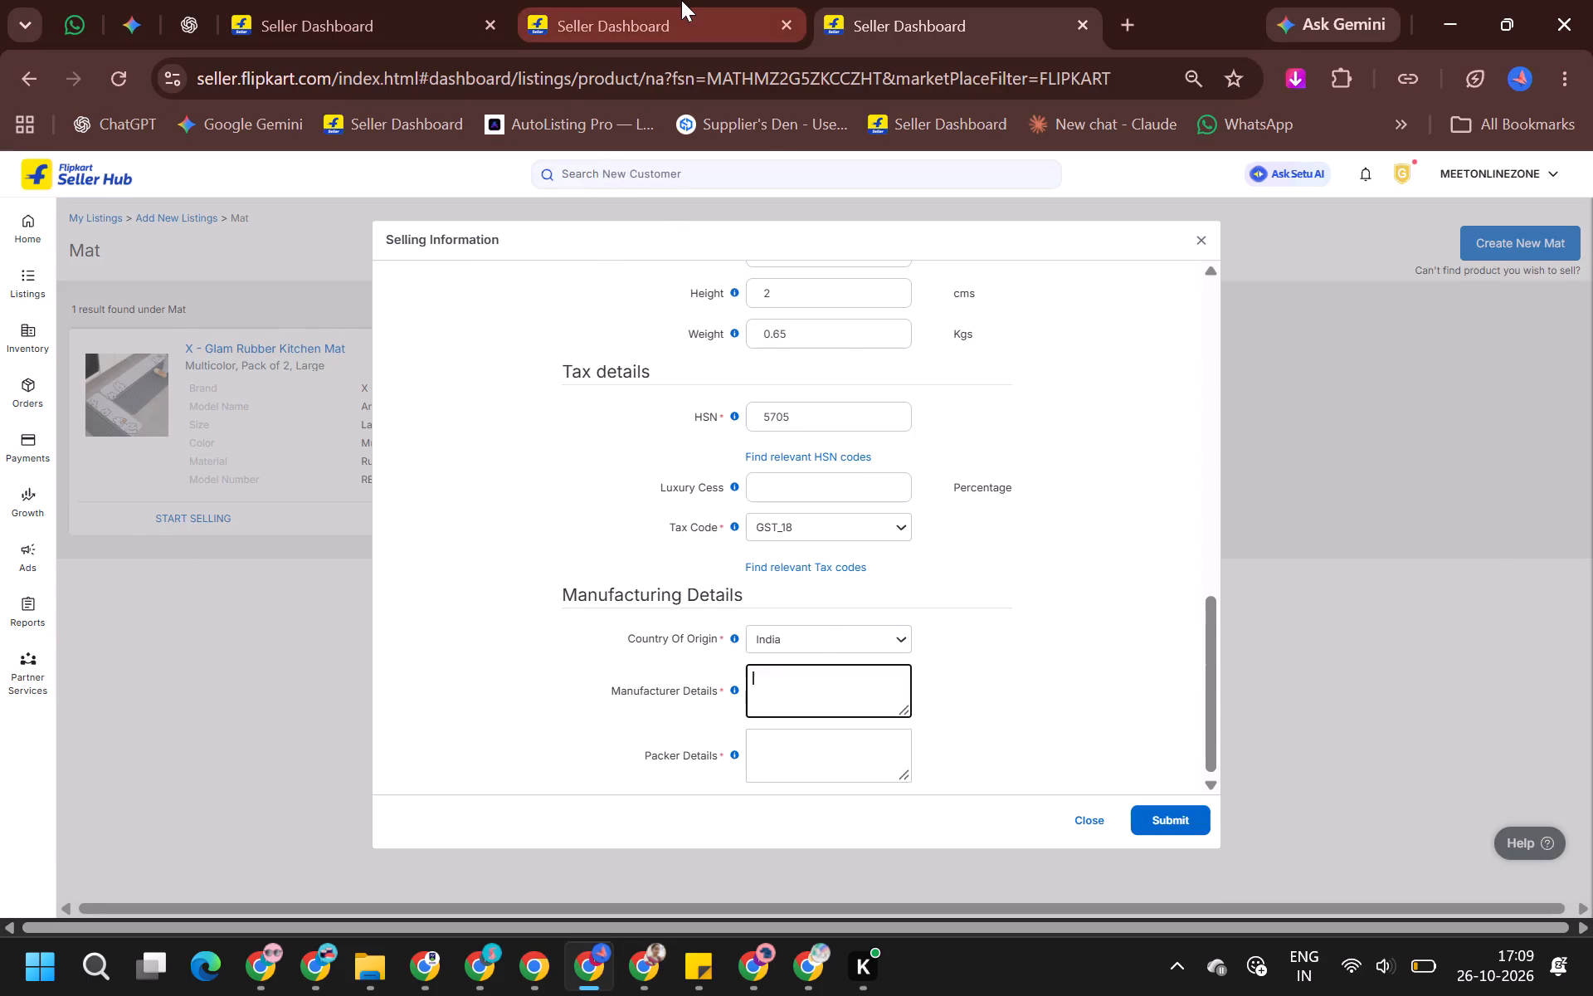
{"action": "key", "text": "ctrl+c"}
{"action": "left_click", "coordinate": [867, 0]}
{"action": "key", "text": "ctrl+v"}
{"action": "key", "text": "Tab"}
{"action": "key", "text": "ctrl+v"}
{"action": "key", "text": "Tab"}
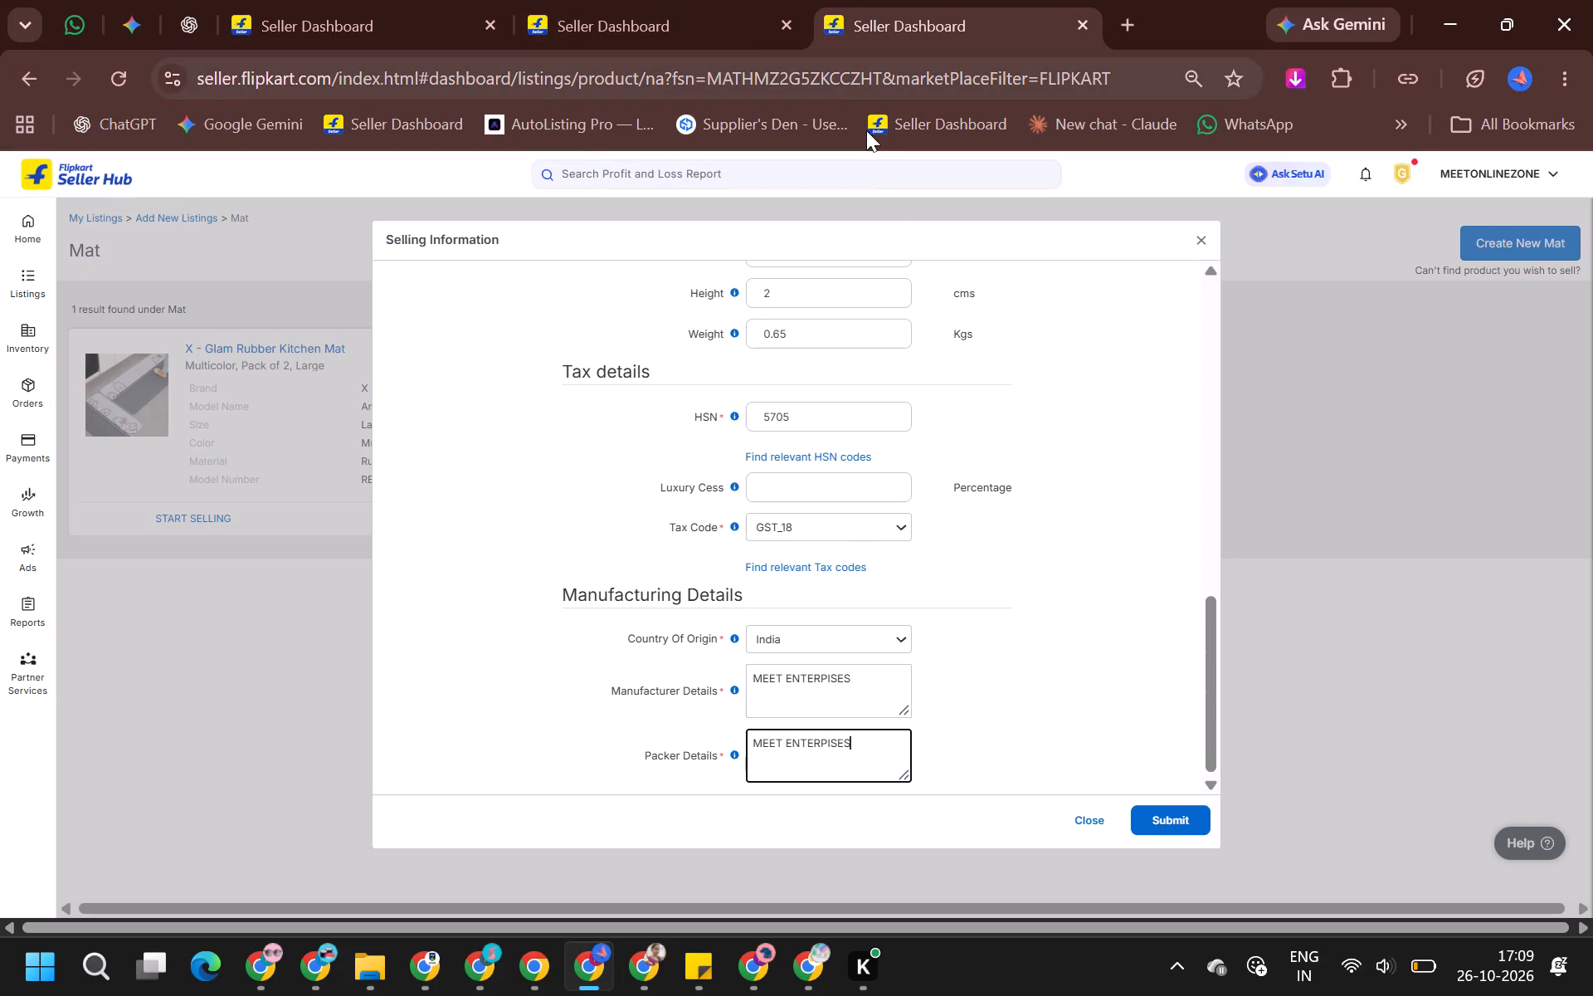
Check the Seller SKU ID against R-StripGREYcartoon-Mat05 in the sticky note and submit the listing.
{"action": "scroll", "coordinate": [980, 535], "scroll_direction": "down", "scroll_amount": 4}
{"action": "scroll", "coordinate": [1045, 630], "scroll_direction": "up", "scroll_amount": 11}
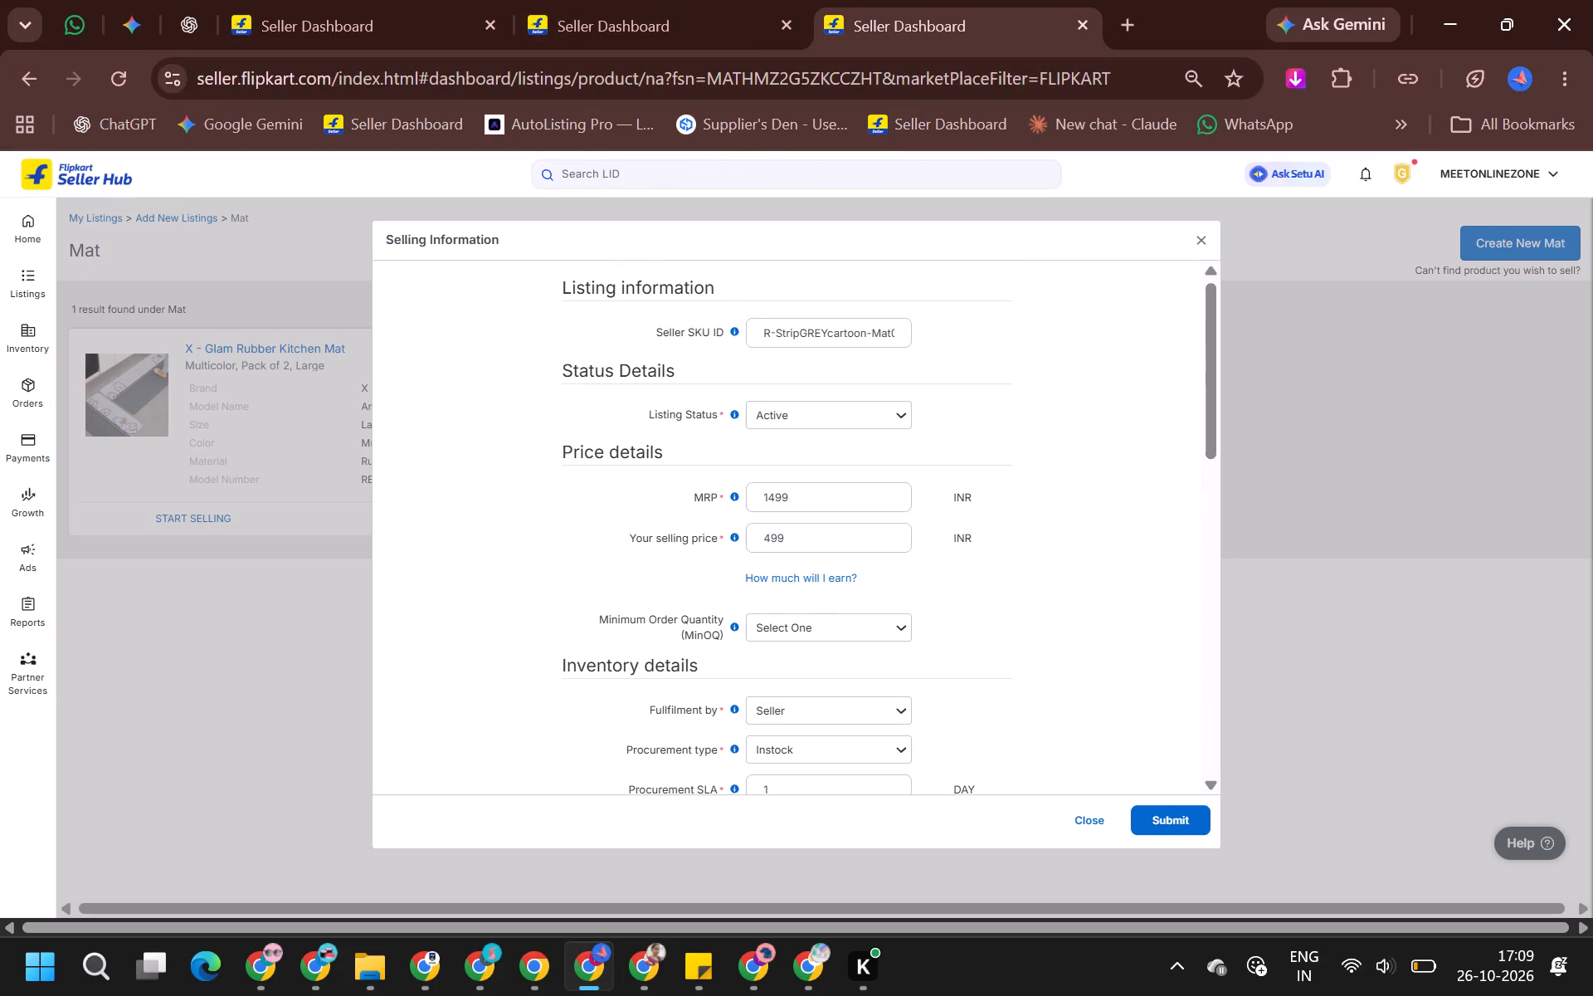
{"action": "left_click", "coordinate": [818, 334]}
{"action": "left_click_drag", "start_coordinate": [792, 333], "coordinate": [984, 340]}
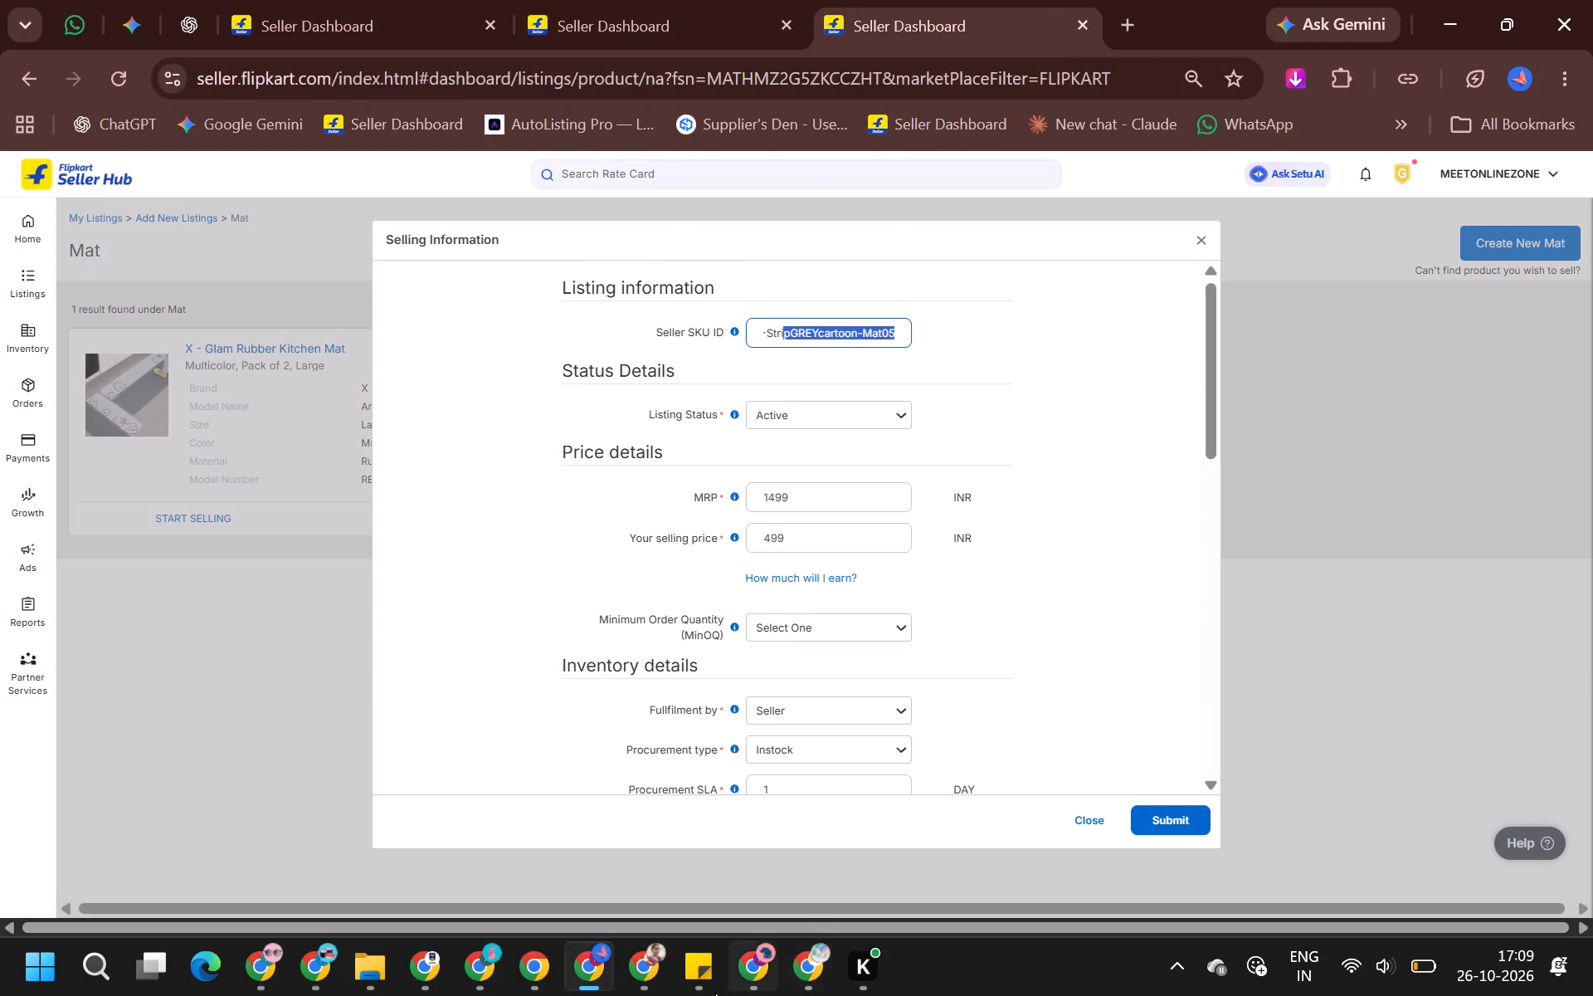
{"action": "left_click", "coordinate": [692, 970]}
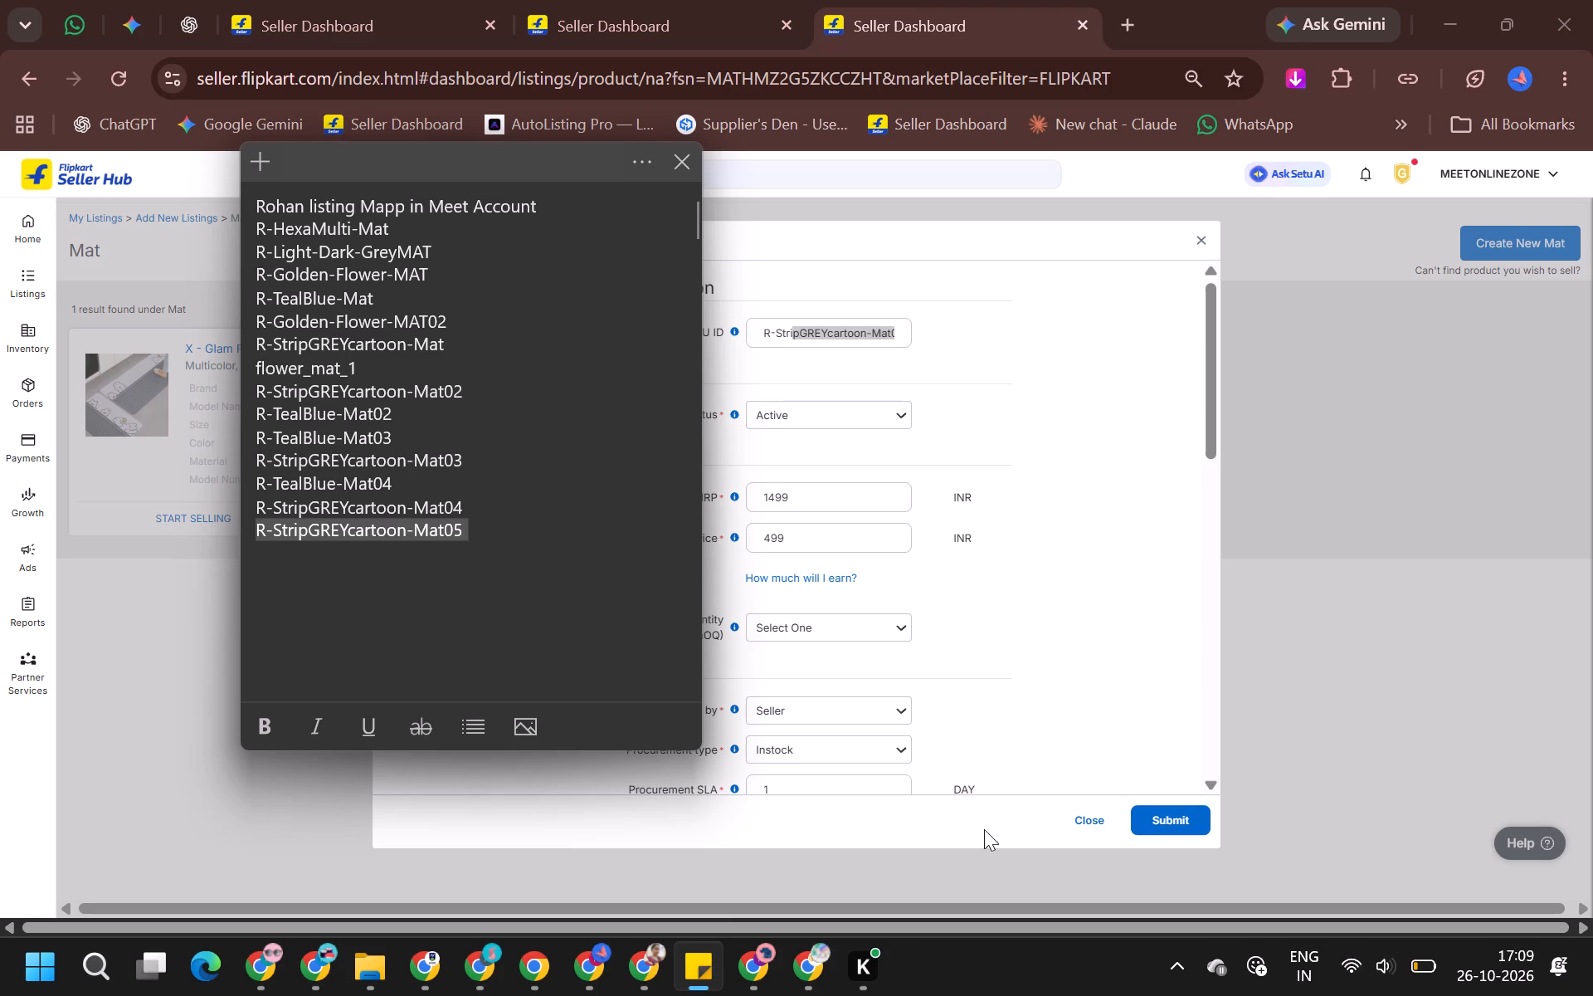
{"action": "left_click", "coordinate": [1062, 717]}
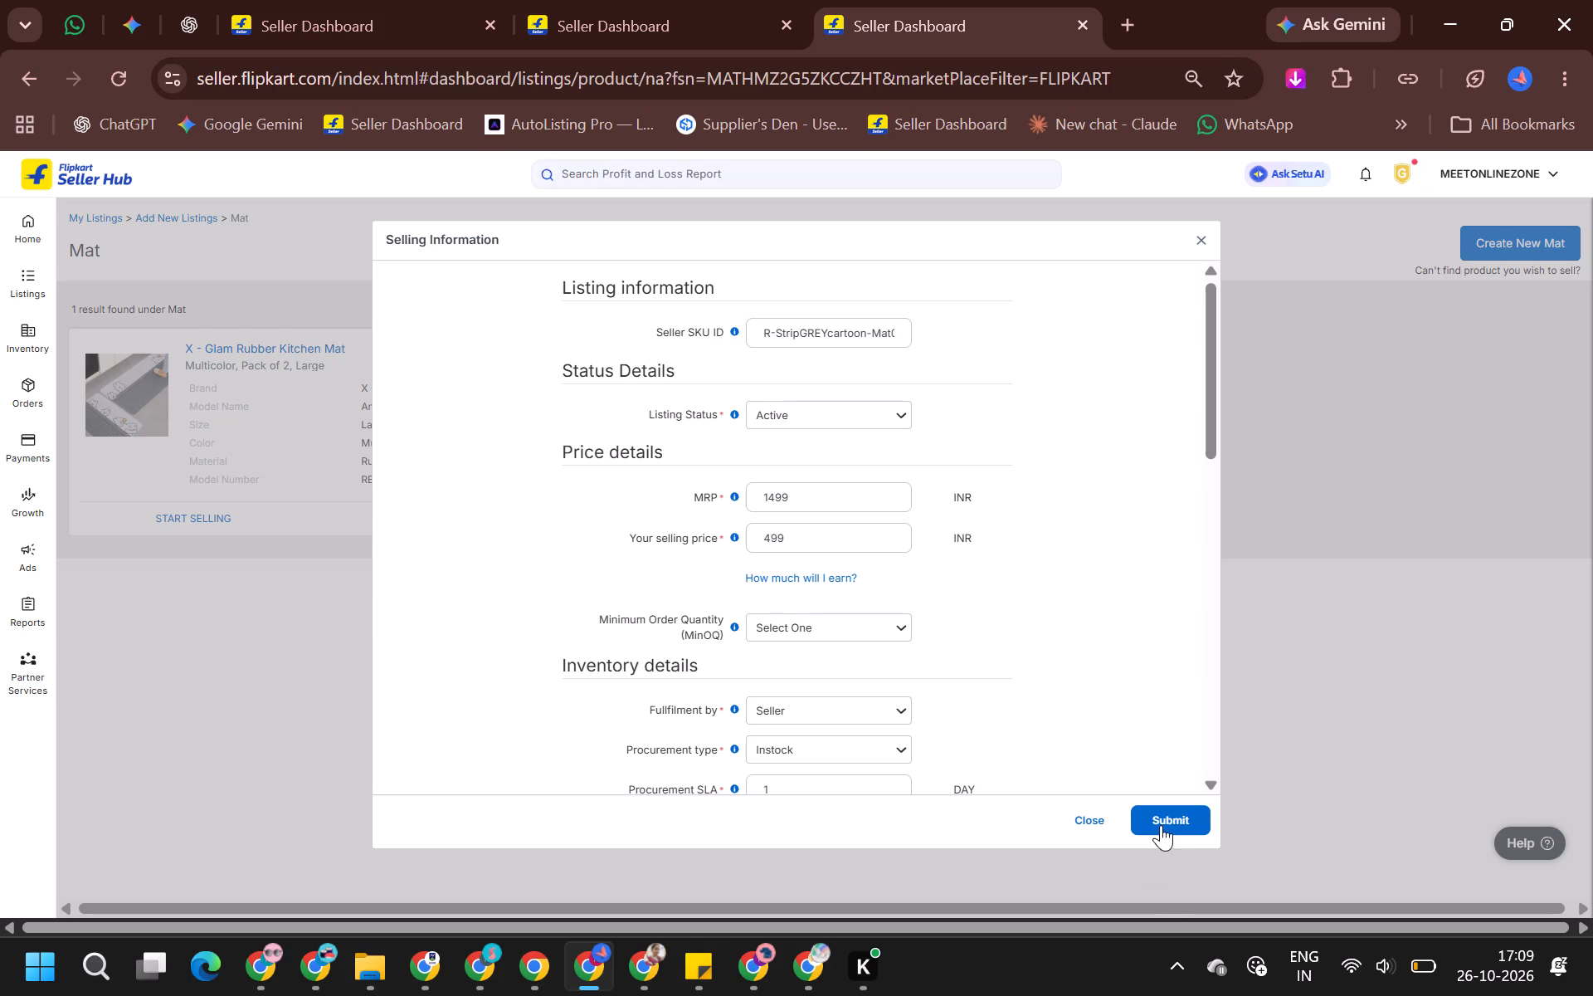
{"action": "left_click", "coordinate": [1162, 821]}
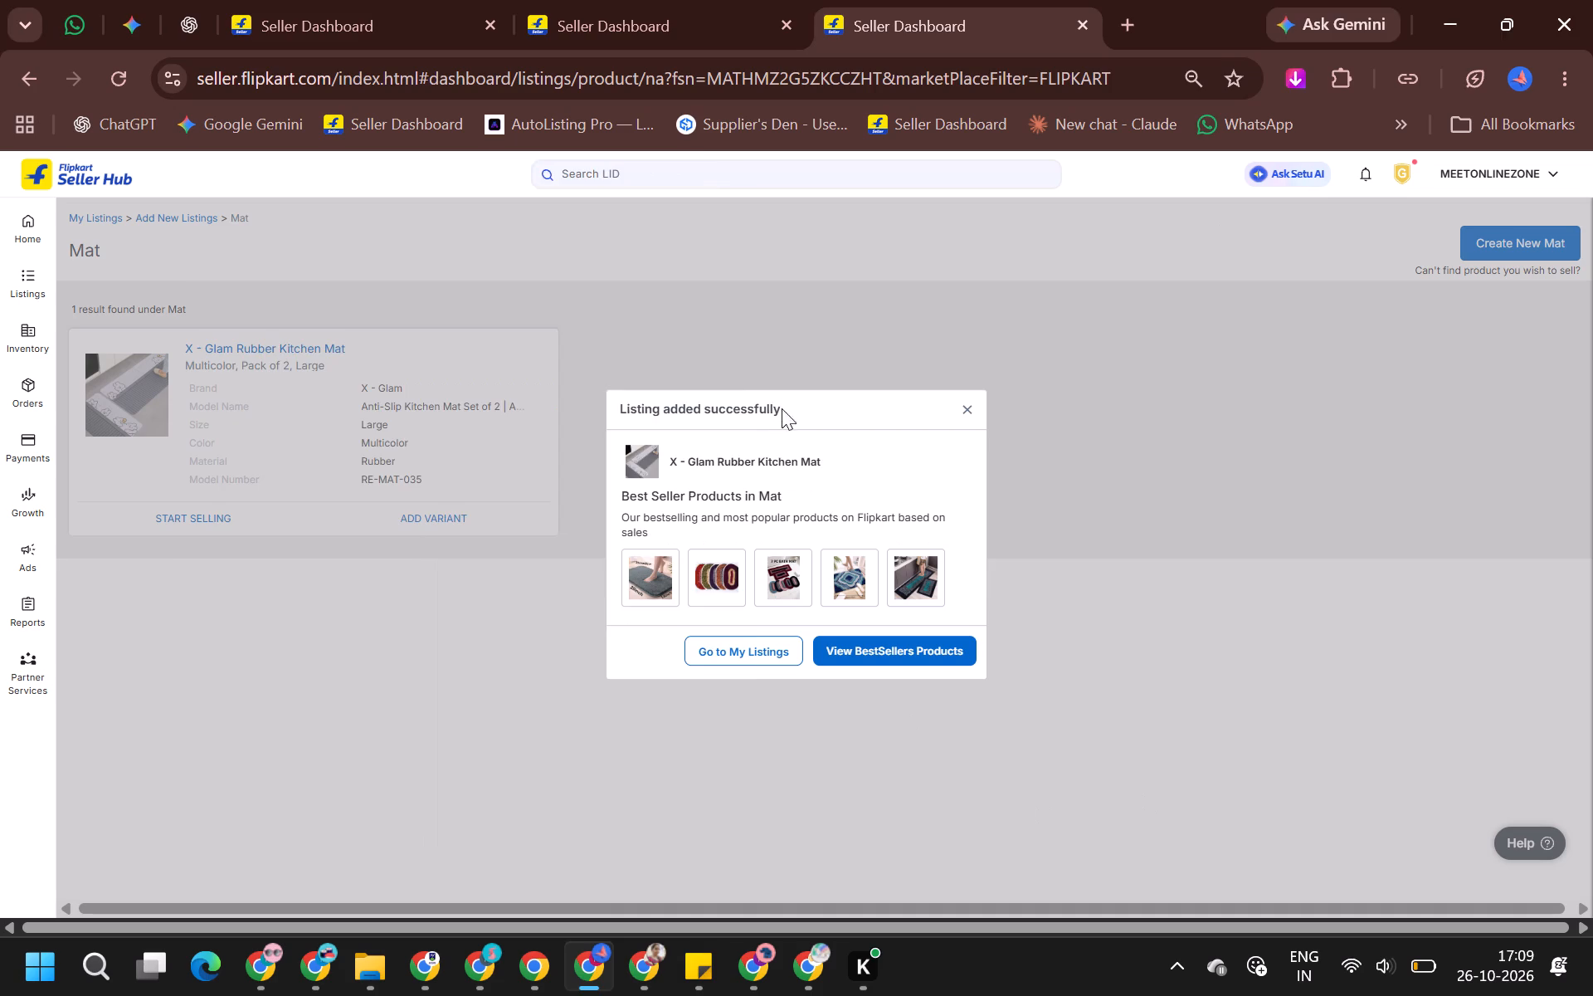
Close the ROHANCART edit form without submitting it and pin the browser tab of the mapped grey cartoon mat's product page.
{"action": "key", "text": "alt+Tab"}
{"action": "key", "text": "alt+Tab"}
{"action": "left_click", "coordinate": [640, 964]}
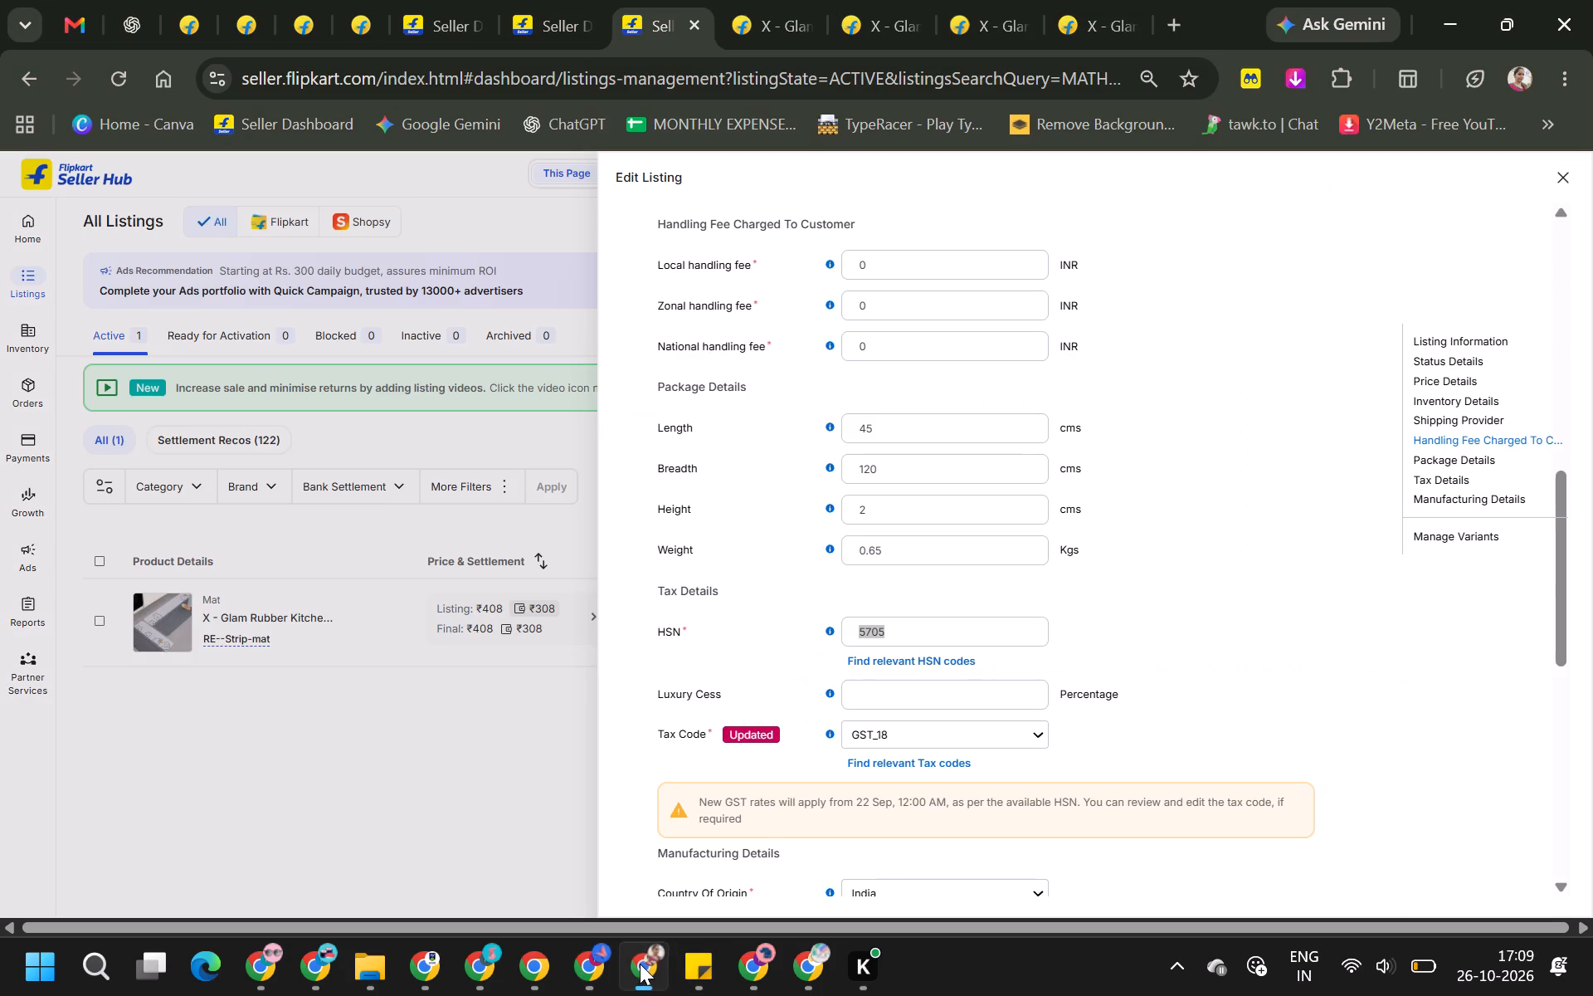
{"action": "left_click", "coordinate": [1566, 174]}
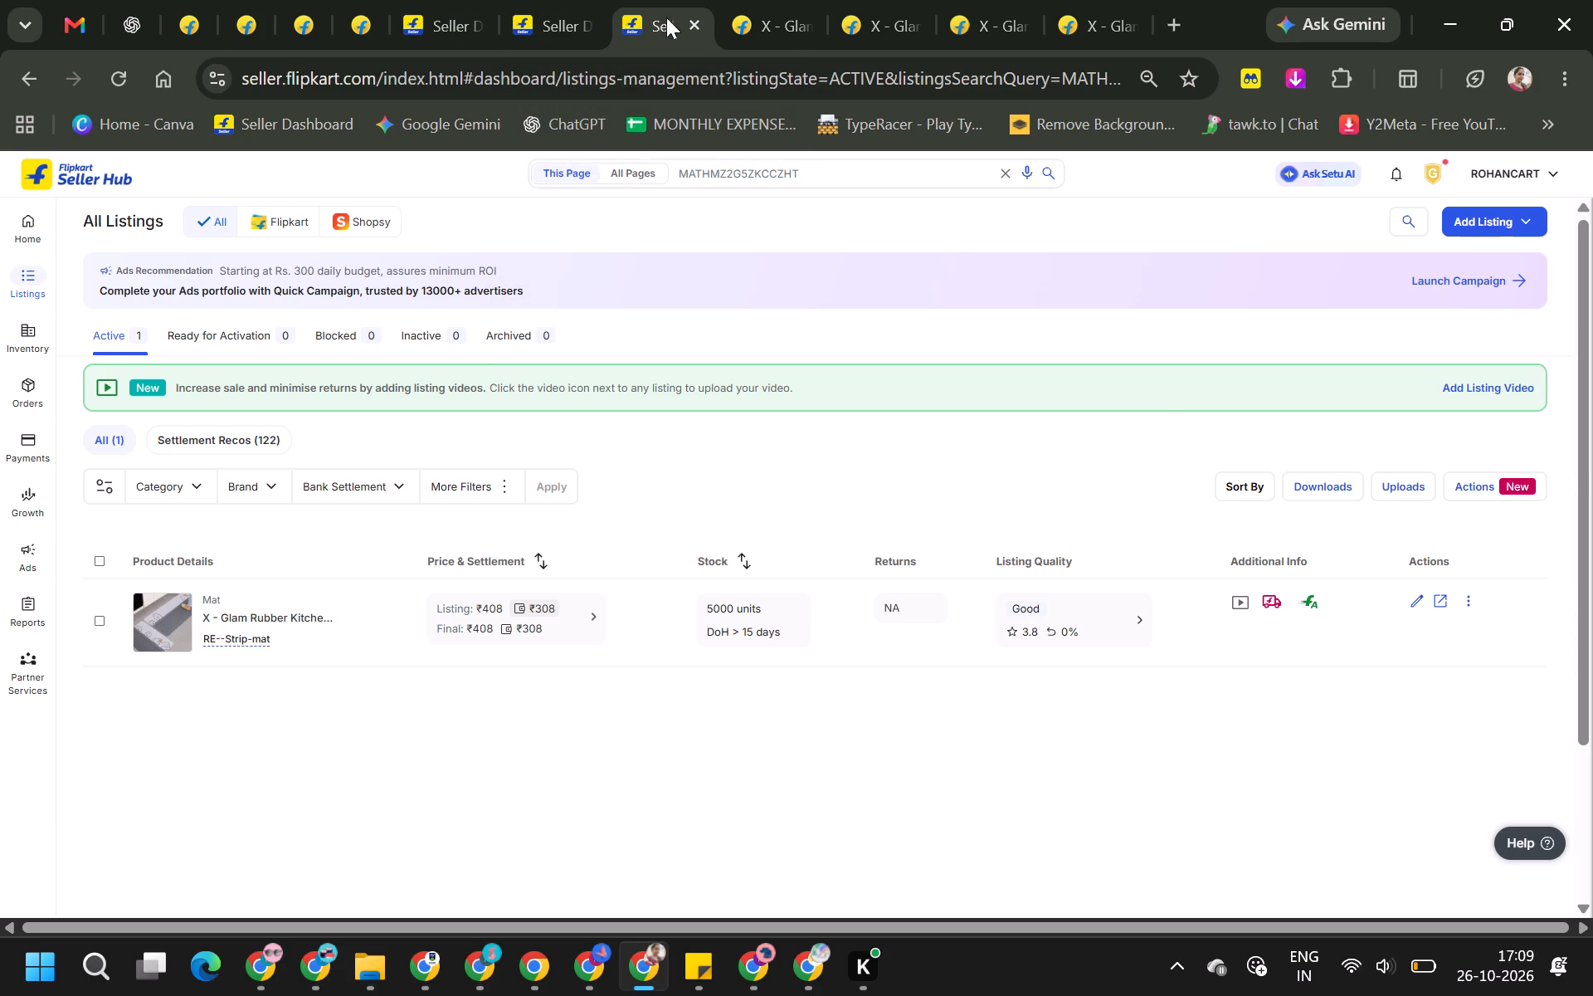
{"action": "left_click", "coordinate": [788, 0]}
{"action": "right_click", "coordinate": [781, 22]}
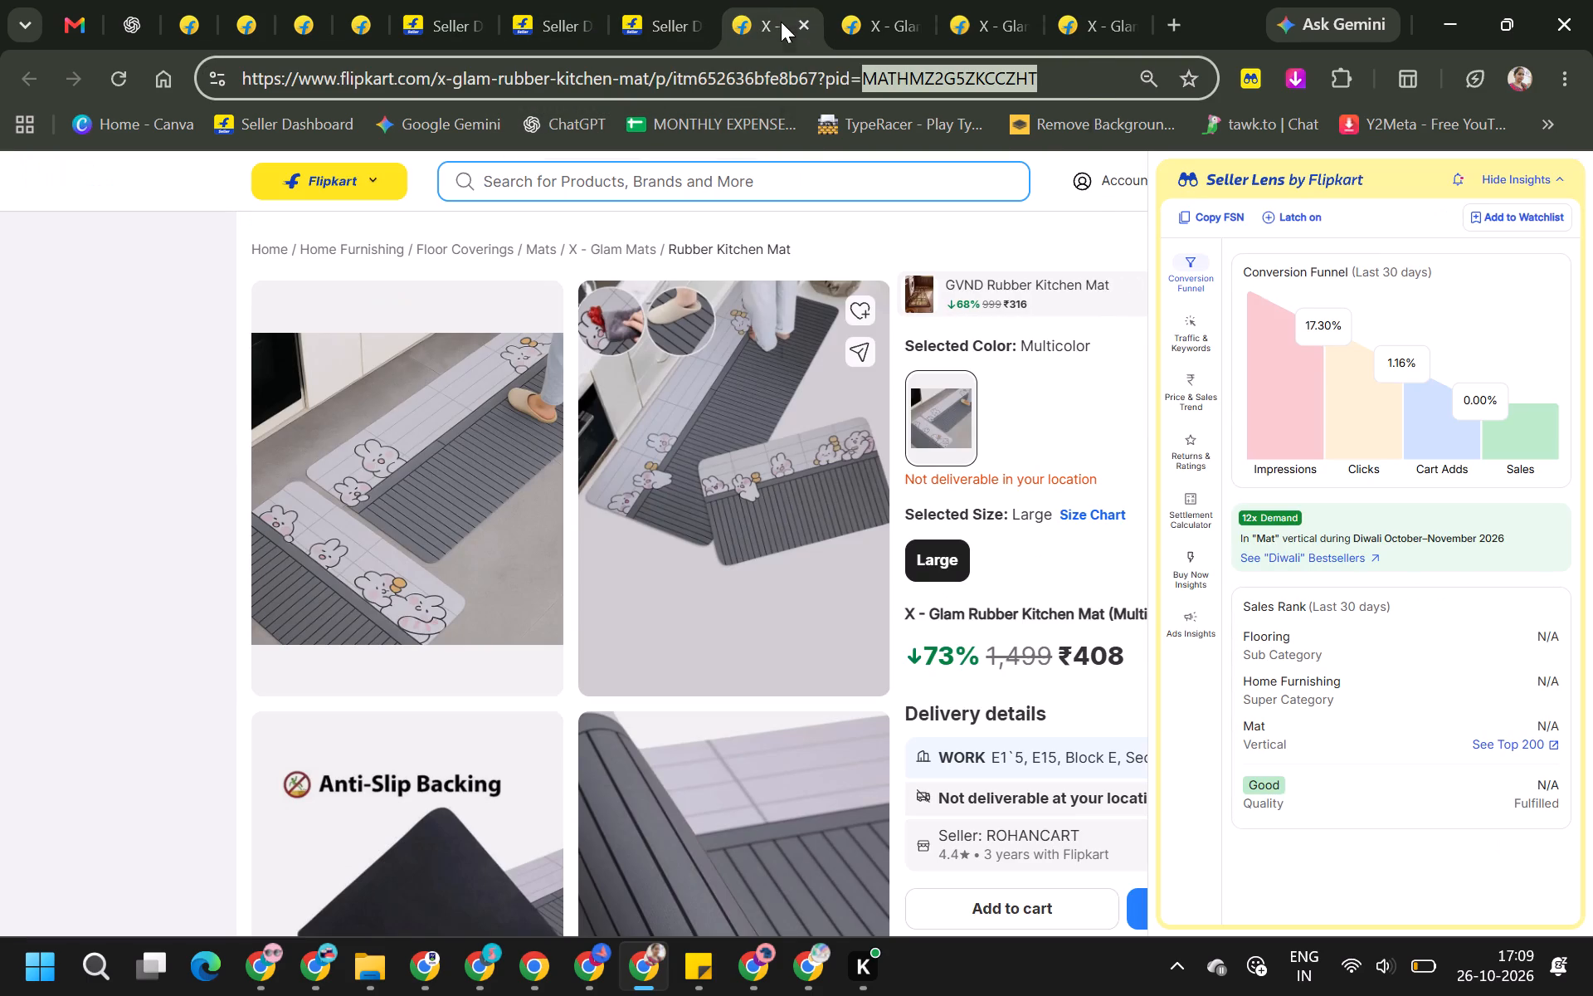
{"action": "left_click", "coordinate": [878, 283]}
Check the remaining X - Glam mat pages and copy product ID MATHM9VUZRFPUWJY from the teal blue mat's page address.
{"action": "left_click", "coordinate": [839, 0]}
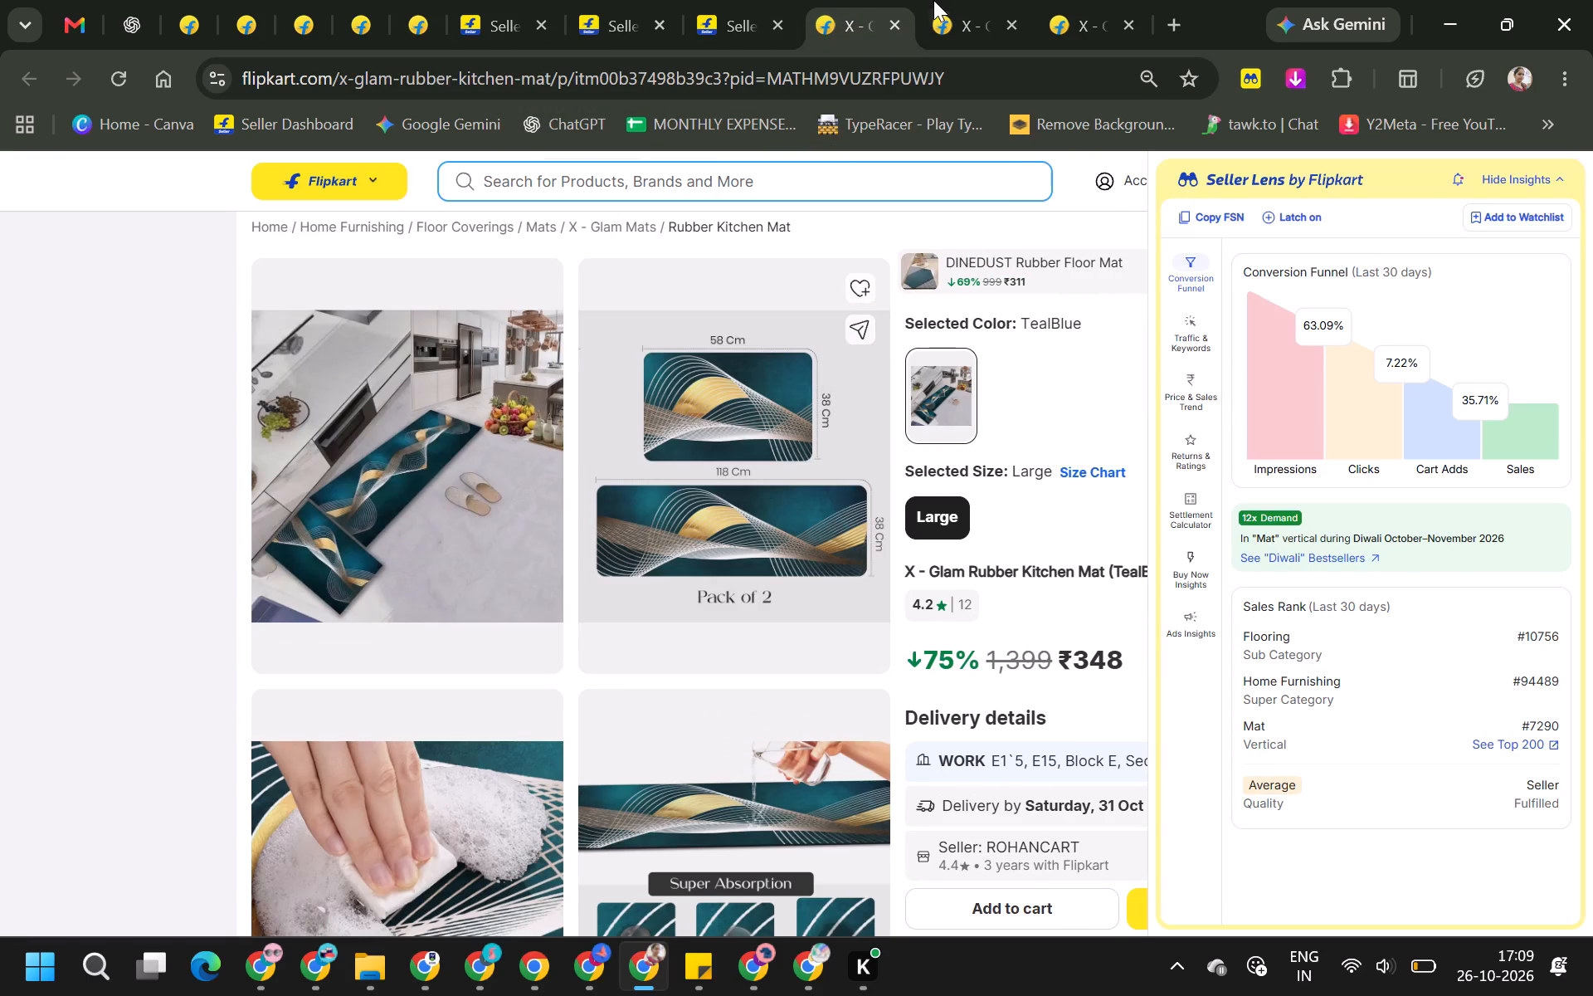
{"action": "left_click", "coordinate": [937, 0]}
{"action": "left_click", "coordinate": [1079, 0]}
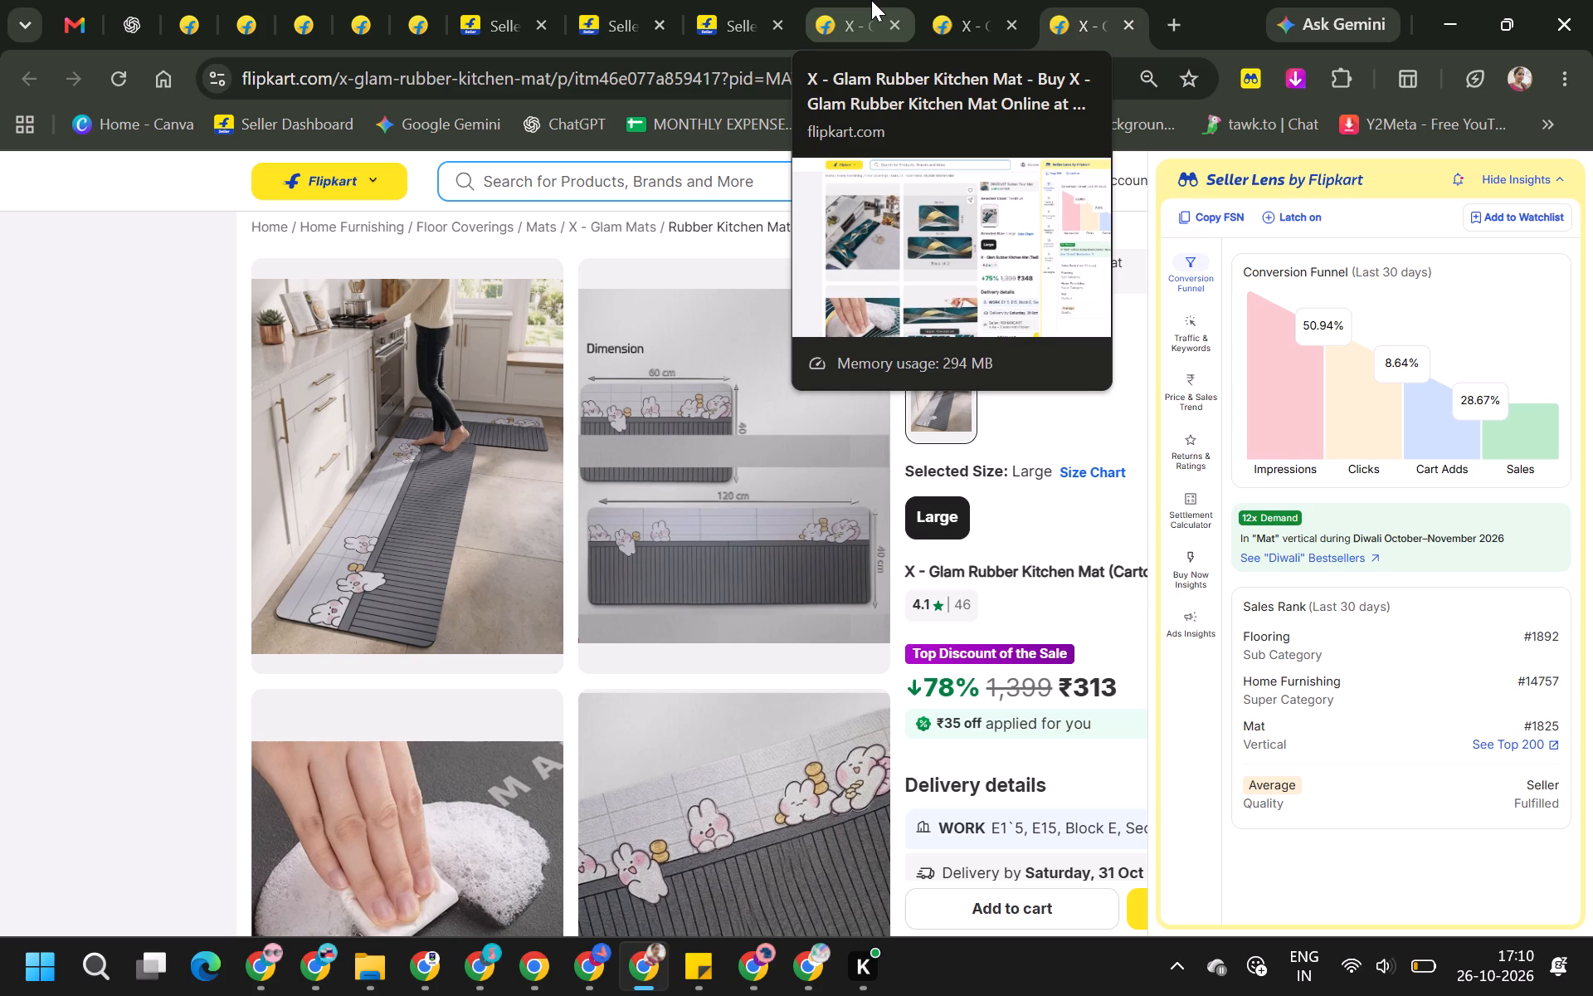
{"action": "left_click", "coordinate": [855, 0]}
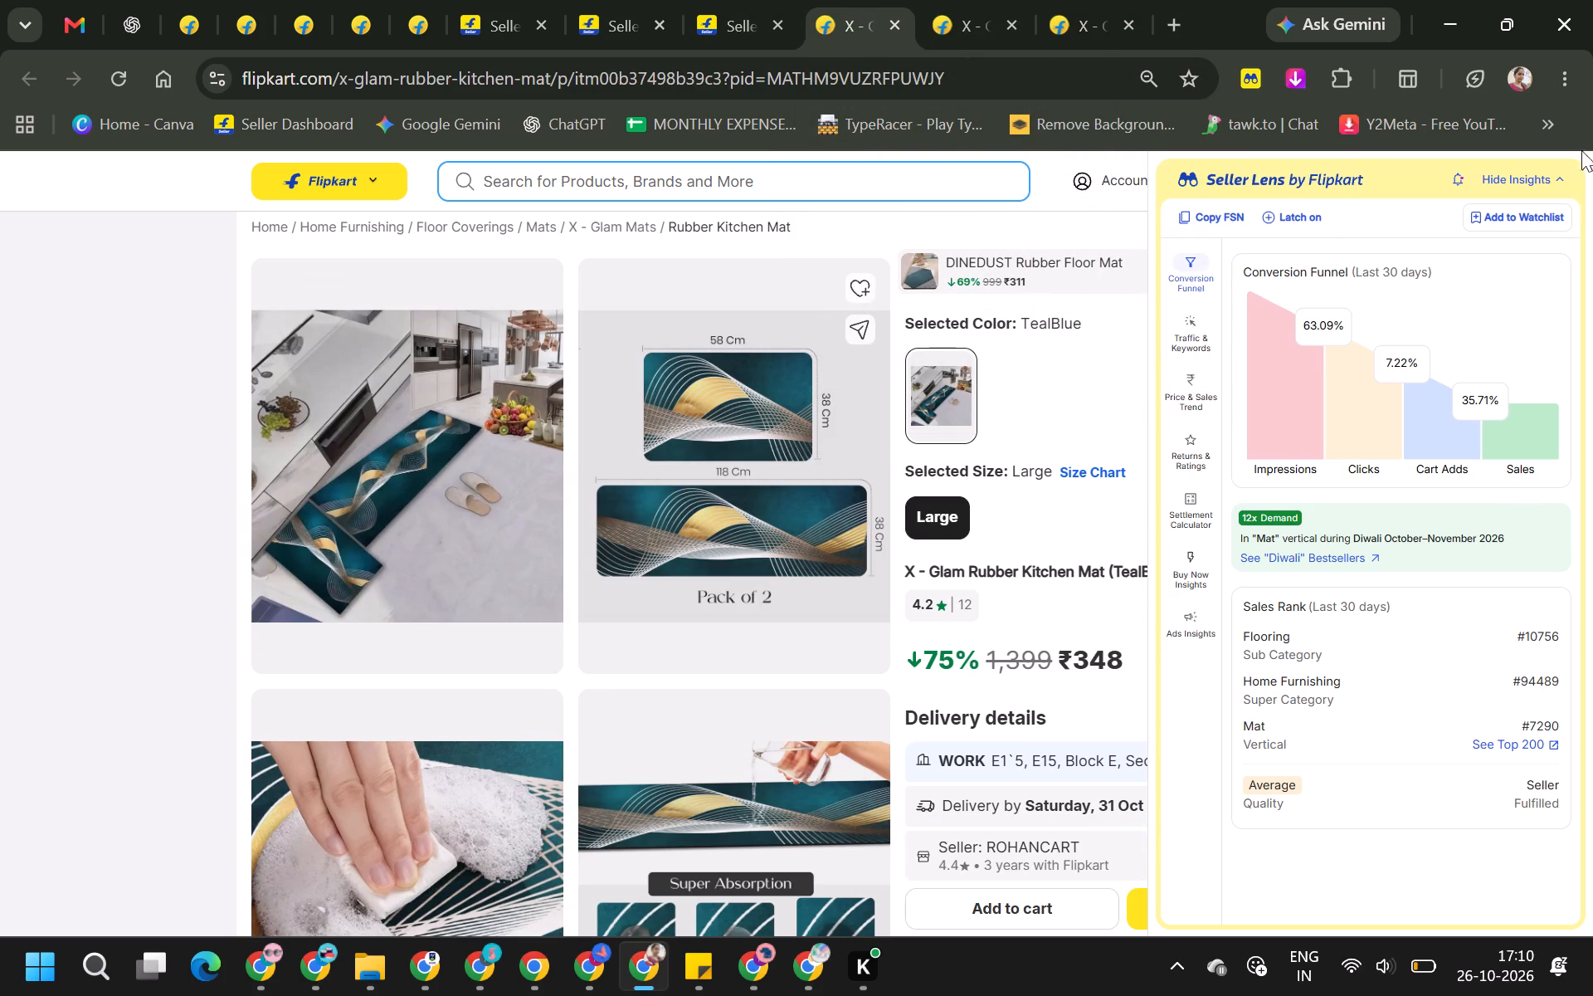
{"action": "left_click", "coordinate": [730, 0]}
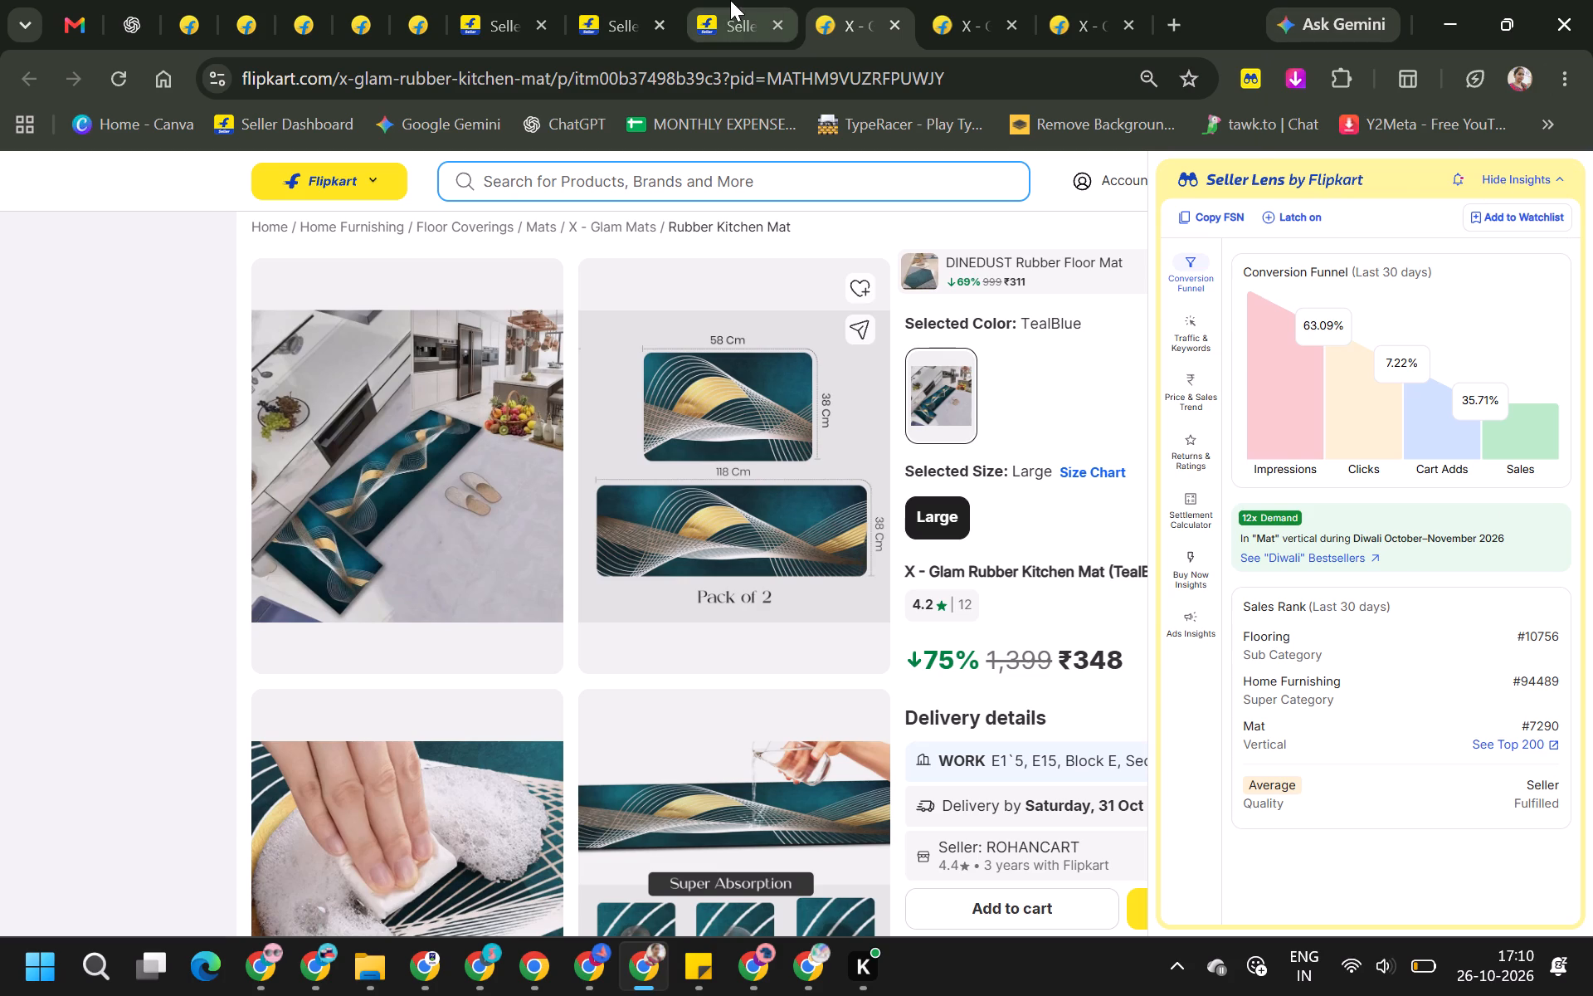
{"action": "left_click", "coordinate": [867, 0]}
{"action": "double_click", "coordinate": [904, 82]}
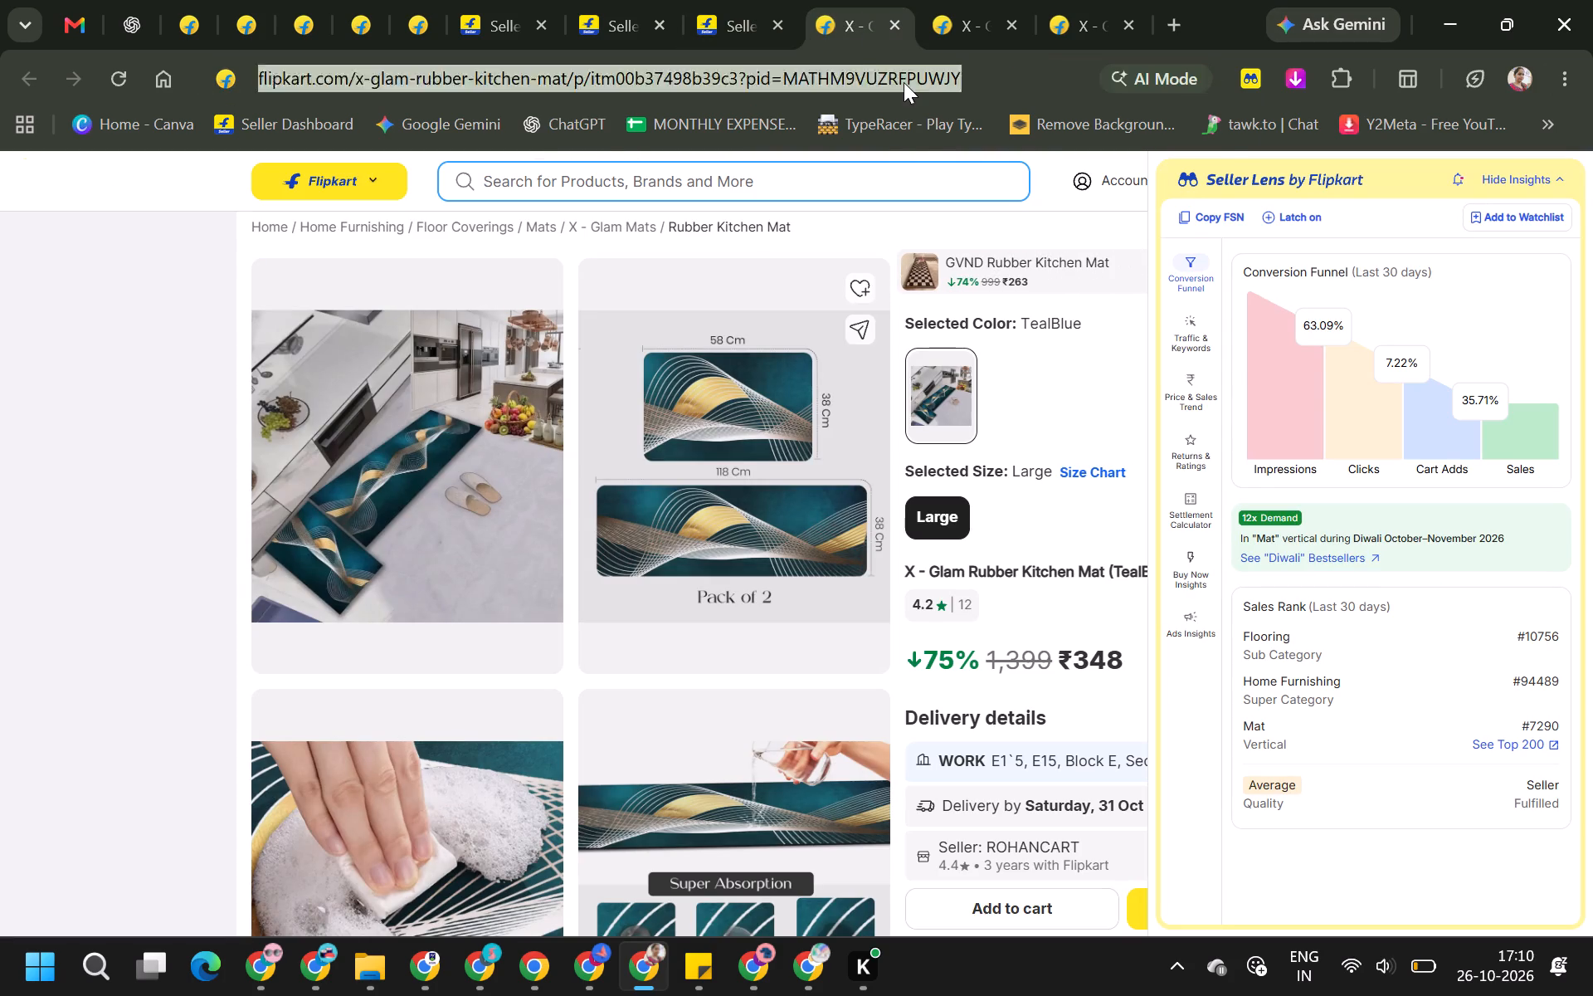
{"action": "right_click", "coordinate": [913, 77]}
{"action": "left_click", "coordinate": [991, 311]}
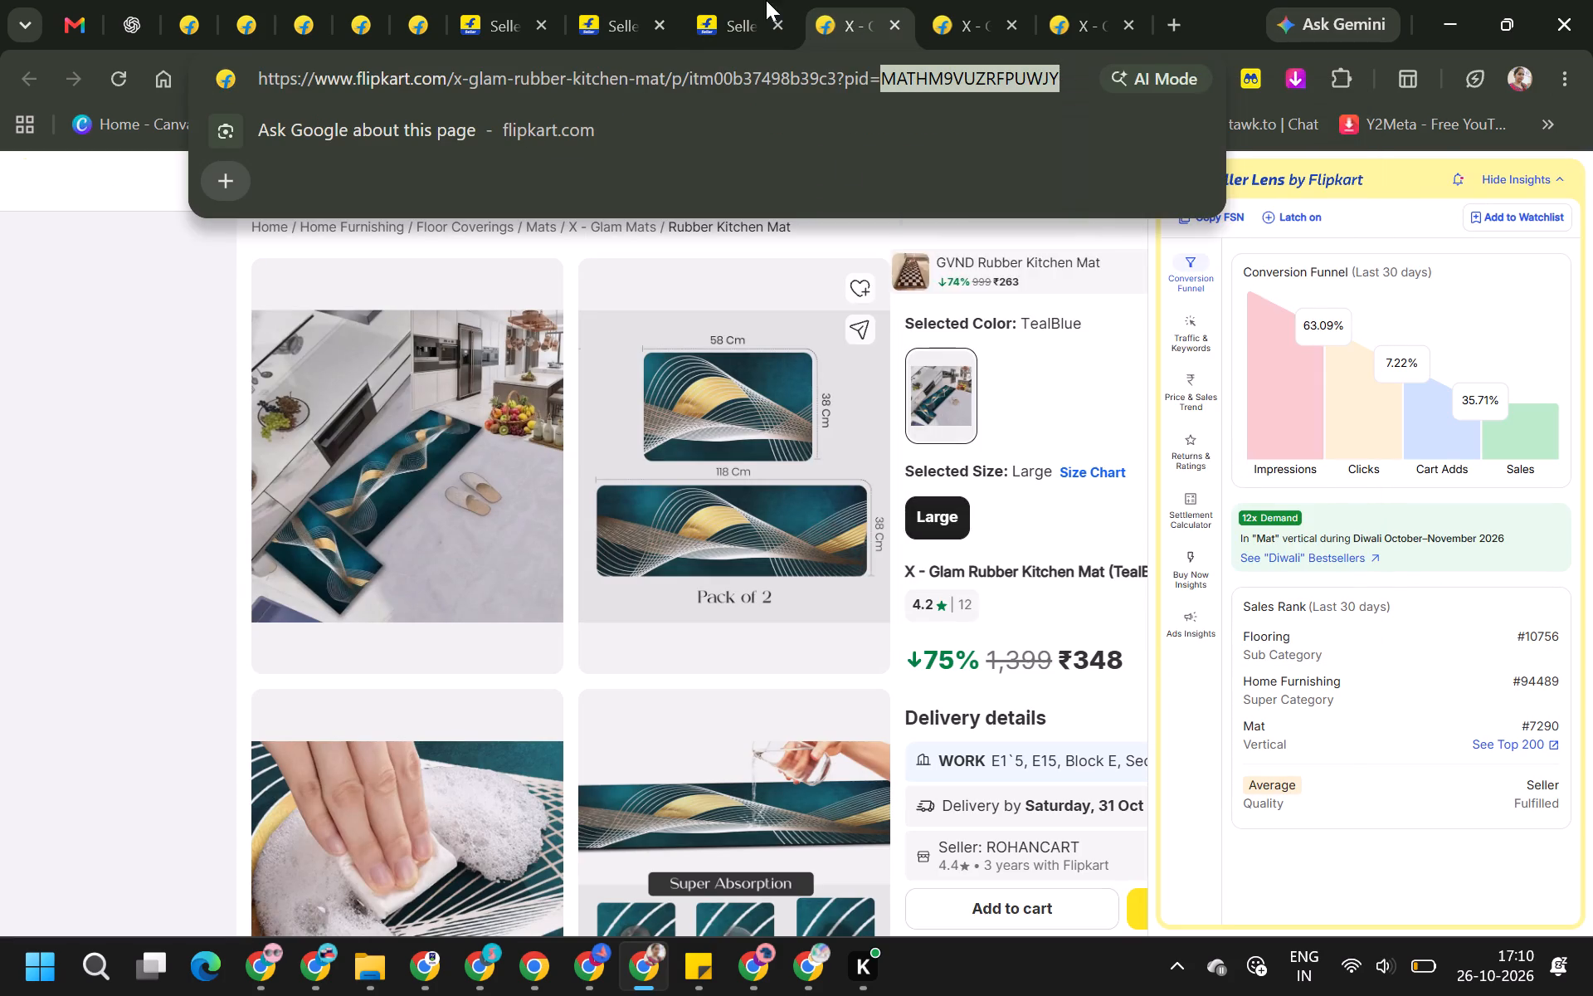
Search the ROHANCART Seller Hub listings for the teal blue mat's product ID, MATHM9VUZRFPUWJY, replacing the previous search term.
{"action": "left_click", "coordinate": [748, 0]}
{"action": "triple_click", "coordinate": [722, 160]}
{"action": "triple_click", "coordinate": [722, 160]}
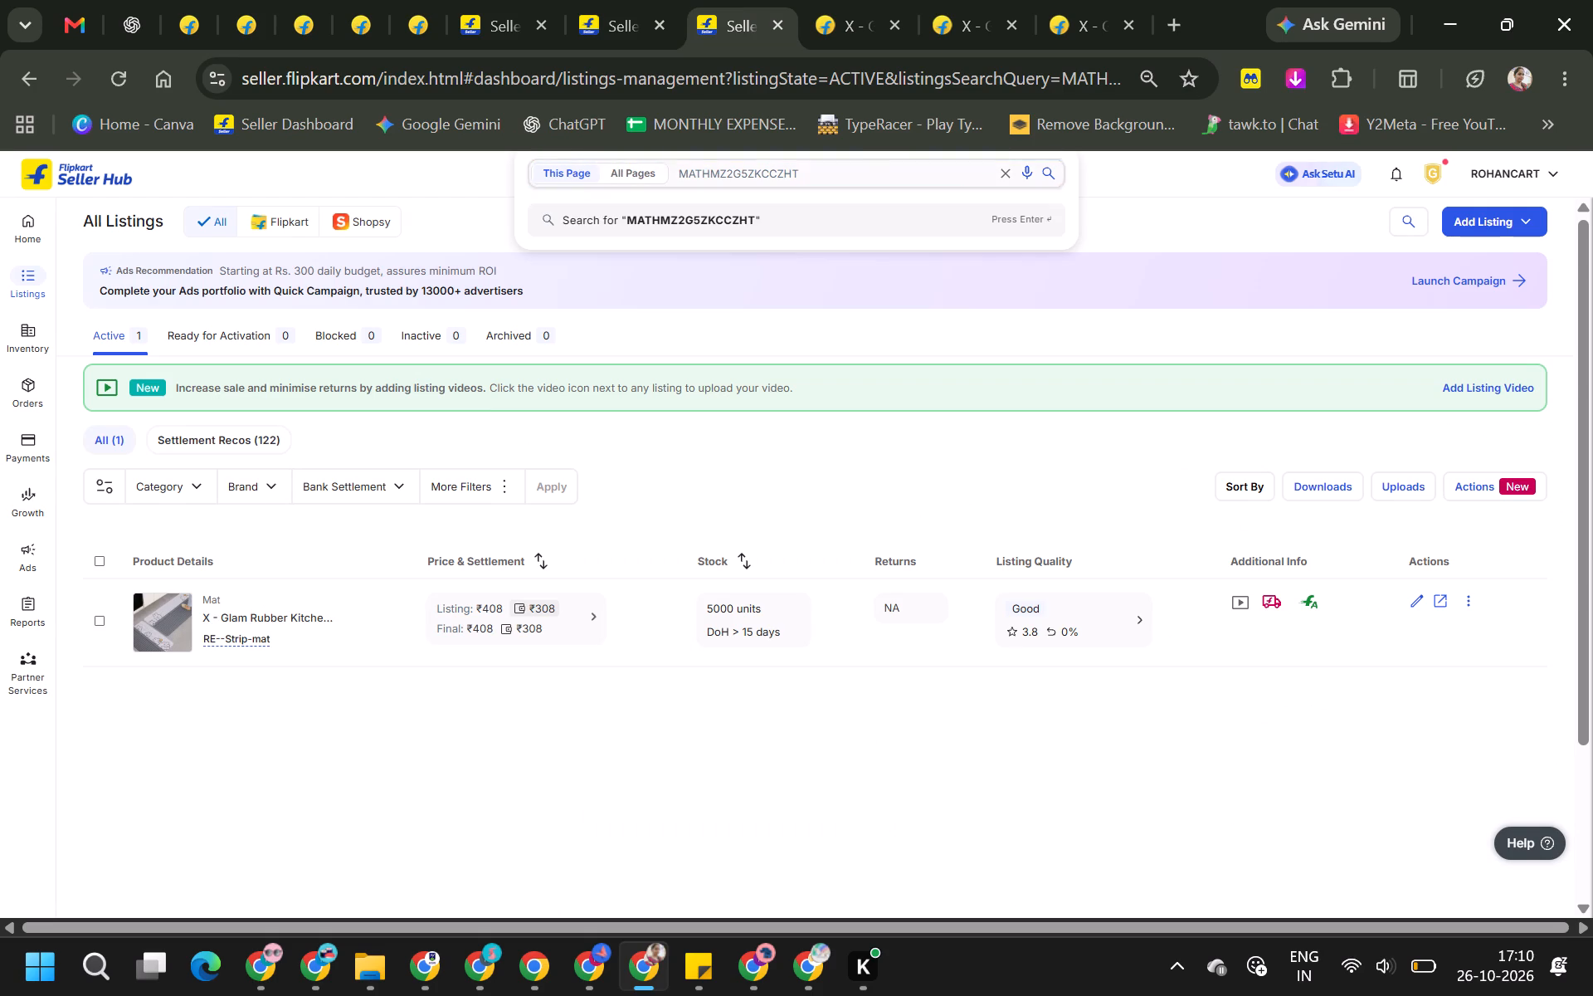
{"action": "left_click_drag", "start_coordinate": [810, 159], "coordinate": [772, 163]}
{"action": "left_click_drag", "start_coordinate": [816, 178], "coordinate": [605, 162]}
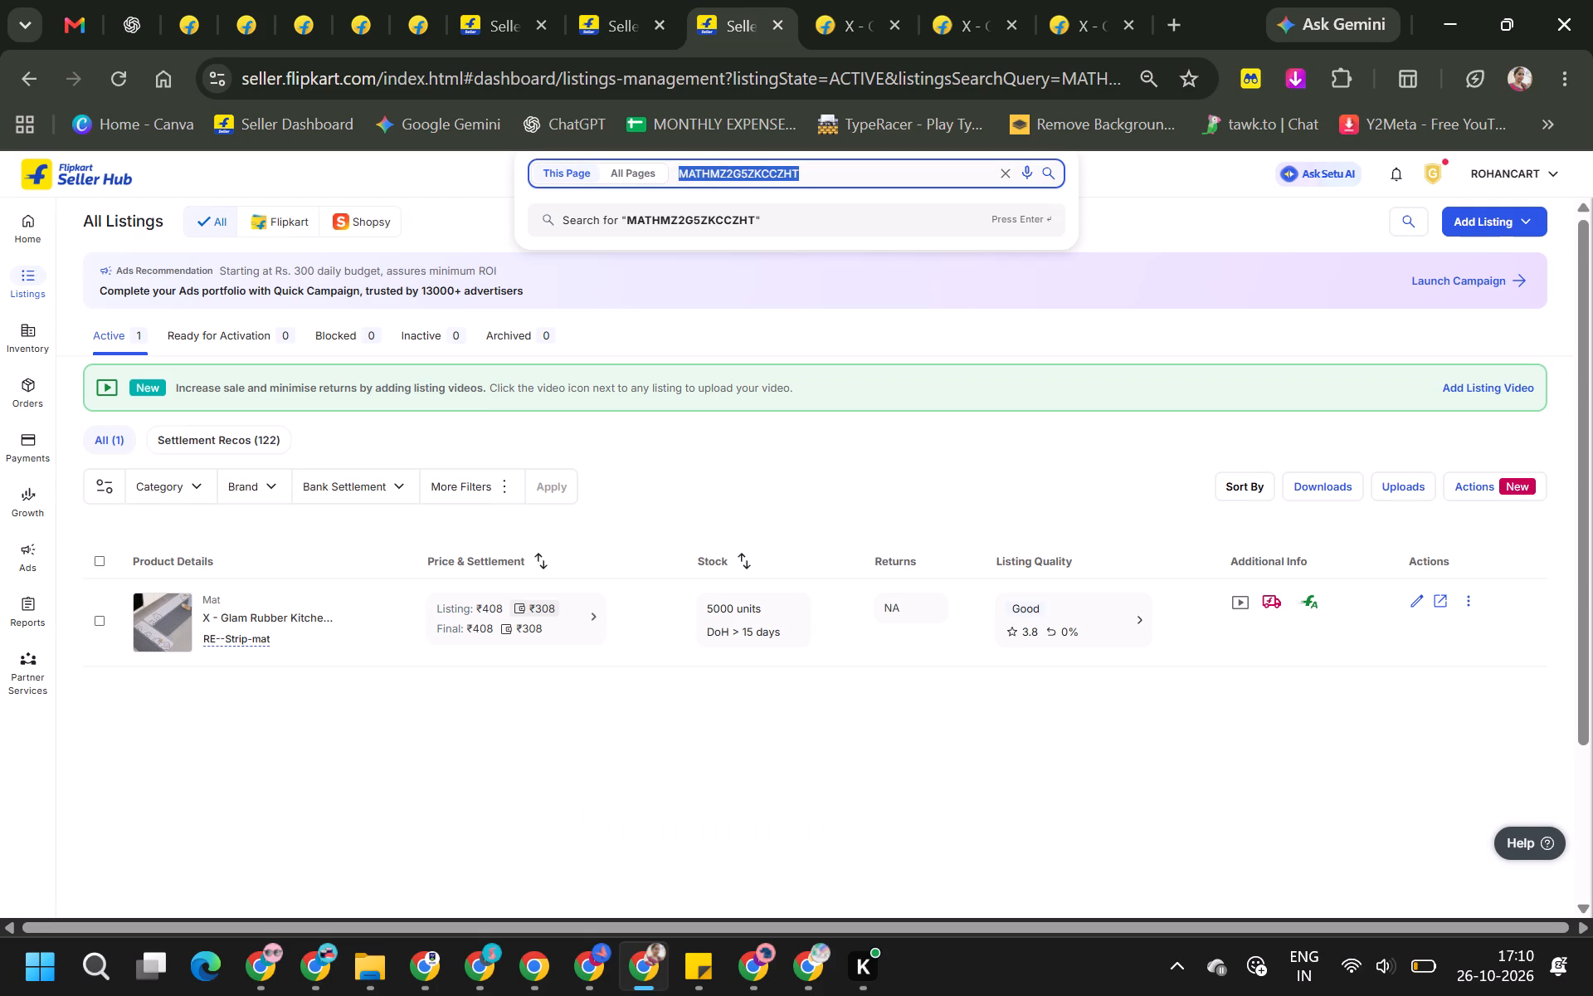
{"action": "right_click", "coordinate": [713, 167]}
{"action": "left_click", "coordinate": [815, 389]}
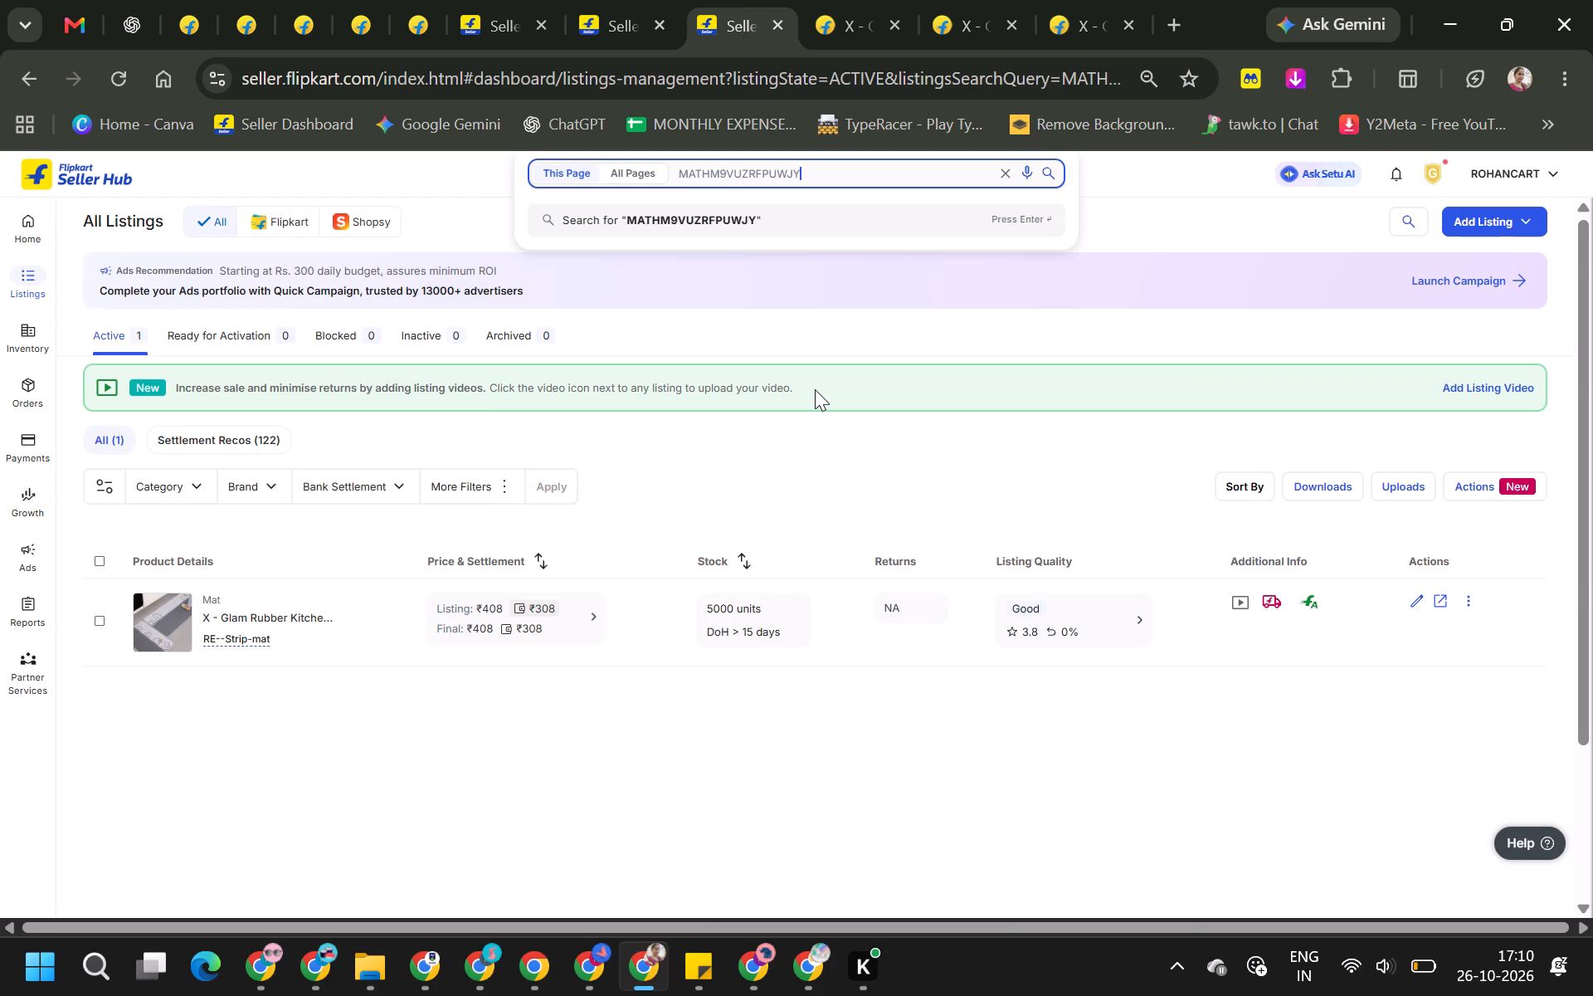
{"action": "key", "text": "Return"}
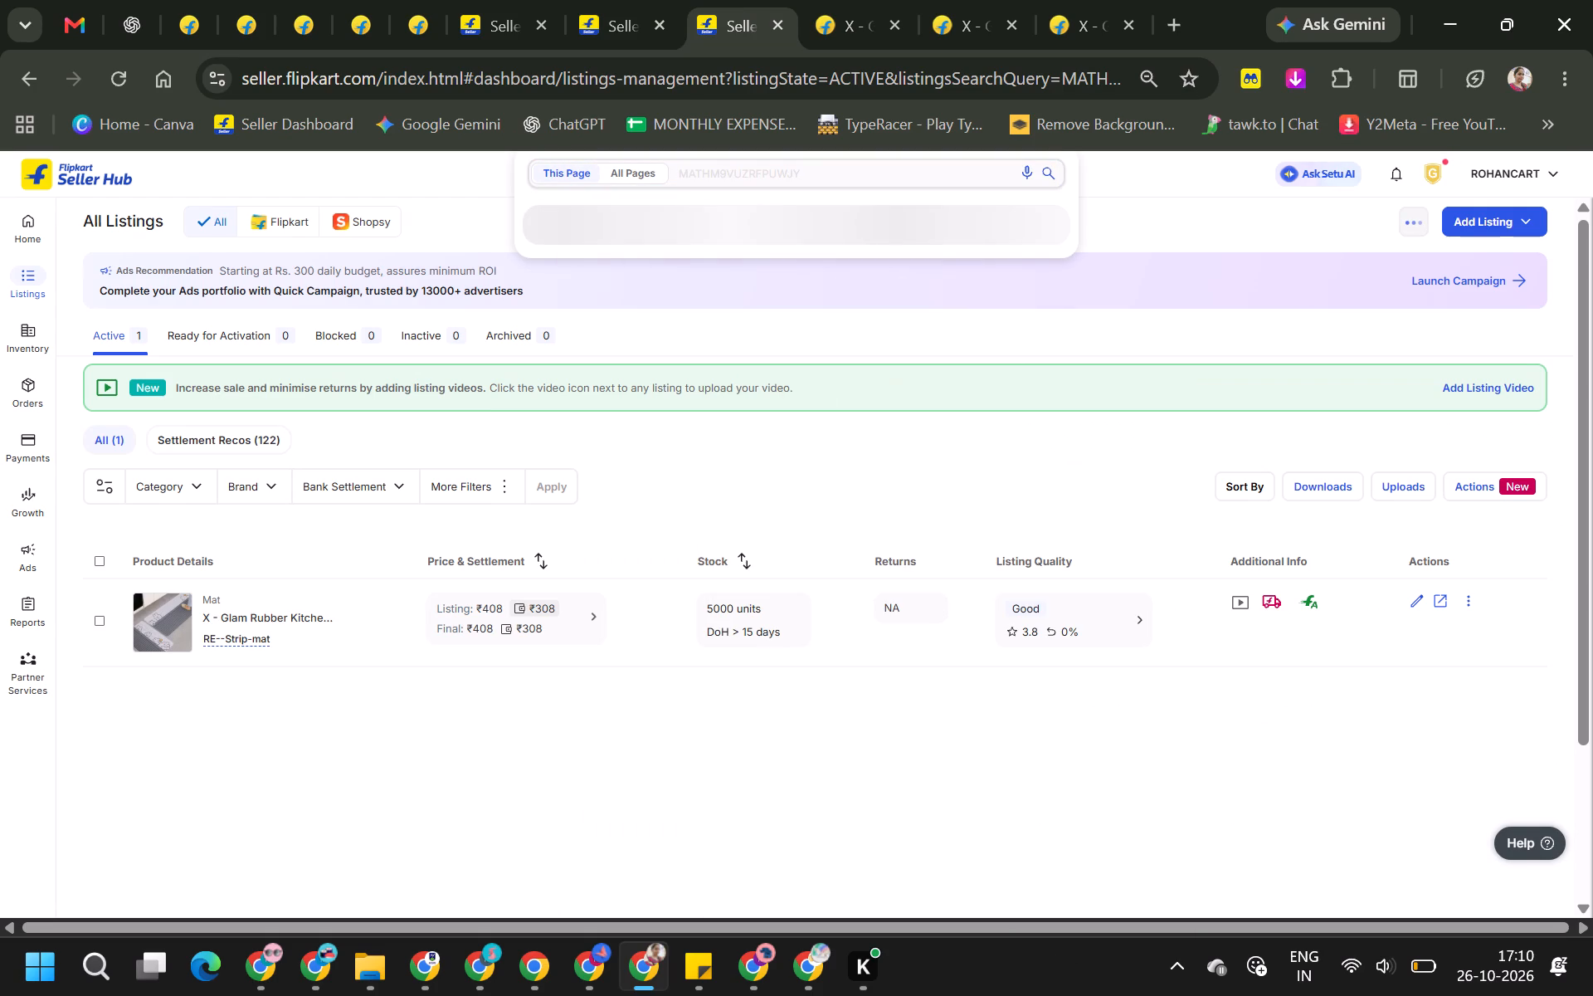
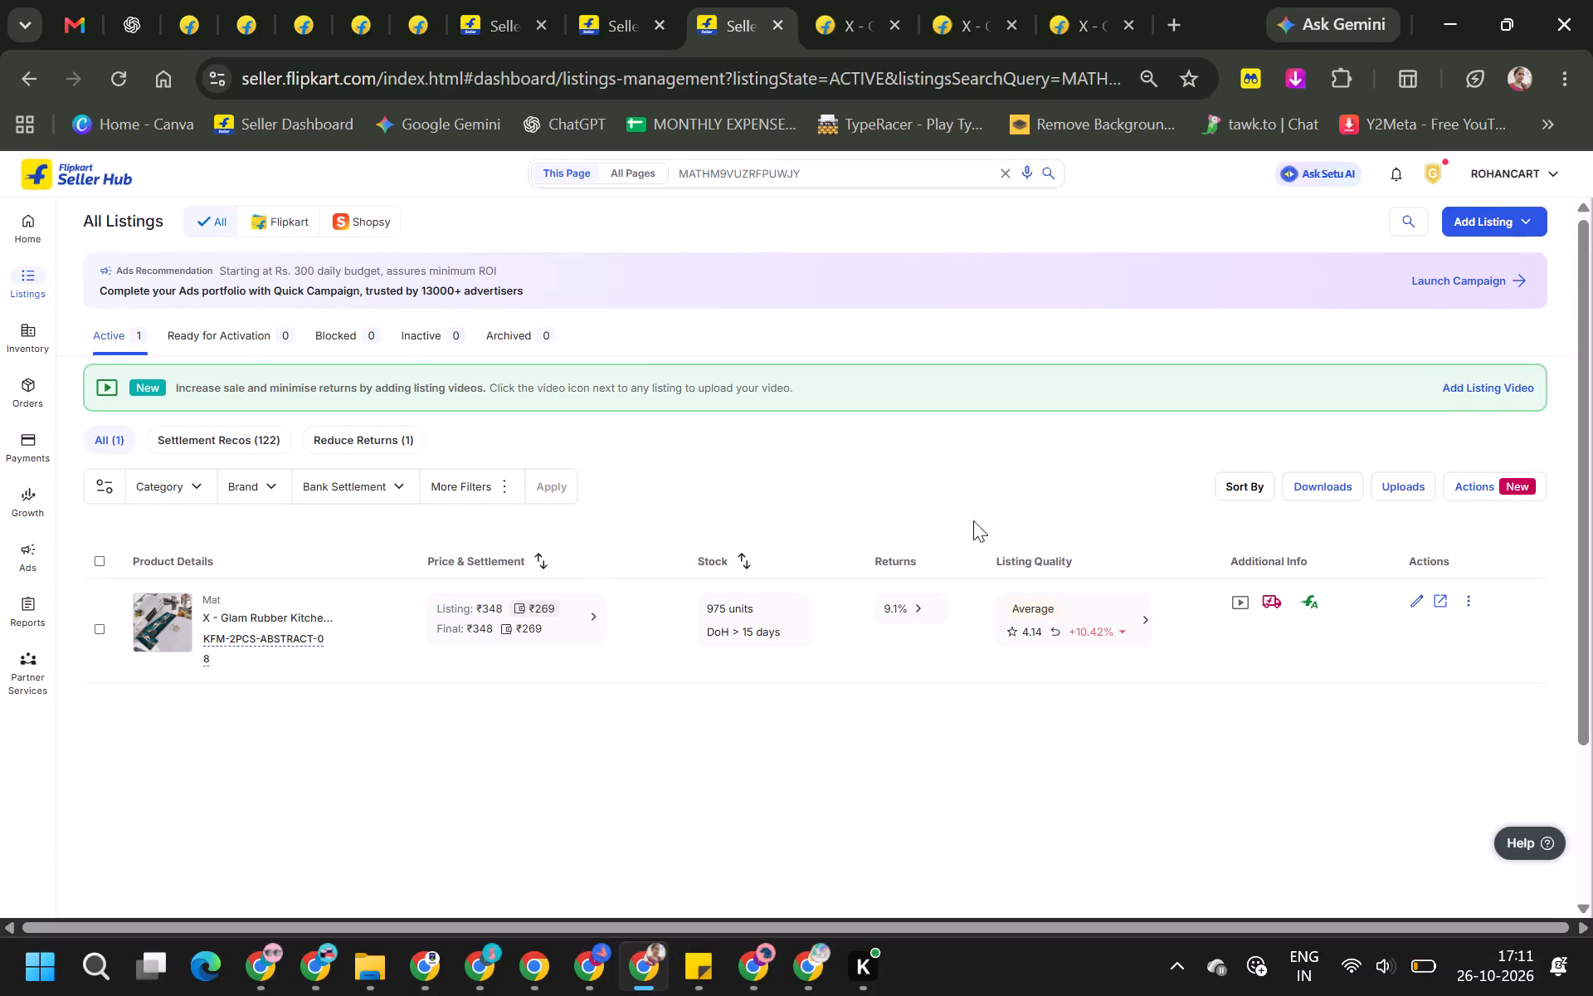
Search MEETONLINEZONE's new-listing catalogue for product ID MATHM9VUZRFPUWJY, copied from the teal blue mat's product page, and start selling it.
{"action": "key", "text": "alt+Tab"}
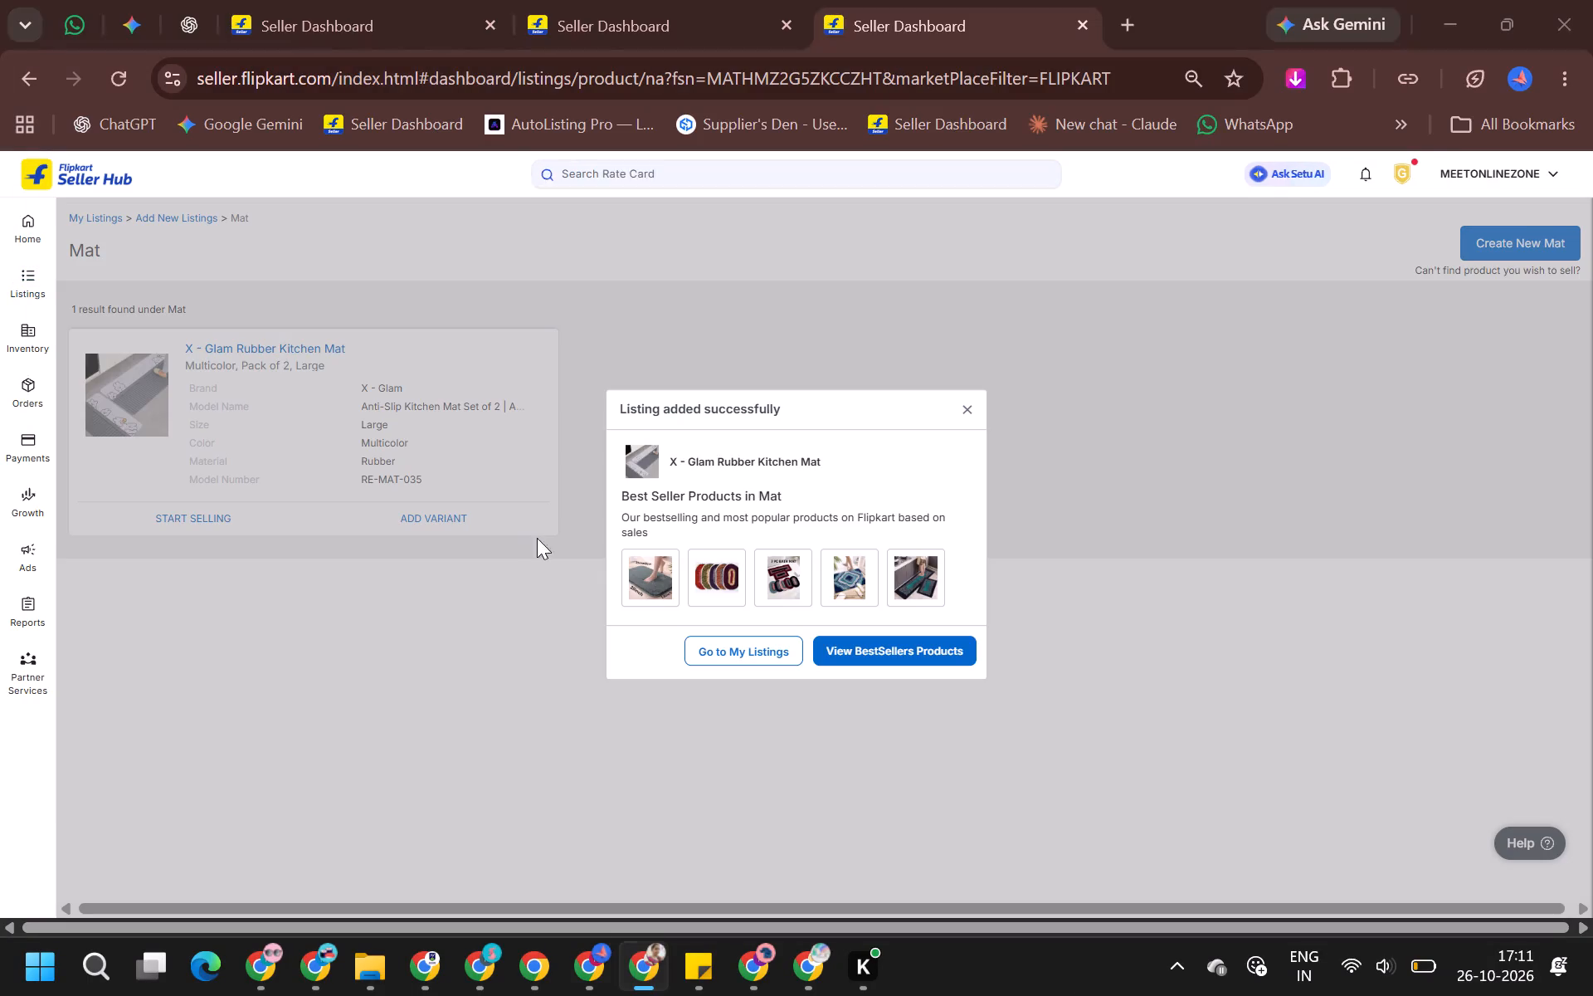
{"action": "key", "text": "alt+Tab"}
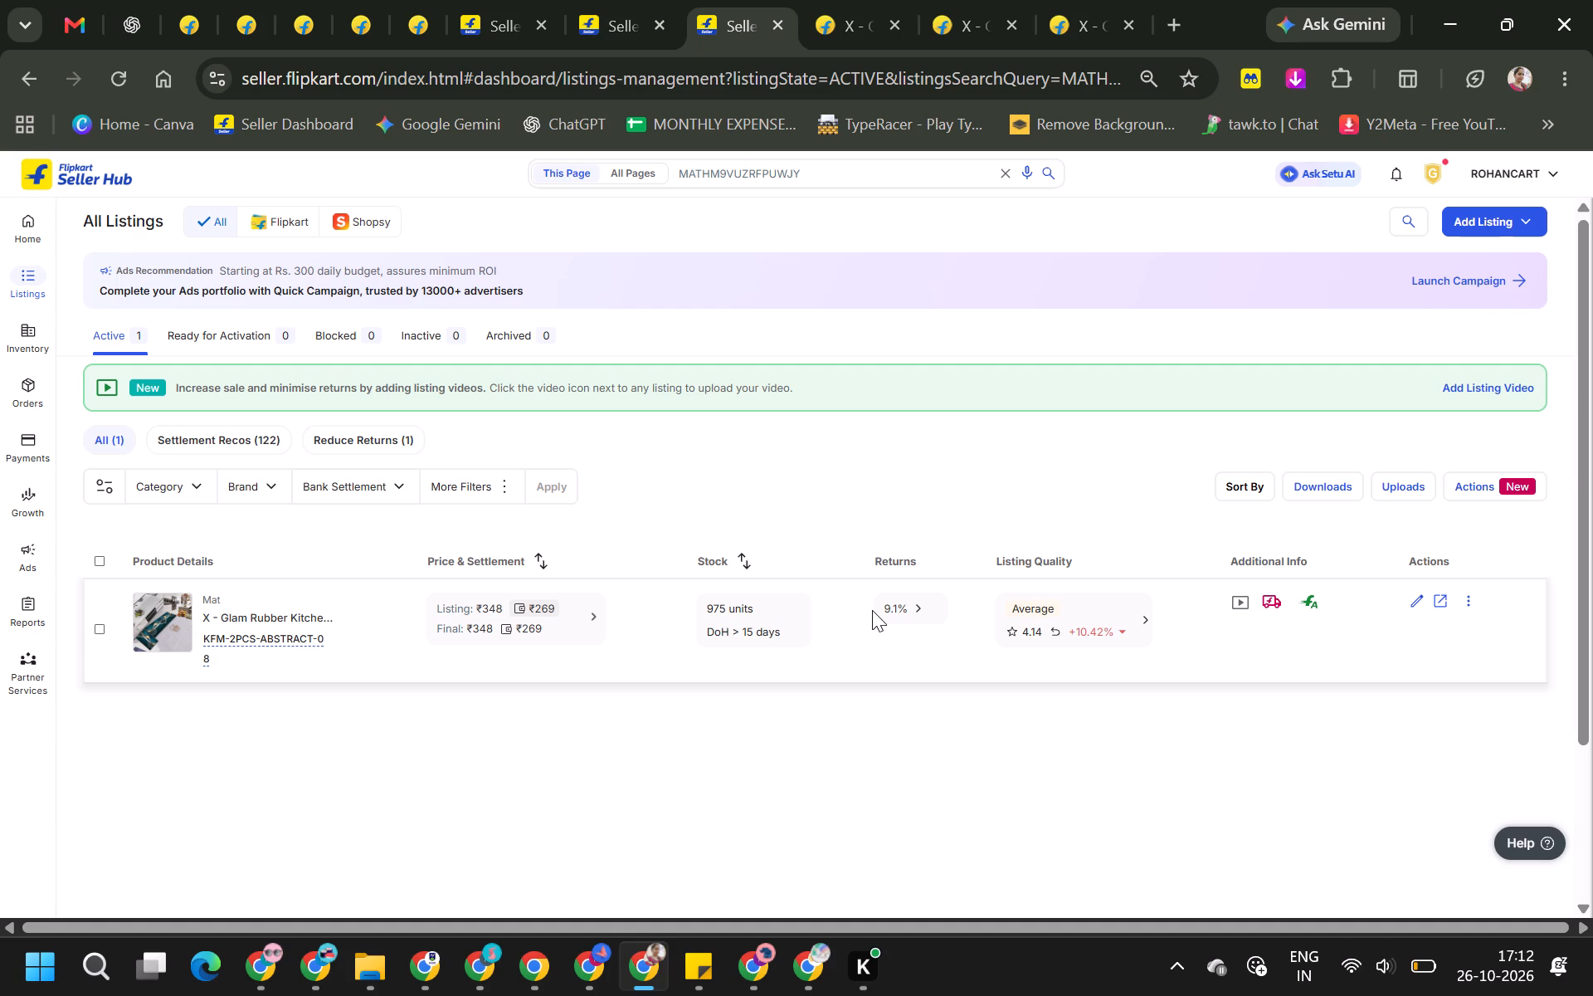
{"action": "key", "text": "alt+Tab"}
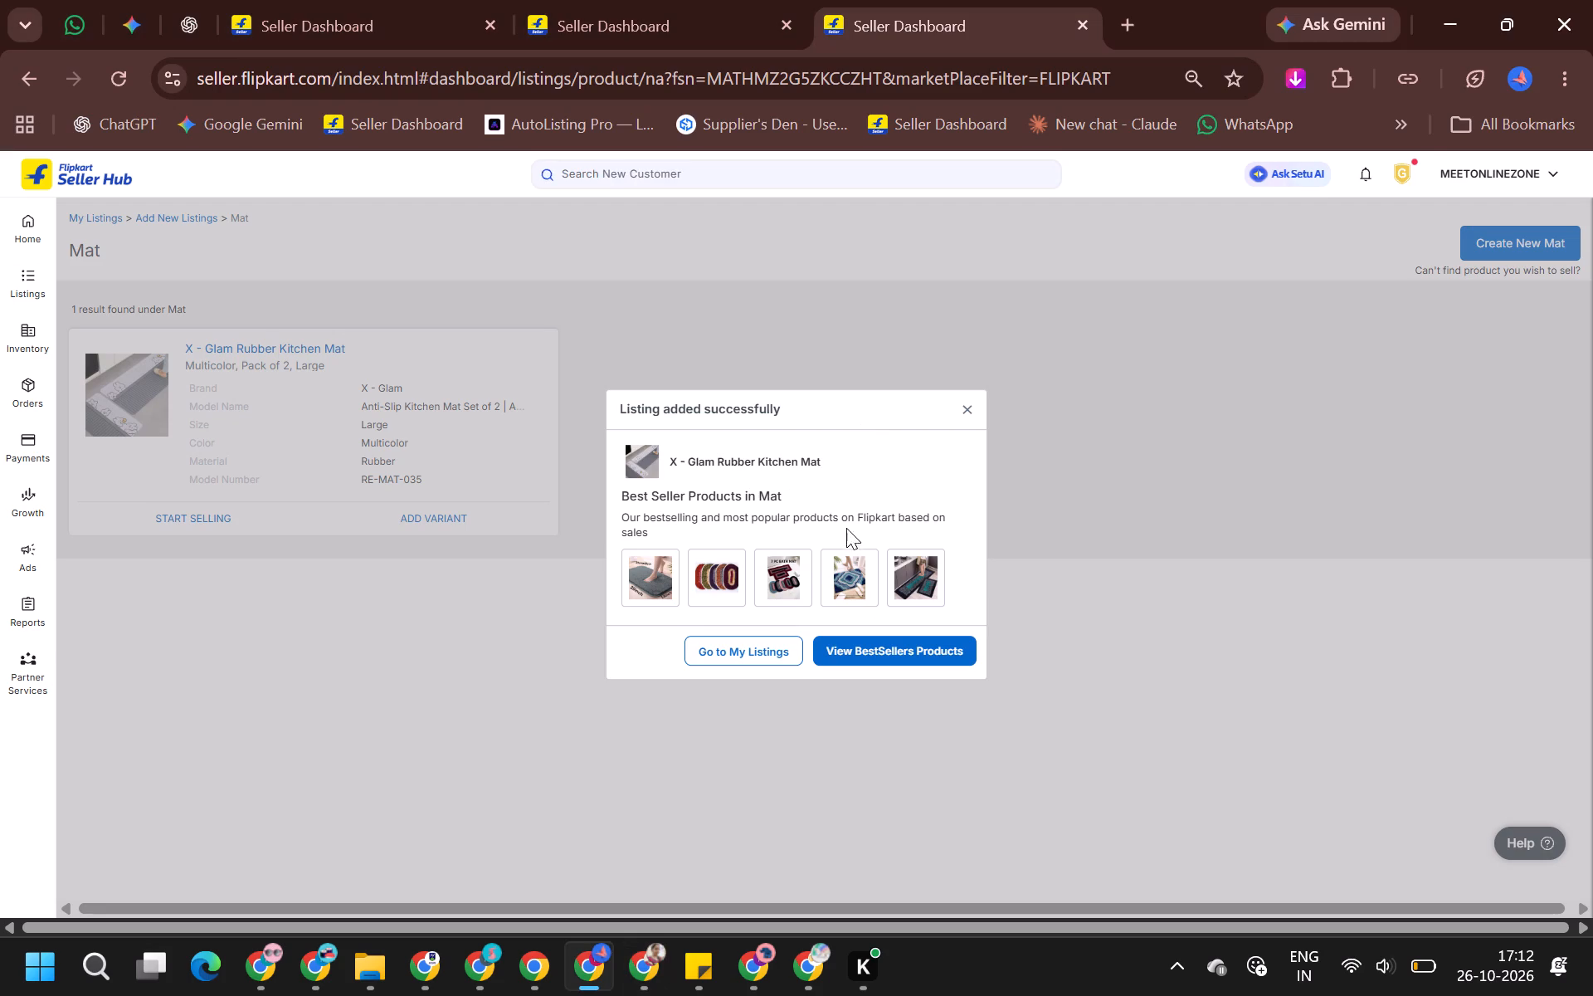
{"action": "key", "text": "alt+Tab"}
{"action": "left_click", "coordinate": [838, 0]}
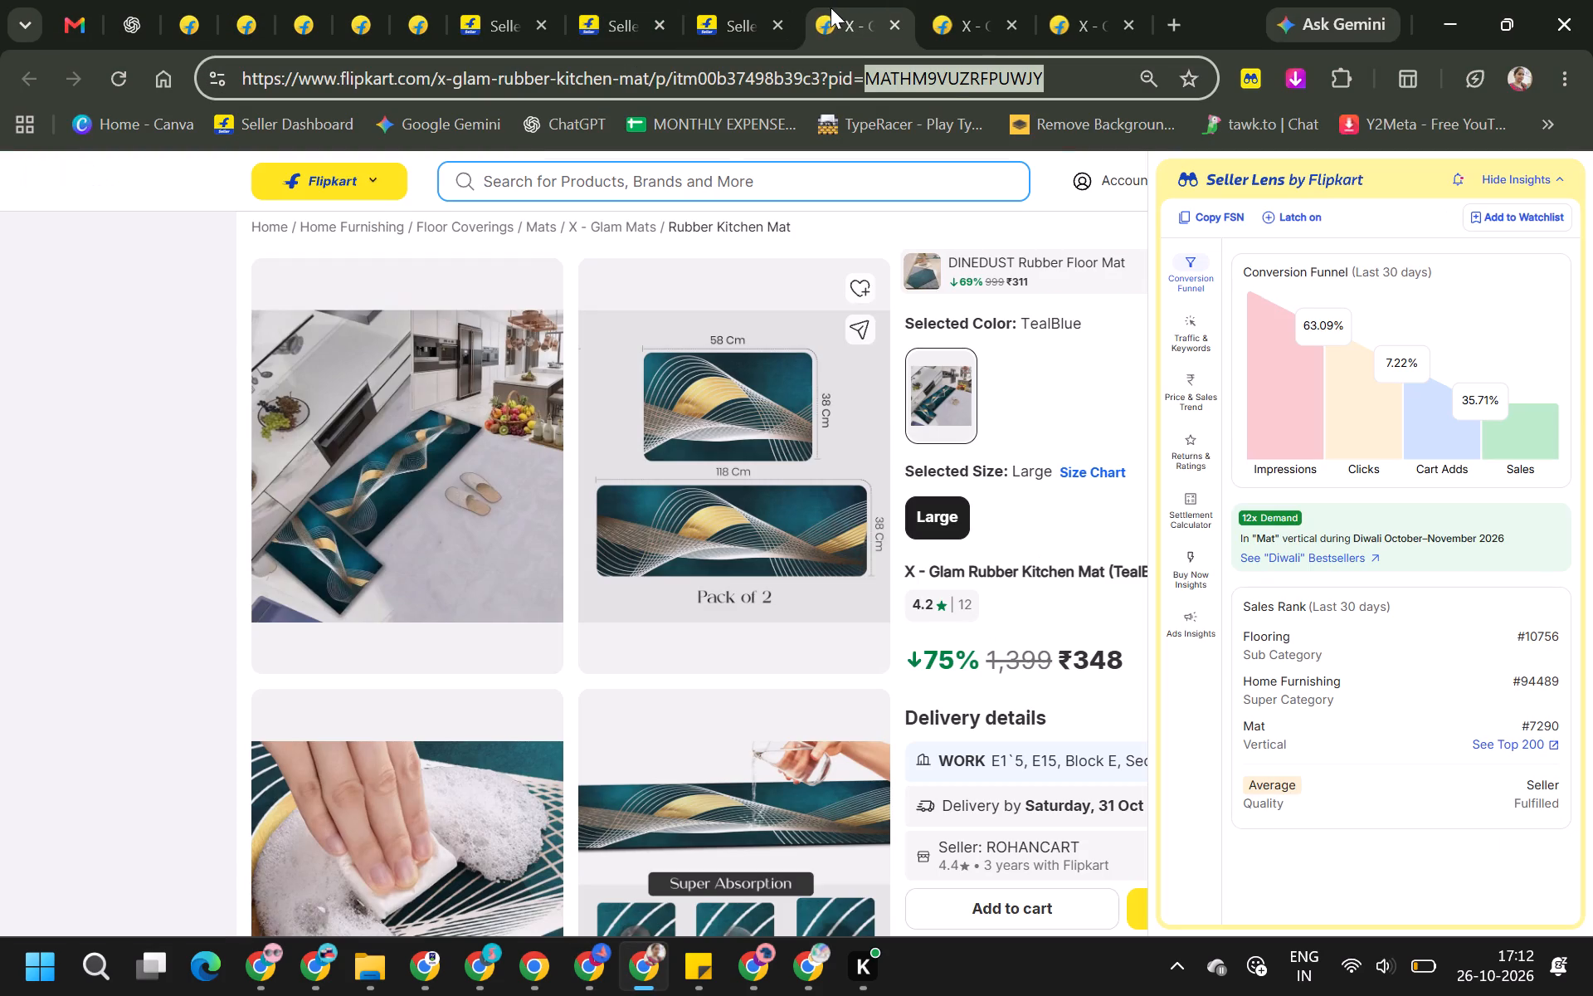
{"action": "key", "text": "ctrl+c"}
{"action": "key", "text": "alt+Tab"}
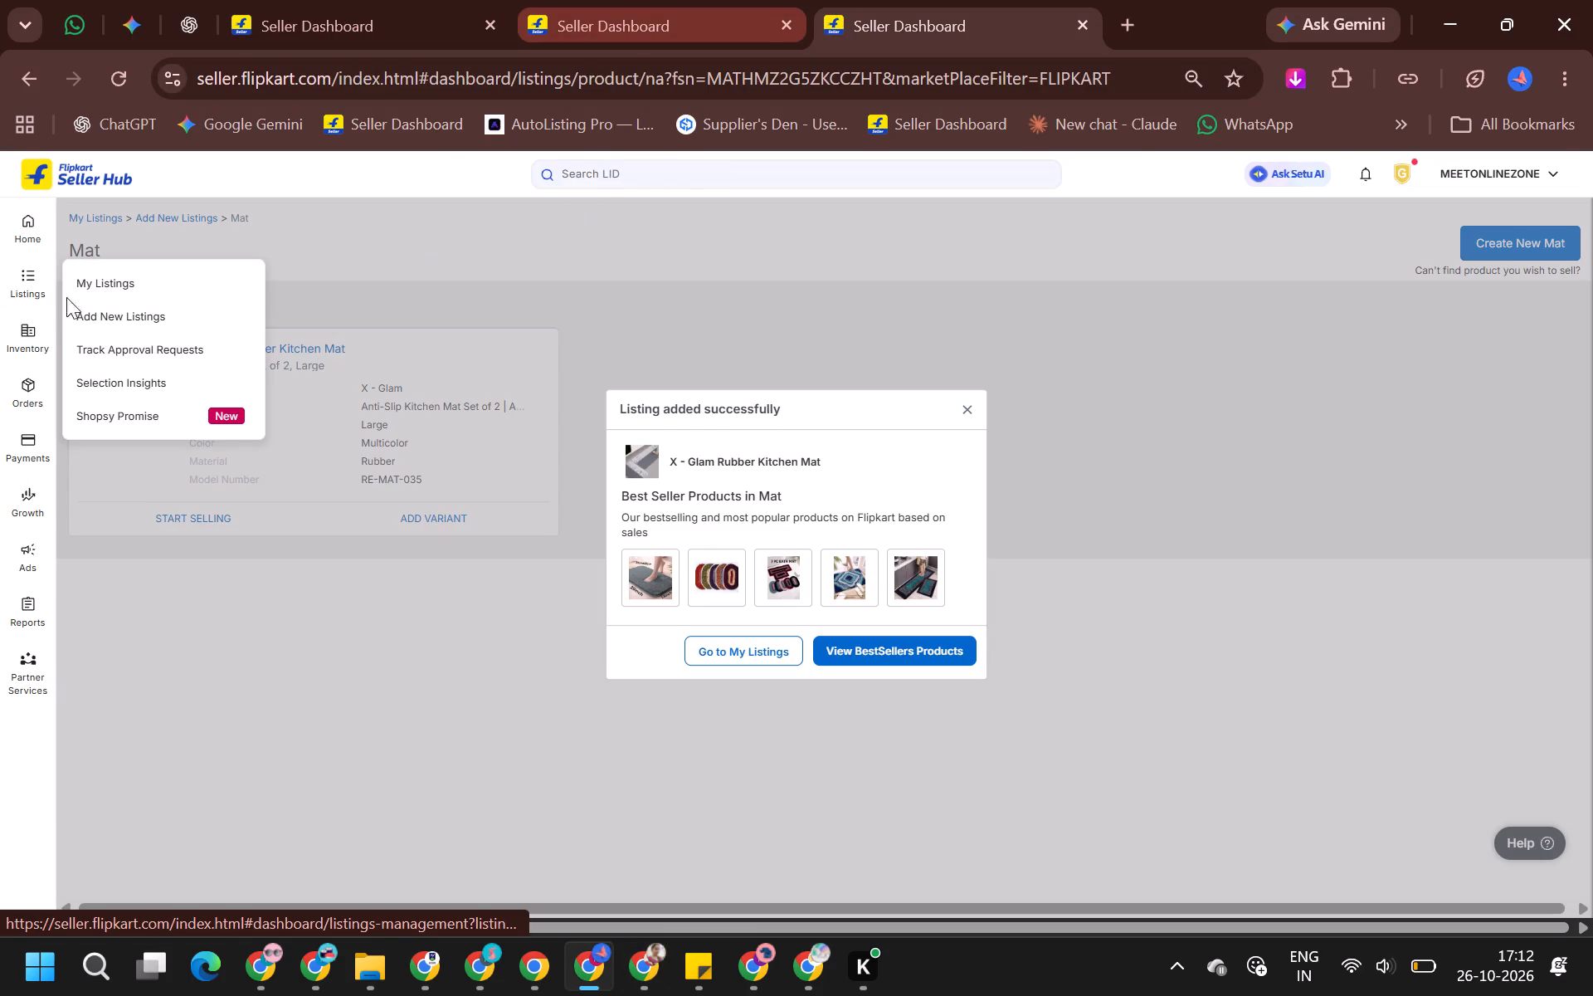
{"action": "left_click", "coordinate": [89, 304]}
{"action": "left_click", "coordinate": [529, 286]}
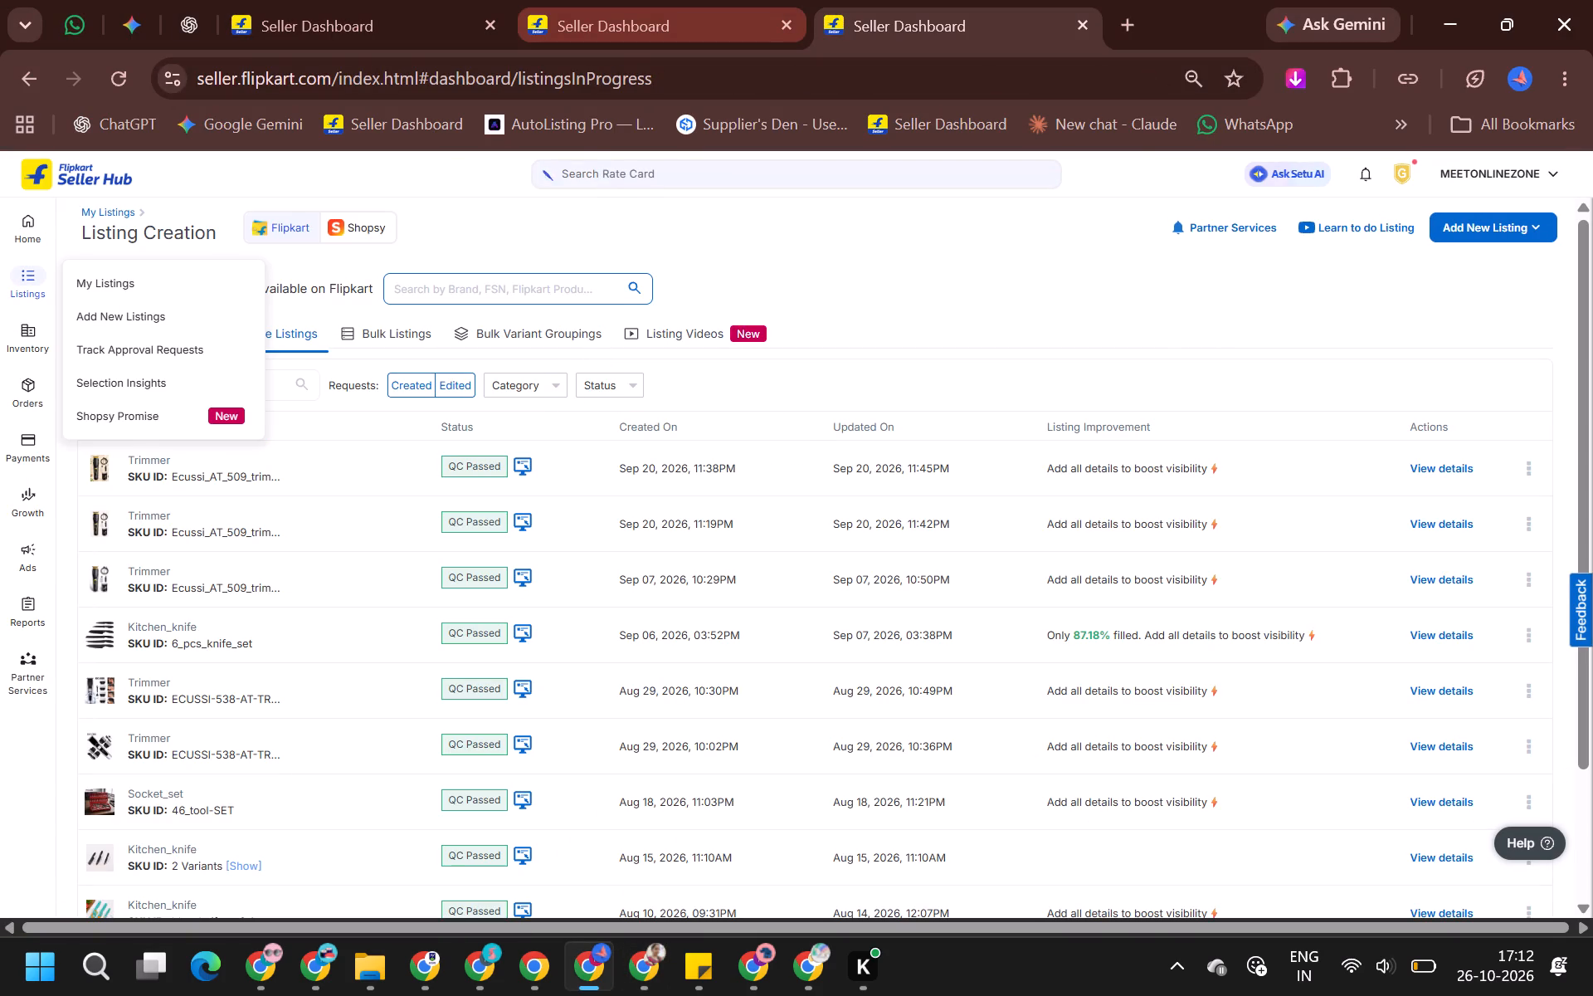
{"action": "key", "text": "ctrl+v"}
{"action": "key", "text": "Return"}
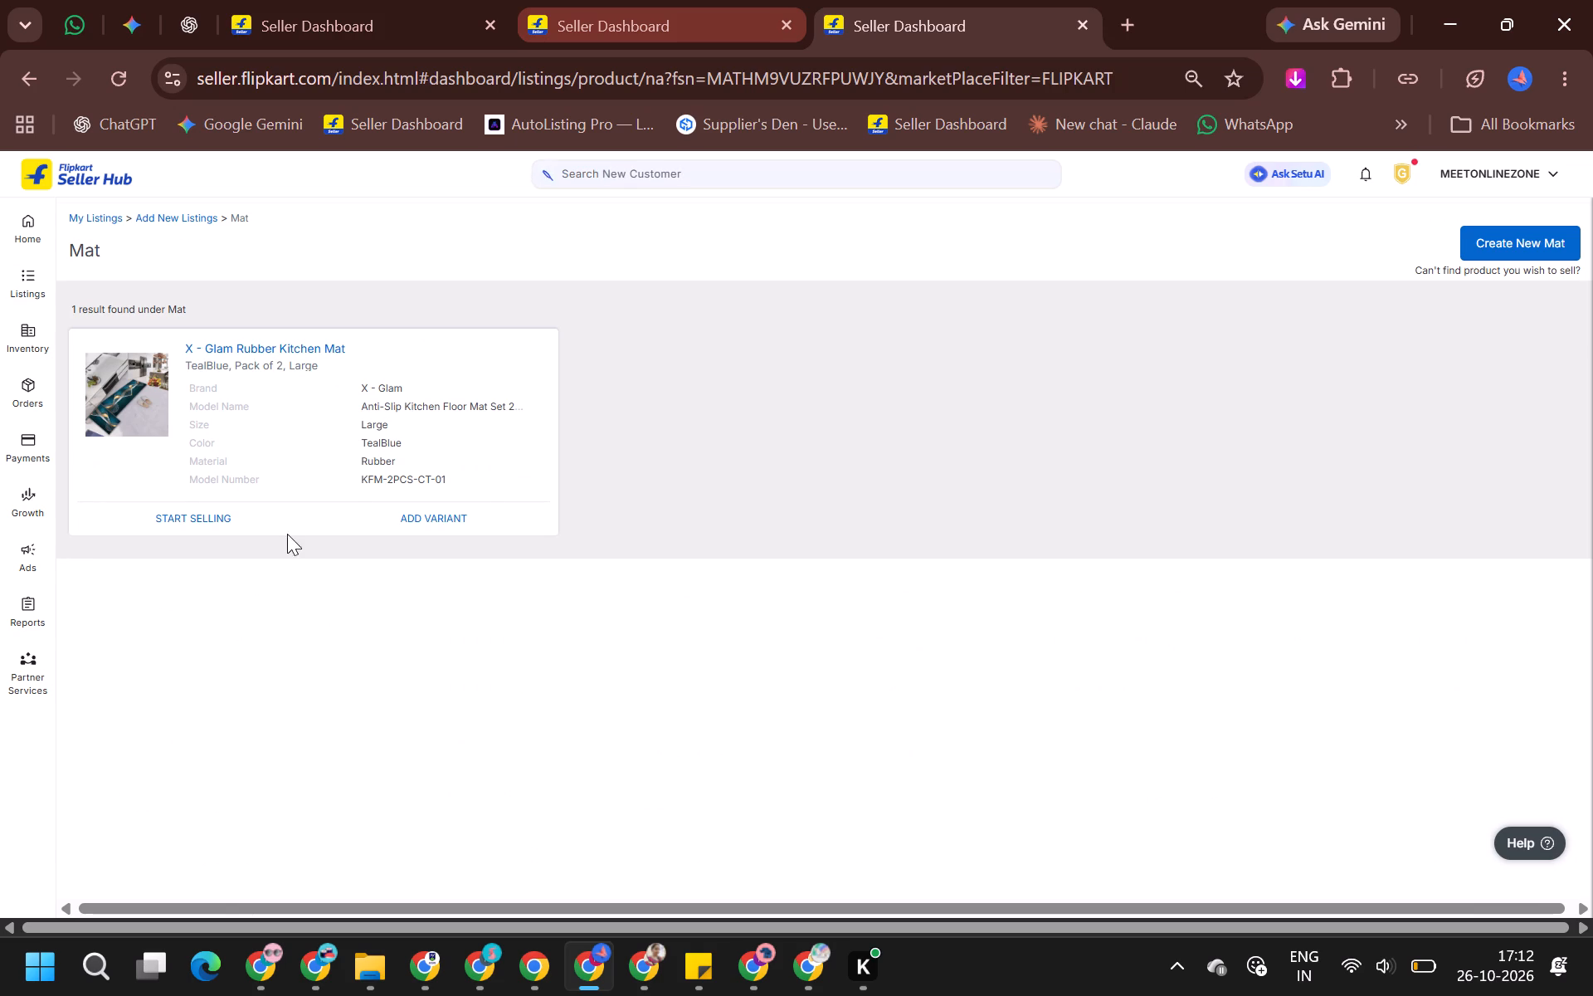
{"action": "left_click", "coordinate": [249, 530]}
Log the new SKU R-TealBlue-Mat05 at the end of the sticky note, reusing a copy of the R-TealBlue-Mat04 line.
{"action": "key", "text": "alt+Tab"}
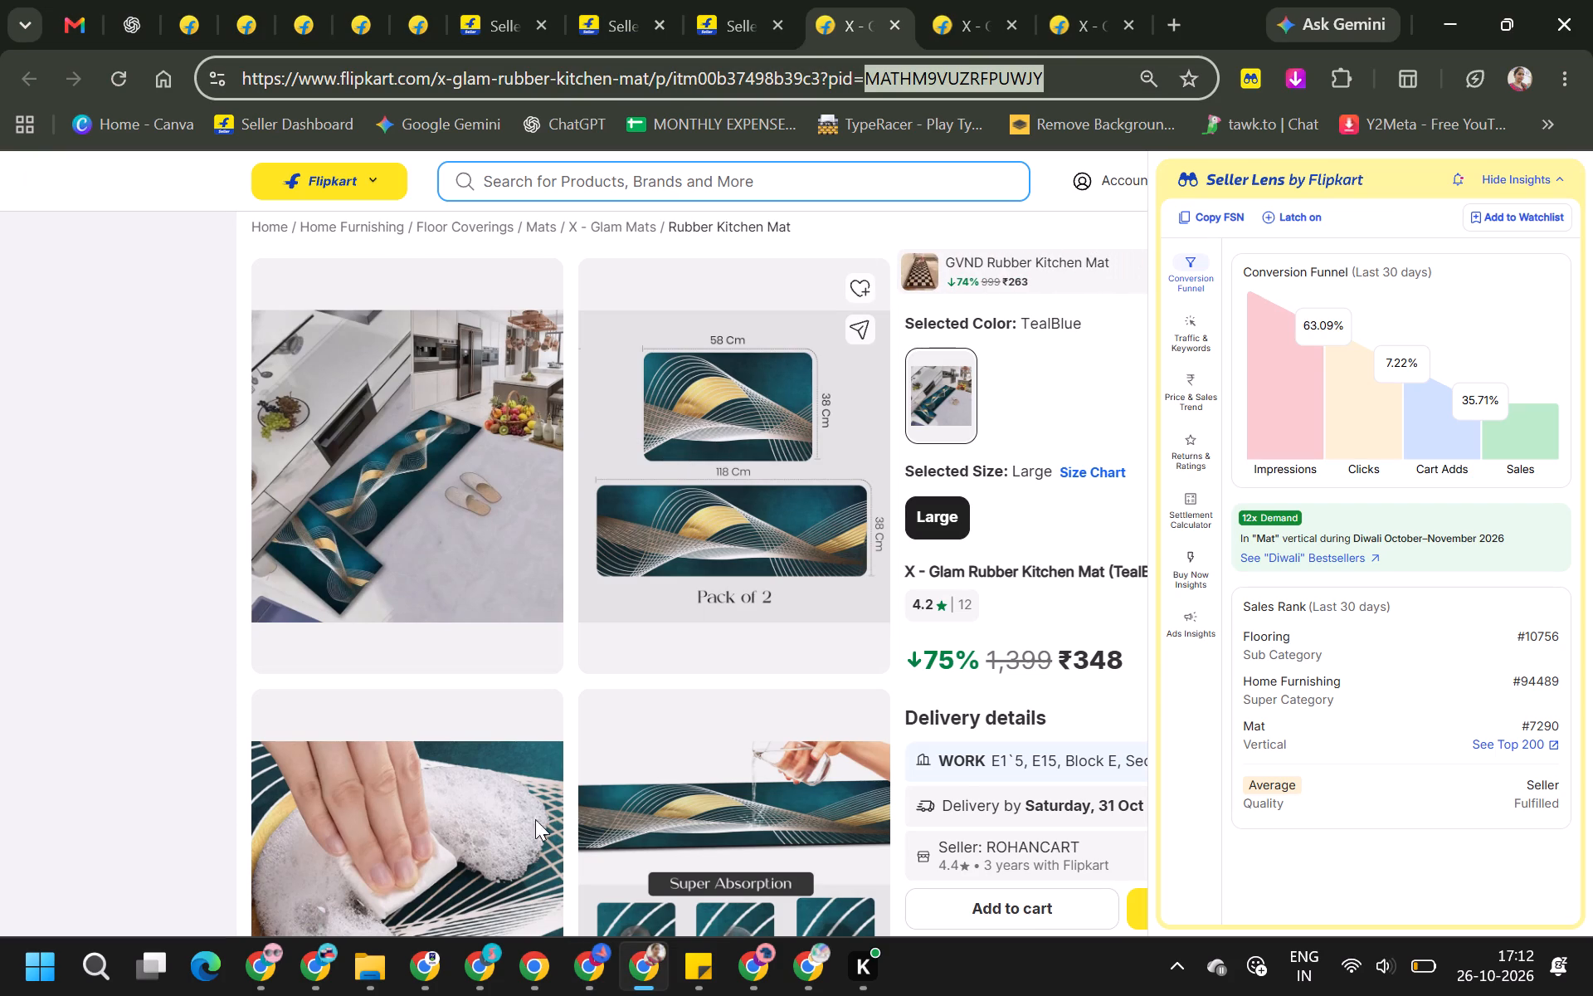
{"action": "left_click", "coordinate": [679, 975]}
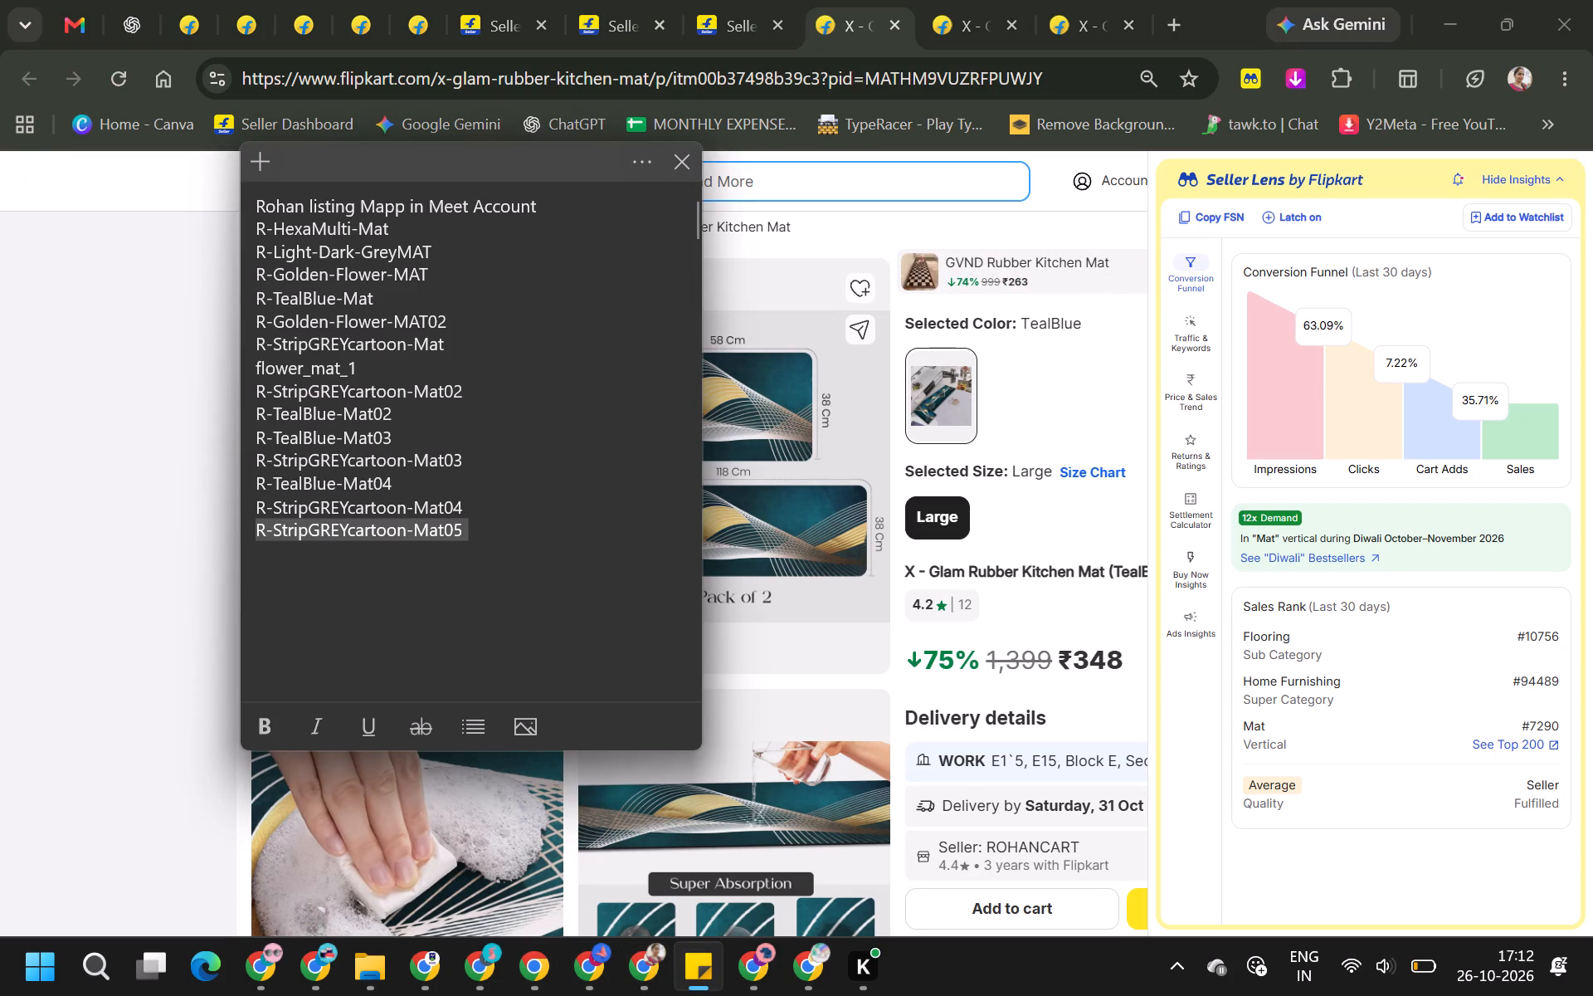
{"action": "left_click", "coordinate": [475, 557]}
{"action": "double_click", "coordinate": [405, 413]}
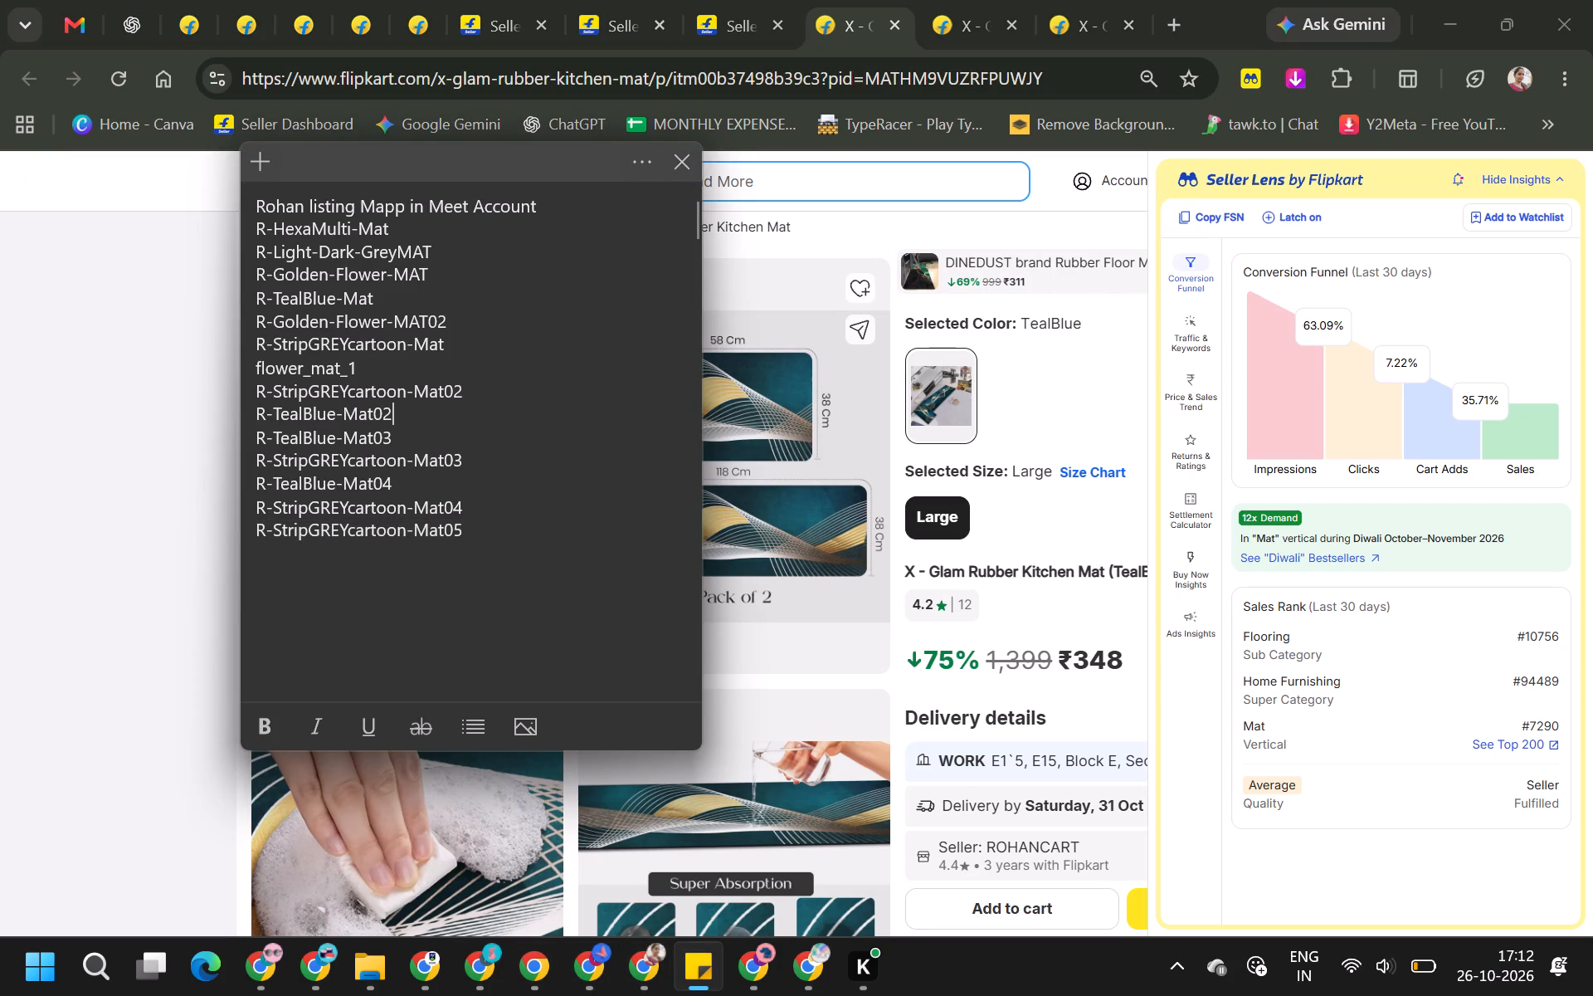
{"action": "triple_click", "coordinate": [409, 425]}
{"action": "triple_click", "coordinate": [407, 478]}
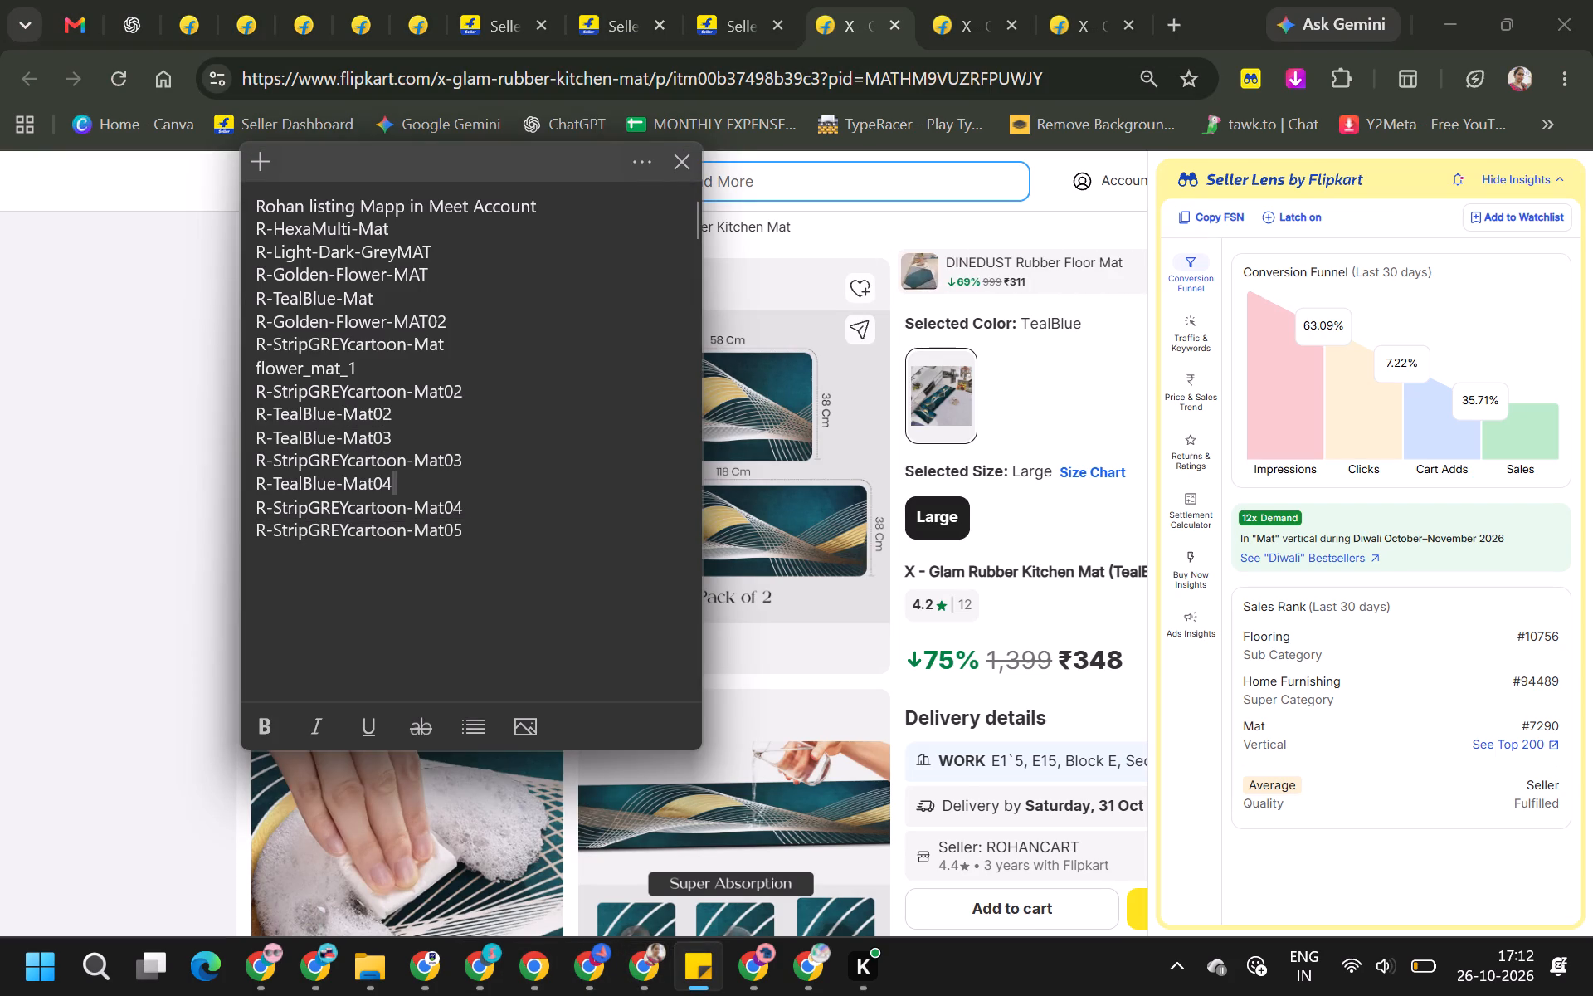
{"action": "key", "text": "ctrl+c"}
{"action": "left_click", "coordinate": [348, 566]}
{"action": "left_click", "coordinate": [355, 549]}
{"action": "key", "text": "ctrl+v"}
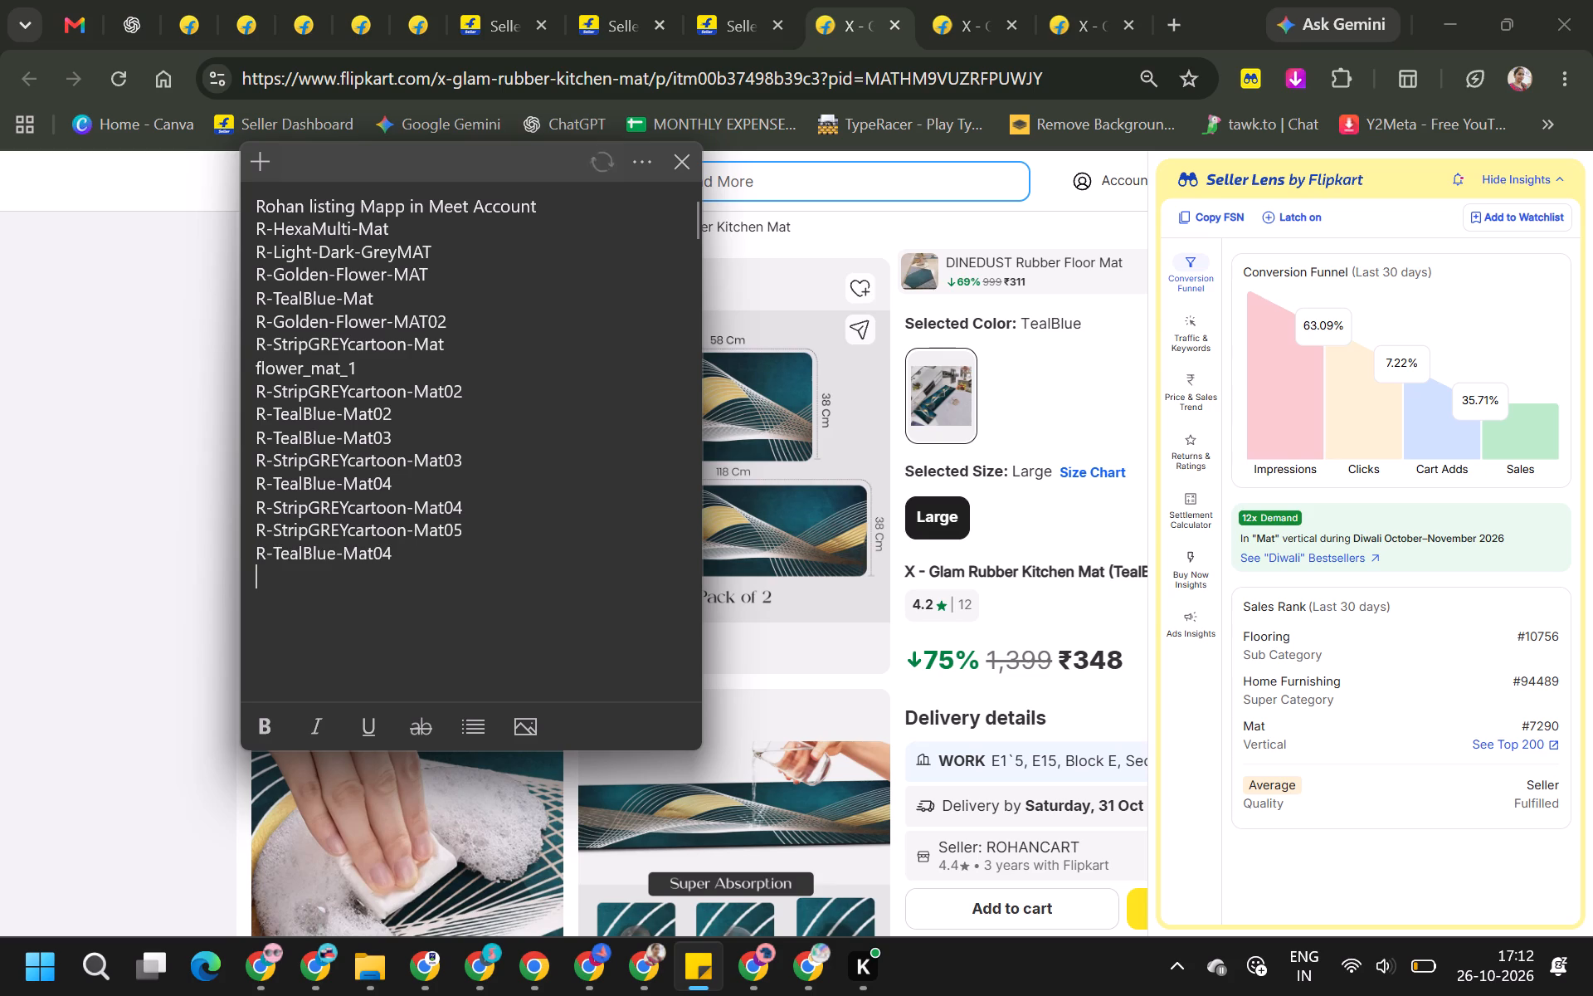
{"action": "key", "text": "BackSpace"}
{"action": "key", "text": "BackSpace"}
{"action": "key", "text": "5"}
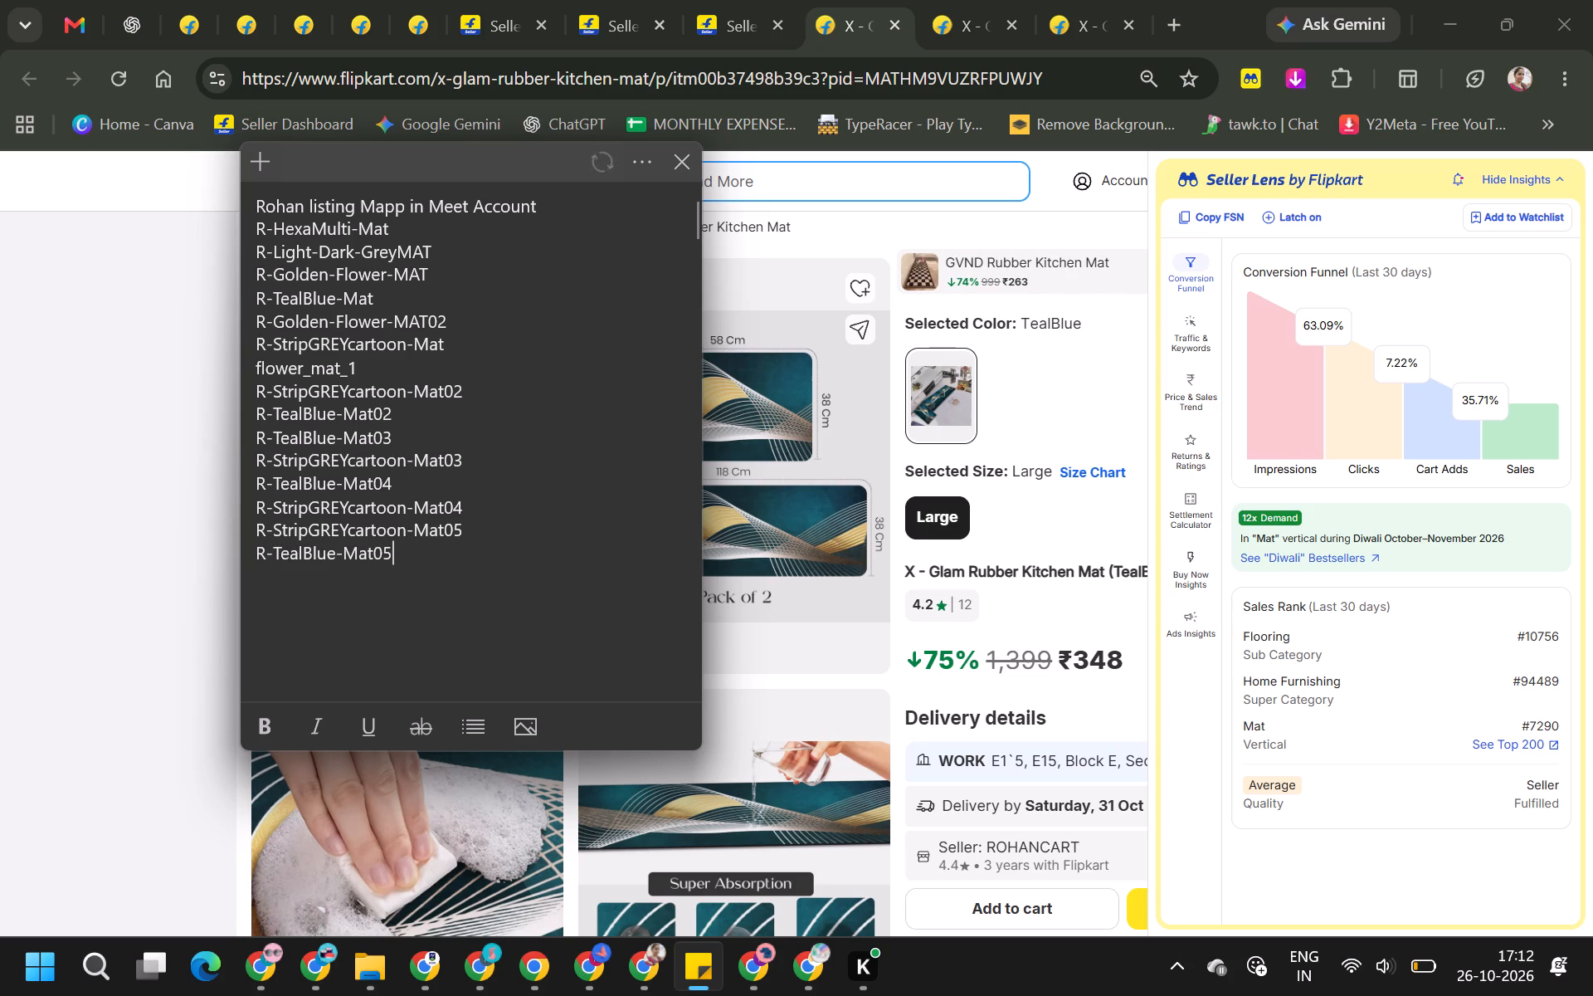
Copy R-TealBlue-Mat05 from the sticky note into MEETONLINEZONE's Seller SKU ID and set the listing status to Active.
{"action": "triple_click", "coordinate": [355, 549]}
{"action": "key", "text": "ctrl+c"}
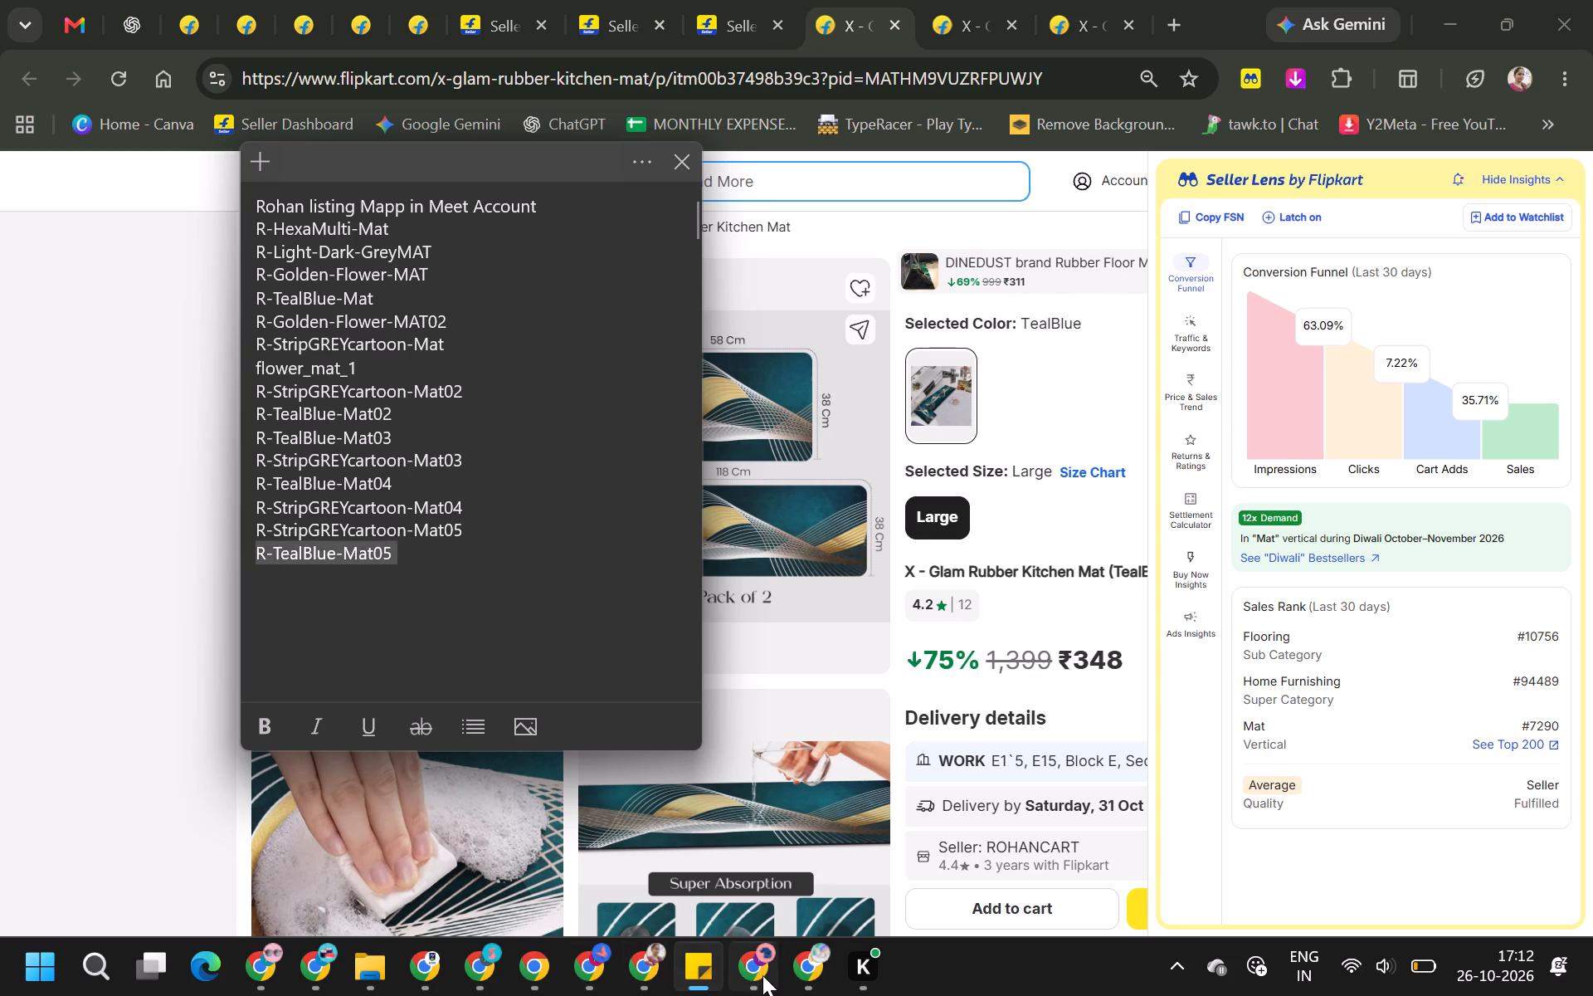
{"action": "left_click", "coordinate": [762, 975]}
{"action": "left_click", "coordinate": [753, 985]}
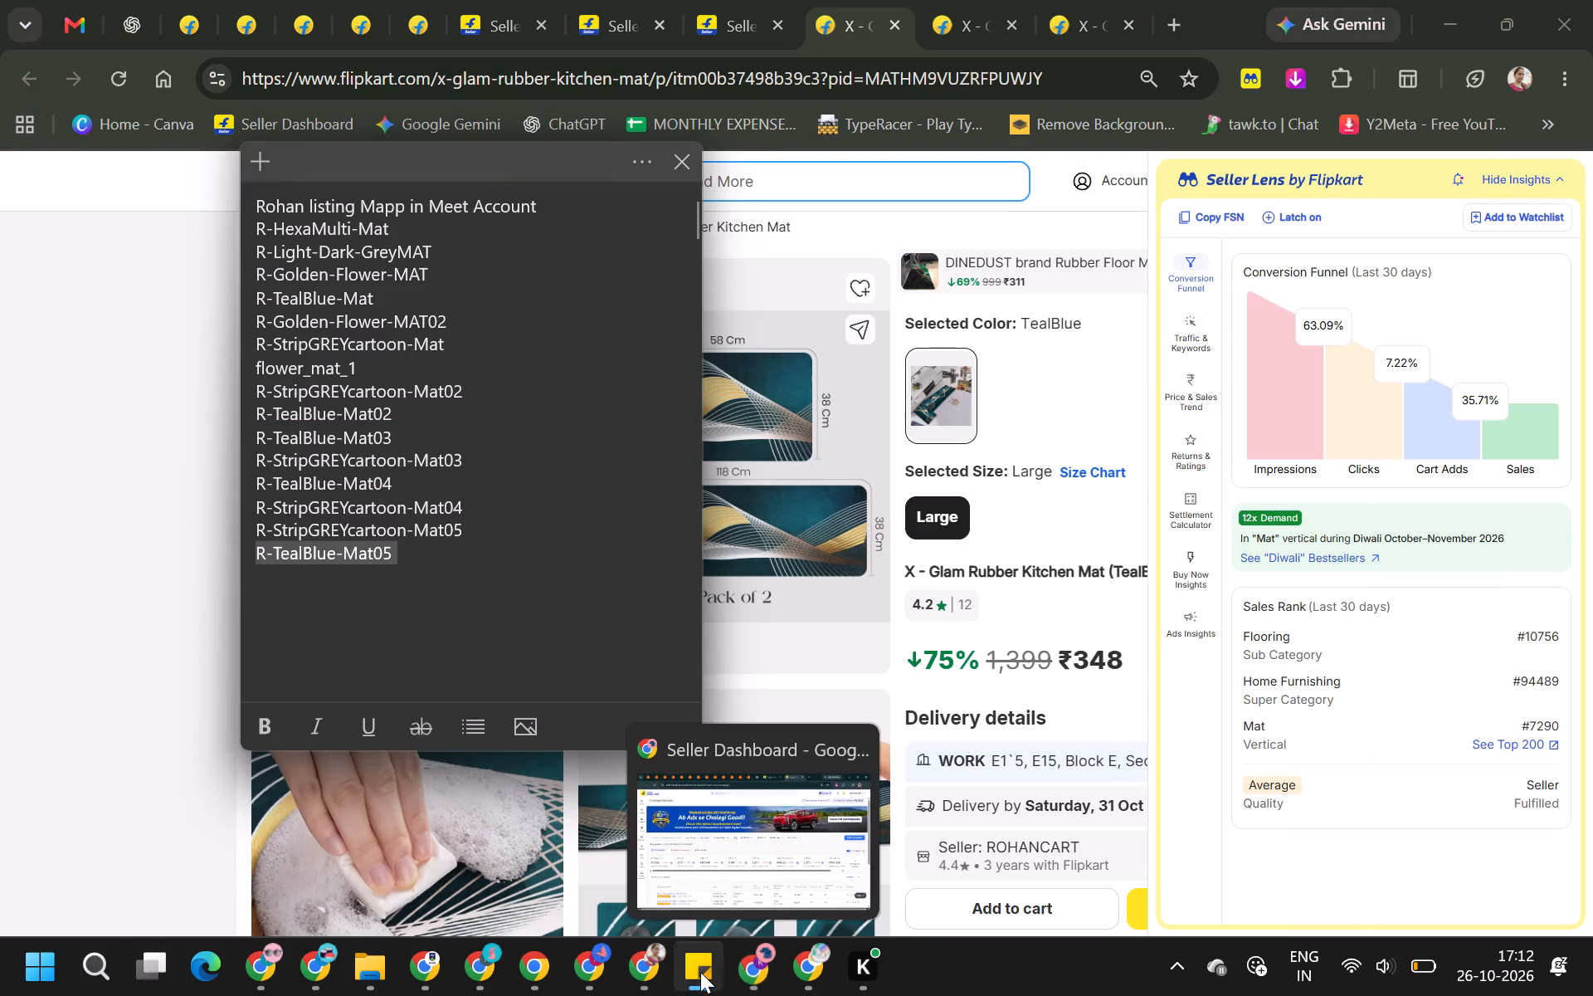
{"action": "left_click", "coordinate": [651, 963]}
{"action": "left_click", "coordinate": [576, 954]}
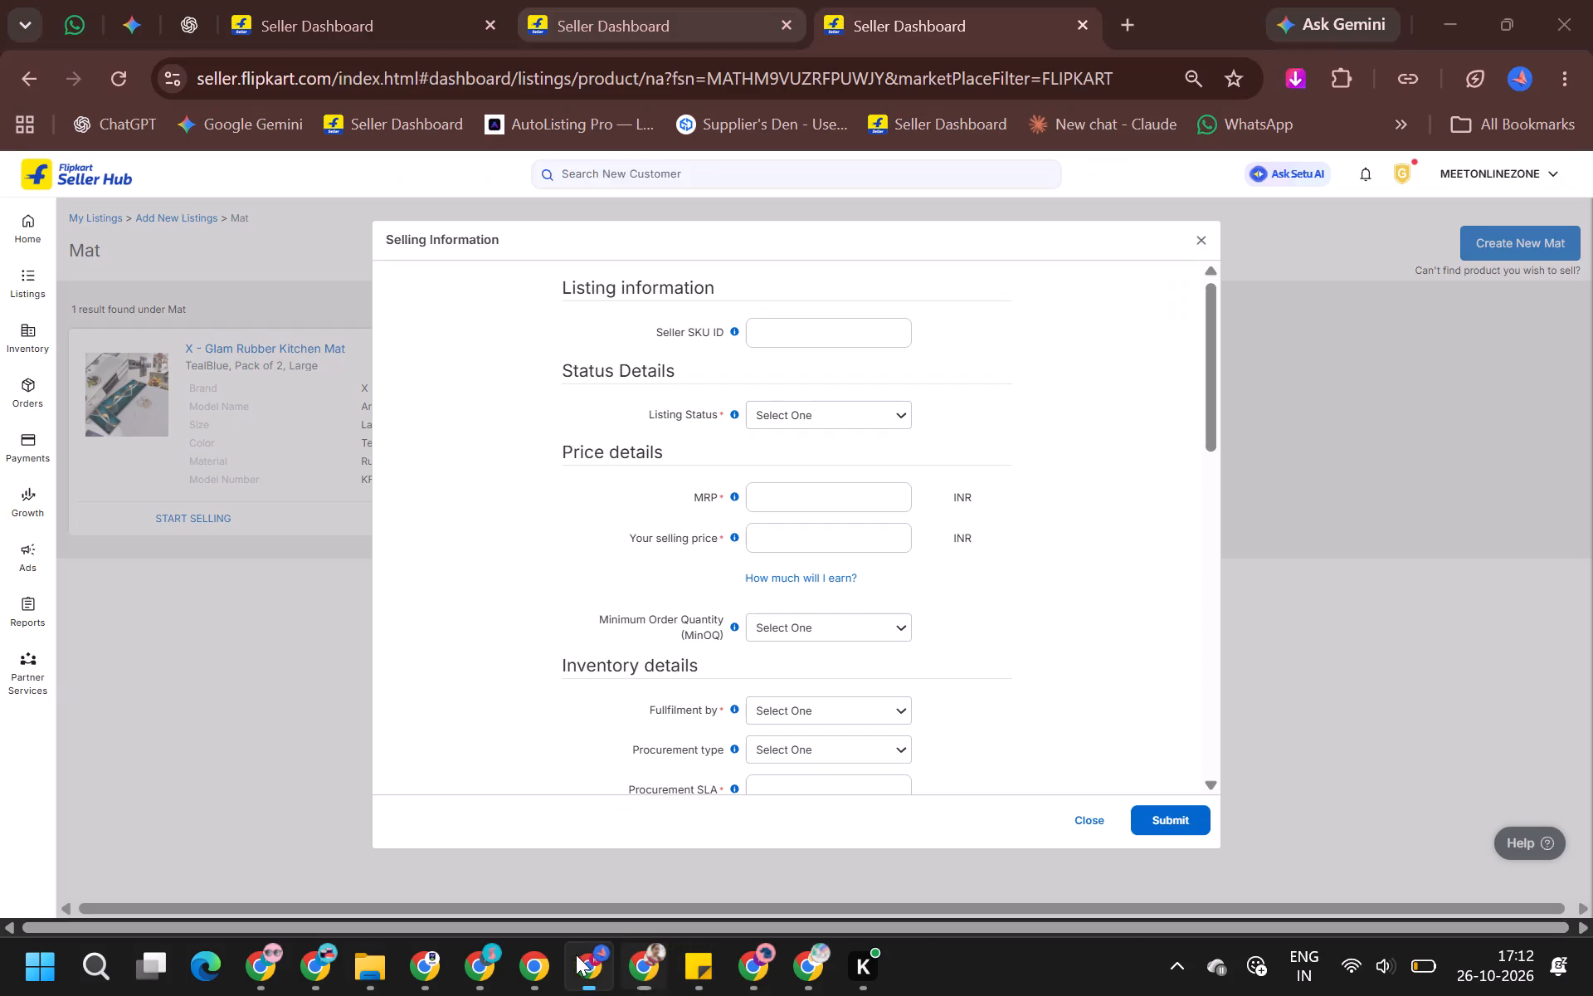
{"action": "double_click", "coordinate": [857, 312]}
{"action": "left_click", "coordinate": [854, 336]}
{"action": "key", "text": "ctrl+v"}
{"action": "key", "text": "Tab"}
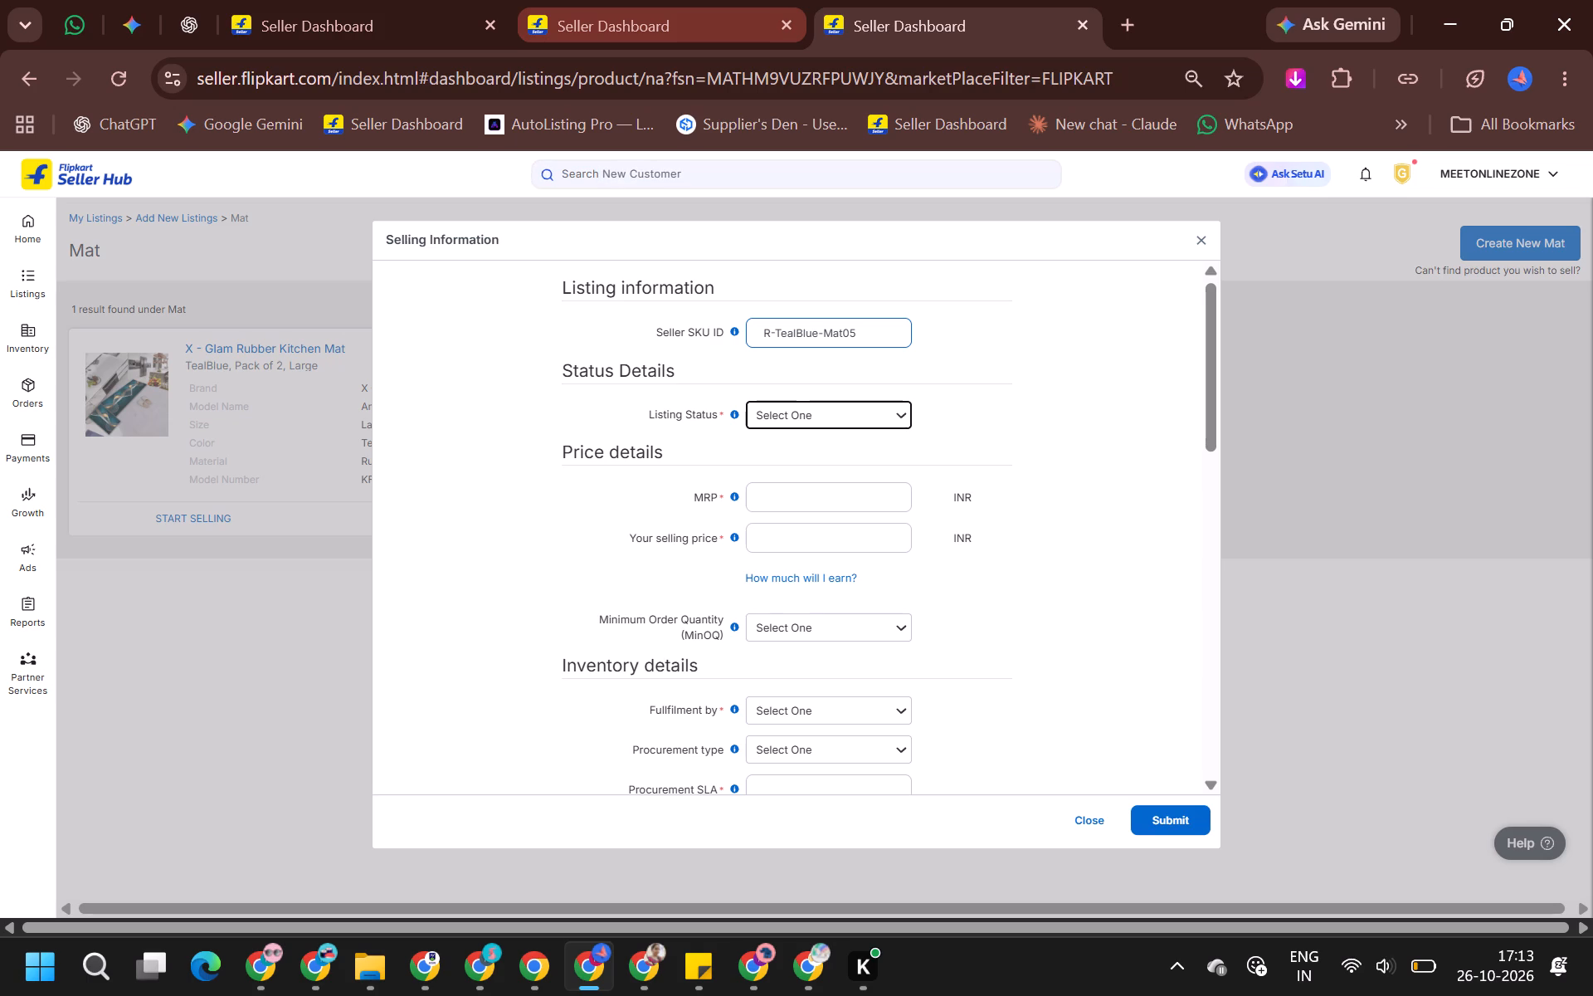
{"action": "key", "text": "Tab"}
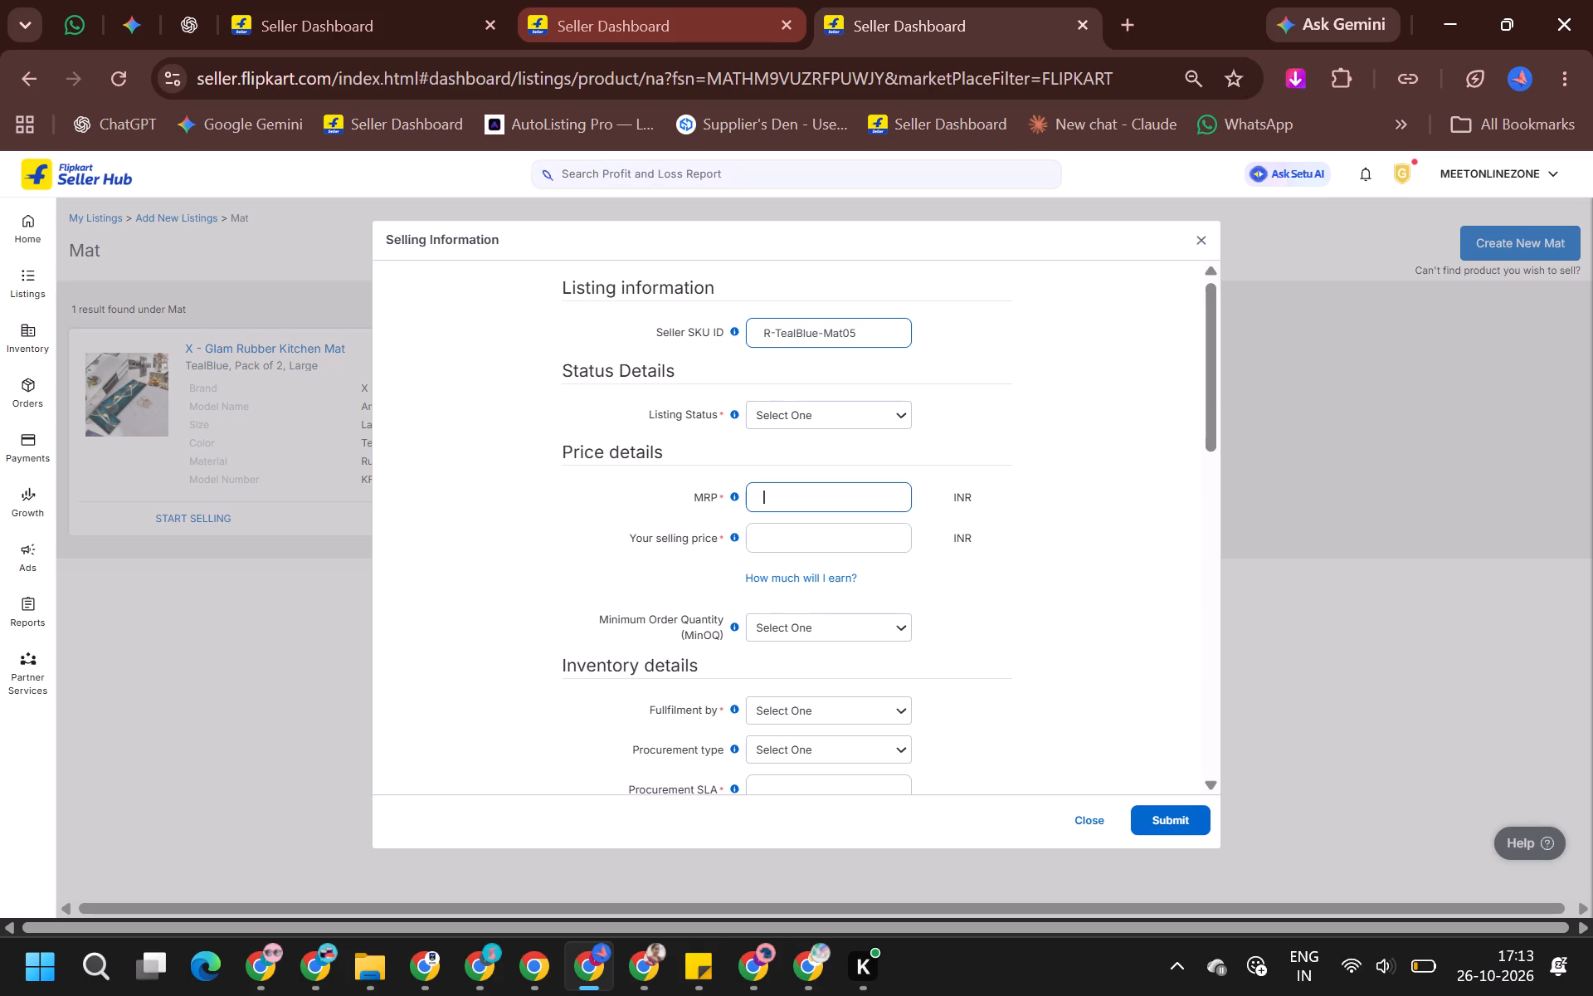
{"action": "left_click", "coordinate": [860, 331]}
{"action": "key", "text": "Tab"}
{"action": "key", "text": "Down"}
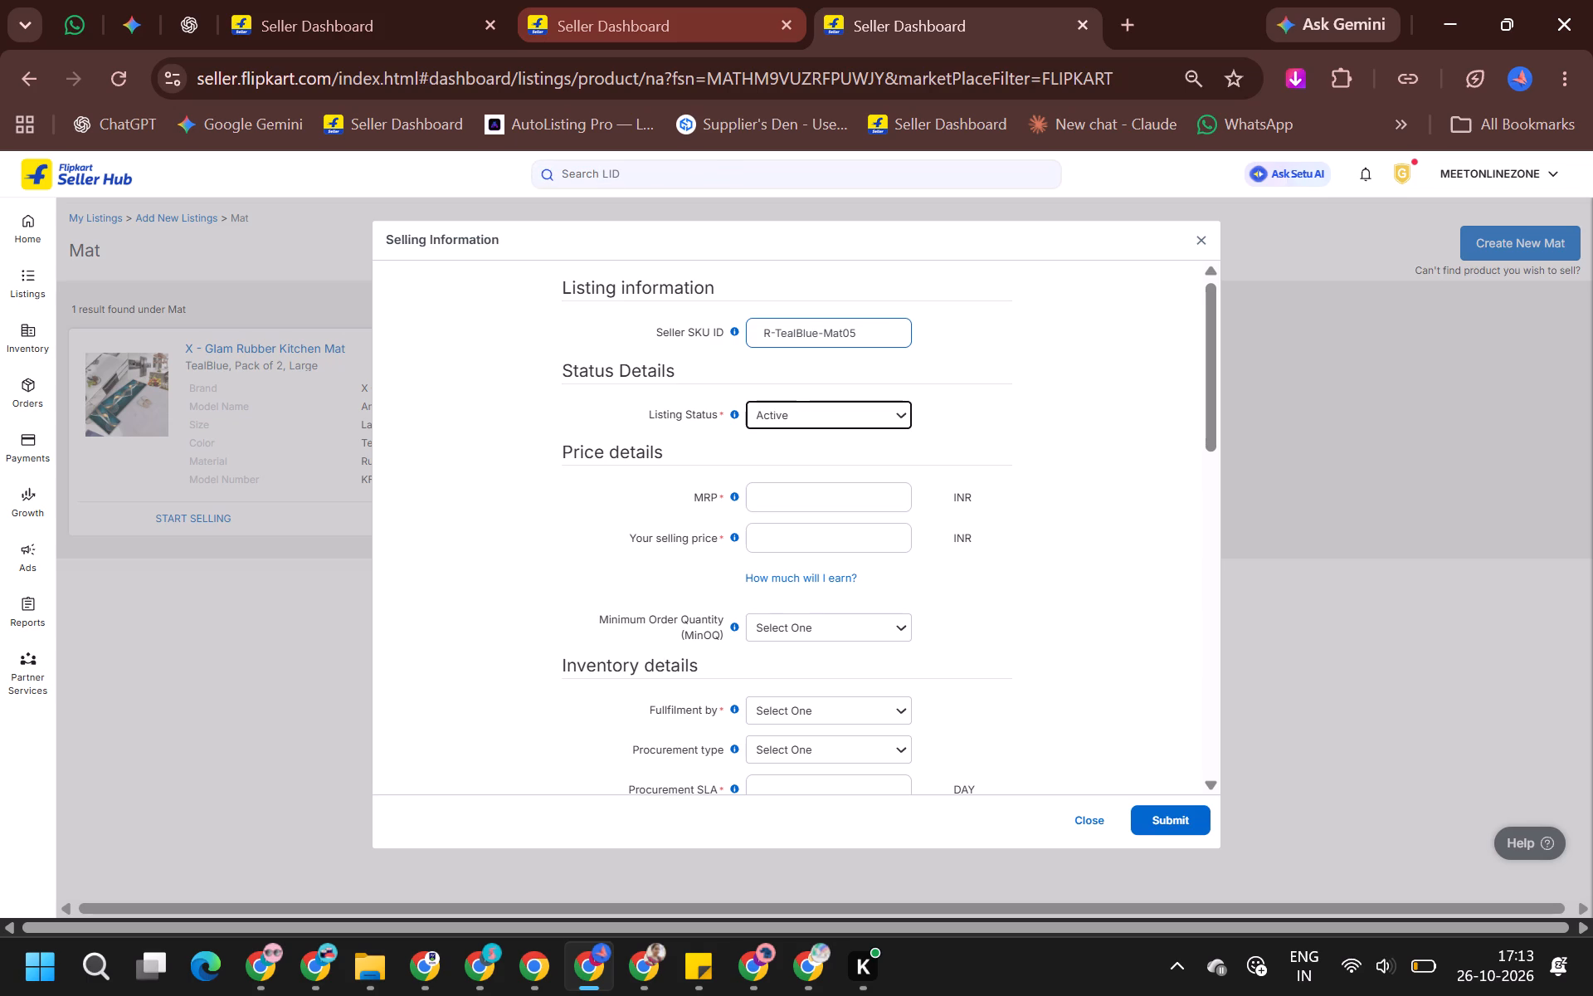
Set the MRP to 1399 INR, matching the teal blue mat's product page, and the selling price to 499 INR.
{"action": "key", "text": "Tab"}
{"action": "key", "text": "alt+Tab"}
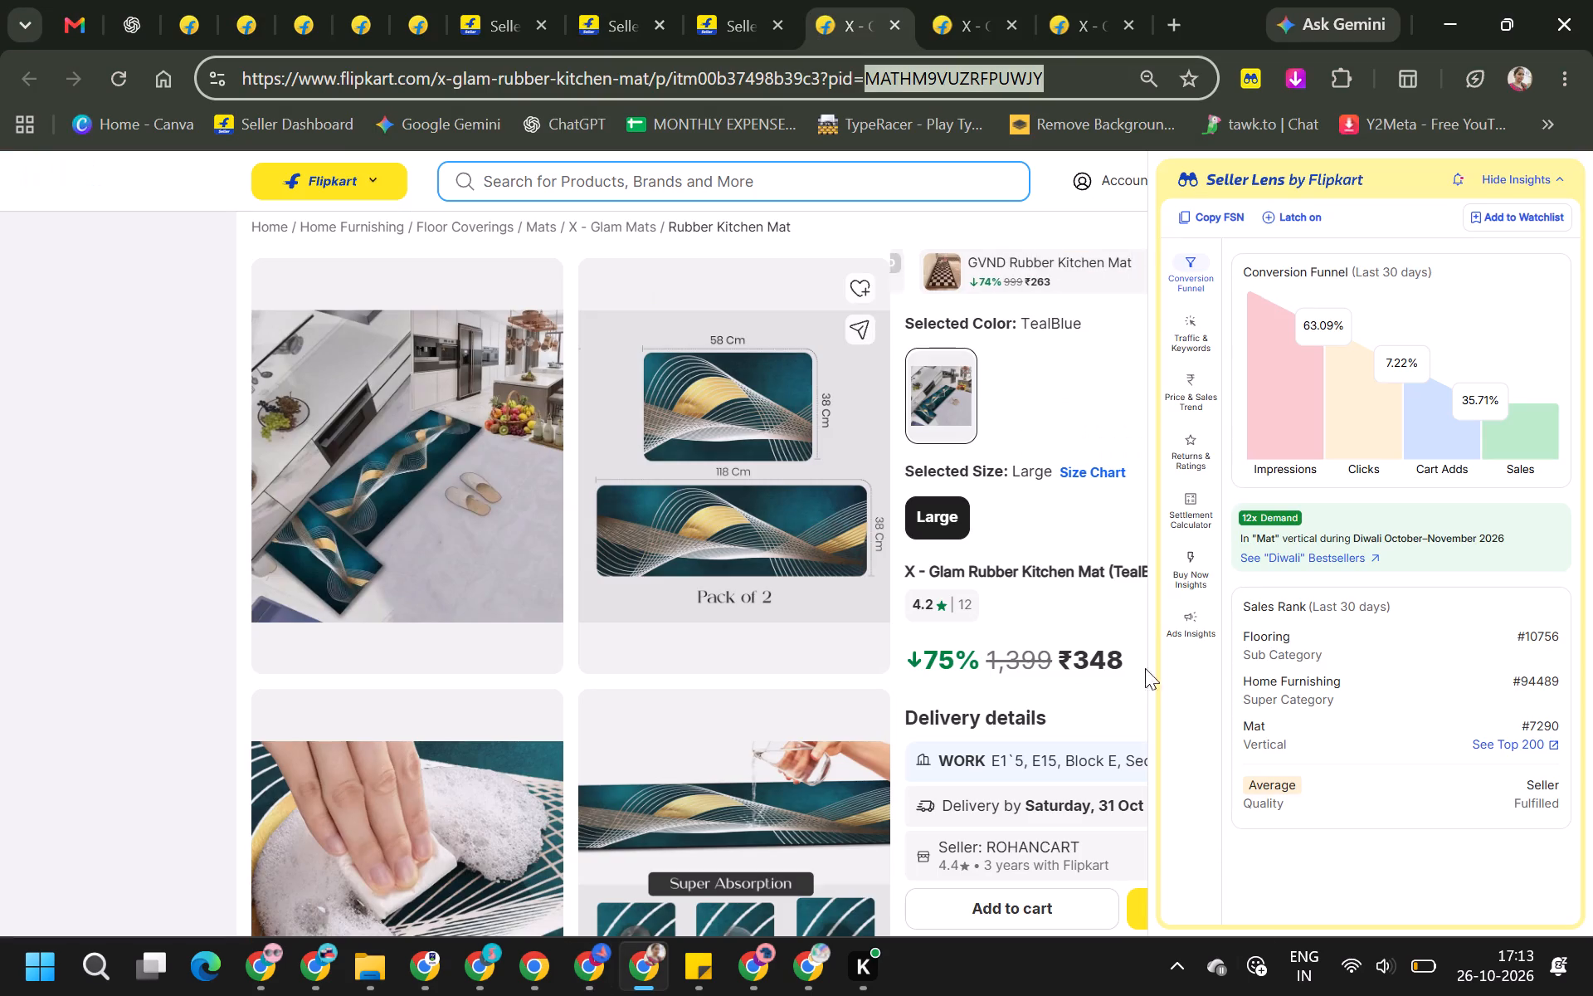
{"action": "key", "text": "alt+Tab"}
{"action": "type", "text": "1399"}
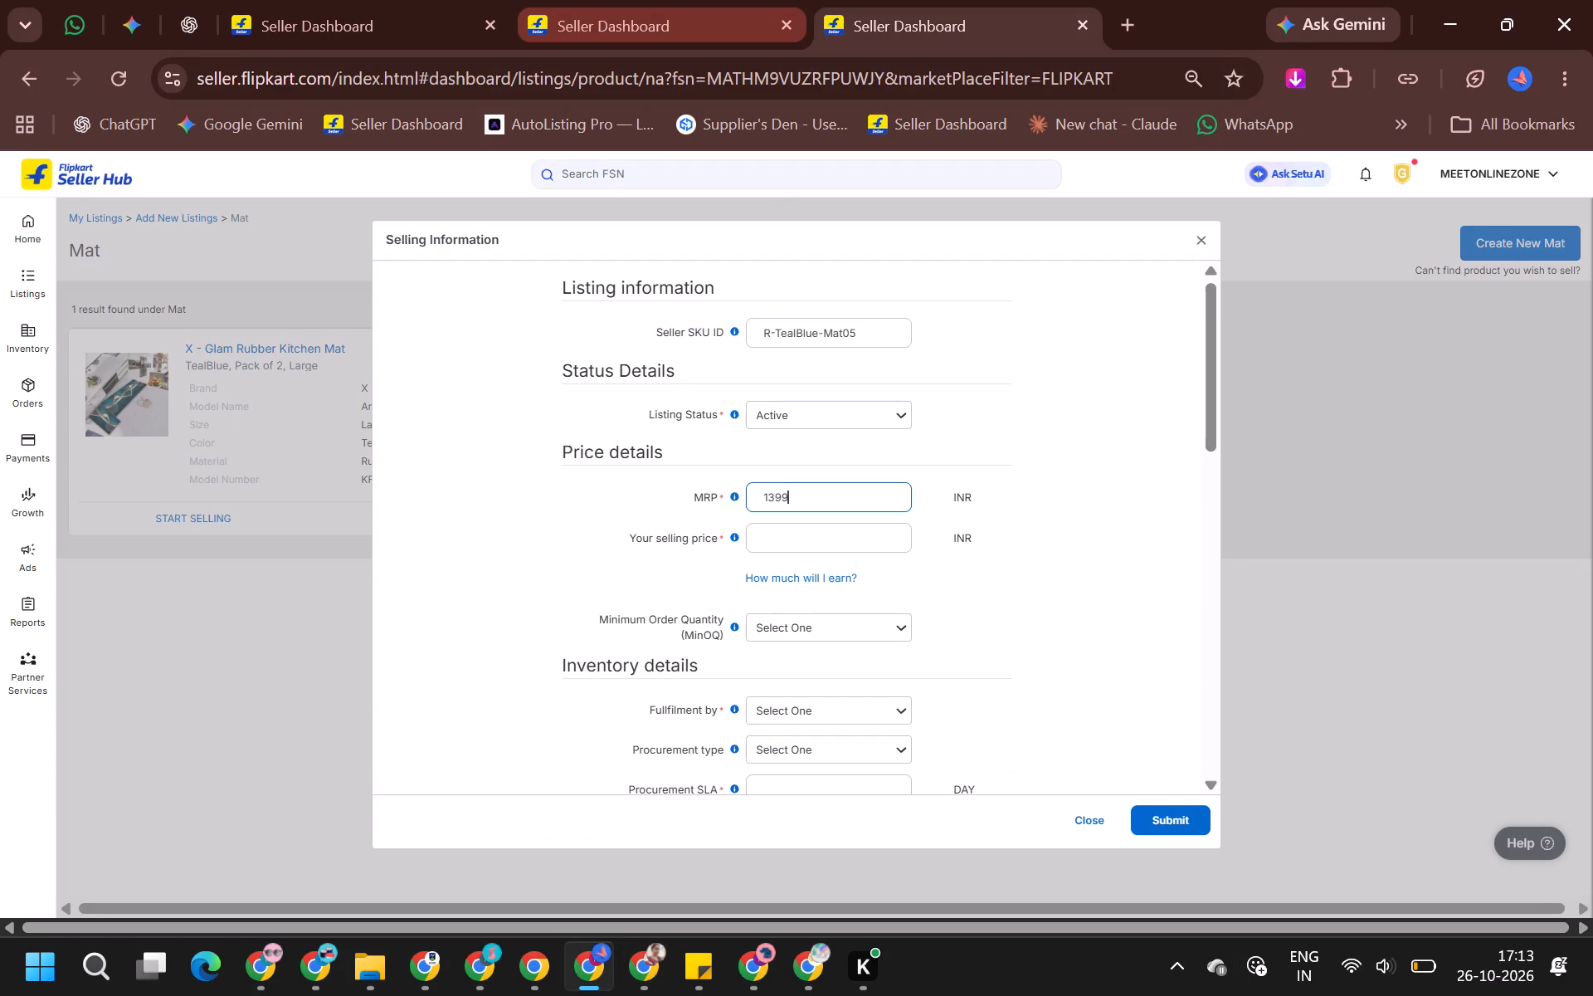
{"action": "key", "text": "Tab"}
{"action": "key", "text": "alt+Tab"}
{"action": "key", "text": "alt+Tab"}
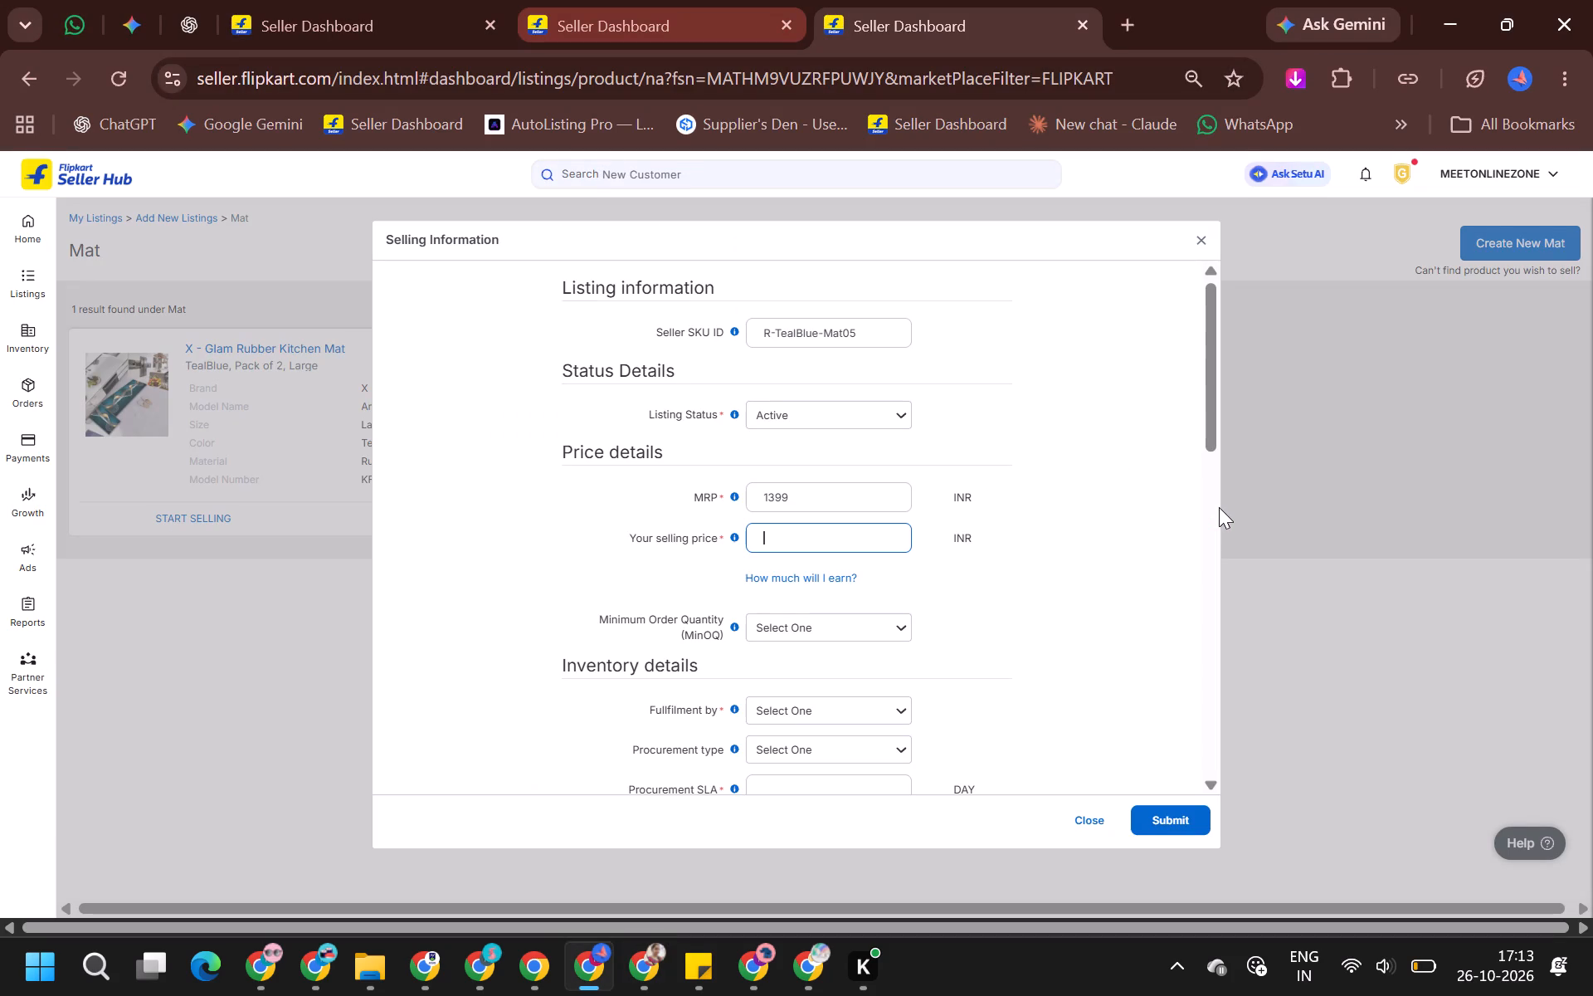
{"action": "type", "text": "499"}
{"action": "key", "text": "Tab"}
{"action": "key", "text": "Tab"}
{"action": "key", "text": "Tab"}
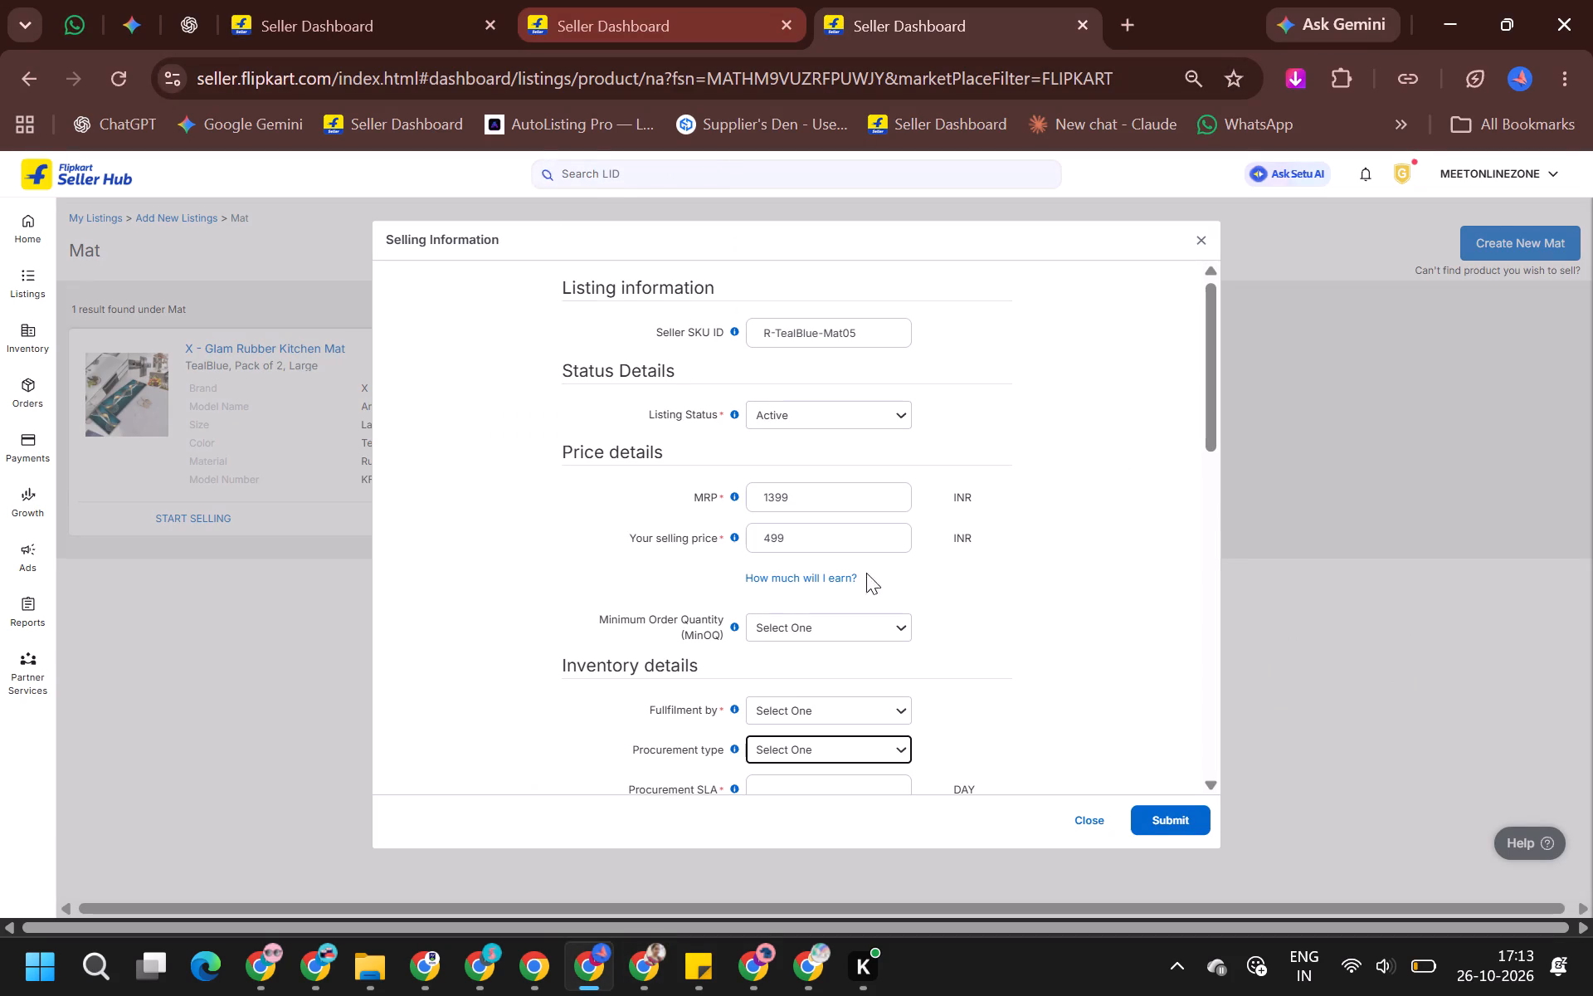
Fill in the inventory details: fulfilment by Seller, procurement type Instock, procurement SLA 1 day and stock 1.
{"action": "left_click", "coordinate": [852, 543]}
{"action": "key", "text": "Tab"}
{"action": "key", "text": "Tab"}
{"action": "key", "text": "Down"}
{"action": "key", "text": "Tab"}
{"action": "key", "text": "Down"}
{"action": "key", "text": "Tab"}
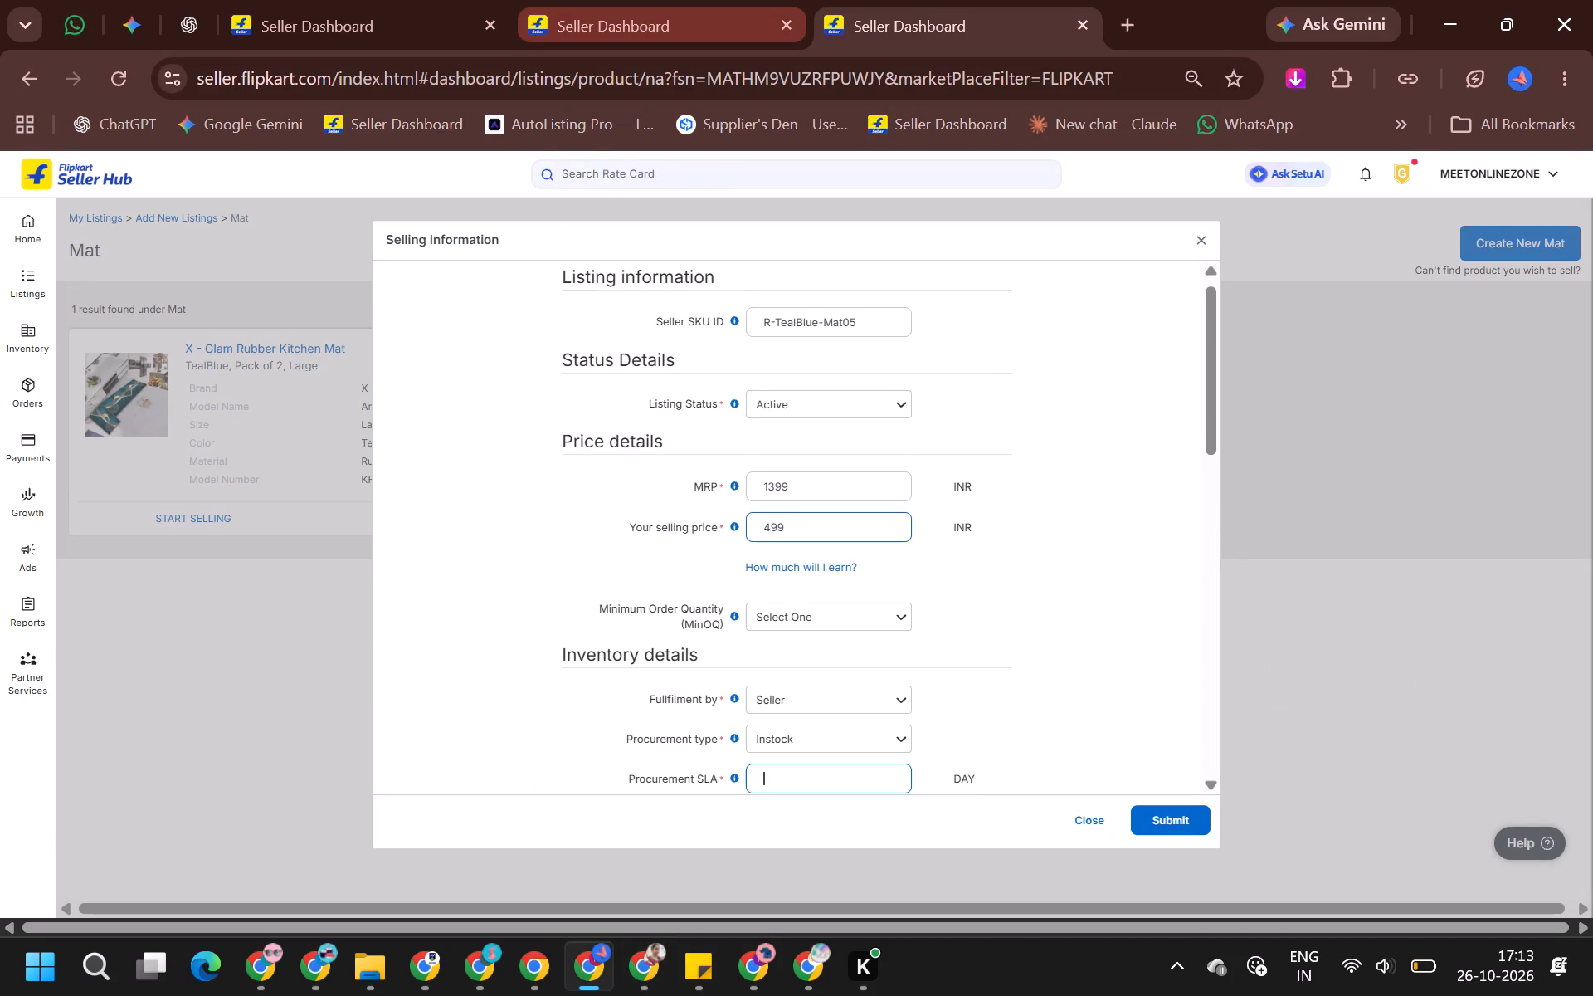
{"action": "key", "text": "Down"}
{"action": "key", "text": "BackSpace"}
{"action": "key", "text": "BackSpace"}
{"action": "key", "text": "1"}
{"action": "key", "text": "Tab"}
{"action": "key", "text": "1"}
Choose Flipkart as the shipping provider and set the local, zonal and national handling fees to 0 INR.
{"action": "key", "text": "Tab"}
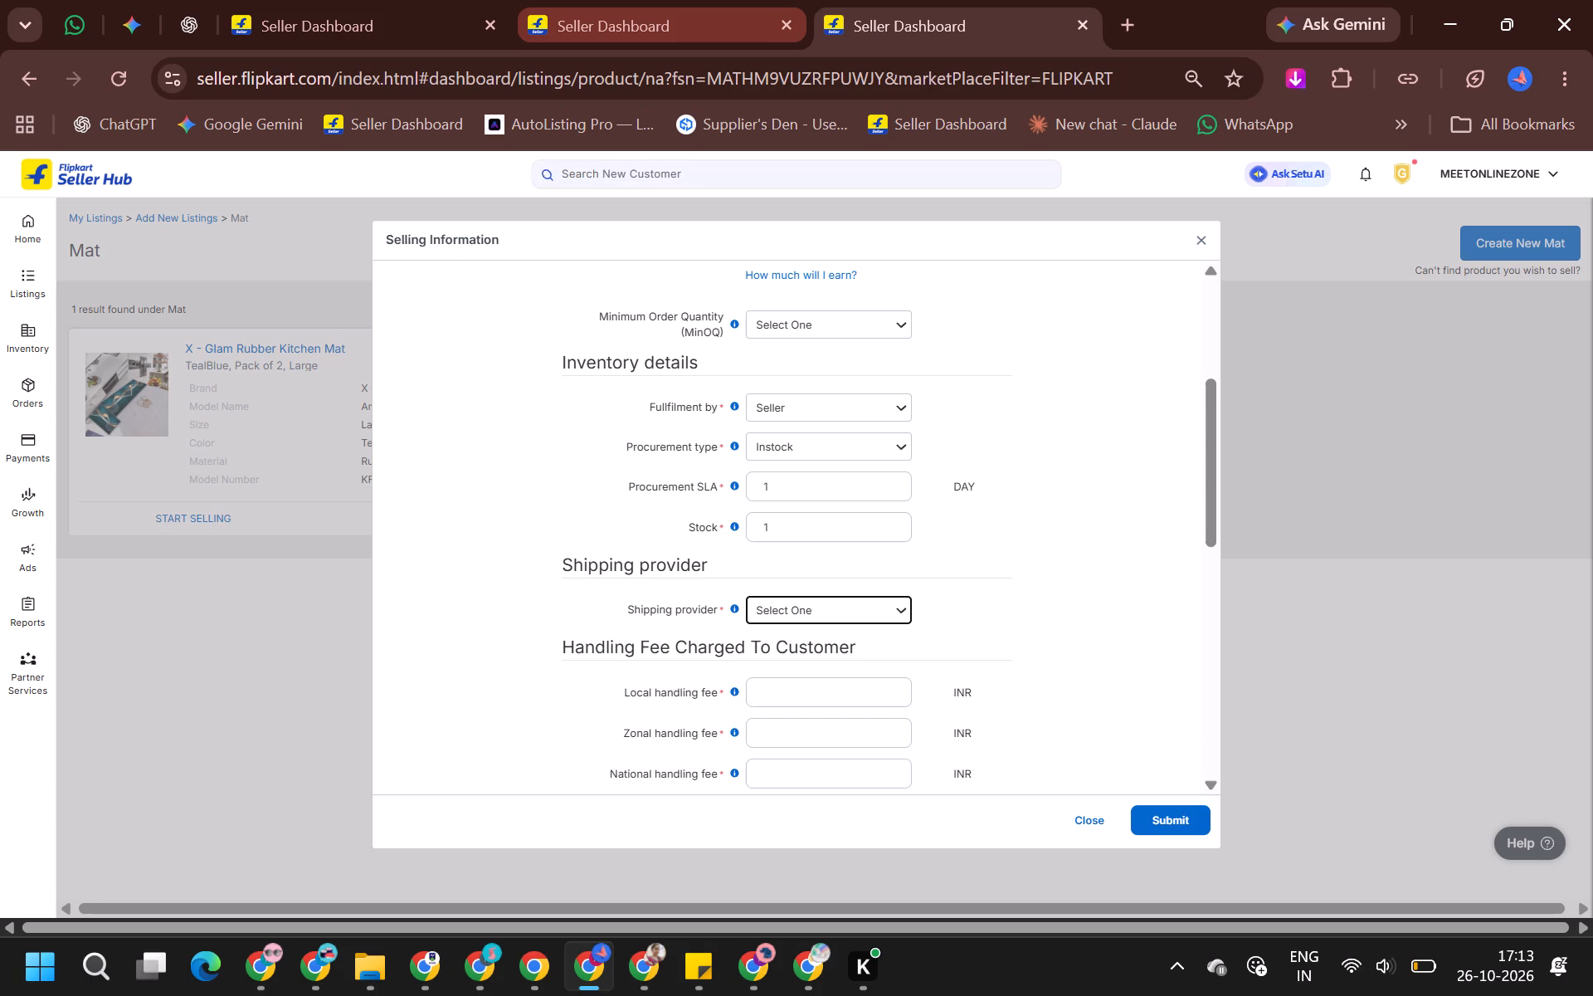
{"action": "key", "text": "Down"}
{"action": "key", "text": "Down"}
{"action": "key", "text": "Tab"}
{"action": "key", "text": "9"}
{"action": "key", "text": "BackSpace"}
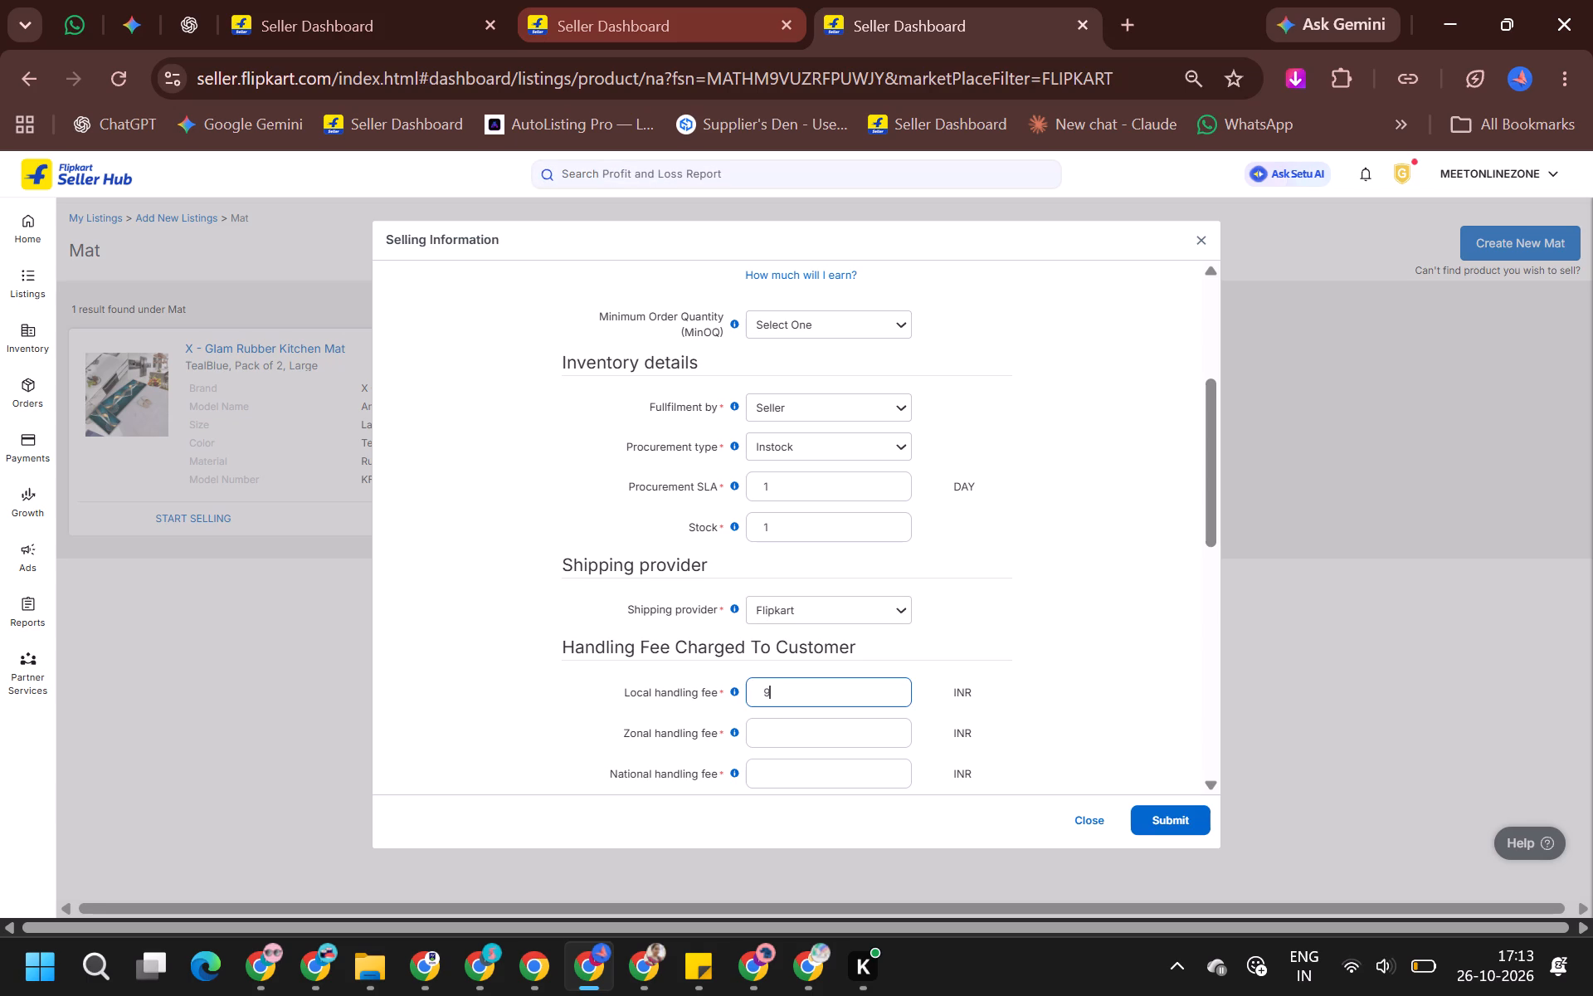
{"action": "key", "text": "0"}
{"action": "key", "text": "Tab"}
{"action": "key", "text": "0"}
{"action": "key", "text": "Tab"}
{"action": "key", "text": "0"}
{"action": "key", "text": "Tab"}
Open the teal blue mat's listing for editing in the ROHANCART account and look up its package details.
{"action": "key", "text": "alt+Tab"}
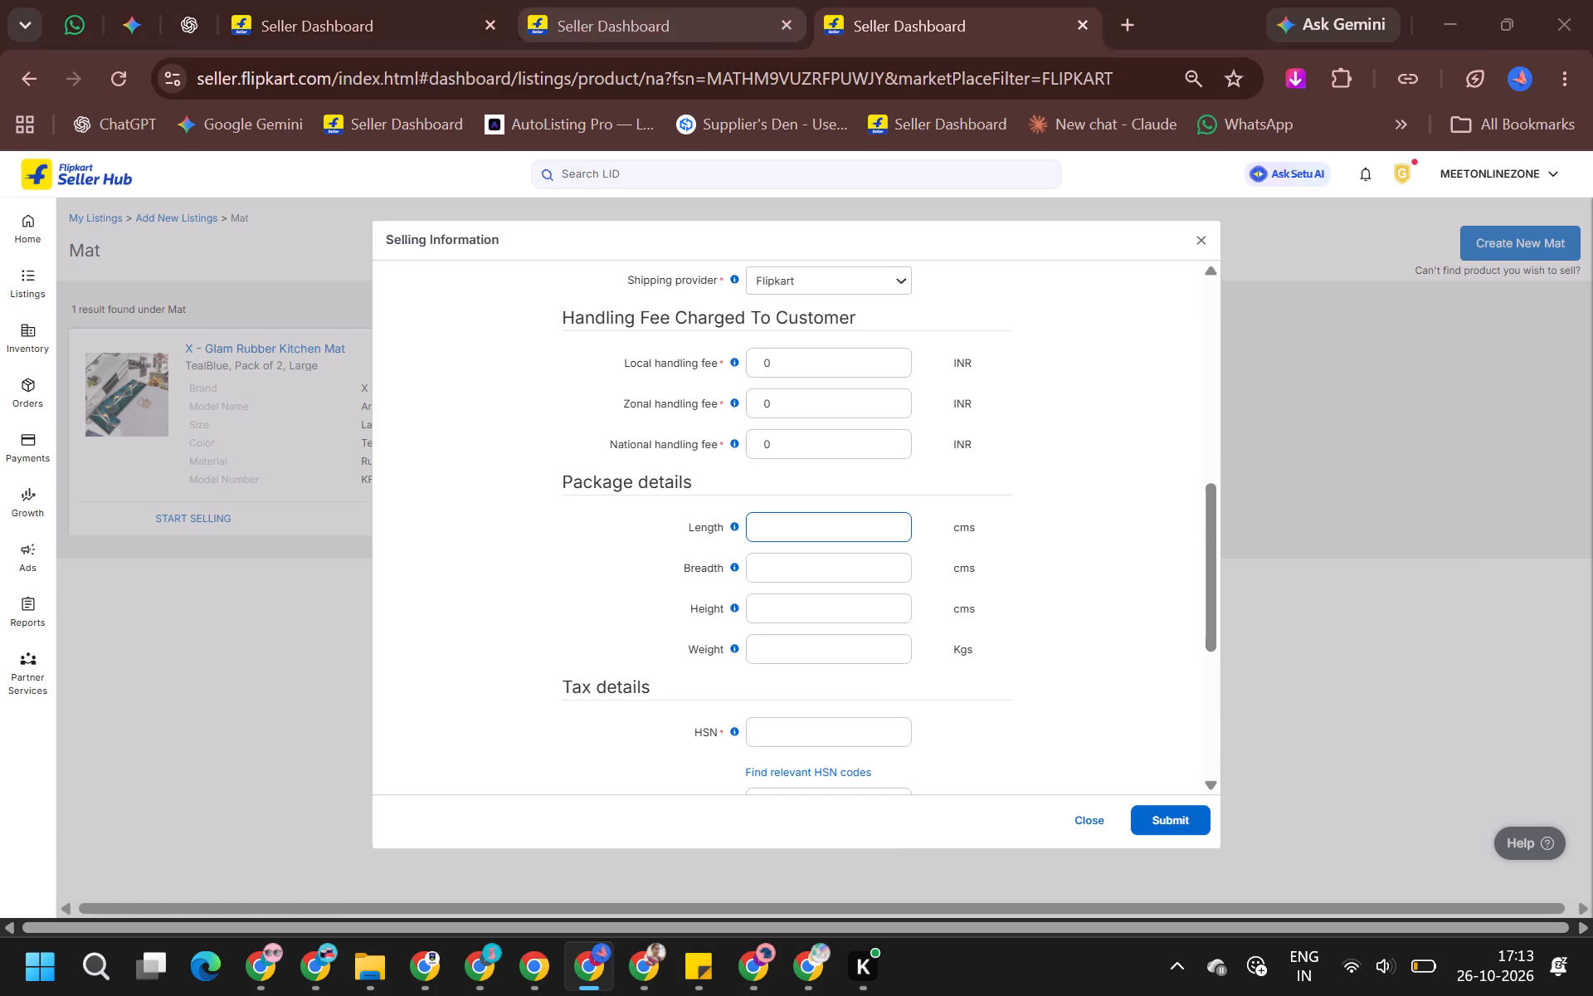
{"action": "left_click", "coordinate": [736, 0]}
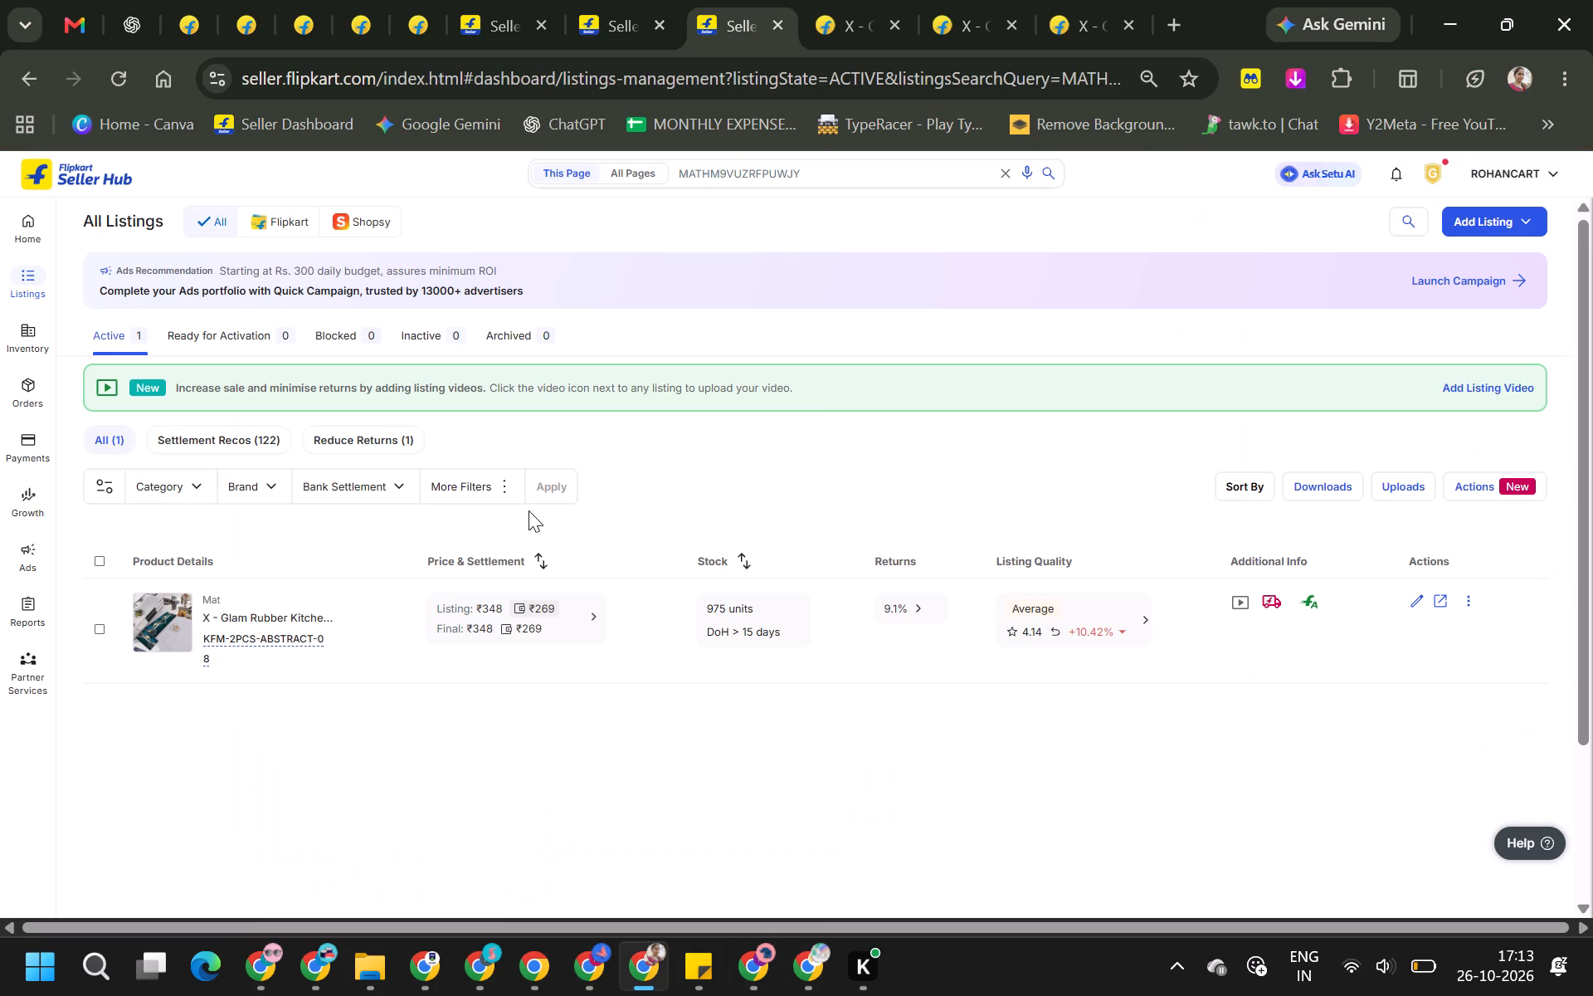
{"action": "left_click", "coordinate": [1418, 603]}
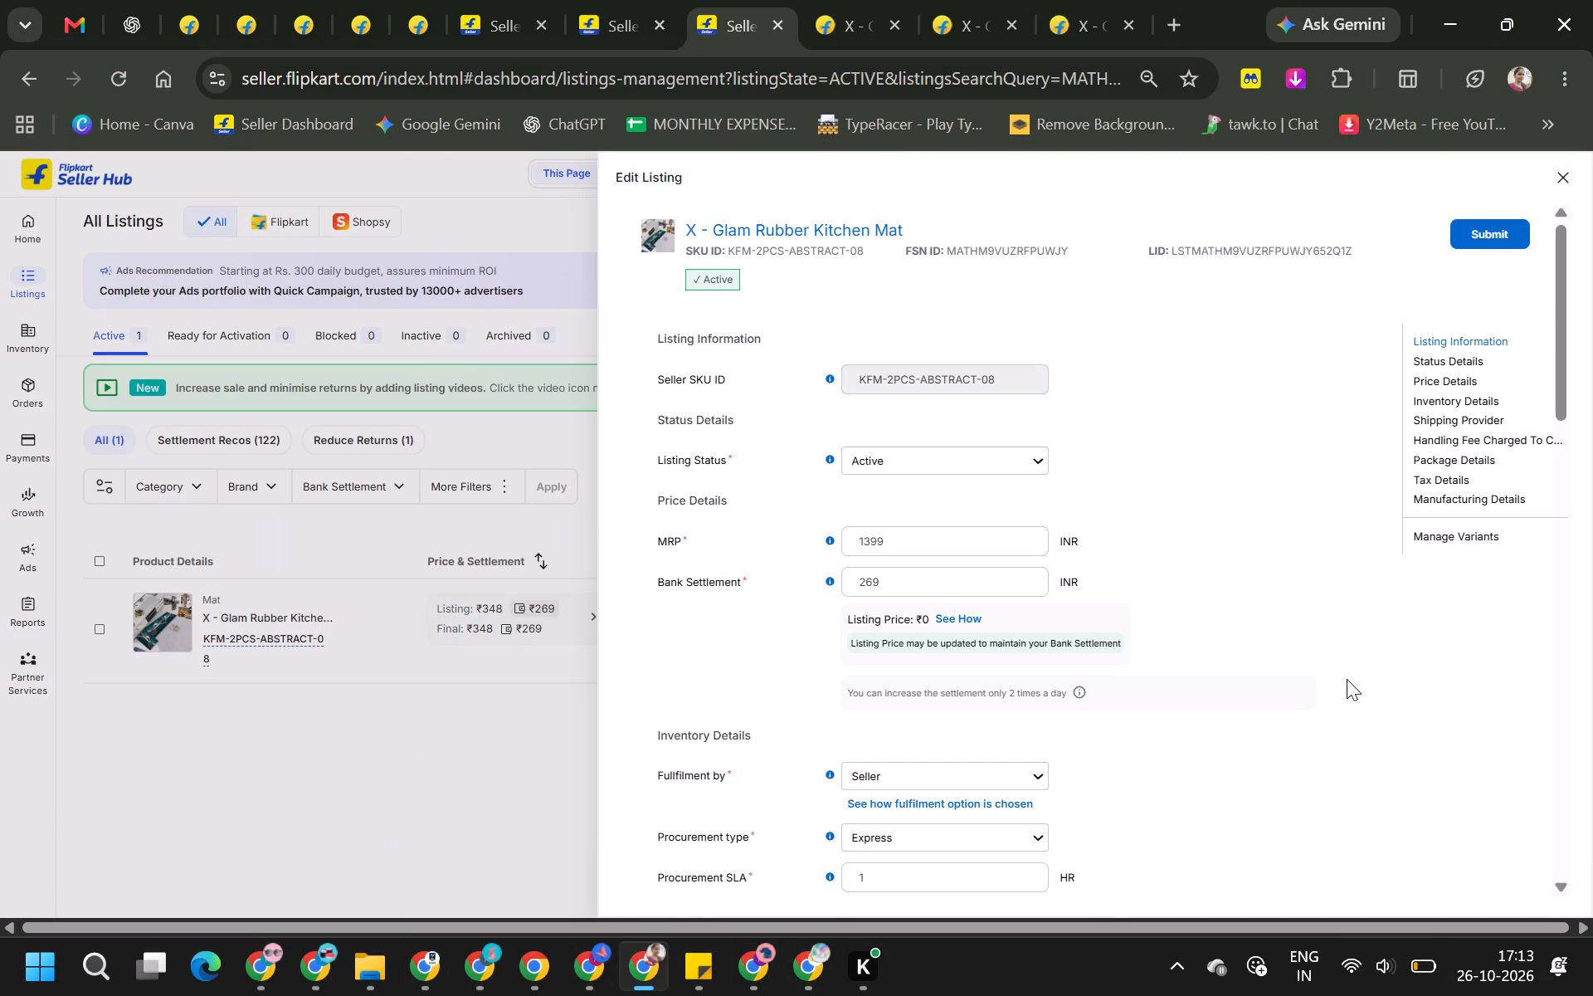
{"action": "left_click", "coordinate": [843, 0]}
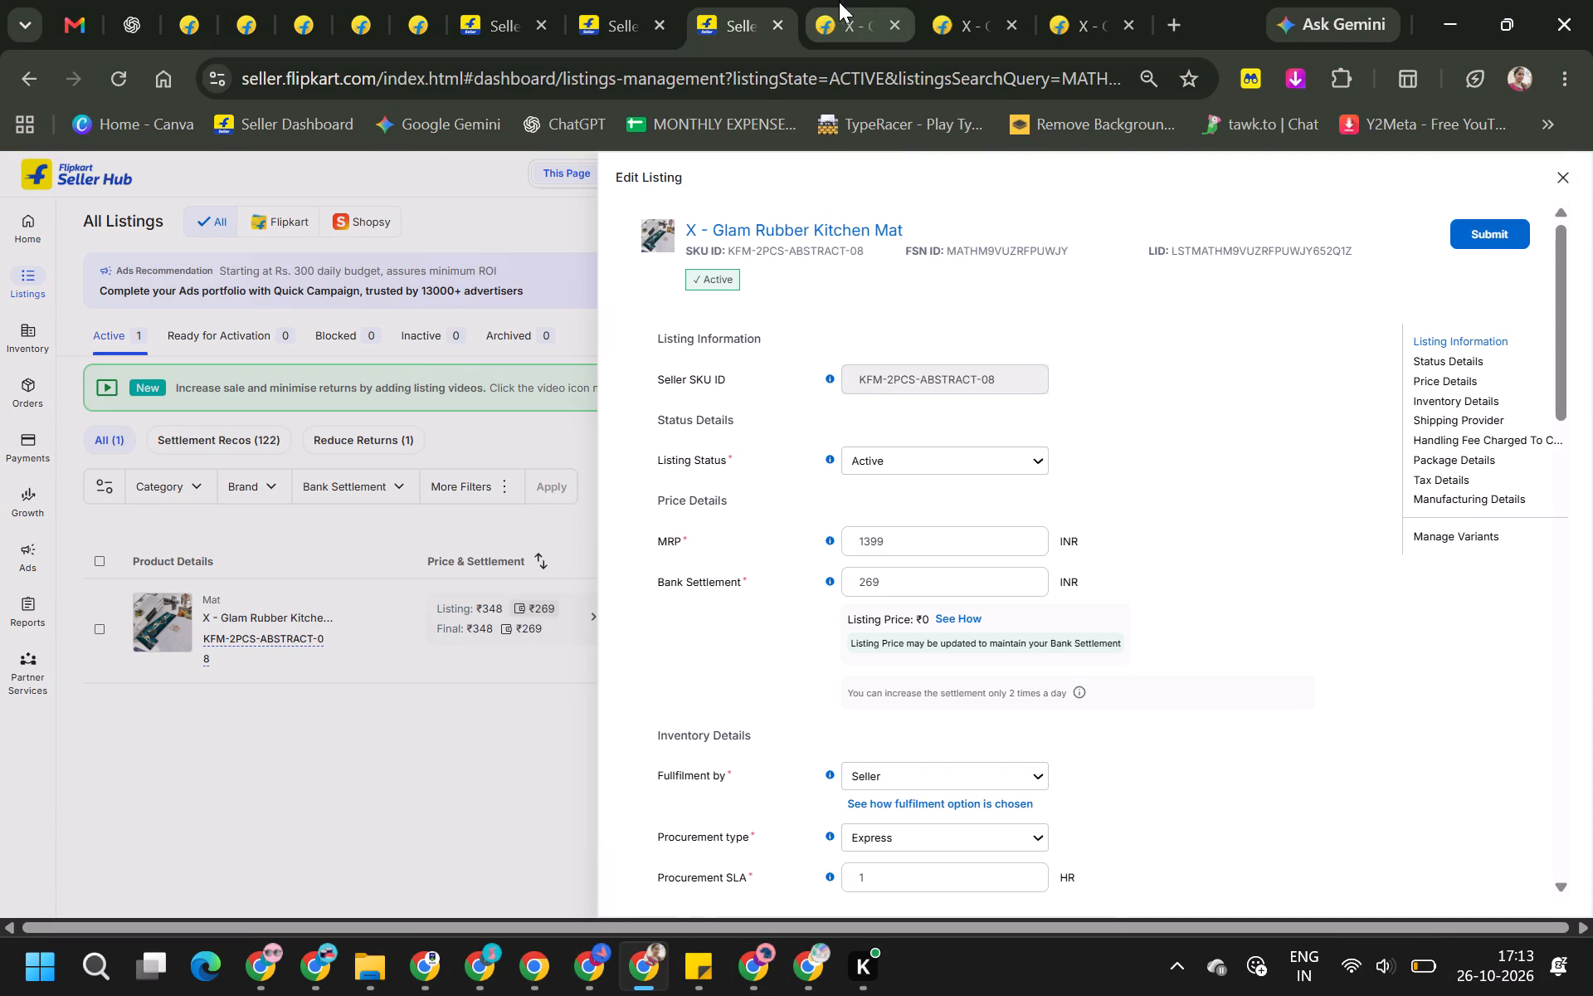
{"action": "left_click", "coordinate": [768, 3]}
{"action": "scroll", "coordinate": [996, 506], "scroll_direction": "down", "scroll_amount": 2}
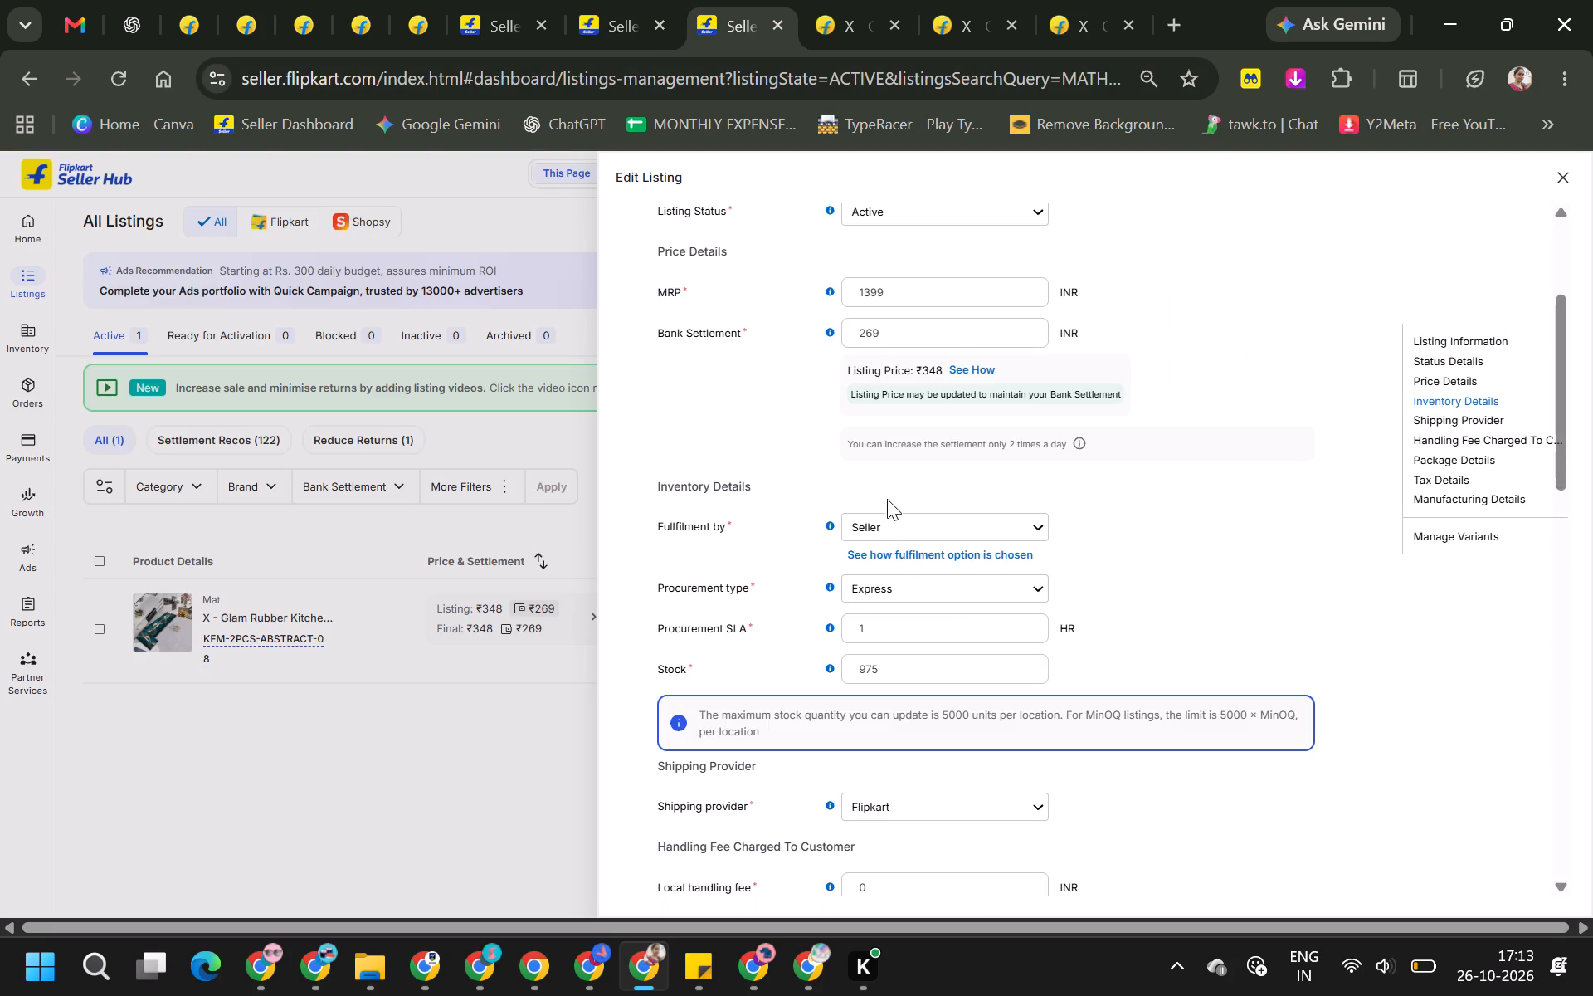
{"action": "scroll", "coordinate": [886, 506], "scroll_direction": "down", "scroll_amount": 3}
Carry the package dimensions over from ROHANCART to the MEETONLINEZONE form: length 47 cm, breadth 12 cm and height 8 cm.
{"action": "left_click", "coordinate": [876, 677]}
{"action": "key", "text": "ctrl+a"}
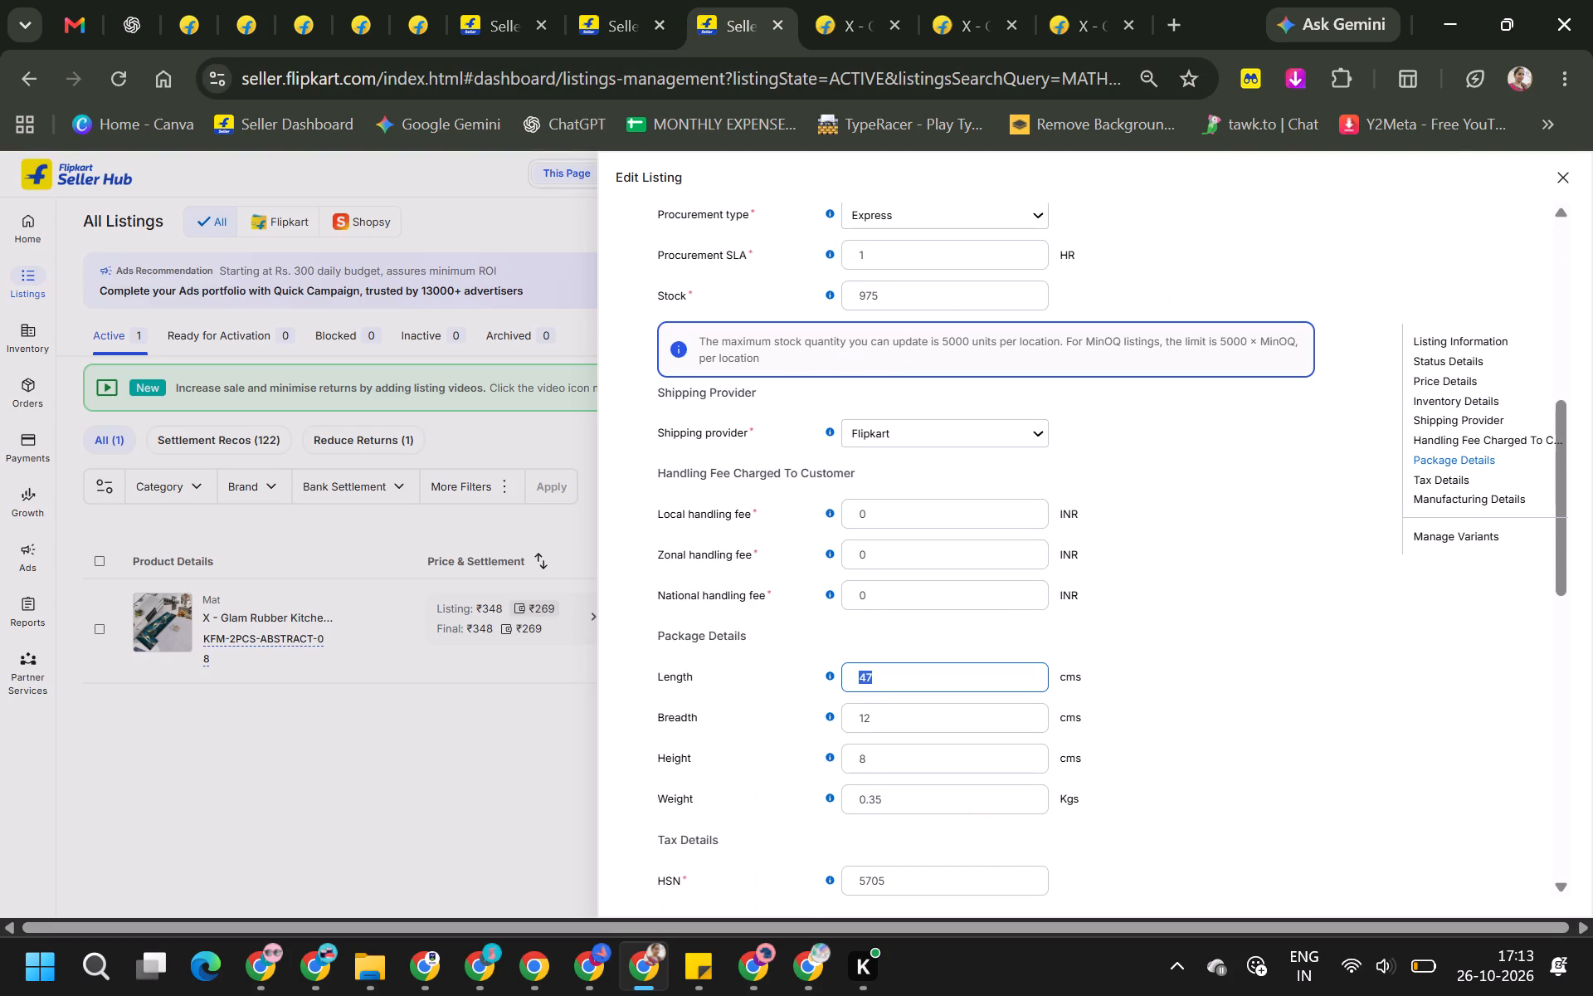
{"action": "key", "text": "ctrl+c"}
{"action": "key", "text": "alt+Tab"}
{"action": "key", "text": "ctrl+v"}
{"action": "key", "text": "Tab"}
{"action": "key", "text": "alt+Tab"}
{"action": "key", "text": "alt+Tab"}
{"action": "type", "text": "12"}
{"action": "key", "text": "Tab"}
{"action": "key", "text": "8"}
{"action": "key", "text": "Tab"}
Copy the package weight of 0.35 kg from the ROHANCART edit form into the MEETONLINEZONE form.
{"action": "key", "text": "alt+Tab"}
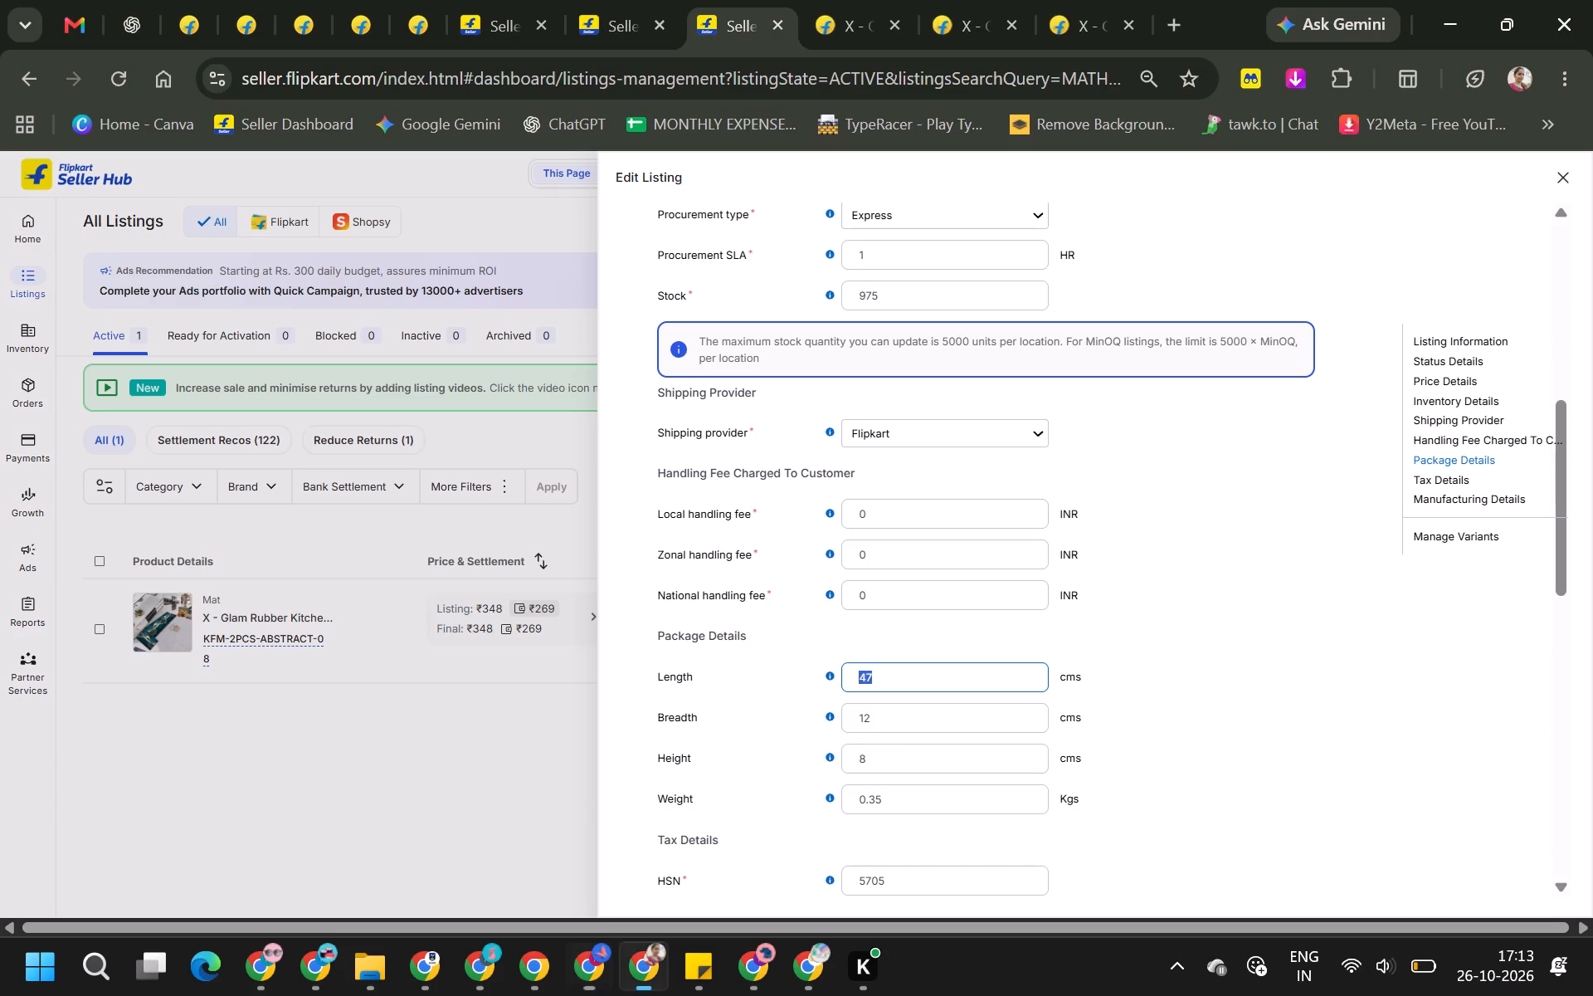
{"action": "key", "text": "Tab"}
{"action": "key", "text": "Tab"}
{"action": "key", "text": "Tab"}
{"action": "key", "text": "ctrl+c"}
{"action": "key", "text": "alt+Tab"}
{"action": "key", "text": "ctrl+v"}
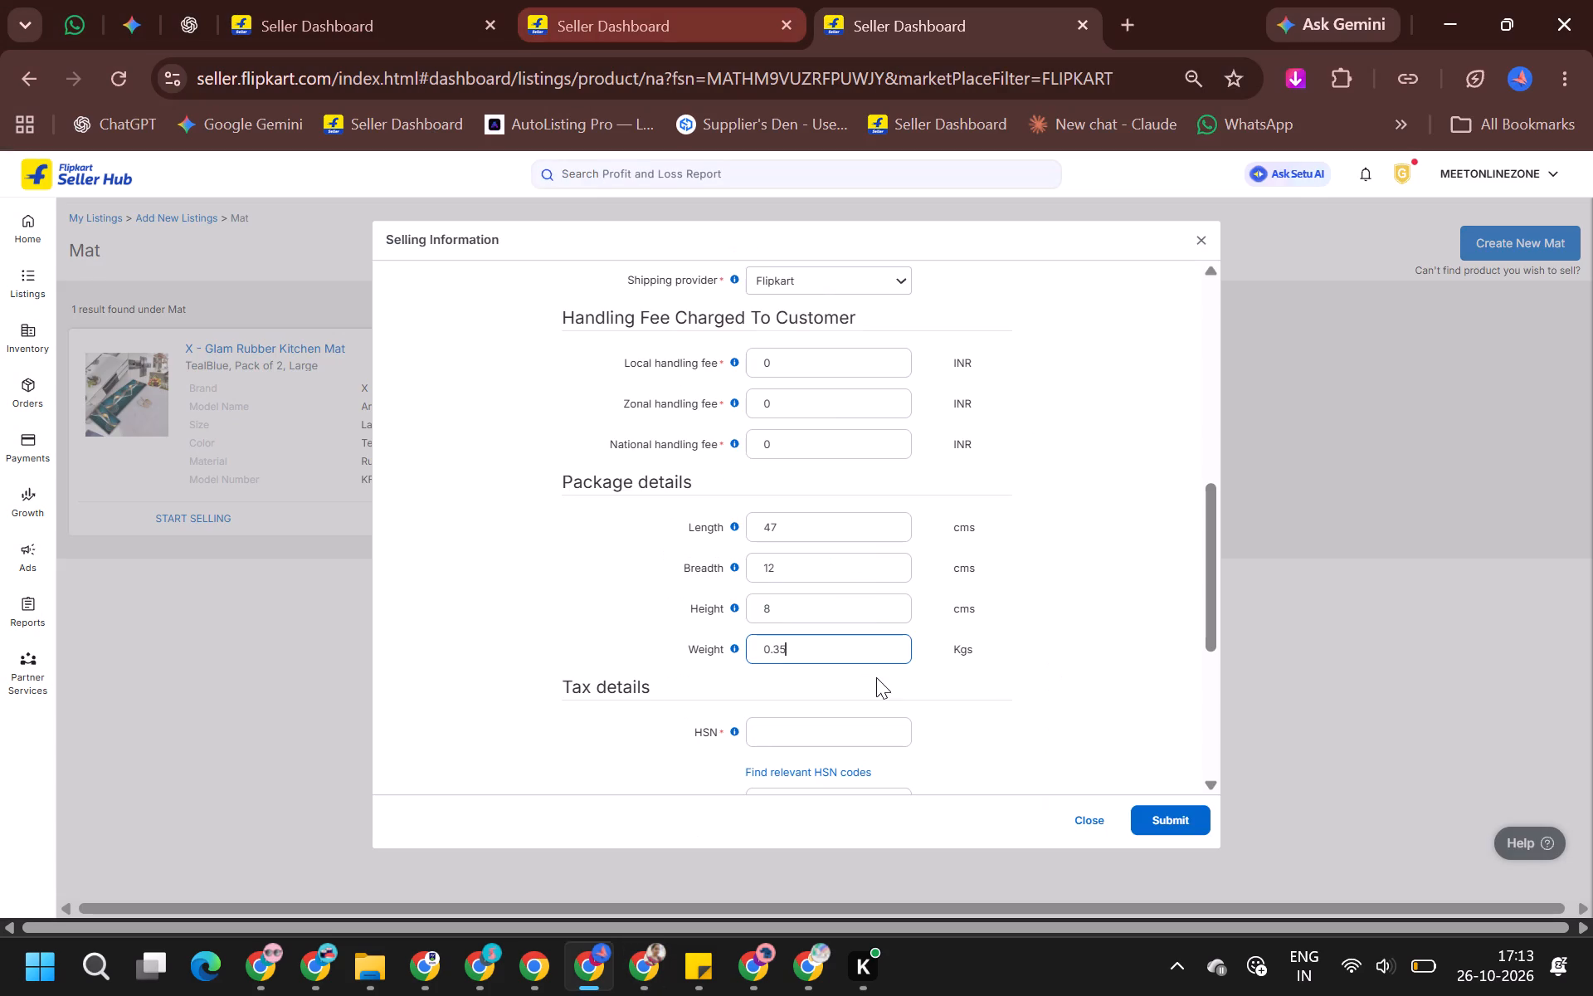
Carry HSN code 5705 over from the ROHANCART edit form to the MEETONLINEZONE form and set the tax code to GST_18.
{"action": "key", "text": "Tab"}
{"action": "key", "text": "alt+Tab"}
{"action": "key", "text": "Tab"}
{"action": "key", "text": "ctrl+c"}
{"action": "key", "text": "alt+Tab"}
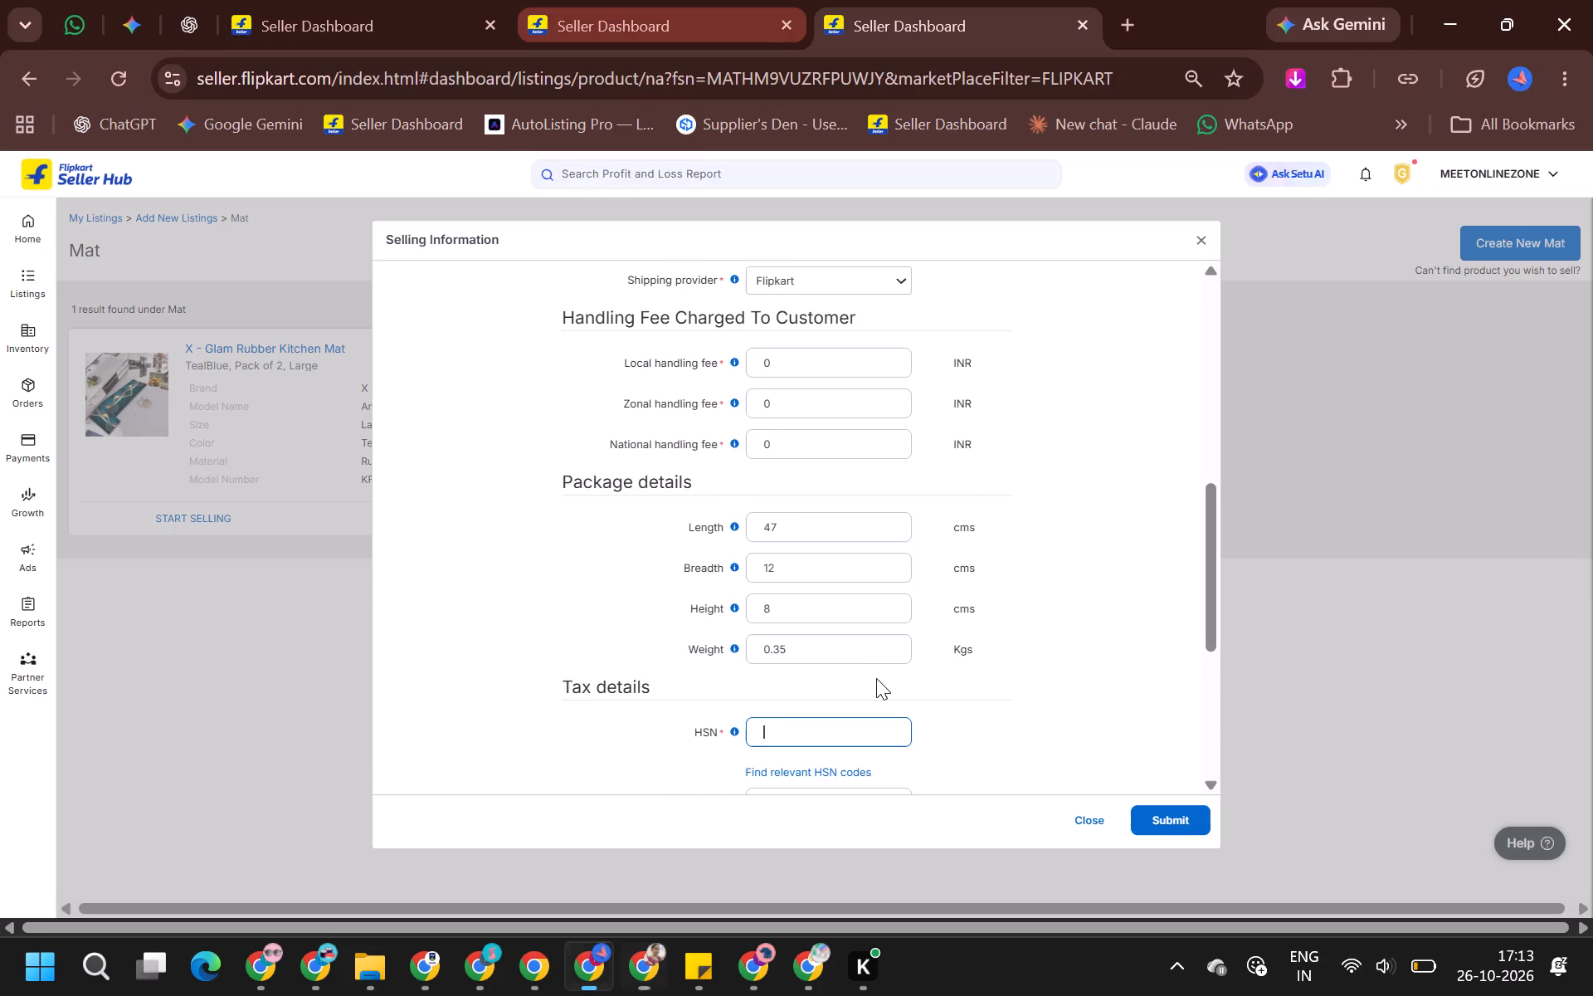
{"action": "key", "text": "ctrl+v"}
{"action": "key", "text": "Tab"}
{"action": "key", "text": "Tab"}
{"action": "key", "text": "Down"}
{"action": "key", "text": "Down"}
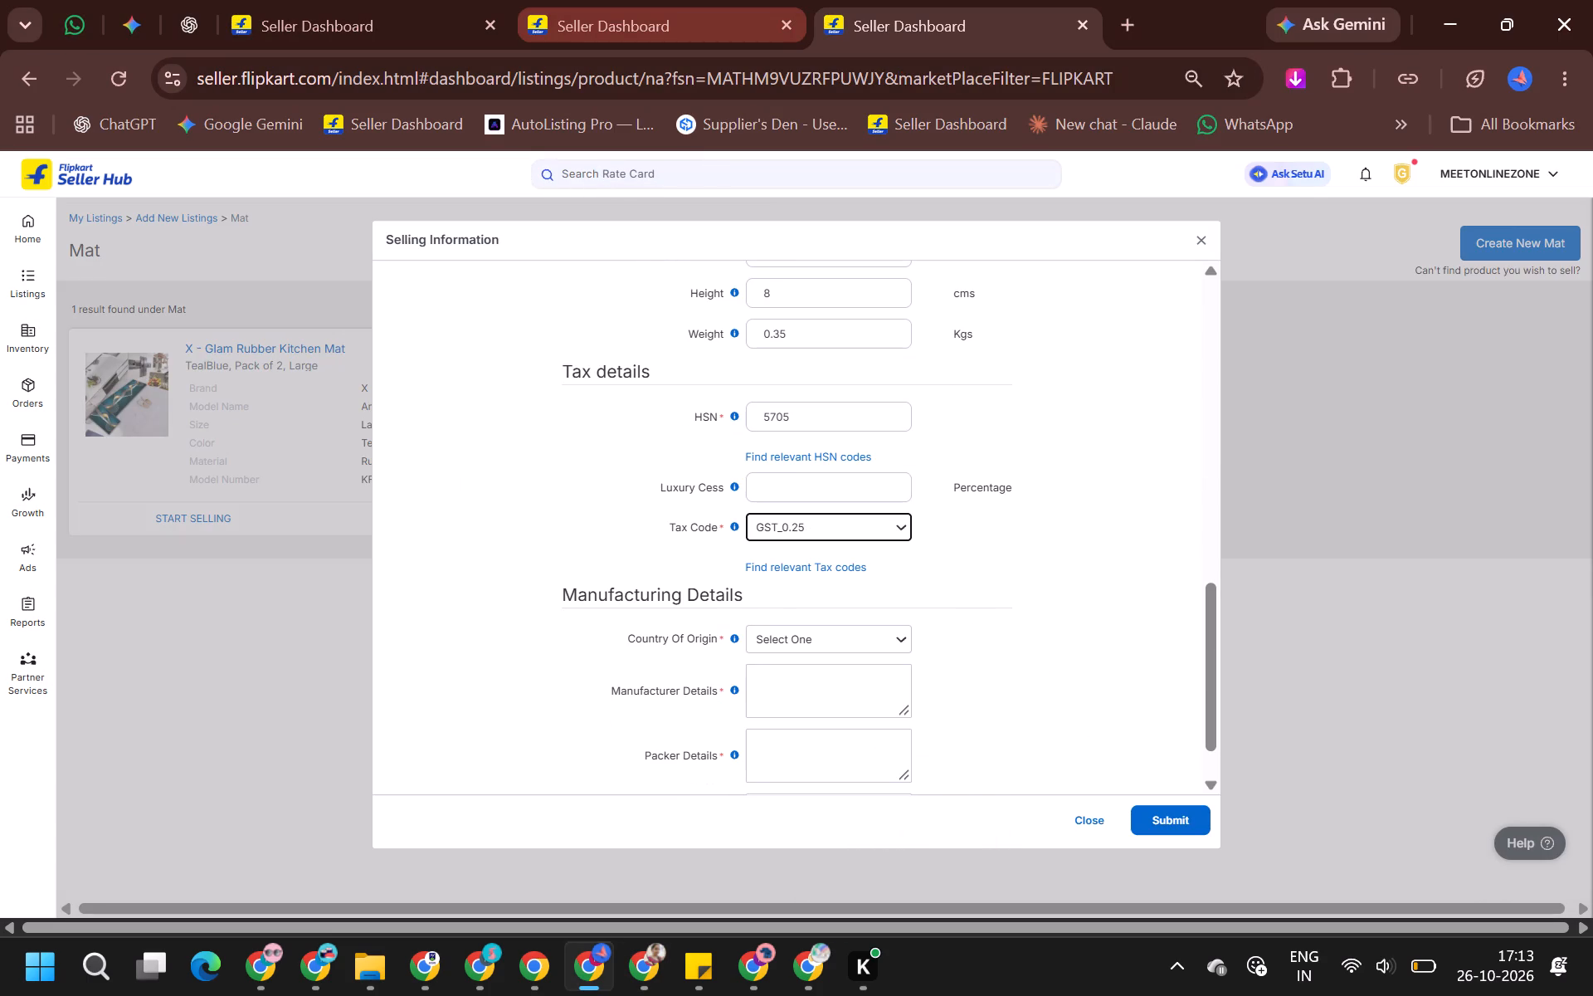
{"action": "key", "text": "Down"}
{"action": "key", "text": "Tab"}
Set the country of origin to India and enter MEET ENTERPISES as both manufacturer and packer details.
{"action": "type", "text": "in"}
{"action": "key", "text": "Tab"}
{"action": "key", "text": "alt+Tab"}
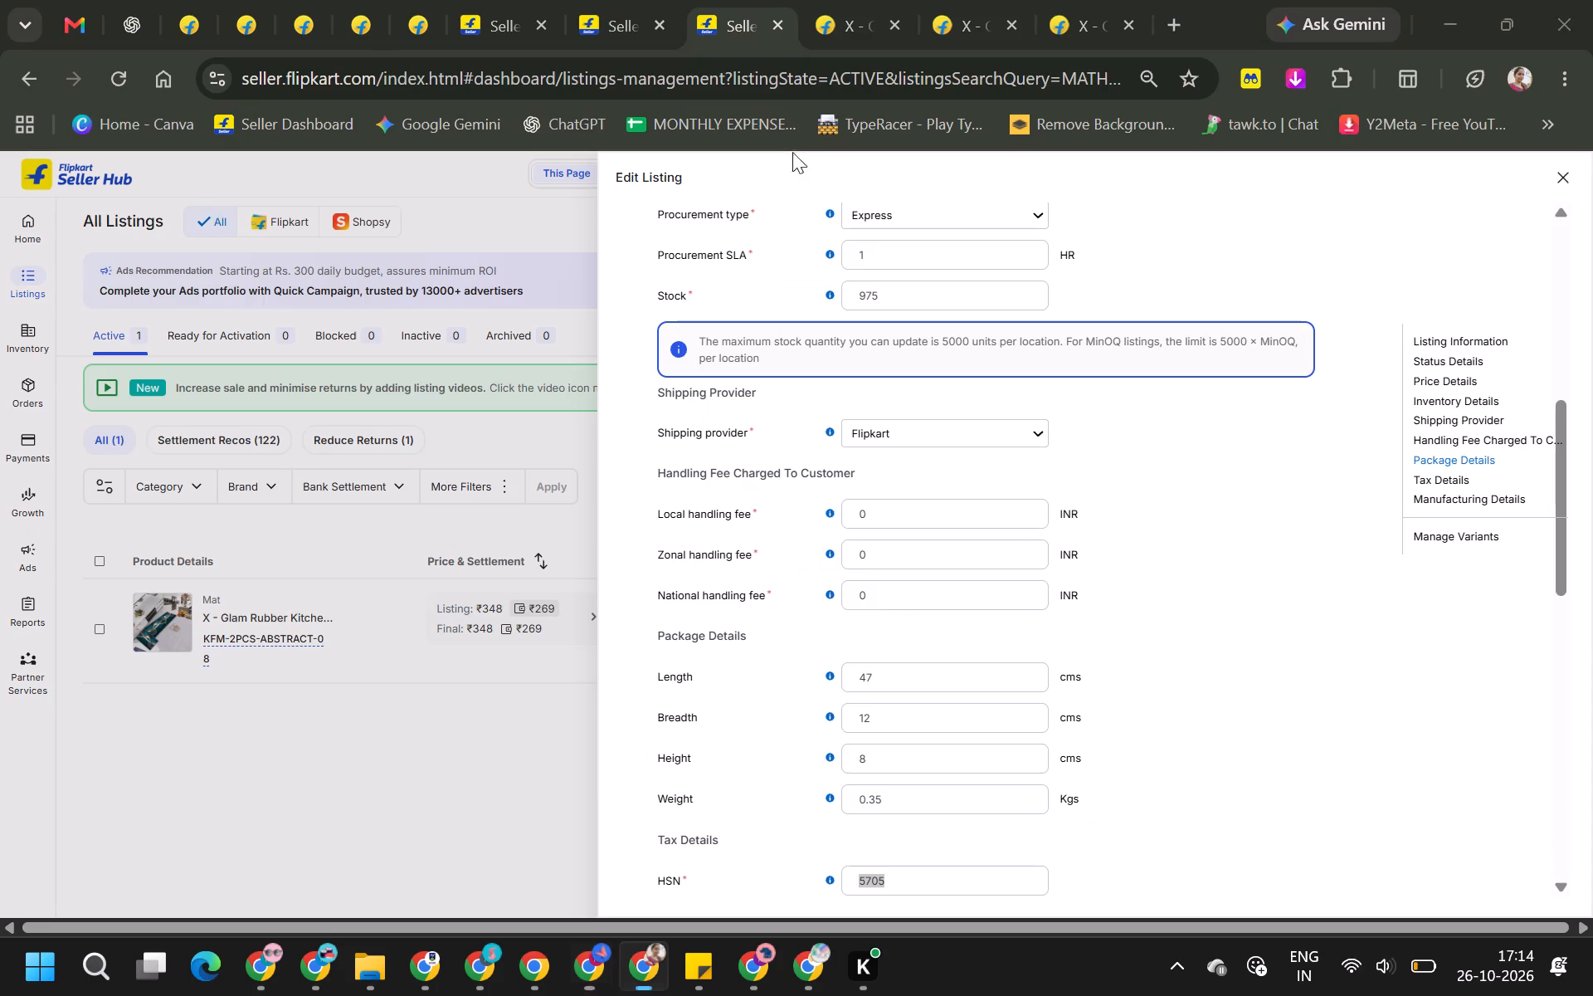
{"action": "key", "text": "alt+Tab"}
{"action": "left_click", "coordinate": [701, 0]}
{"action": "key", "text": "ctrl+c"}
{"action": "left_click", "coordinate": [913, 0]}
{"action": "key", "text": "ctrl+v"}
{"action": "key", "text": "Tab"}
{"action": "key", "text": "ctrl+v"}
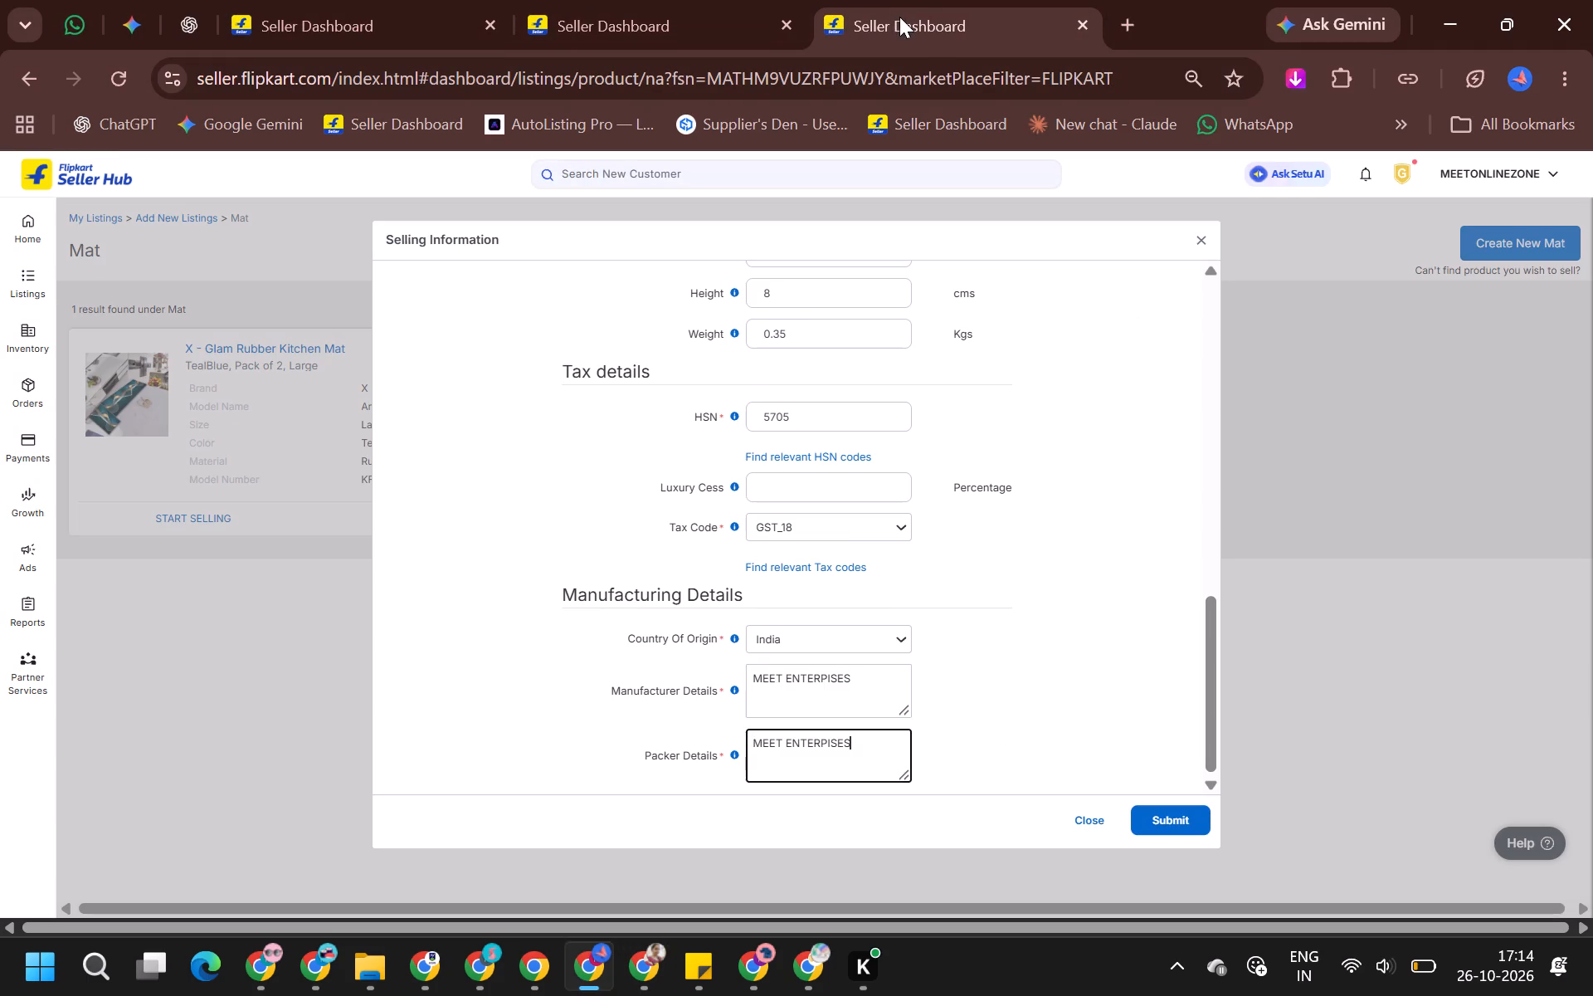
{"action": "key", "text": "Tab"}
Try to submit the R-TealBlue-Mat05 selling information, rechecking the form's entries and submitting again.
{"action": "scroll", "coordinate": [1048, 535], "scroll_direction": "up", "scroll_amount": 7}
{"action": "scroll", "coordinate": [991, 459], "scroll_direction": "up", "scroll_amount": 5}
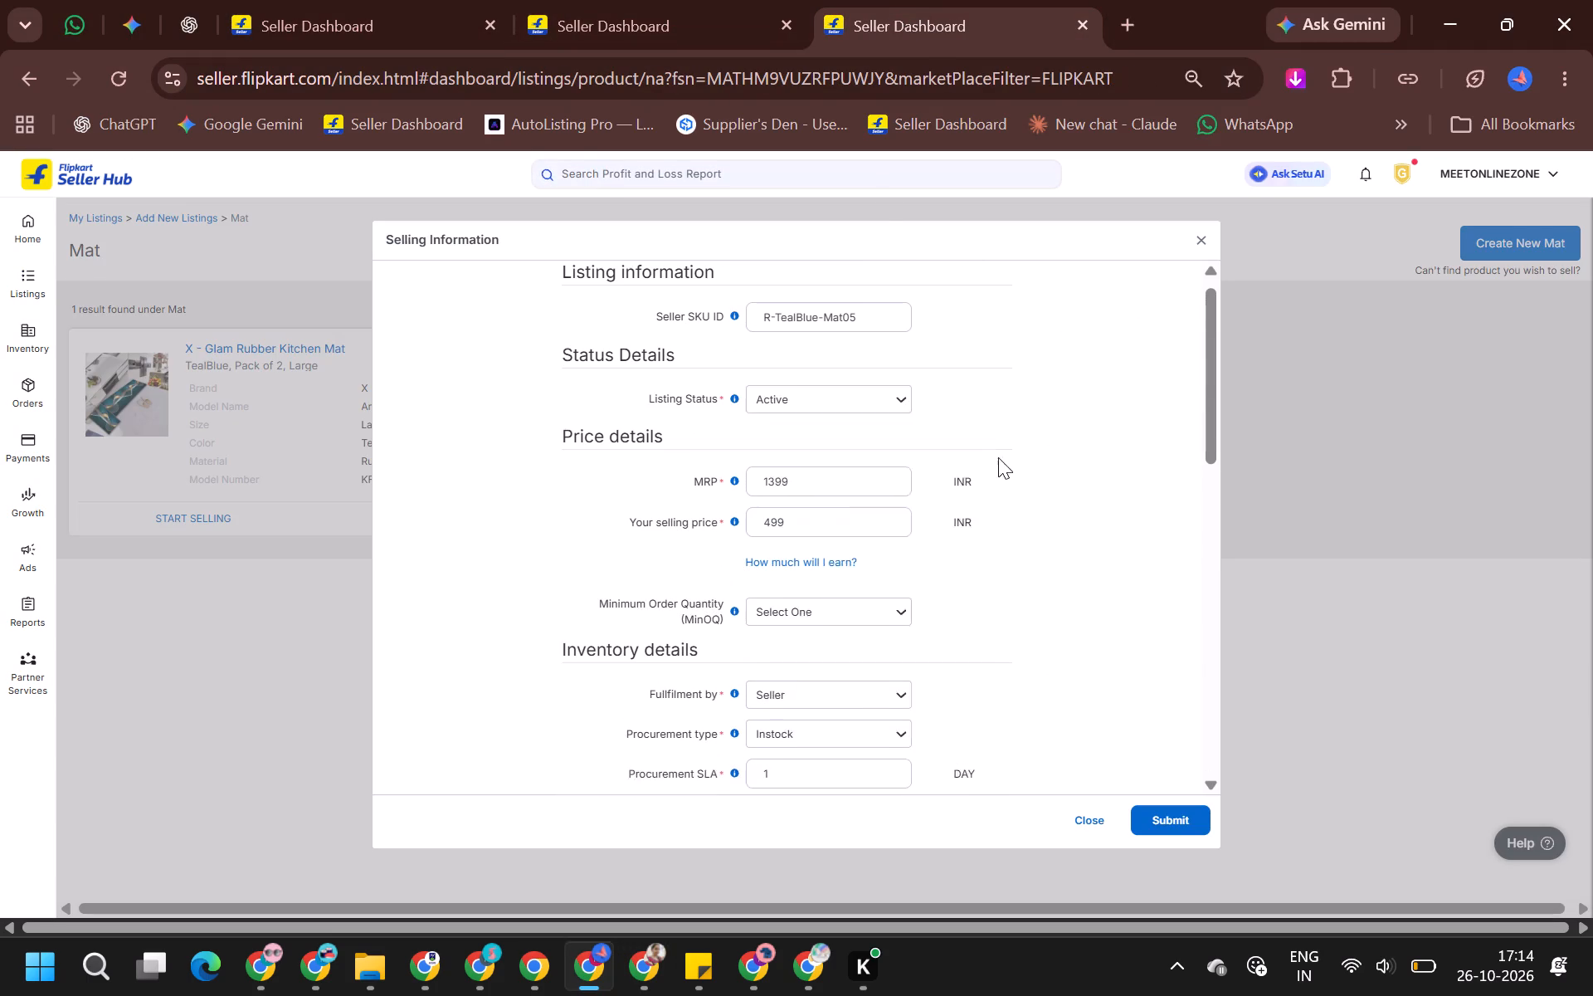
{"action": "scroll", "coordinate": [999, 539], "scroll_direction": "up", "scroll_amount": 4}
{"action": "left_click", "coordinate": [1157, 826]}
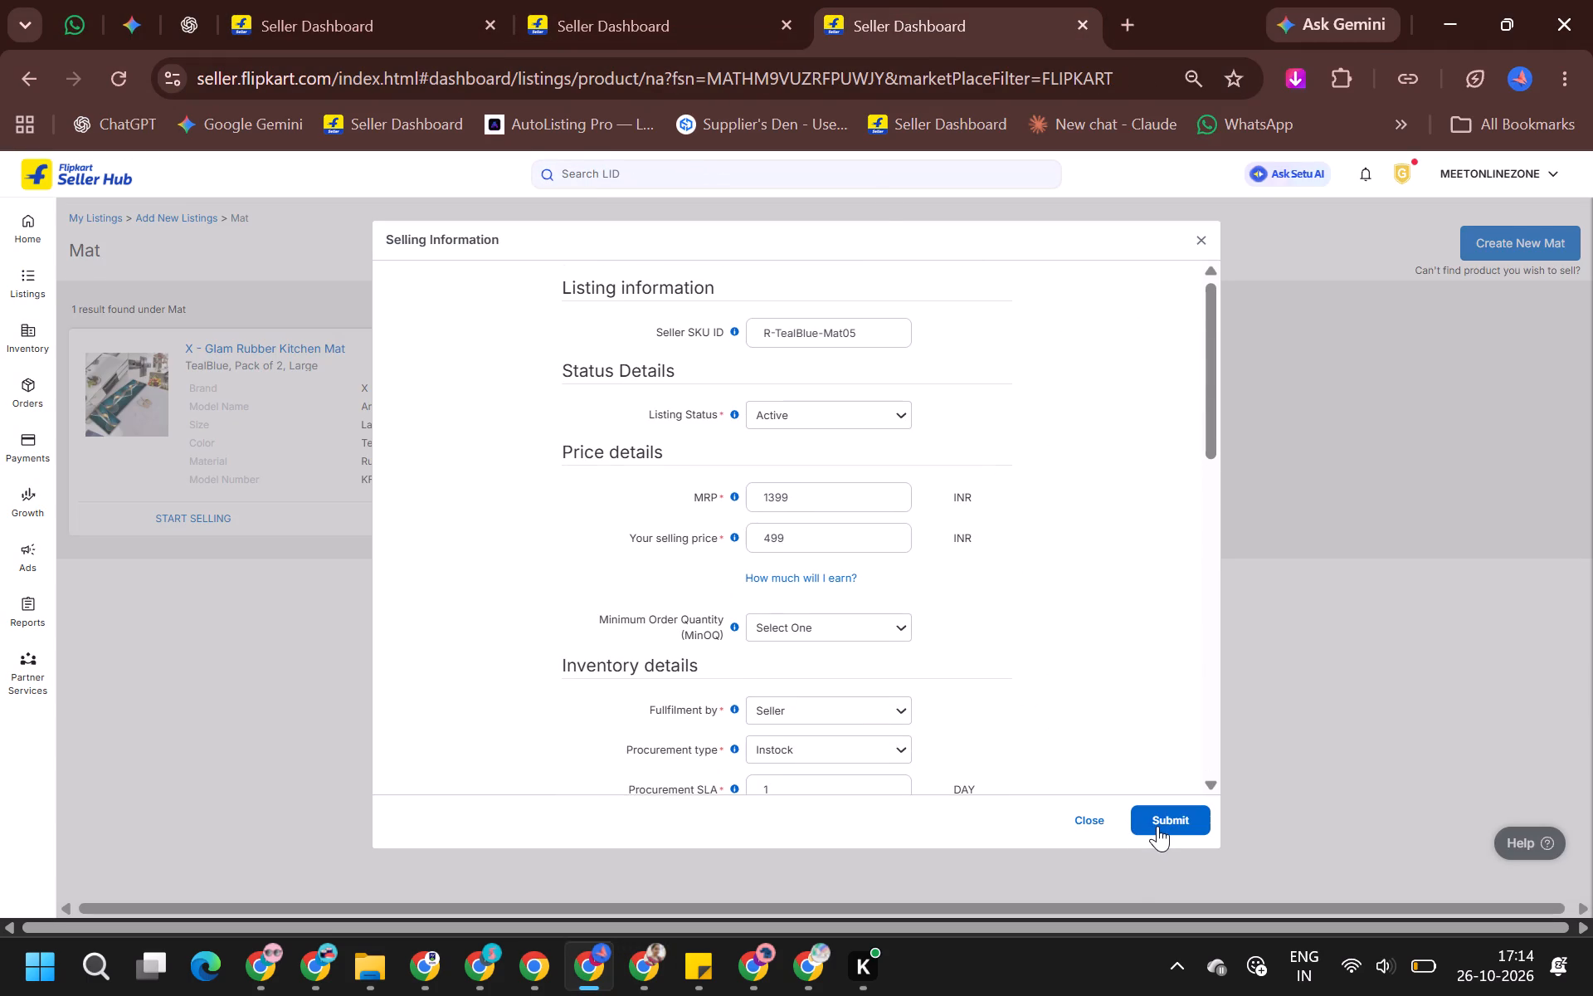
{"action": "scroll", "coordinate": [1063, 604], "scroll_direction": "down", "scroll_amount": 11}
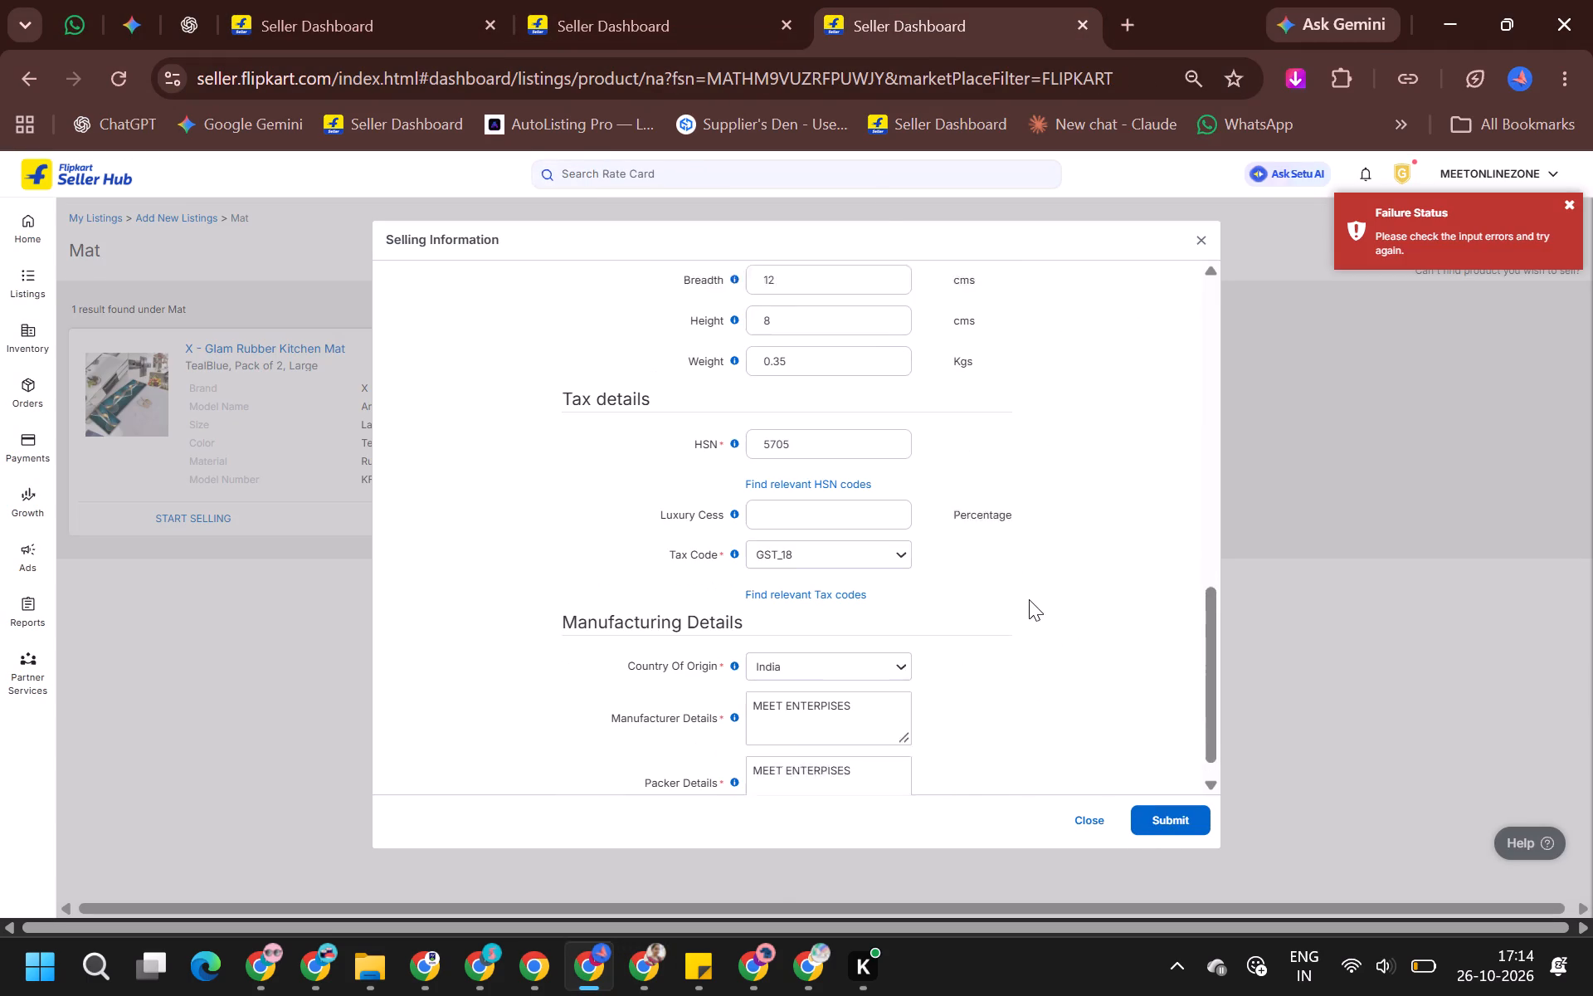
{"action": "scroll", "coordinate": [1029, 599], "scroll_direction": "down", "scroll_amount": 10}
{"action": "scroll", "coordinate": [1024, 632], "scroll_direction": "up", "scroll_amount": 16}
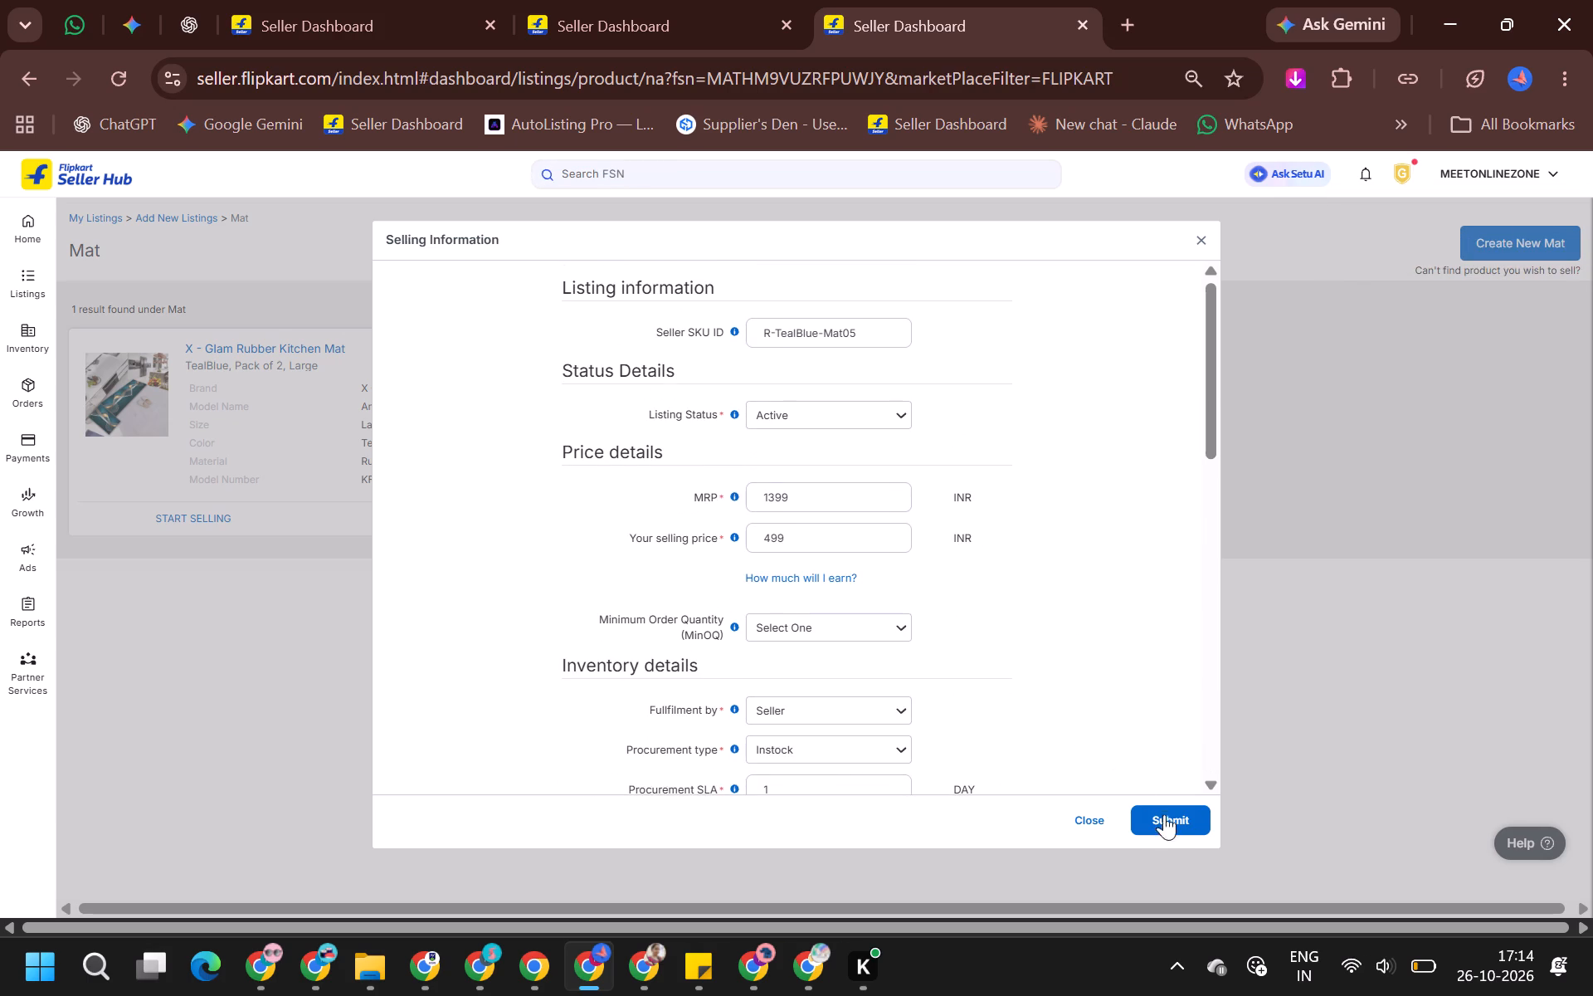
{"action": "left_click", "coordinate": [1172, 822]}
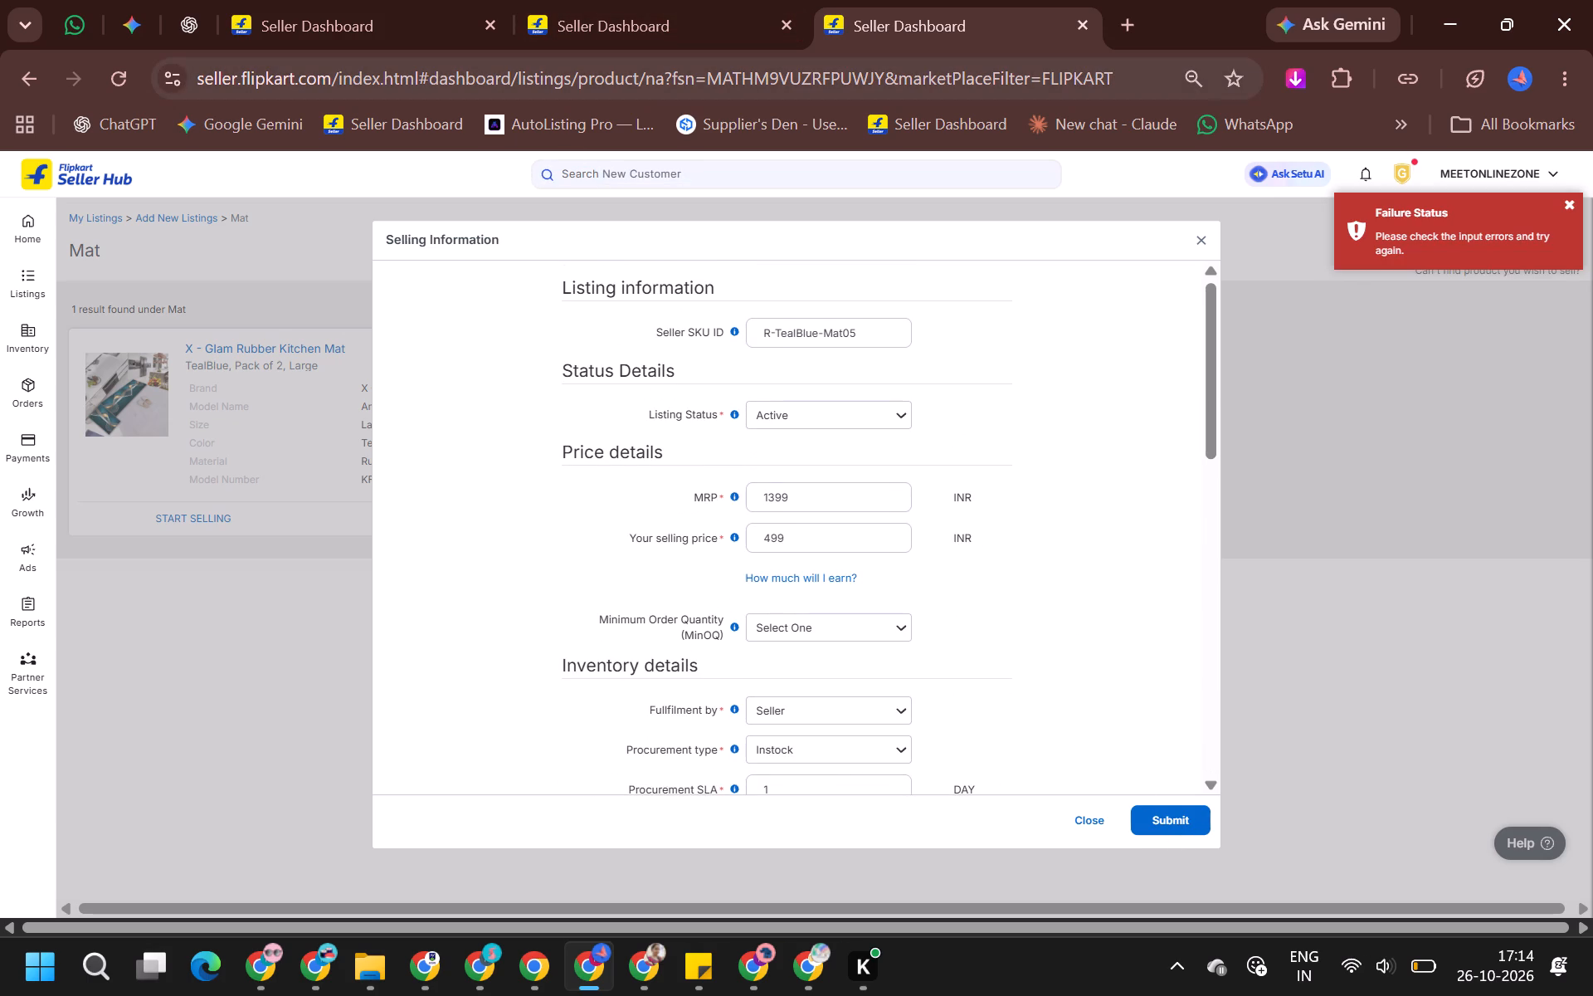
Search the MEETONLINEZONE listings for the teal blue mat's FSN, MATHM9VUZRFPUWJY, taken from the ROHANCART browser window.
{"action": "key", "text": "alt+Tab"}
{"action": "left_click", "coordinate": [846, 7]}
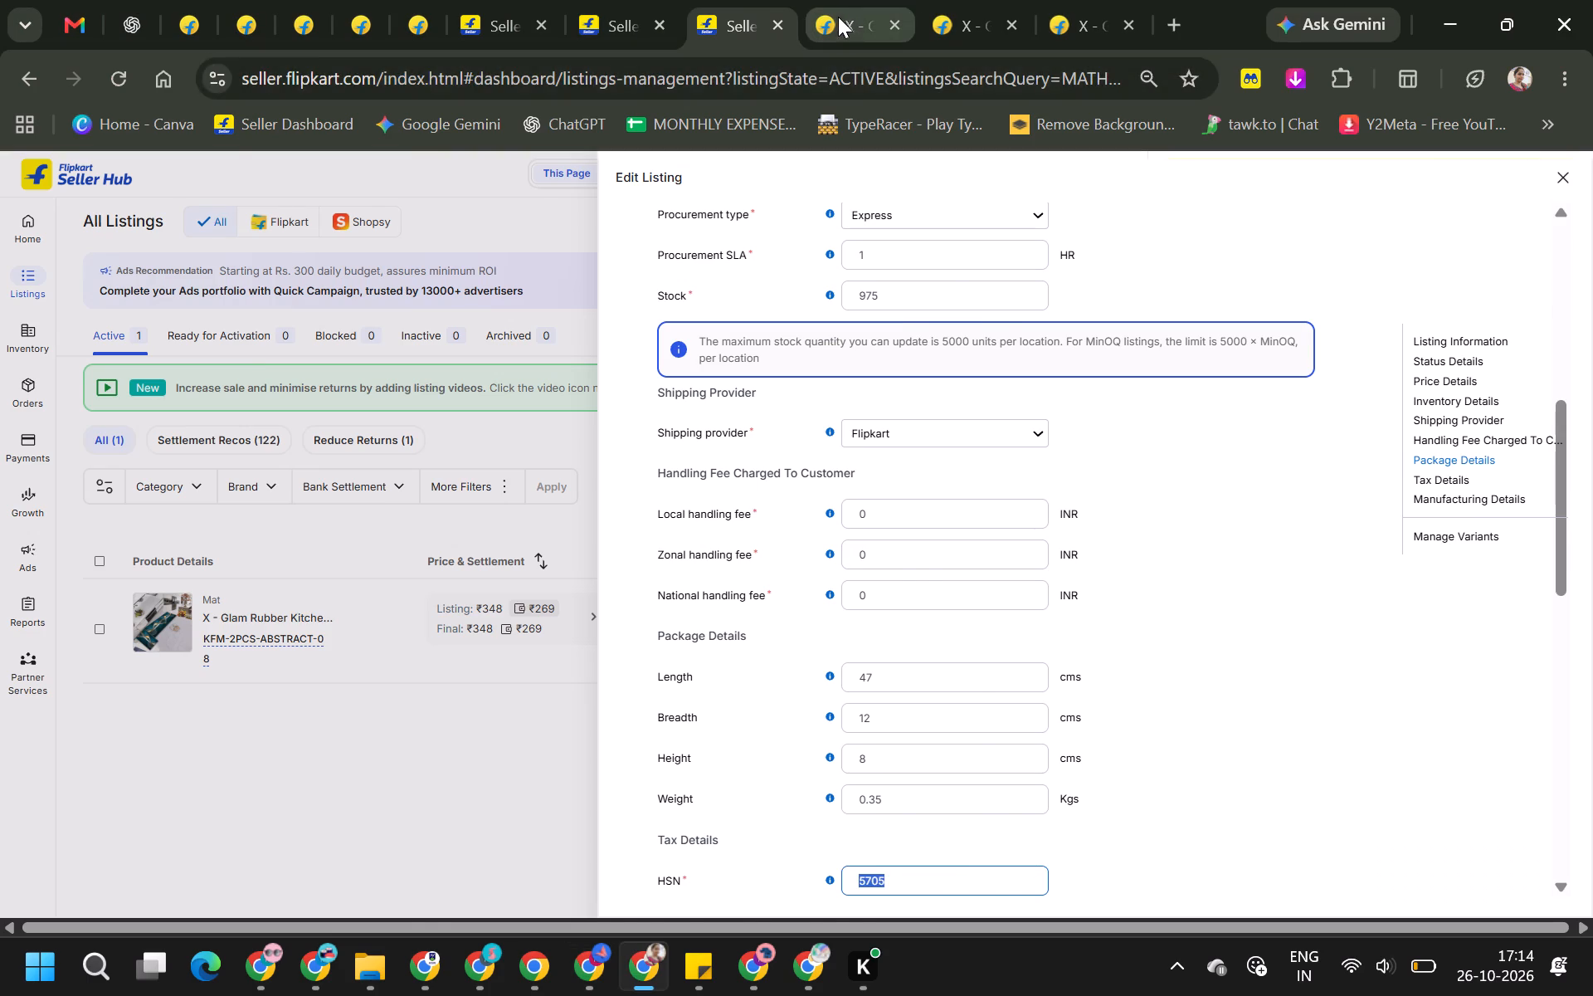
{"action": "key", "text": "ctrl+c"}
{"action": "key", "text": "alt+Tab"}
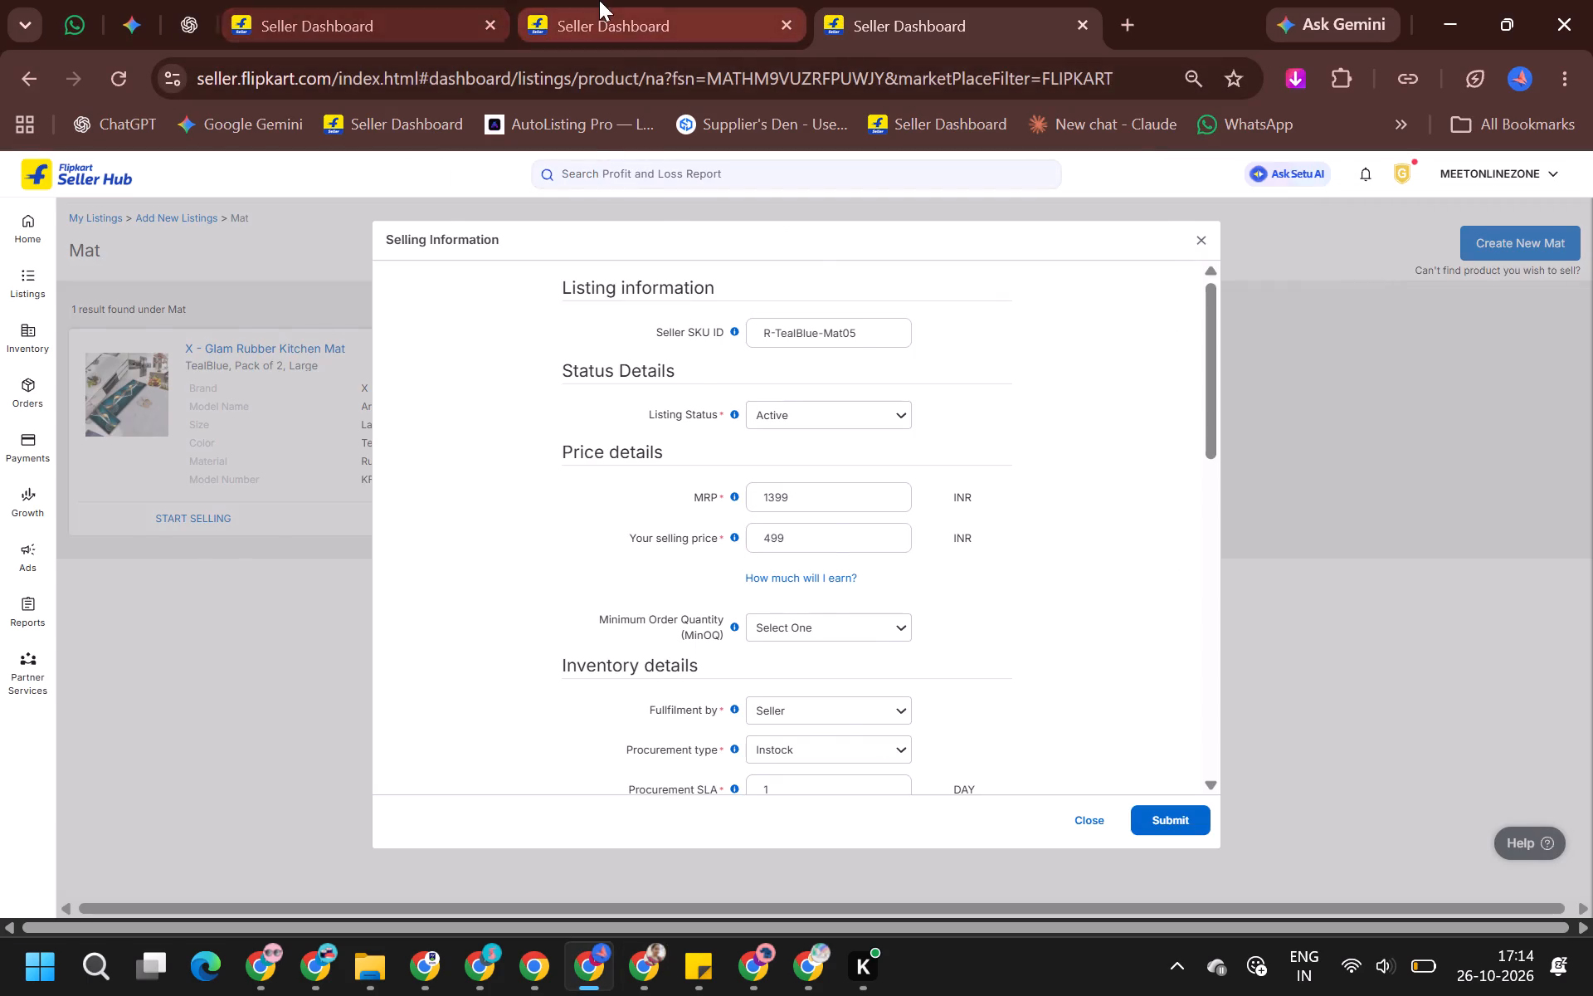
{"action": "left_click", "coordinate": [599, 0]}
{"action": "left_click", "coordinate": [428, 3]}
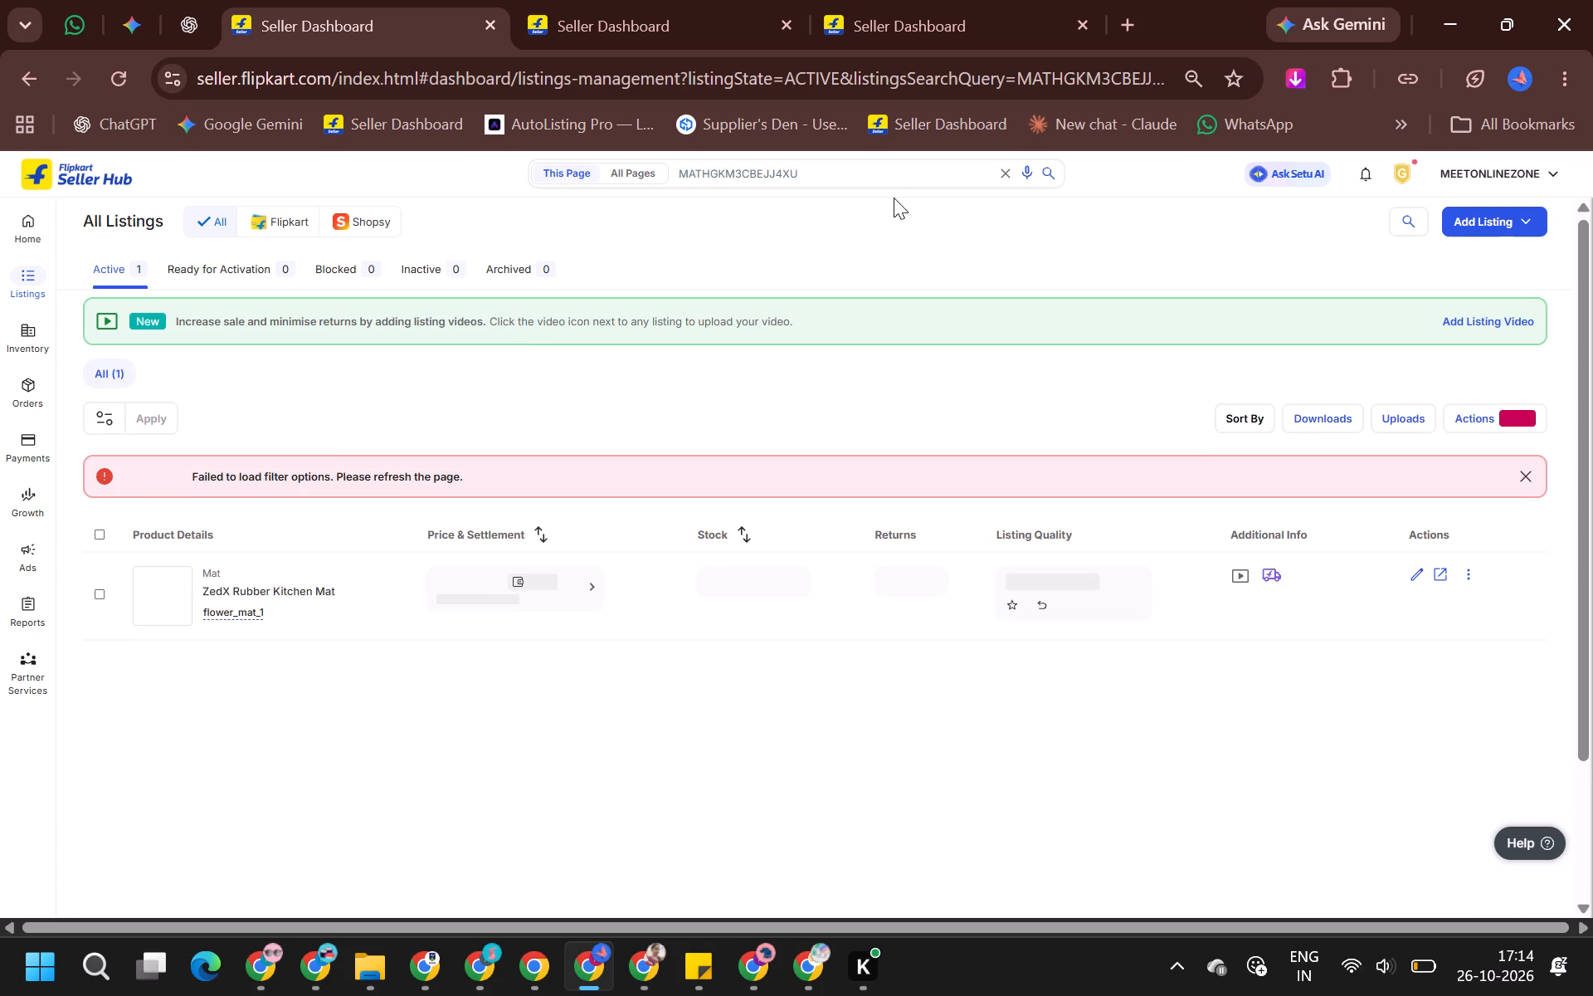
{"action": "triple_click", "coordinate": [870, 172]}
{"action": "key", "text": "ctrl+v"}
{"action": "key", "text": "Return"}
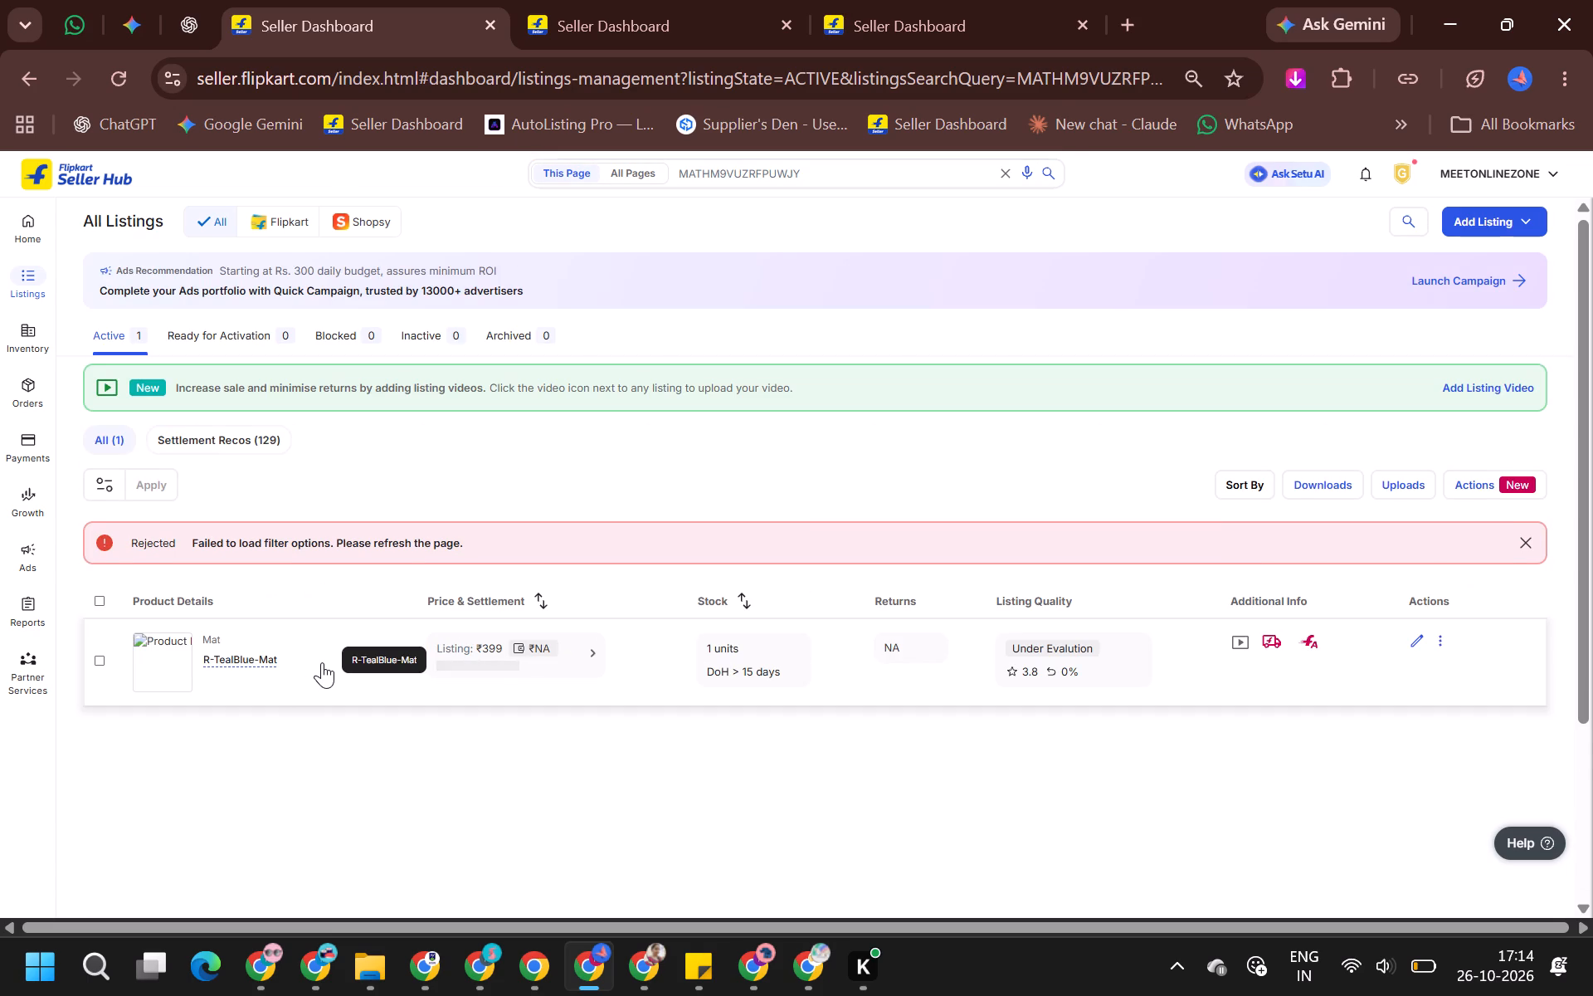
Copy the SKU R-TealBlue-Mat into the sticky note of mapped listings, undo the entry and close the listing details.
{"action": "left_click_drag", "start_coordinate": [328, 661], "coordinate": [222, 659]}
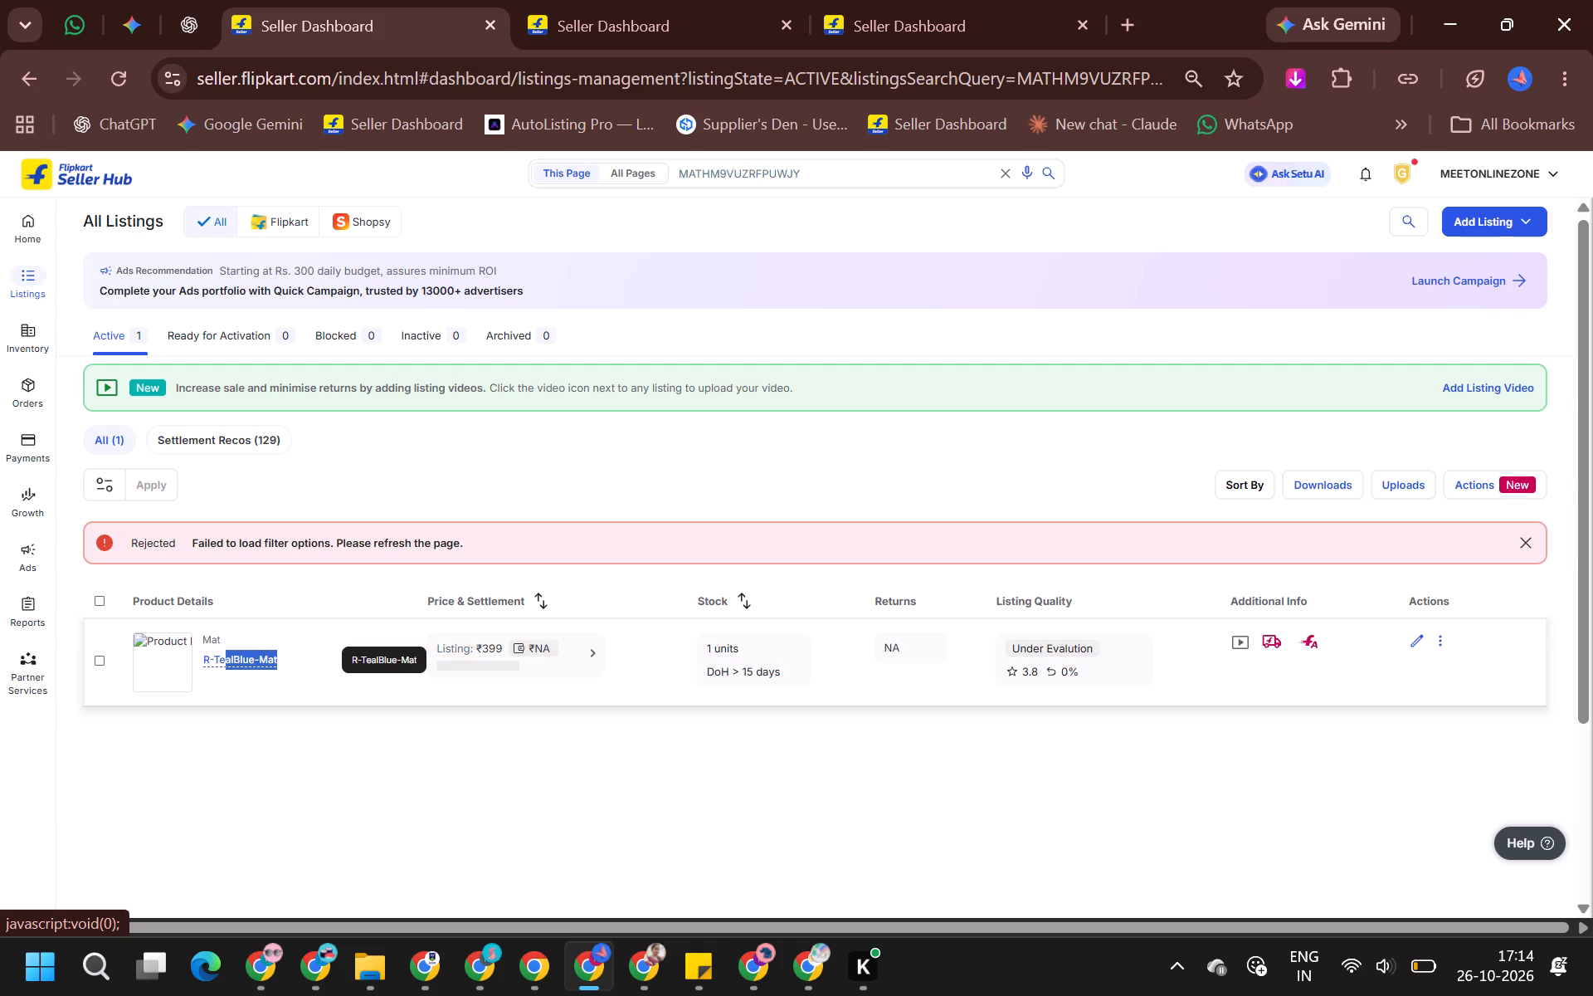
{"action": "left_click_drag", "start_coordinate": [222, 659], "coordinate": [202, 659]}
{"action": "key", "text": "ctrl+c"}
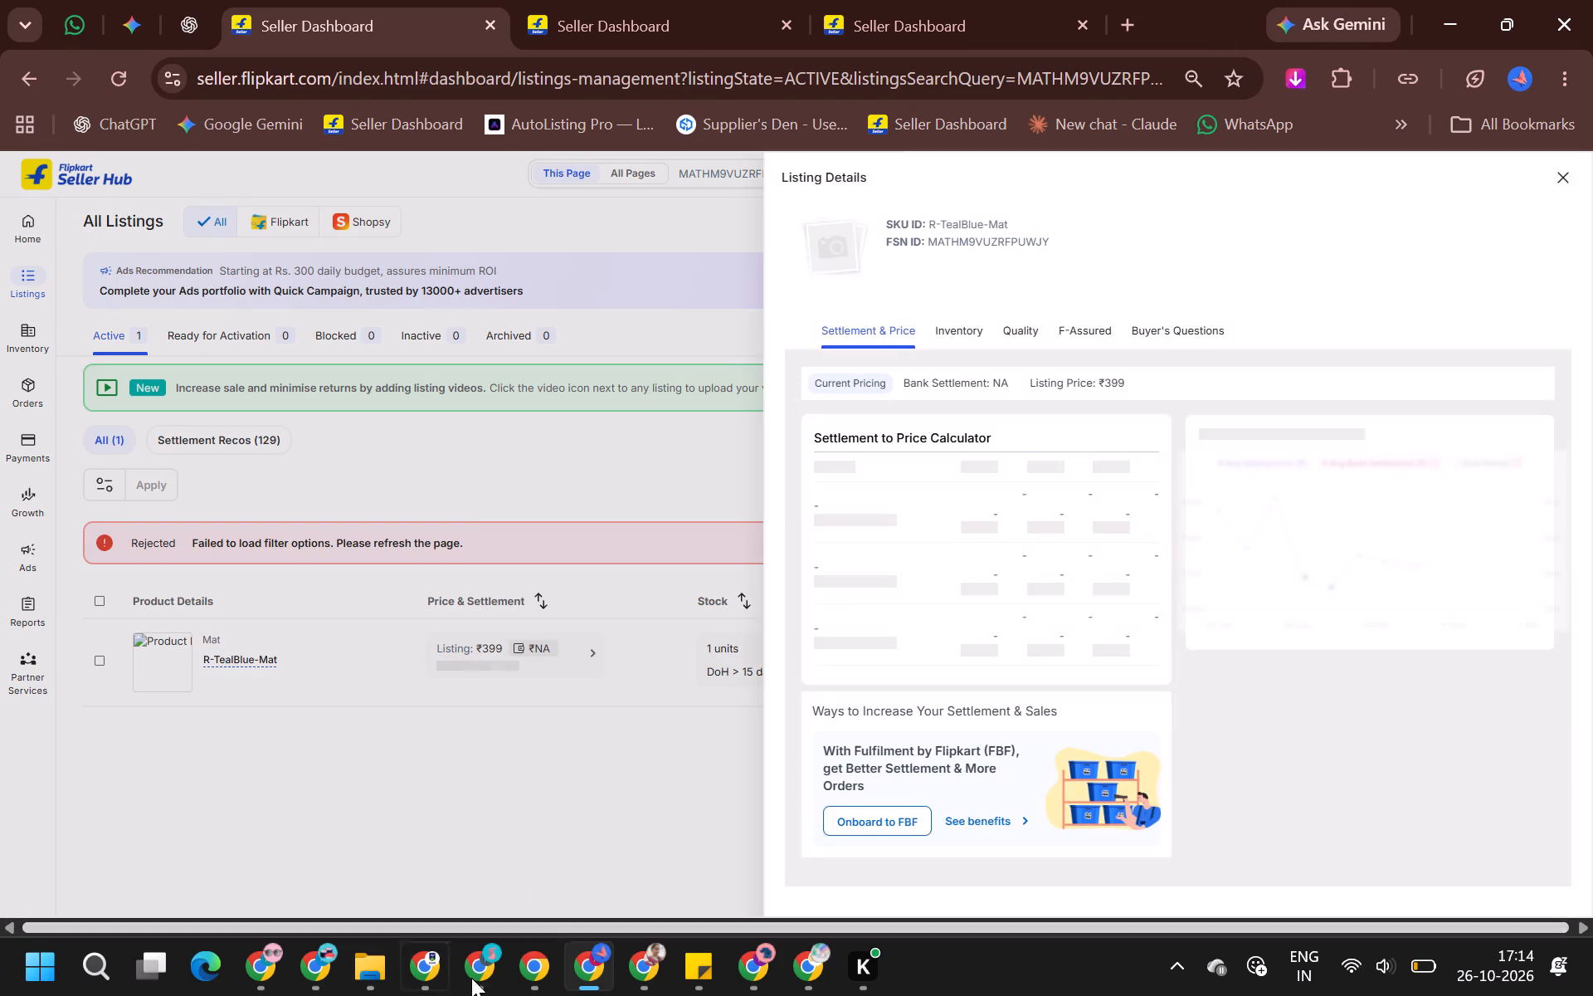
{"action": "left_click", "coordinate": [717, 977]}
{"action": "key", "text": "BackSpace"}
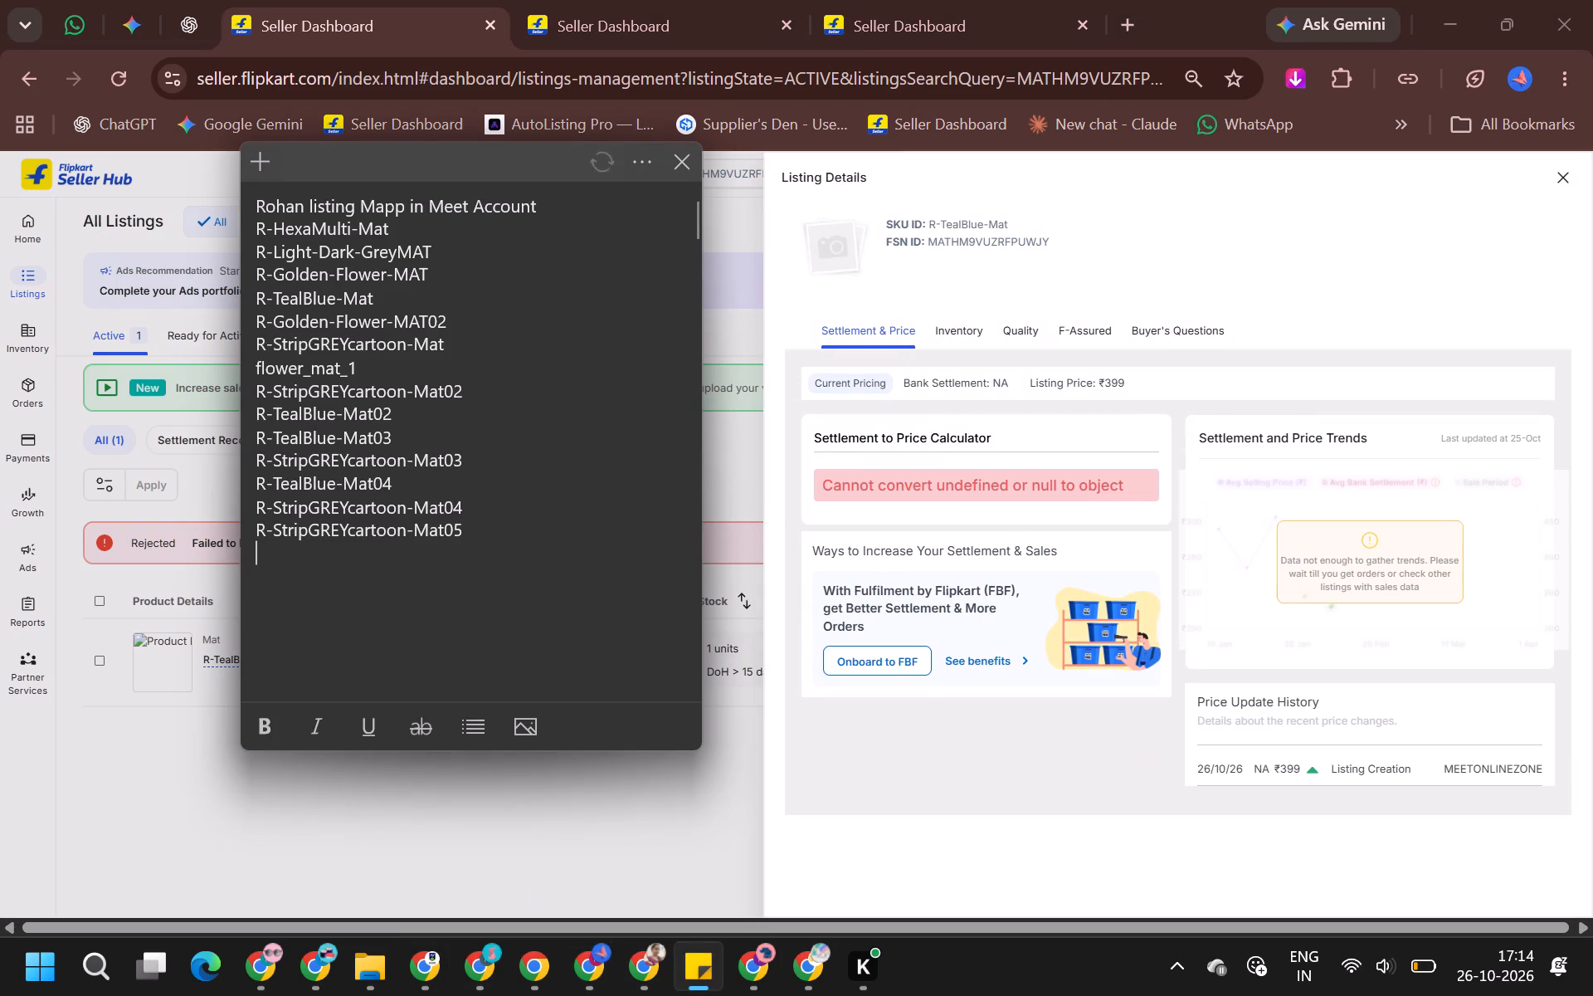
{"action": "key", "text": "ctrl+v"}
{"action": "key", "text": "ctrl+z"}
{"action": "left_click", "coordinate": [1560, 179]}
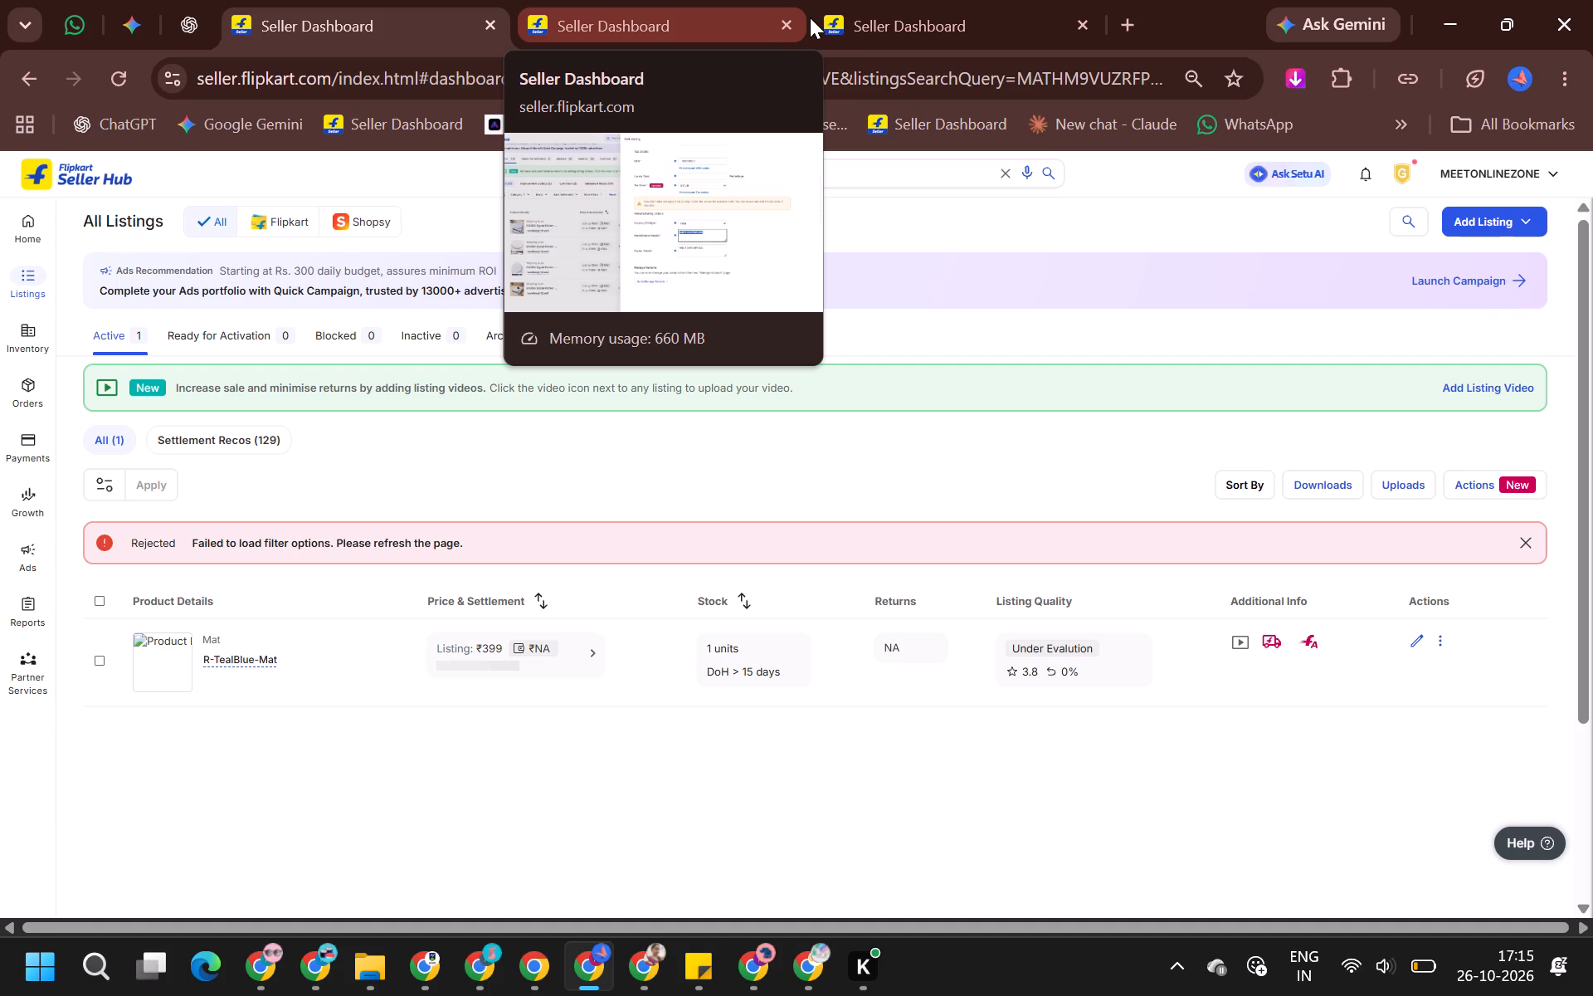
Return to the ROHANCART browser window and close the teal blue mat's product page.
{"action": "left_click", "coordinate": [681, 0]}
{"action": "left_click", "coordinate": [1072, 0]}
{"action": "key", "text": "alt+Tab"}
{"action": "key", "text": "alt+Tab"}
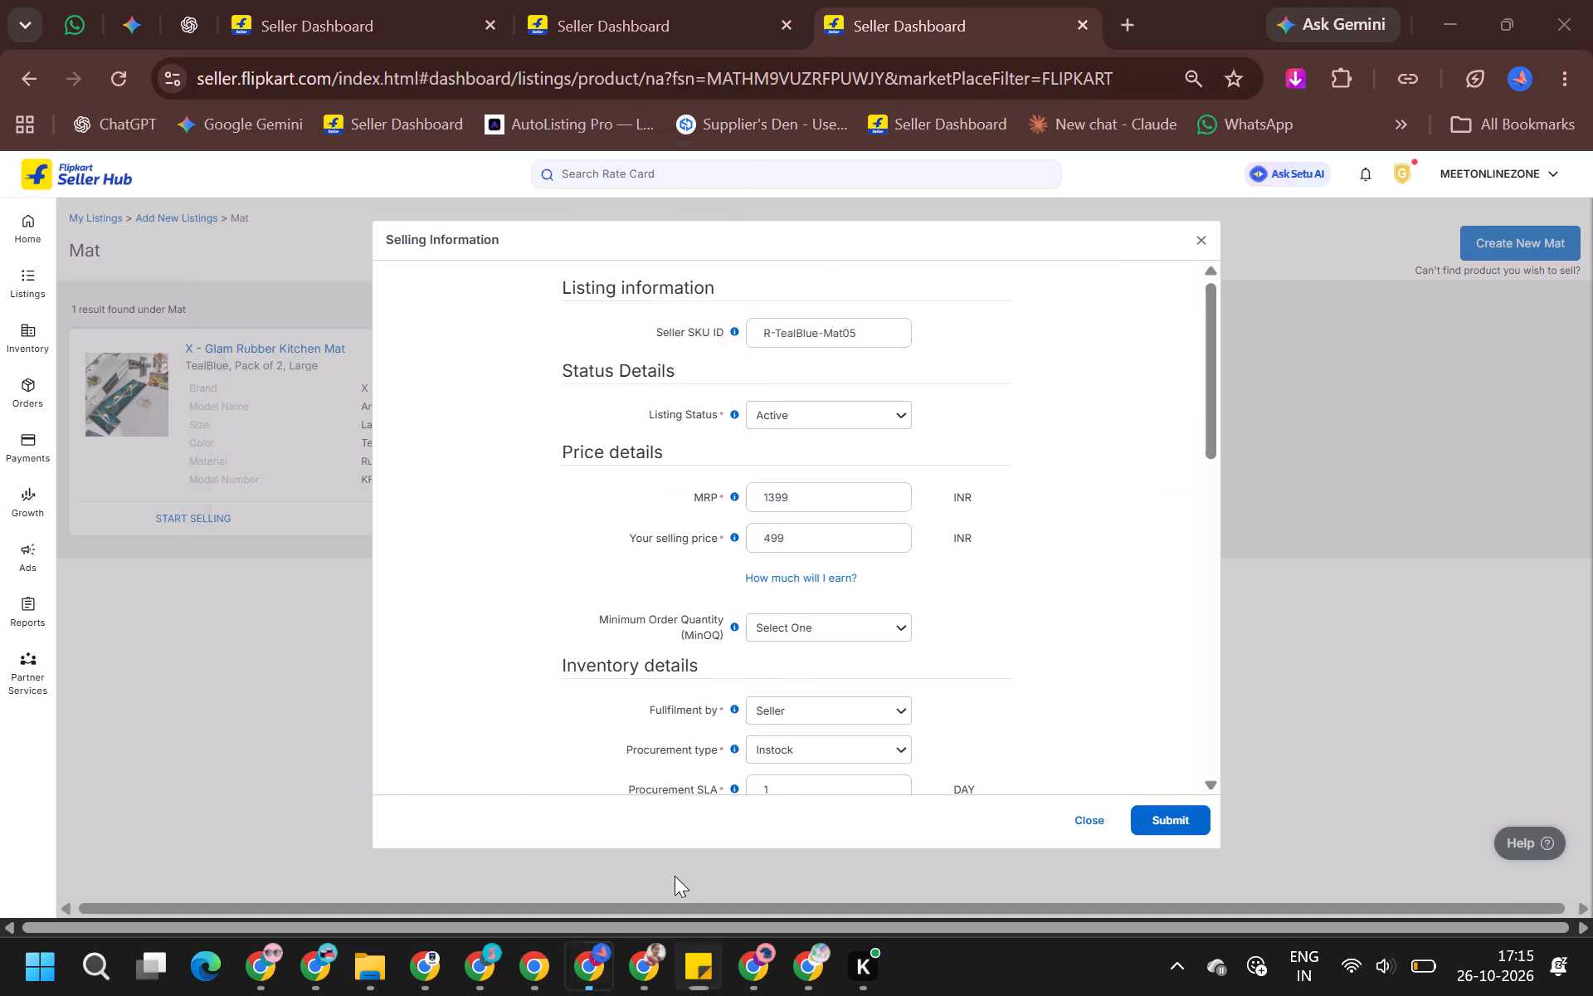
{"action": "left_click", "coordinate": [622, 972]}
{"action": "left_click", "coordinate": [729, 0]}
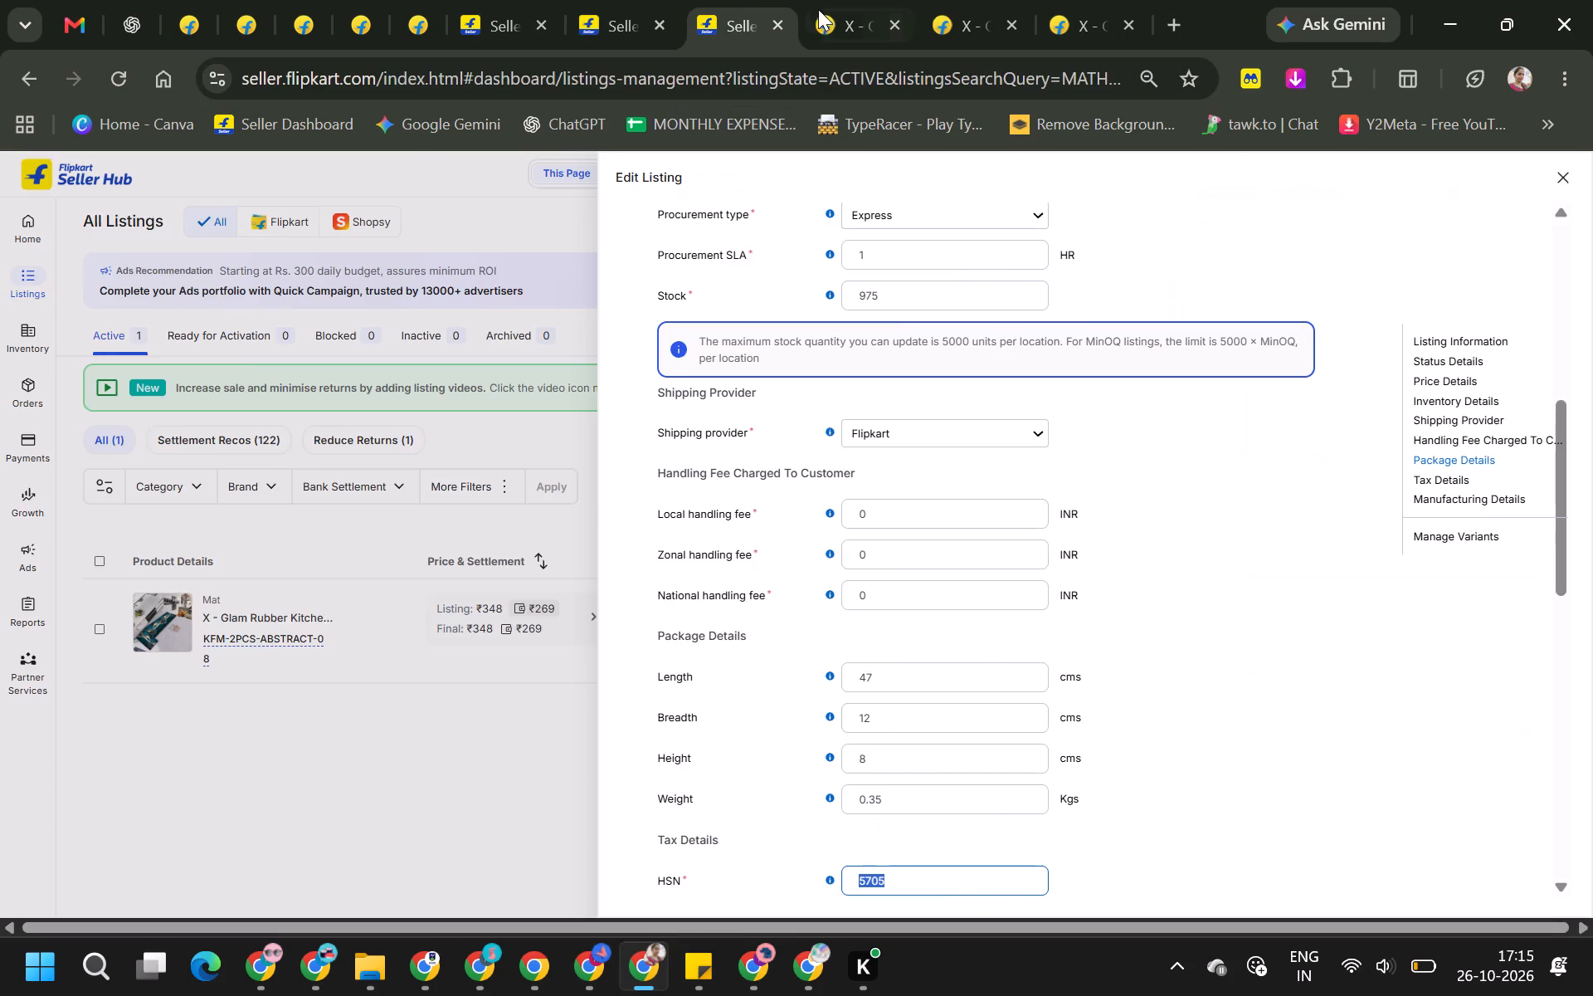
{"action": "left_click", "coordinate": [884, 7]}
{"action": "left_click", "coordinate": [894, 22]}
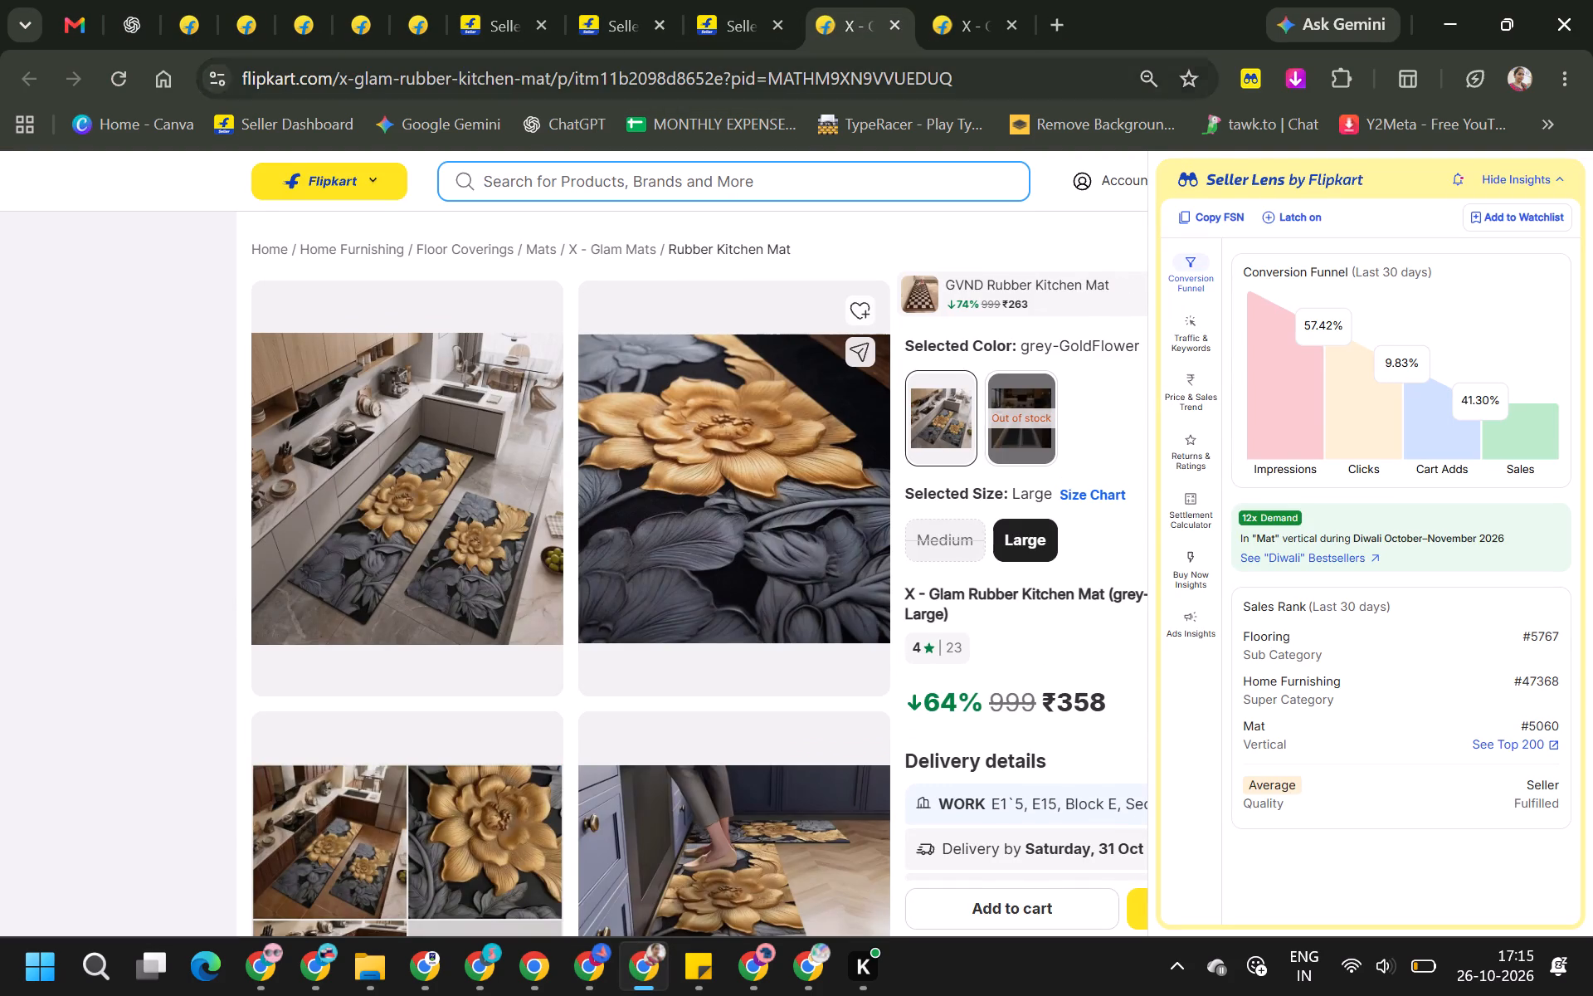
Search the MEETONLINEZONE listings for the grey-GoldFlower mat's FSN, MATHM9XN9VVUEDUQ, copied from its product page address.
{"action": "double_click", "coordinate": [899, 90]}
{"action": "key", "text": "ctrl+c"}
{"action": "double_click", "coordinate": [894, 75]}
{"action": "key", "text": "ctrl+c"}
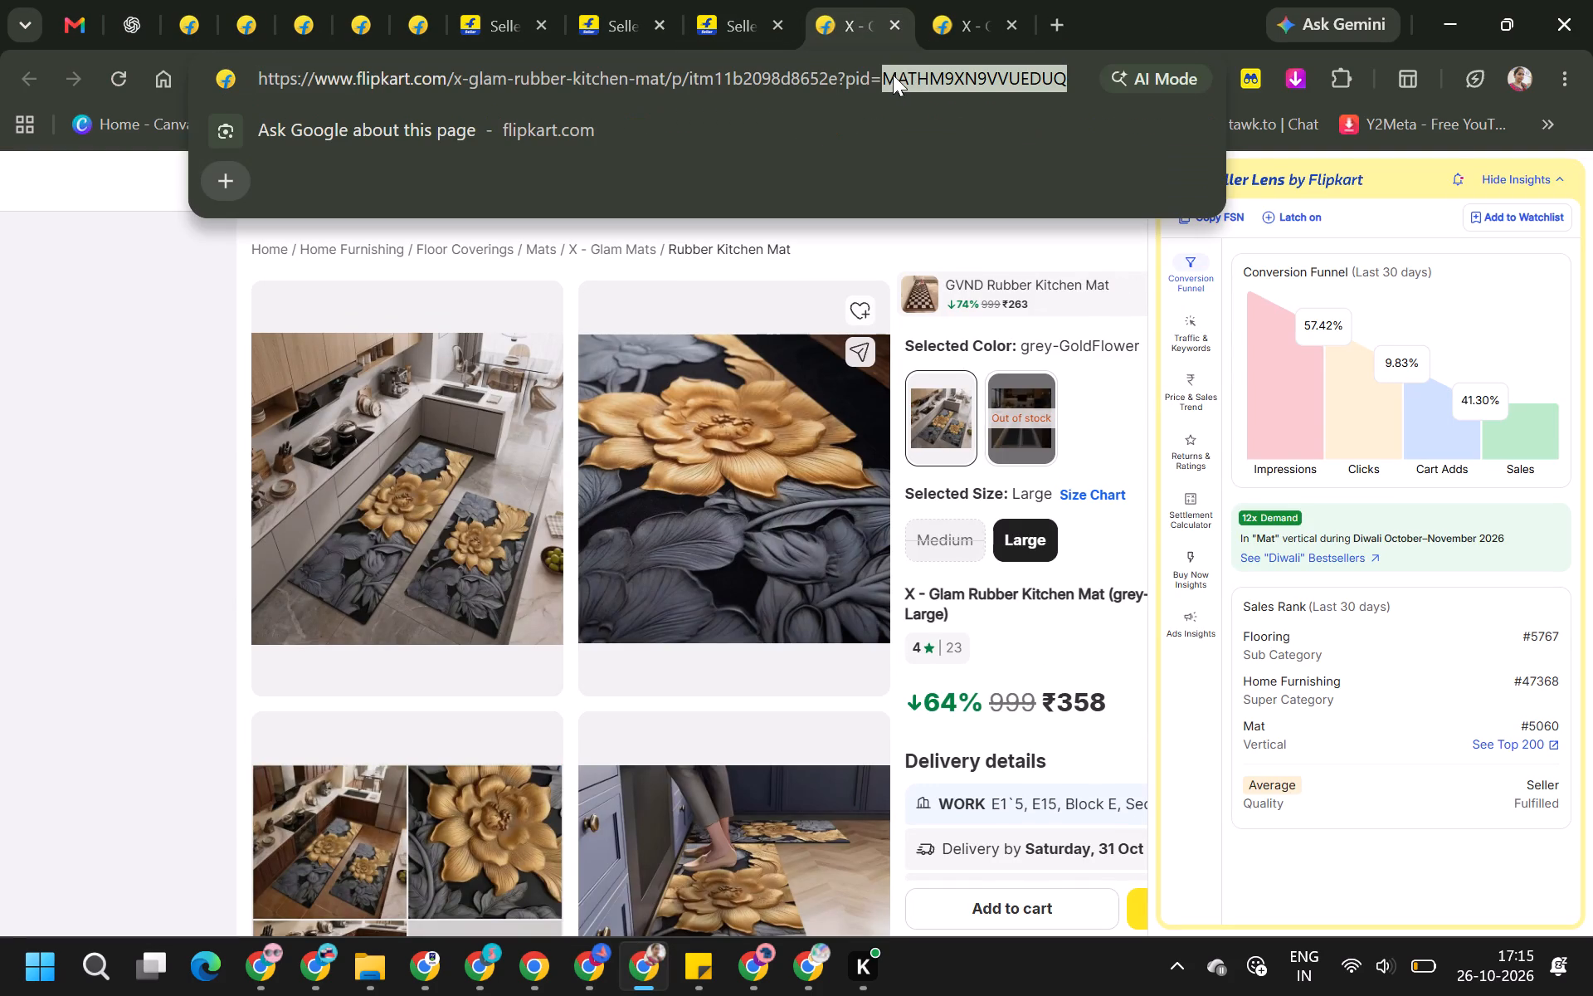
{"action": "key", "text": "alt+Tab"}
{"action": "left_click", "coordinate": [436, 0]}
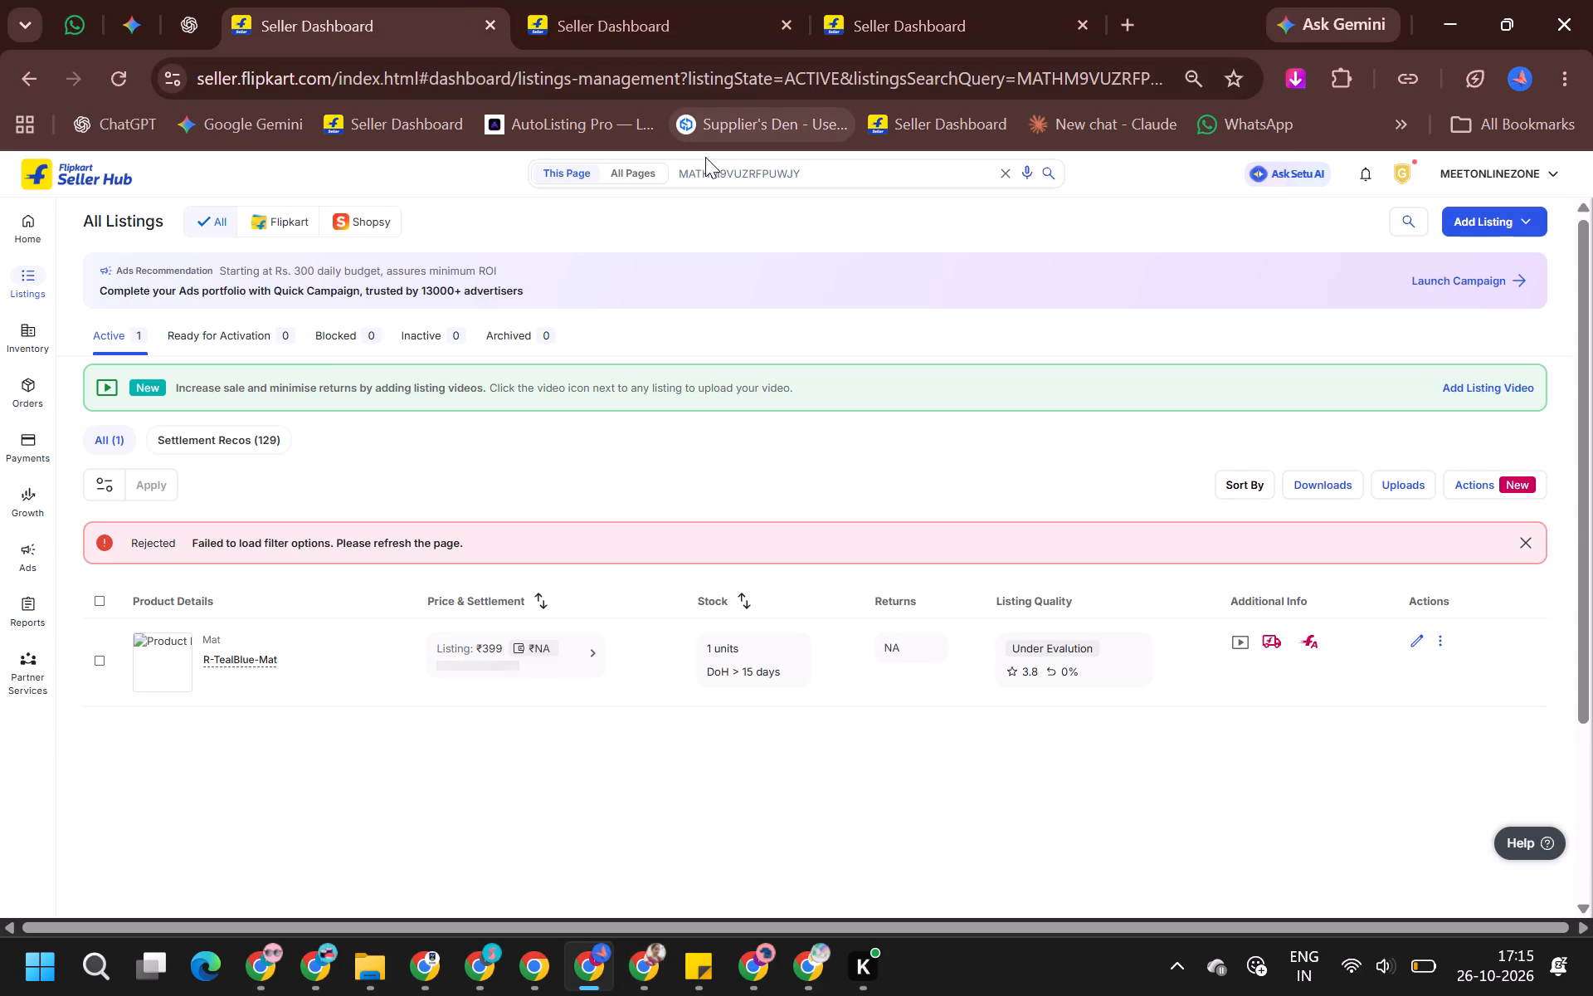
{"action": "left_click", "coordinate": [705, 157]}
{"action": "key", "text": "ctrl+a"}
{"action": "key", "text": "ctrl+v"}
{"action": "key", "text": "Return"}
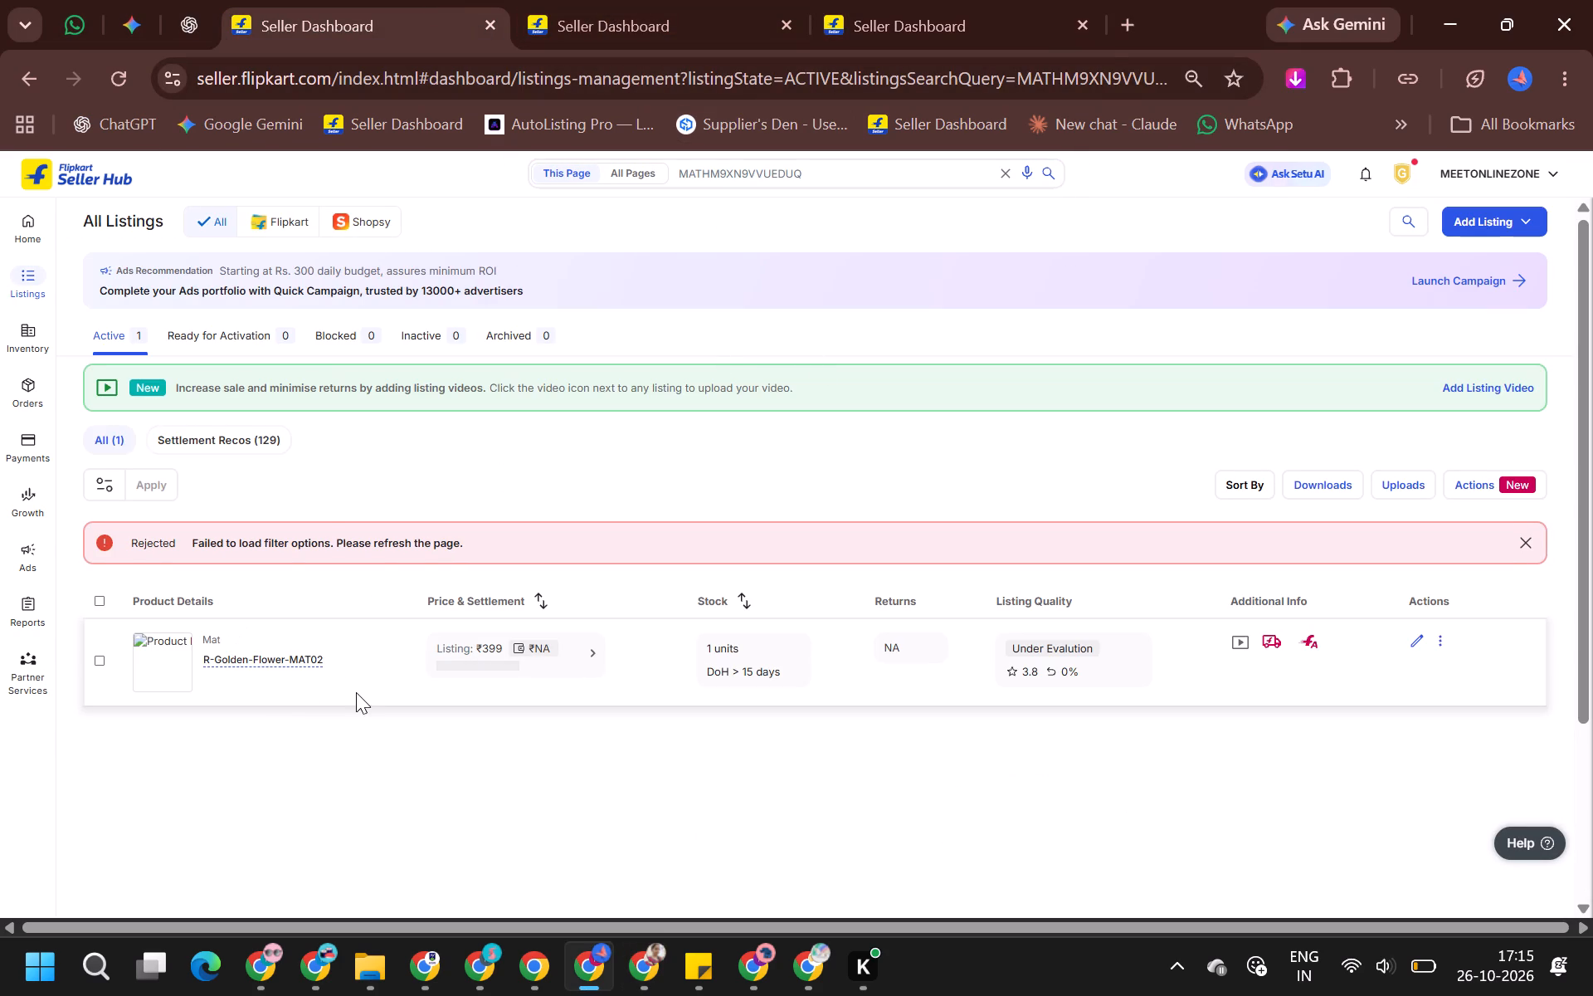
Close the grey-GoldFlower mat's product page in the ROHANCART browser window.
{"action": "key", "text": "alt+Tab"}
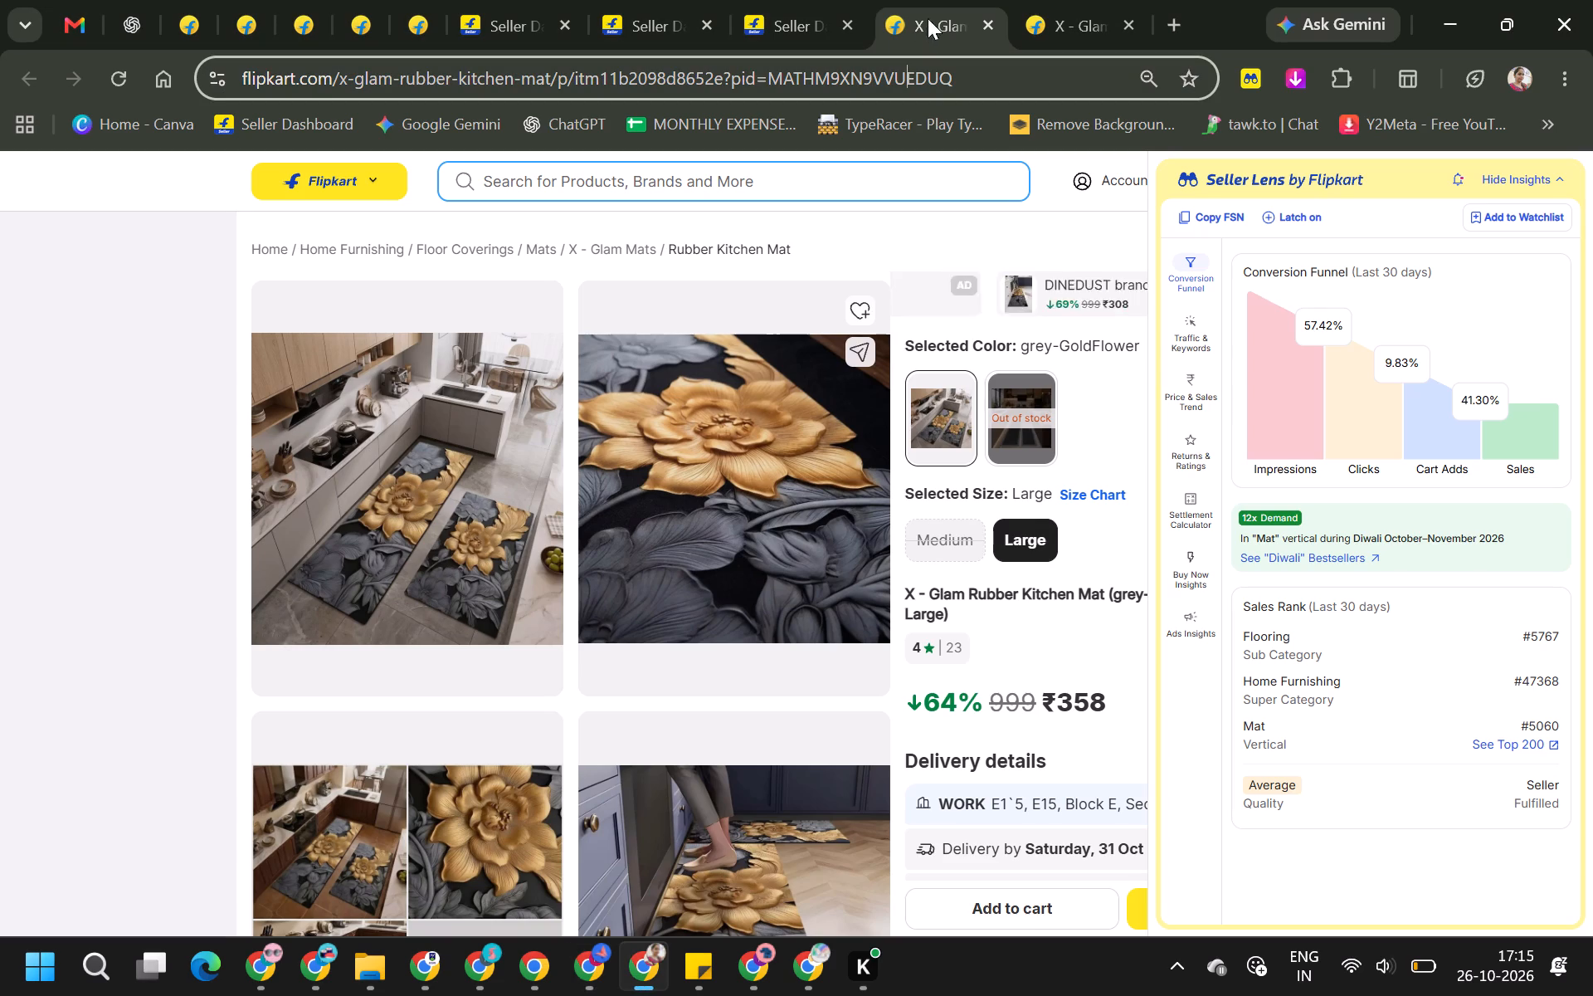
{"action": "left_click", "coordinate": [982, 31]}
Search the MEETONLINEZONE listings for the CartoonStrip mat's FSN, MATHM9VUQHENAKZV, copied from its product page address.
{"action": "double_click", "coordinate": [907, 76]}
{"action": "key", "text": "ctrl+c"}
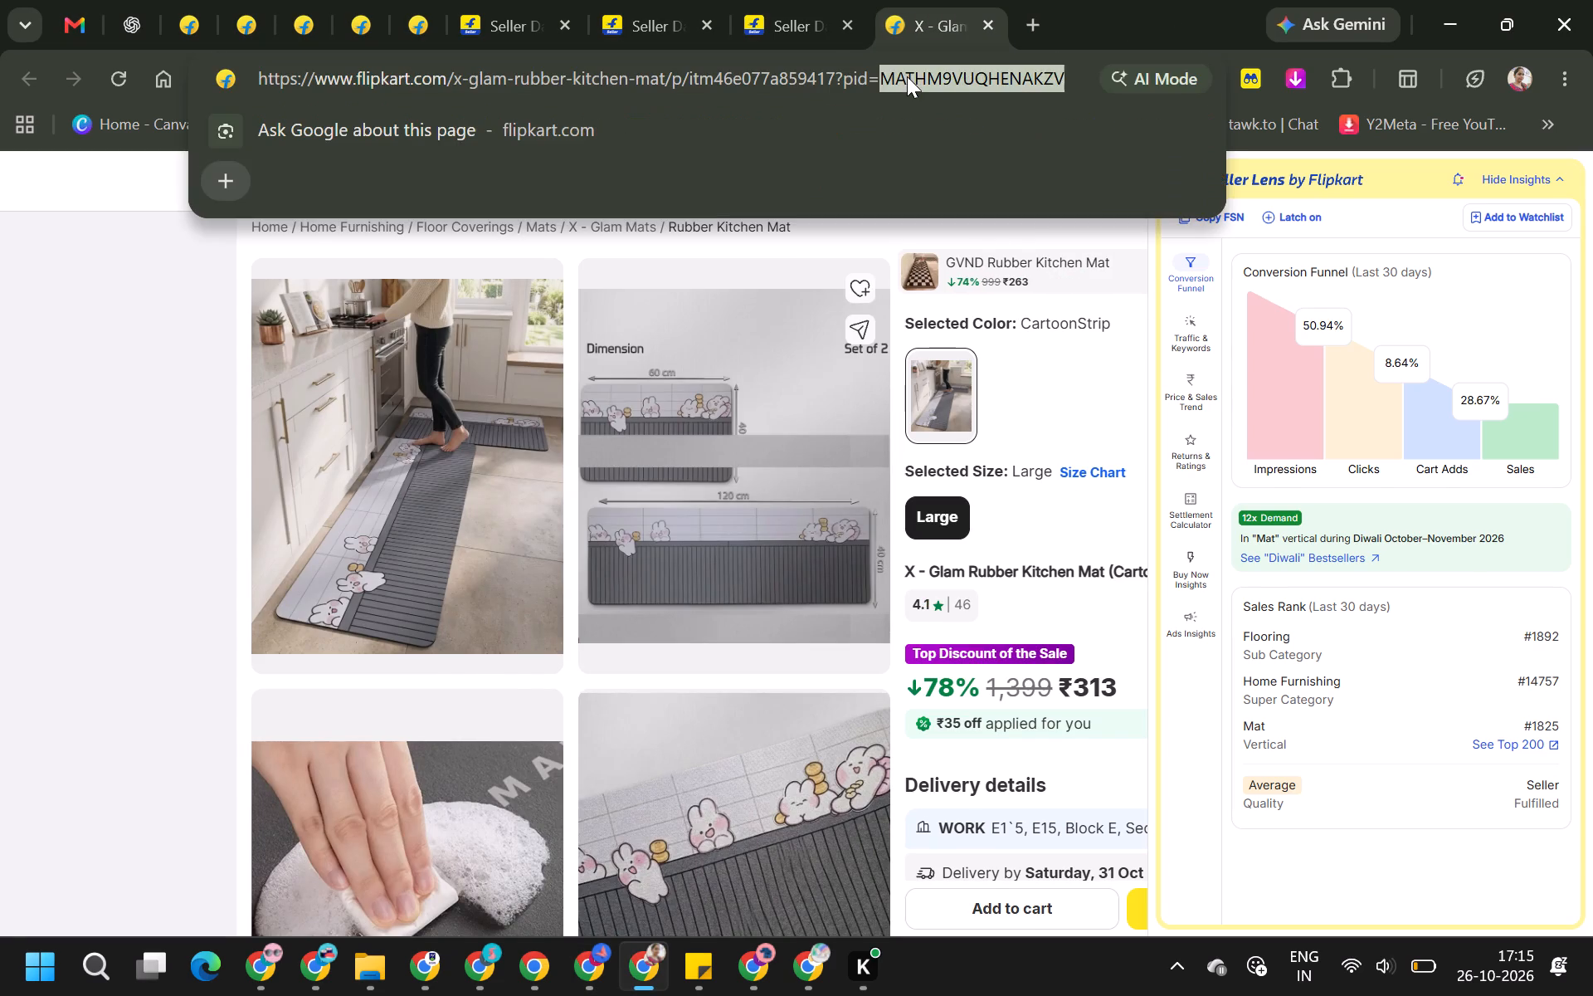
{"action": "key", "text": "alt+Tab"}
{"action": "left_click", "coordinate": [748, 173]}
{"action": "key", "text": "ctrl+a"}
{"action": "key", "text": "ctrl+v"}
{"action": "key", "text": "Return"}
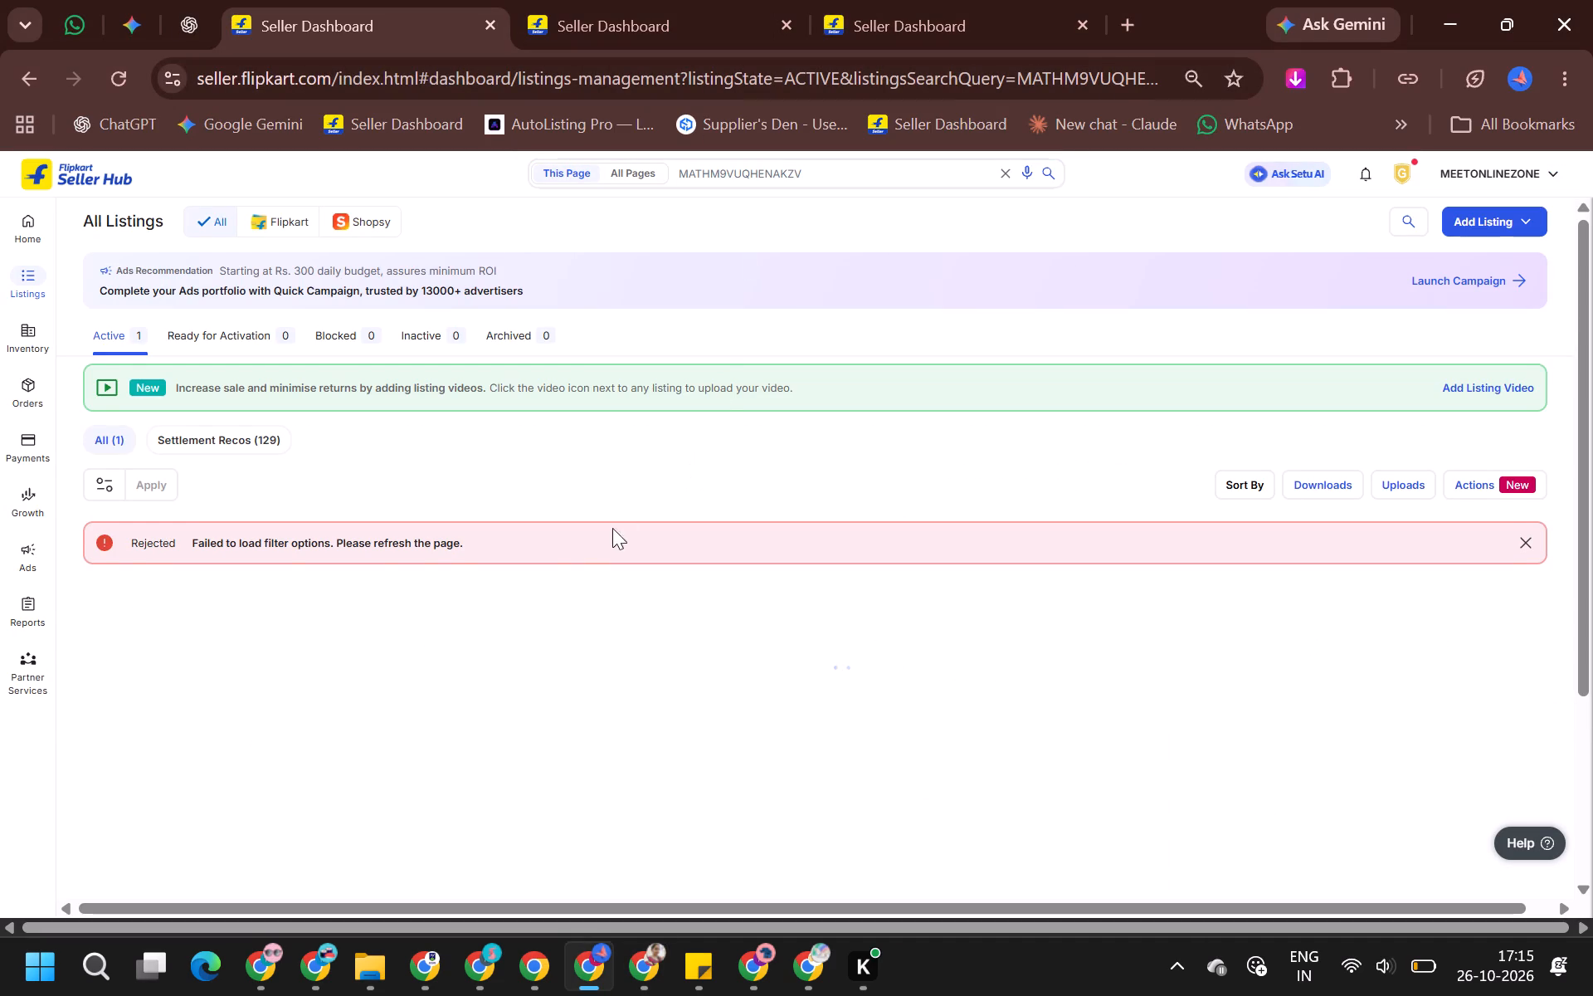
Return to the ROHANCART browser window and close the CartoonStrip mat's product page and the KFM-2PCS-ABSTRACT-08 listing edit page.
{"action": "key", "text": "alt+Tab"}
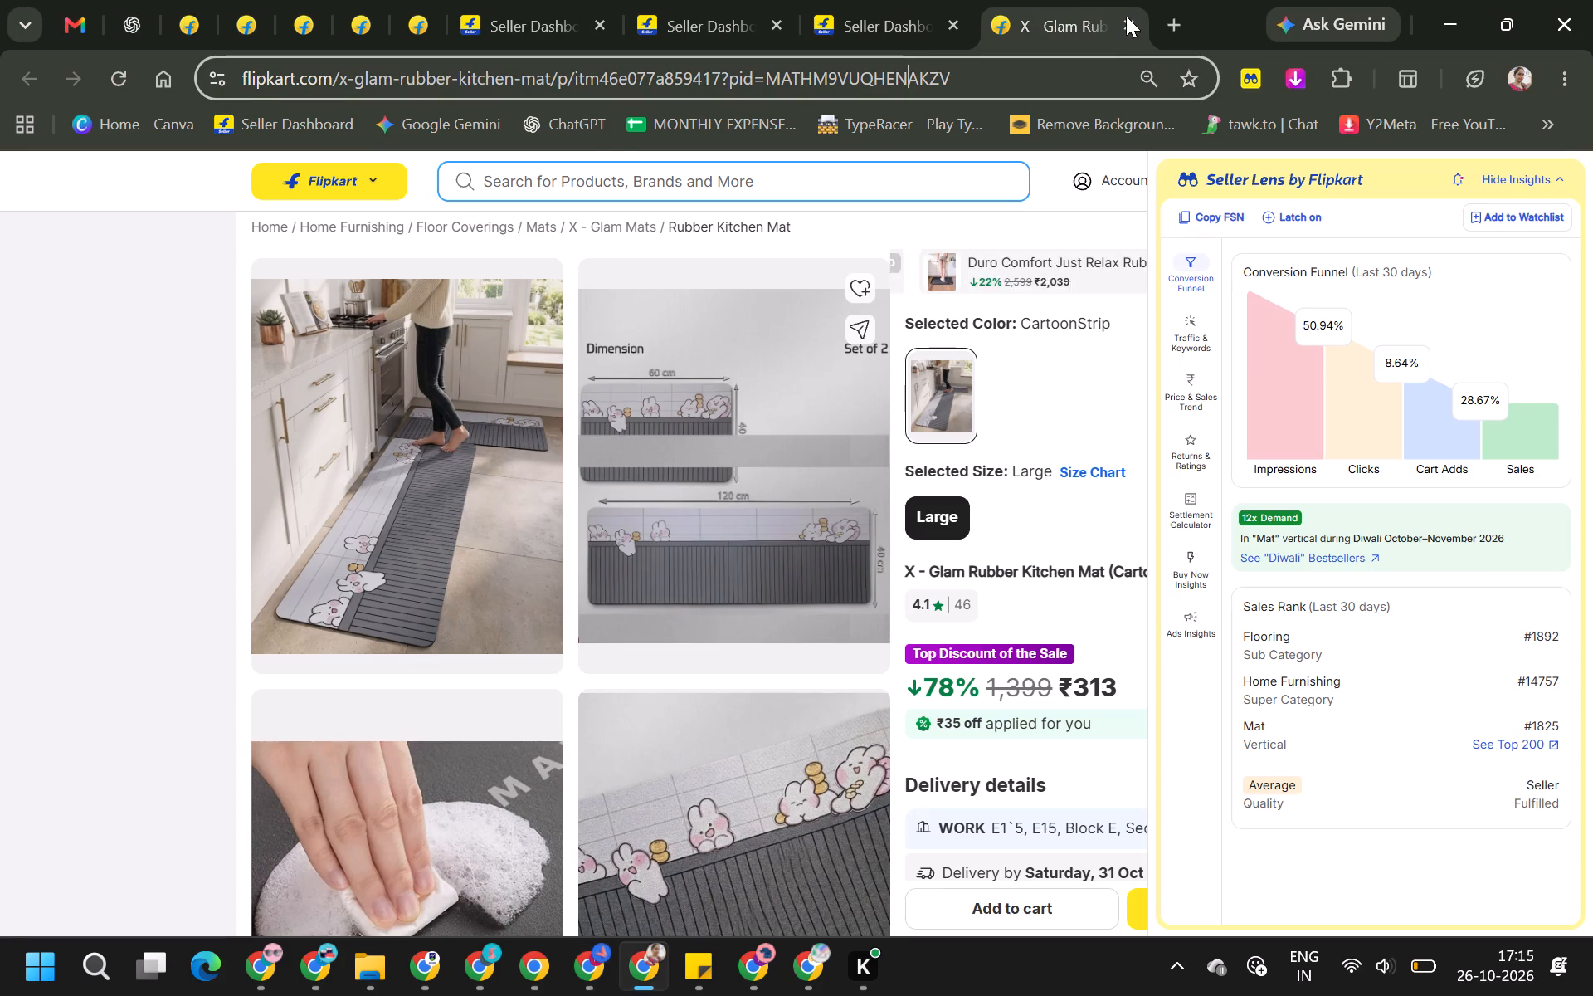
{"action": "left_click", "coordinate": [1127, 16]}
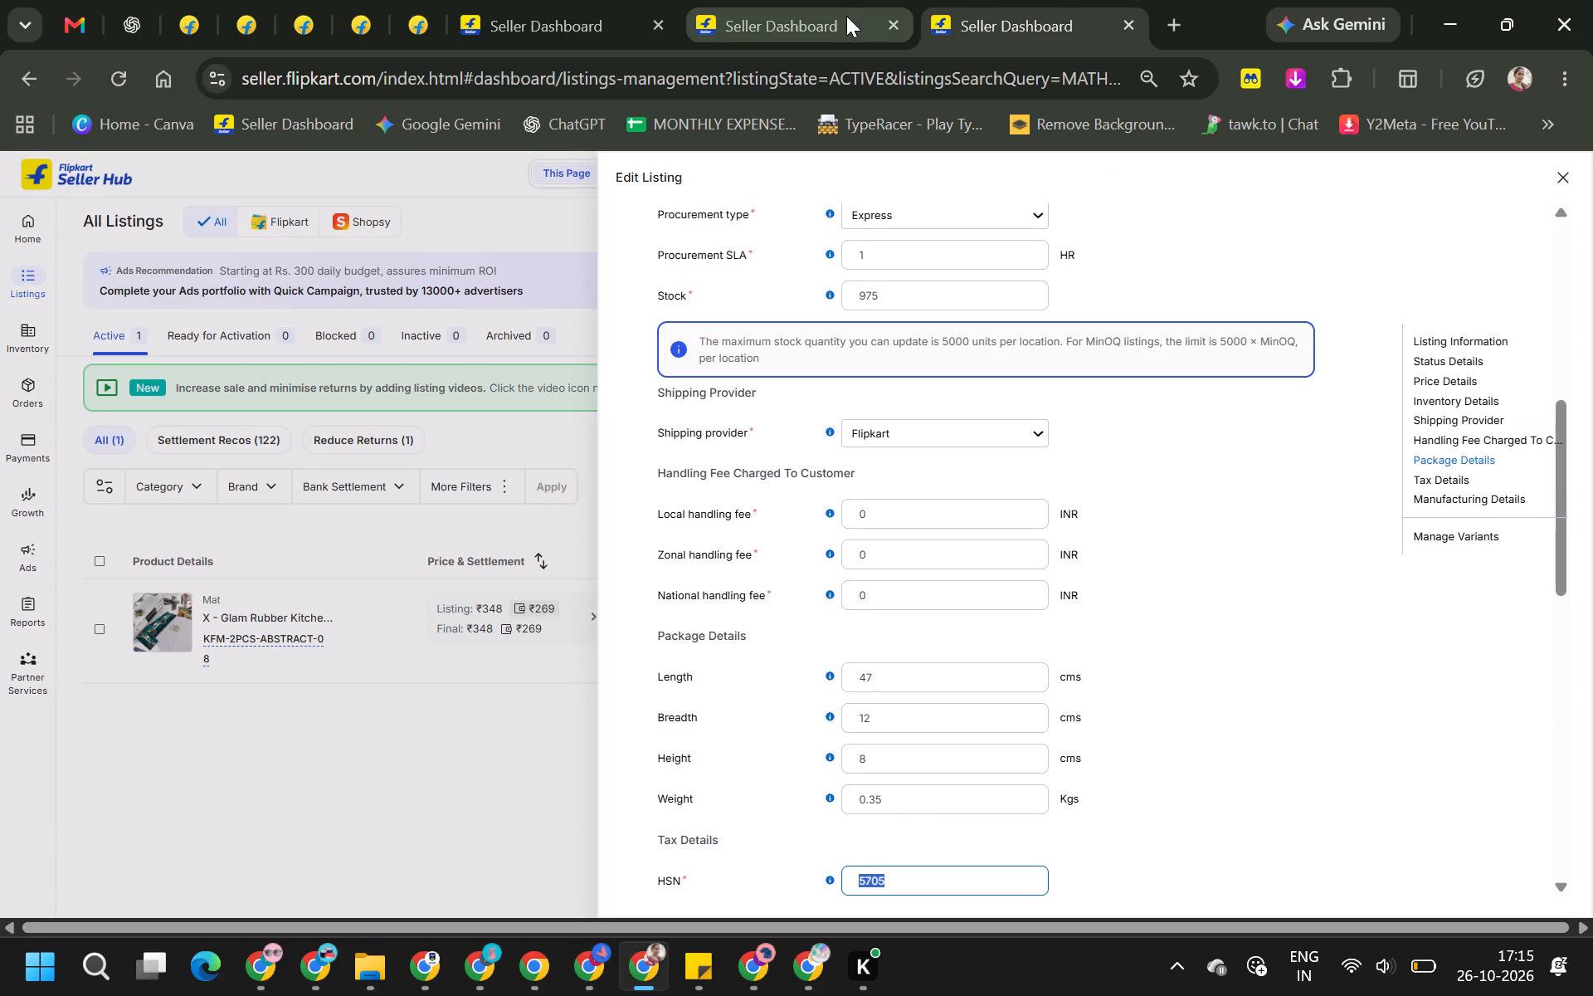
{"action": "left_click", "coordinate": [846, 18]}
{"action": "left_click", "coordinate": [1077, 17]}
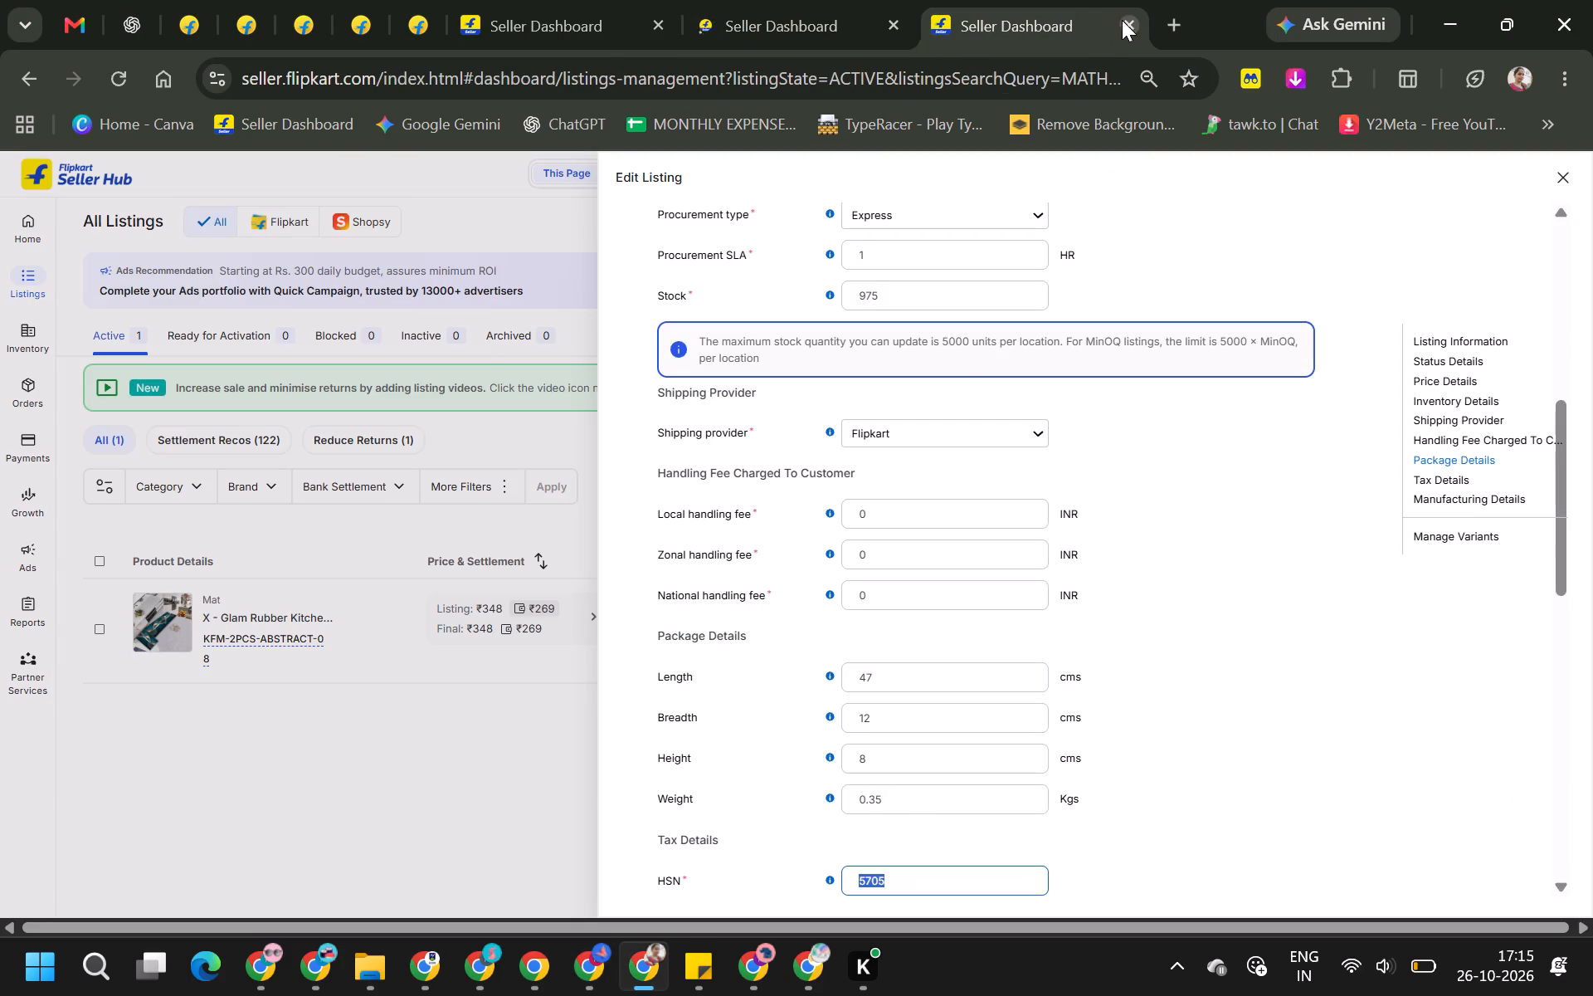
{"action": "left_click", "coordinate": [1122, 20]}
Open the help panel from ROHANCART's ads Campaign Manager page.
{"action": "left_click", "coordinate": [563, 33]}
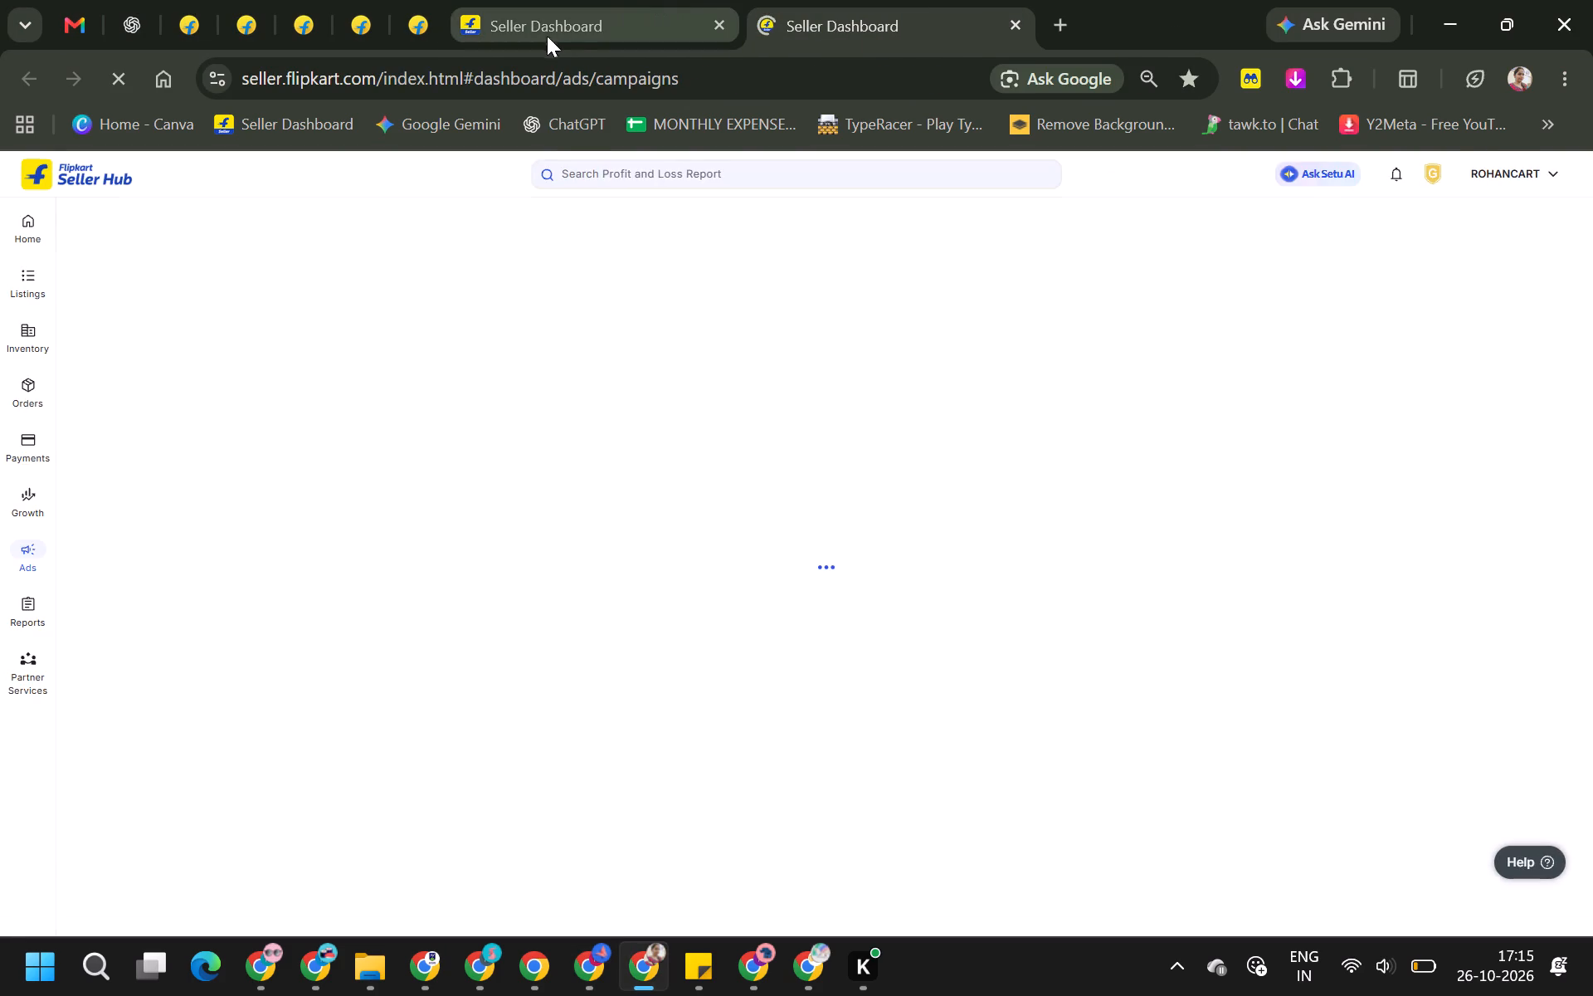
{"action": "left_click", "coordinate": [847, 0]}
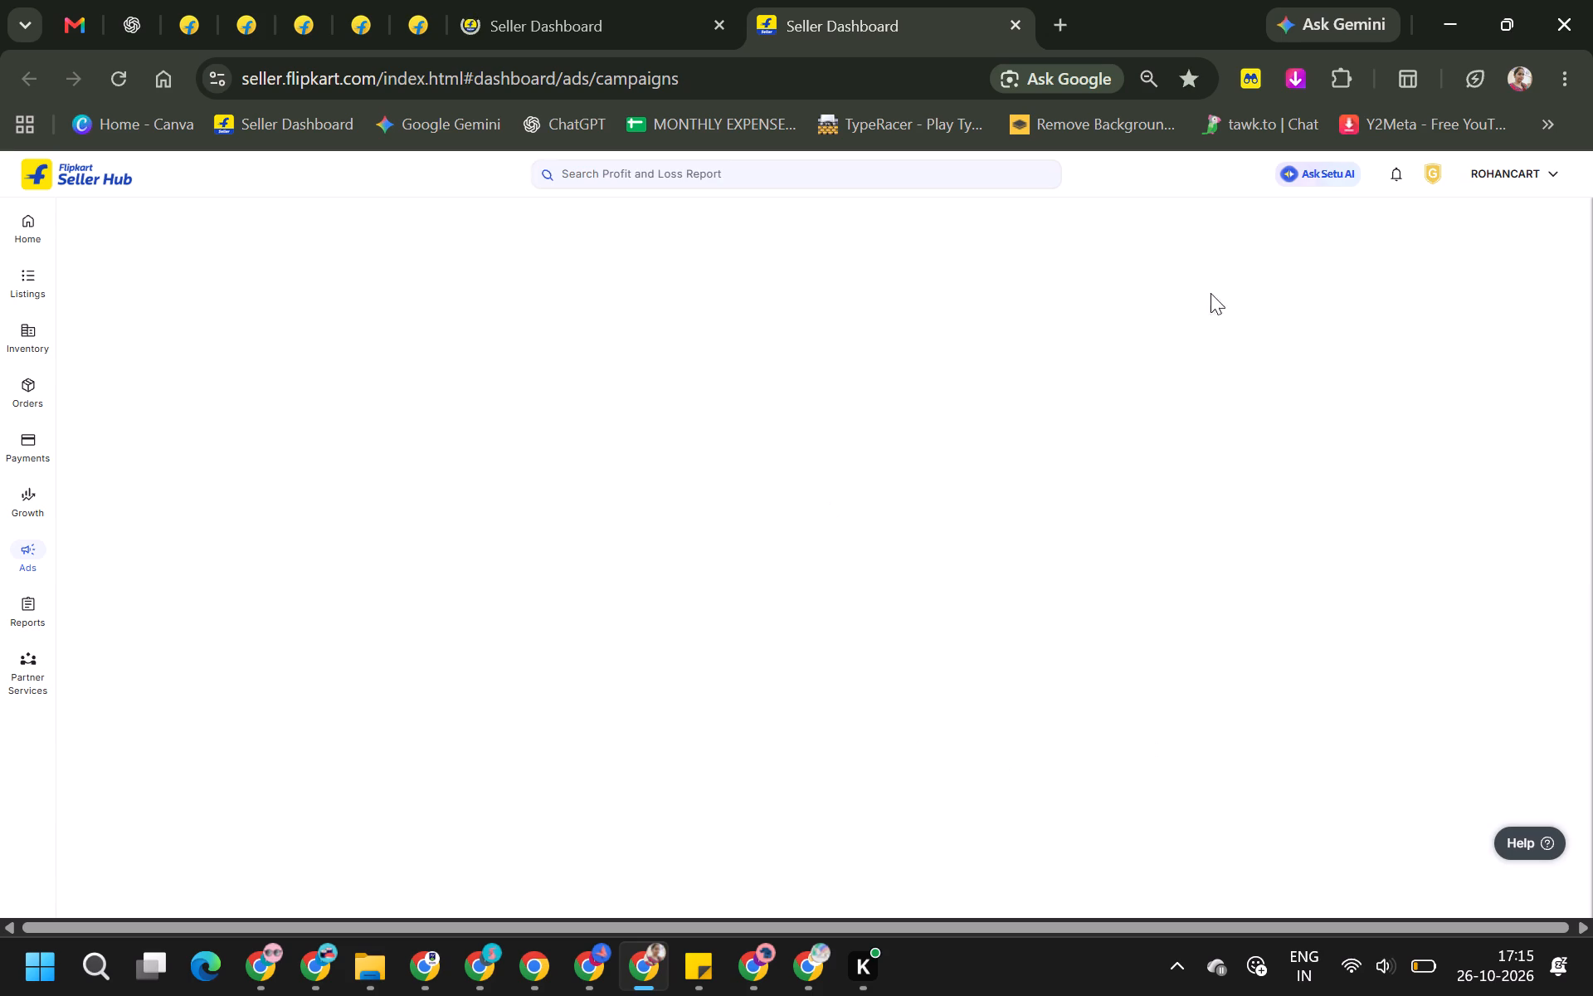
{"action": "left_click", "coordinate": [1535, 838]}
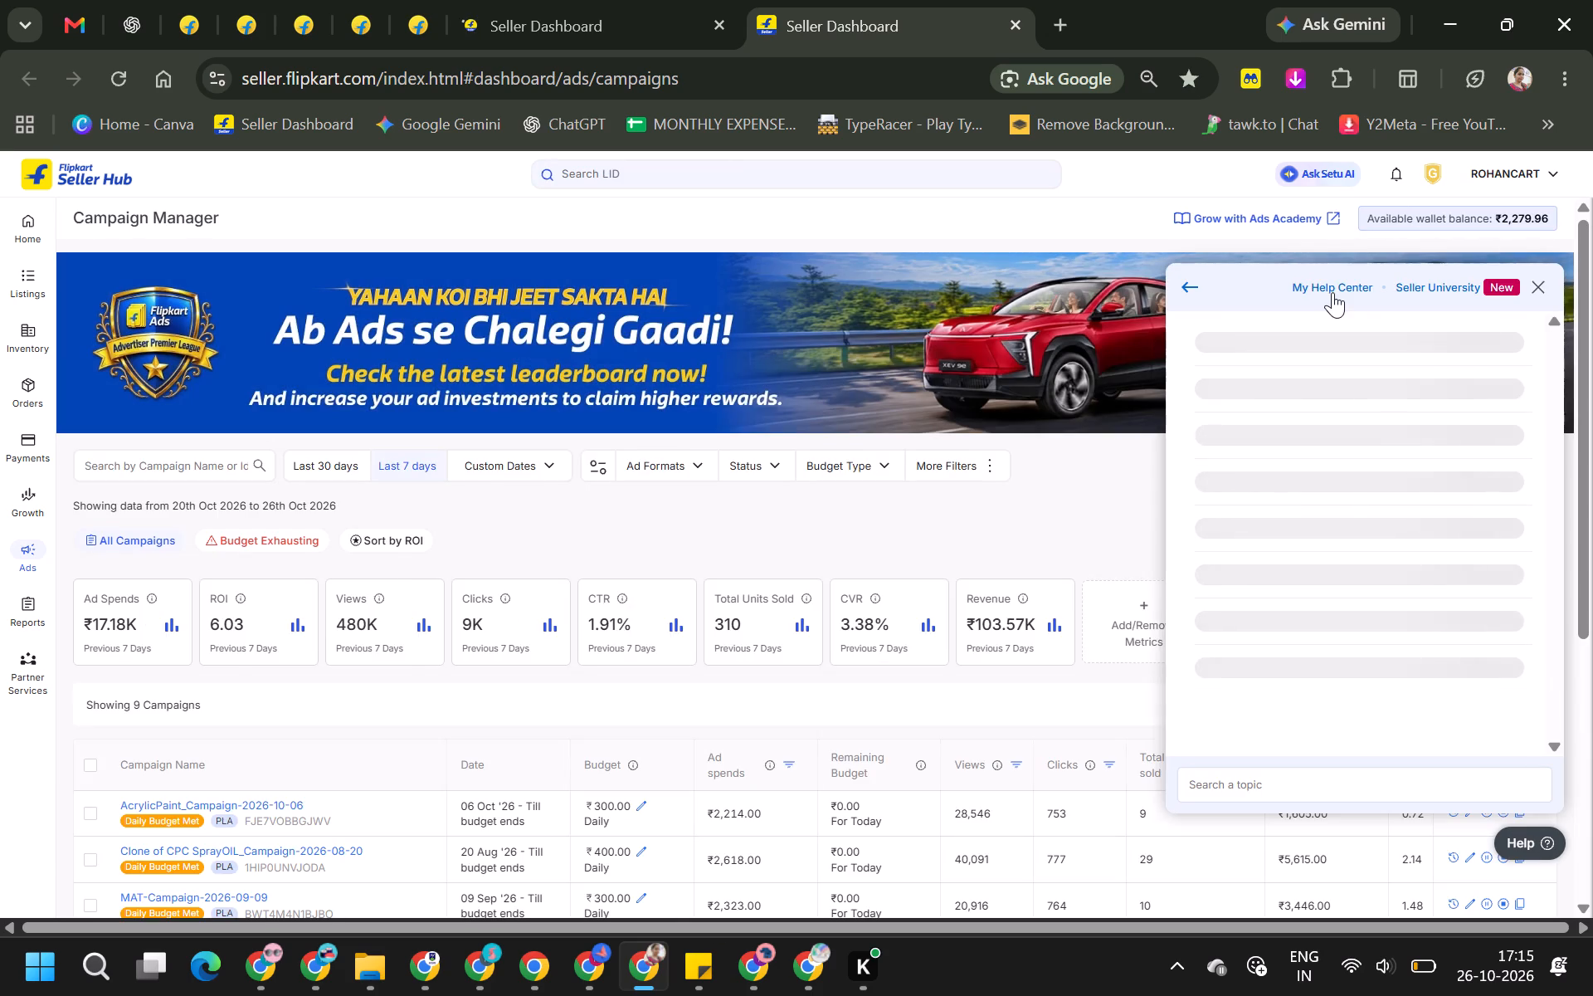
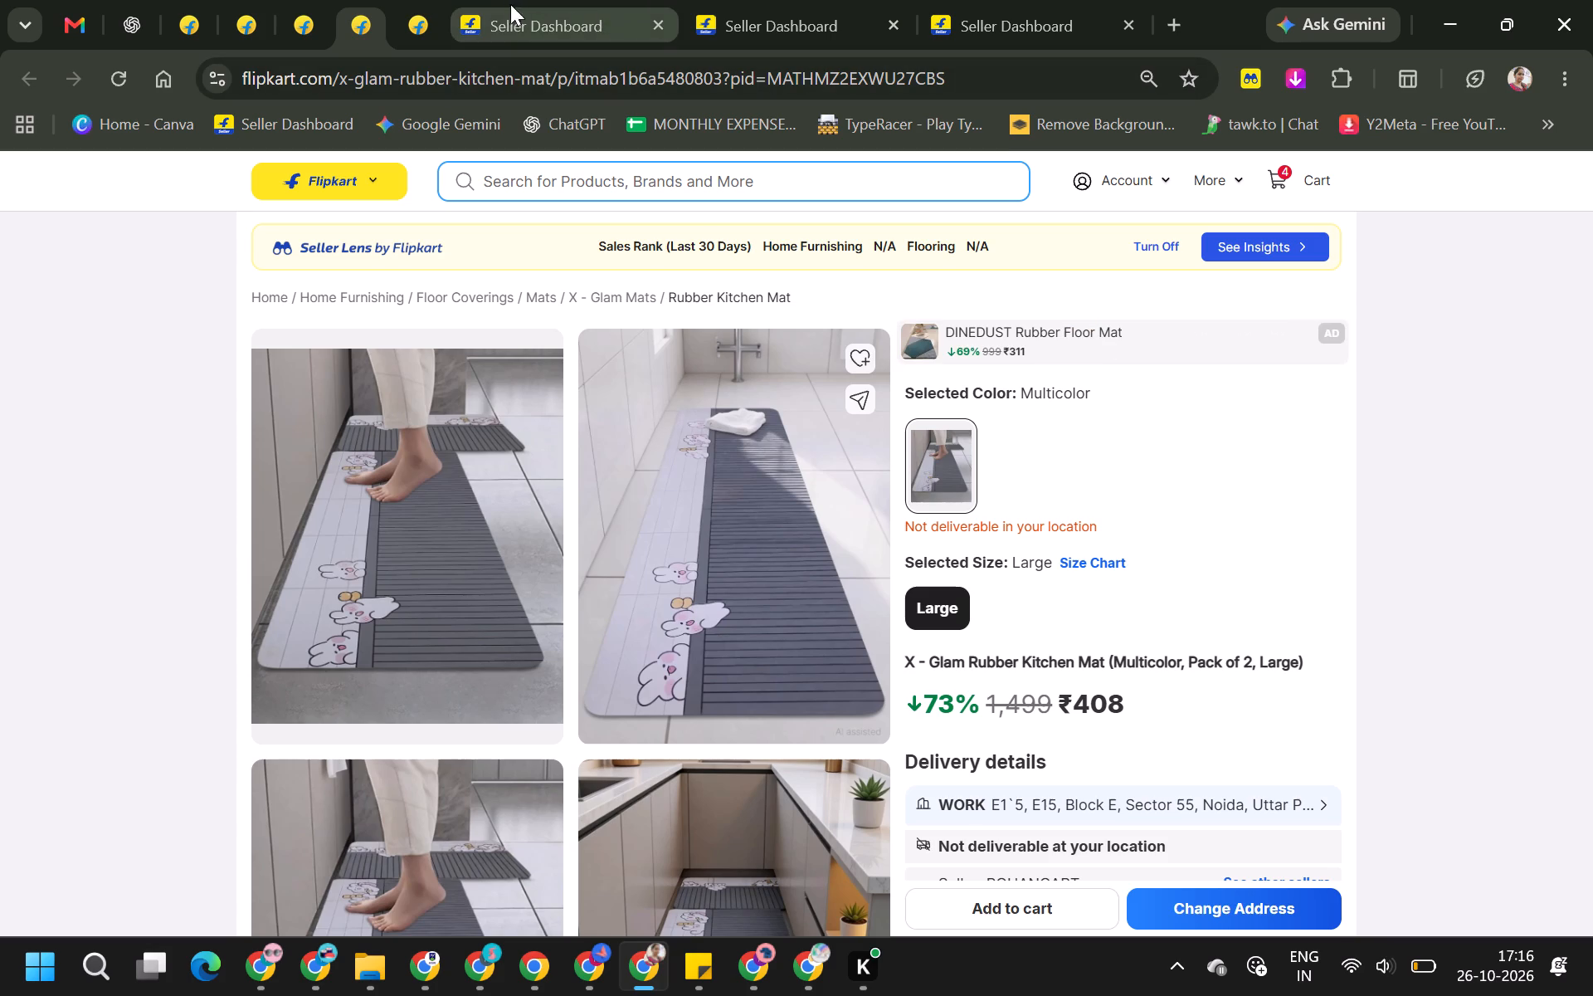
Switch to the open product page of the X - Glam rubber kitchen mat with FSN MATHMZ2G5ZKCCZHT.
{"action": "left_click", "coordinate": [415, 11]}
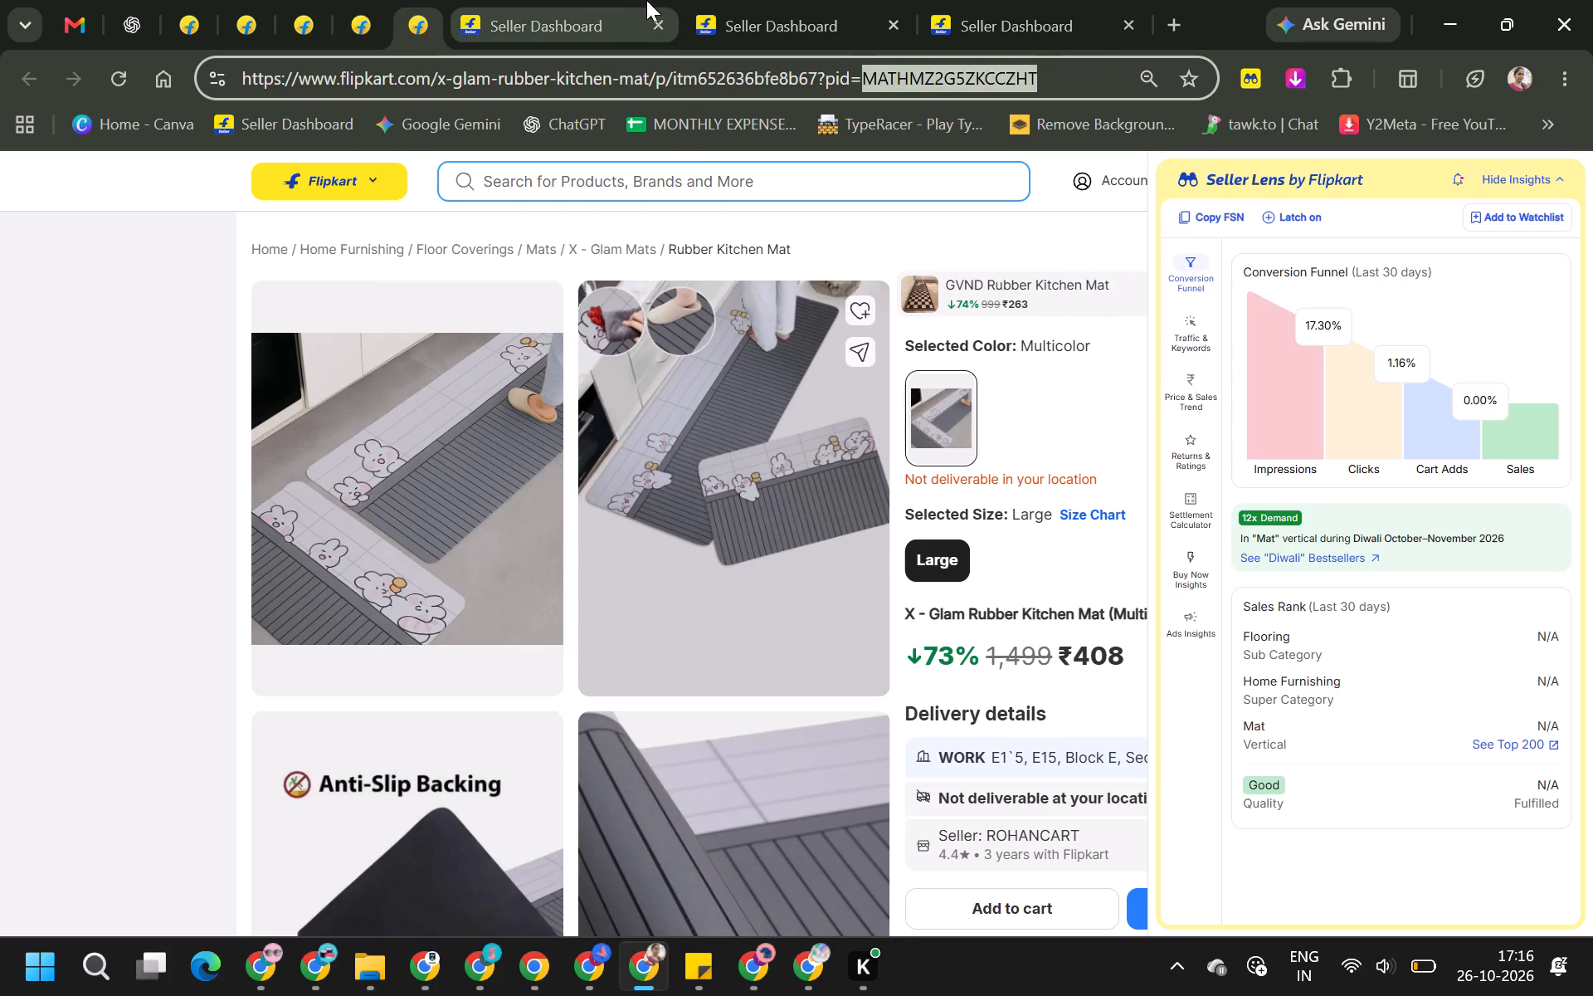
Hide the Seller Lens insights on the bunny-print mat's product page and switch to ROHANCART's Campaign Manager dashboard.
{"action": "left_click", "coordinate": [1542, 188]}
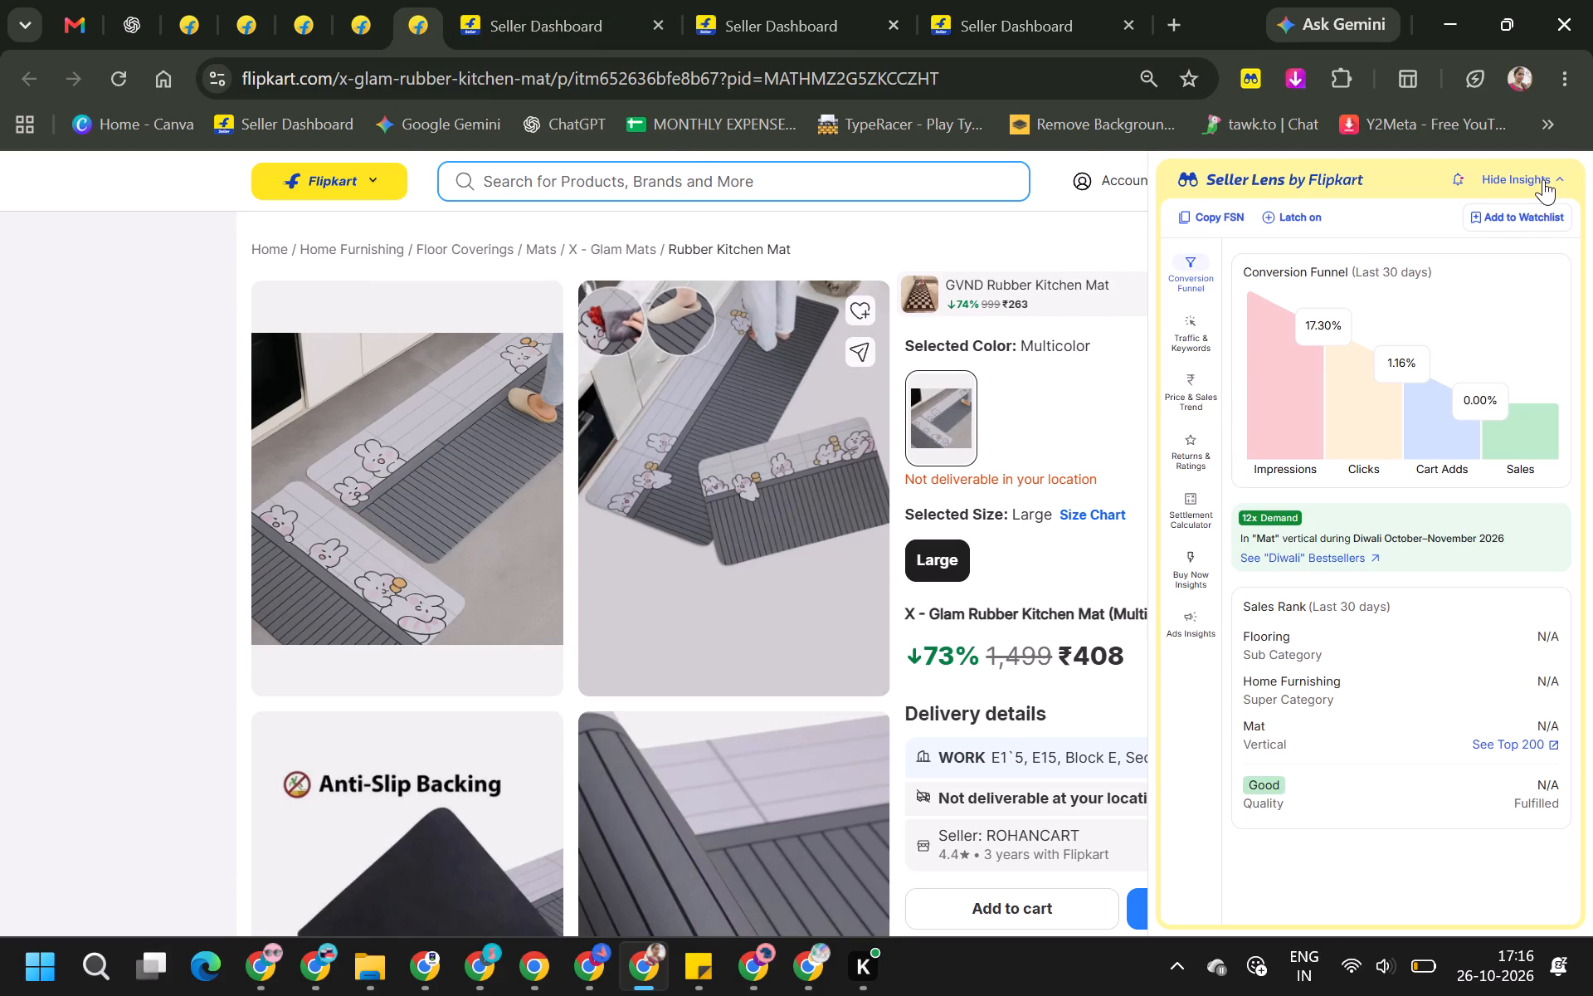
{"action": "left_click", "coordinate": [1543, 179]}
{"action": "left_click", "coordinate": [639, 0]}
{"action": "left_click", "coordinate": [777, 0]}
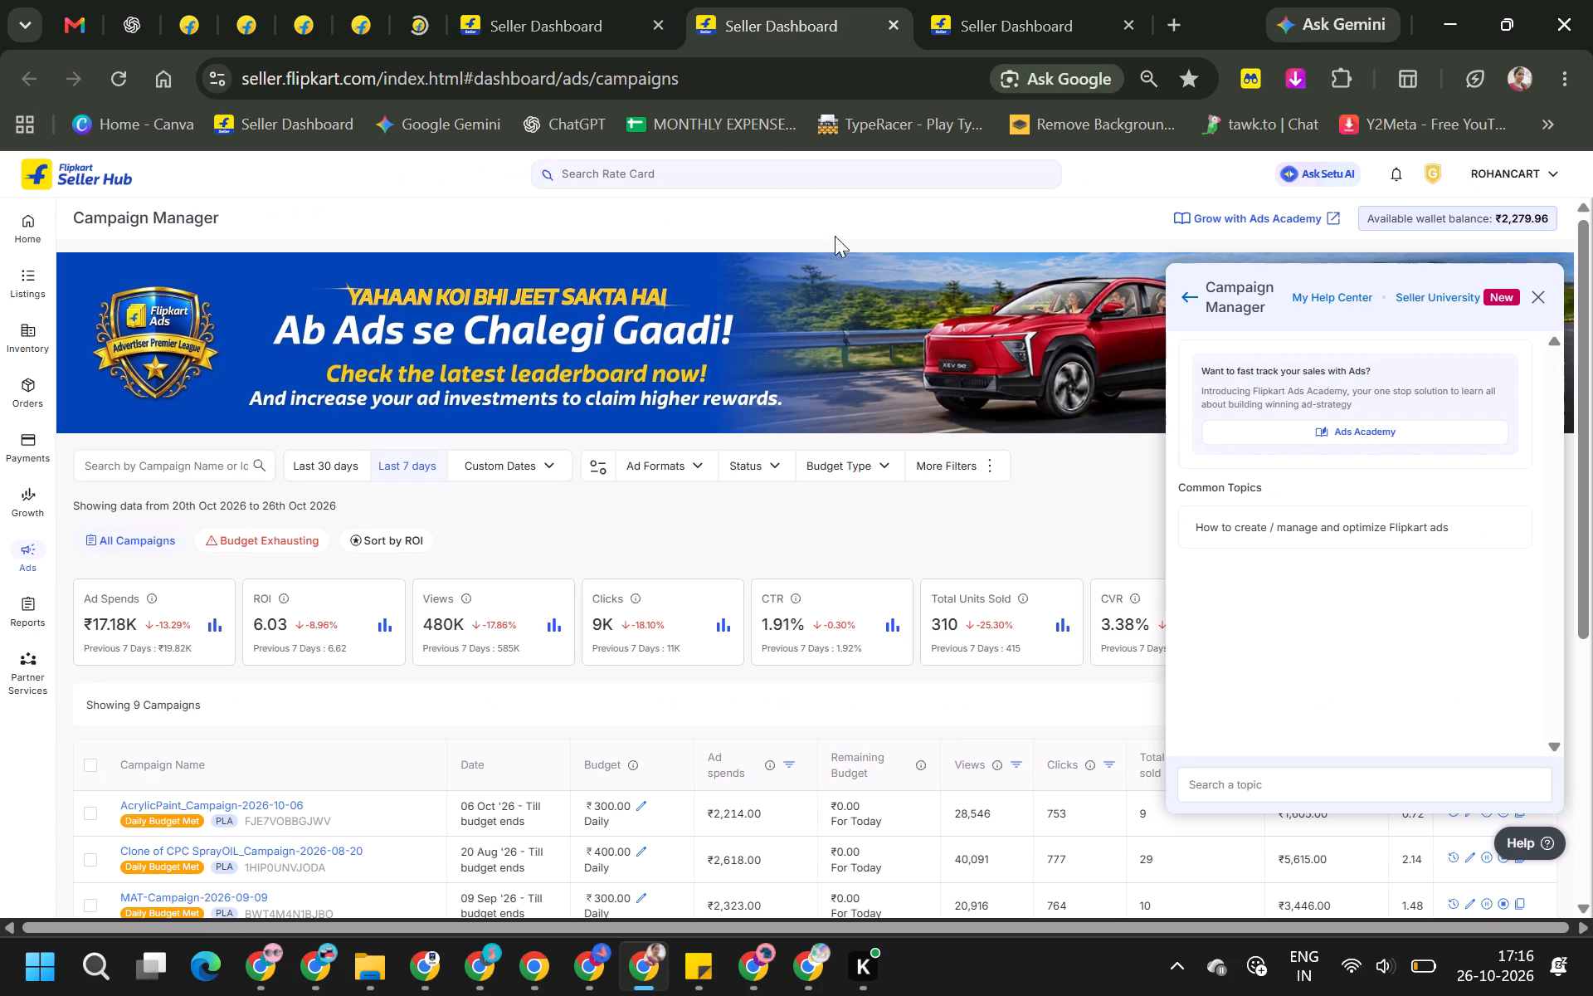